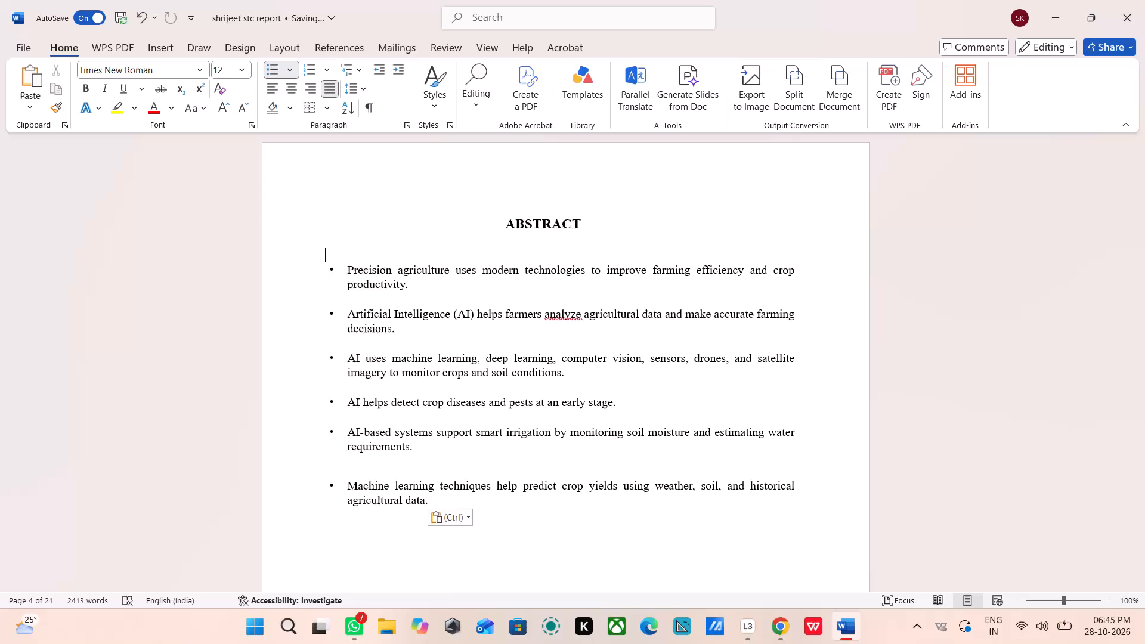
Look through the seminar report from the Abstract page to the last page, checking its lists, chapters and figures.
click(216, 251)
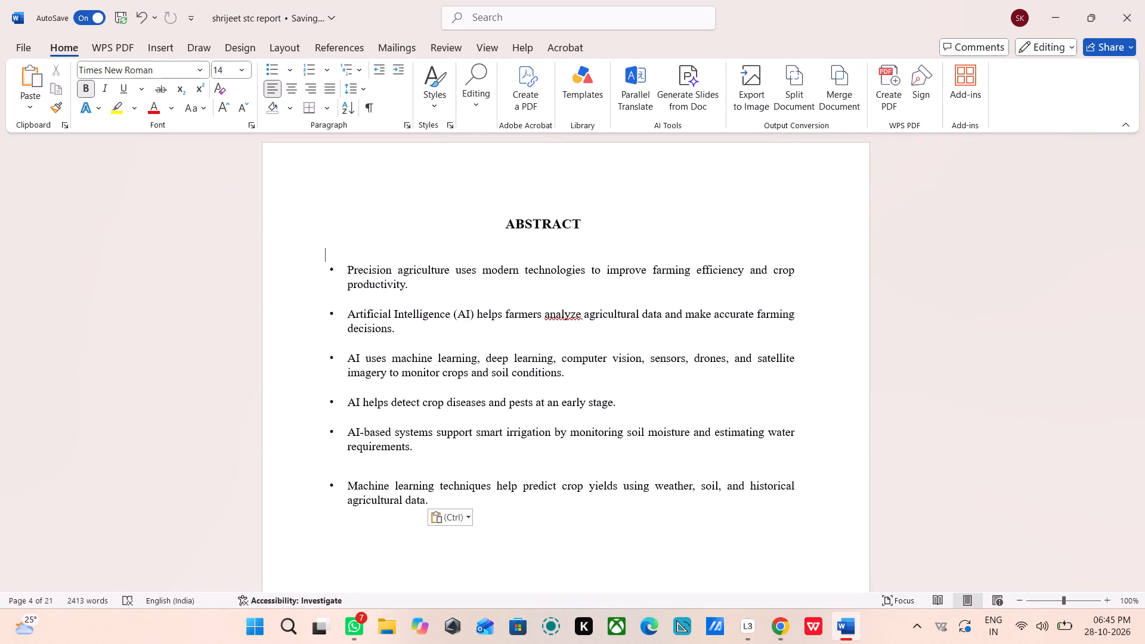
scroll(342, 249, down, 7)
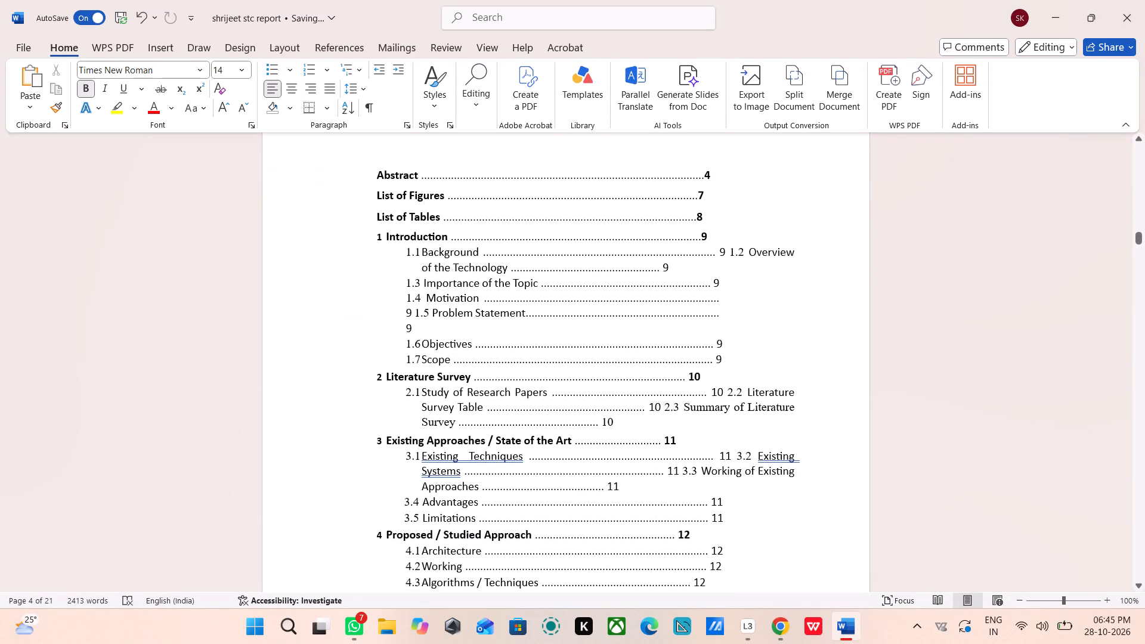
scroll(342, 249, down, 8)
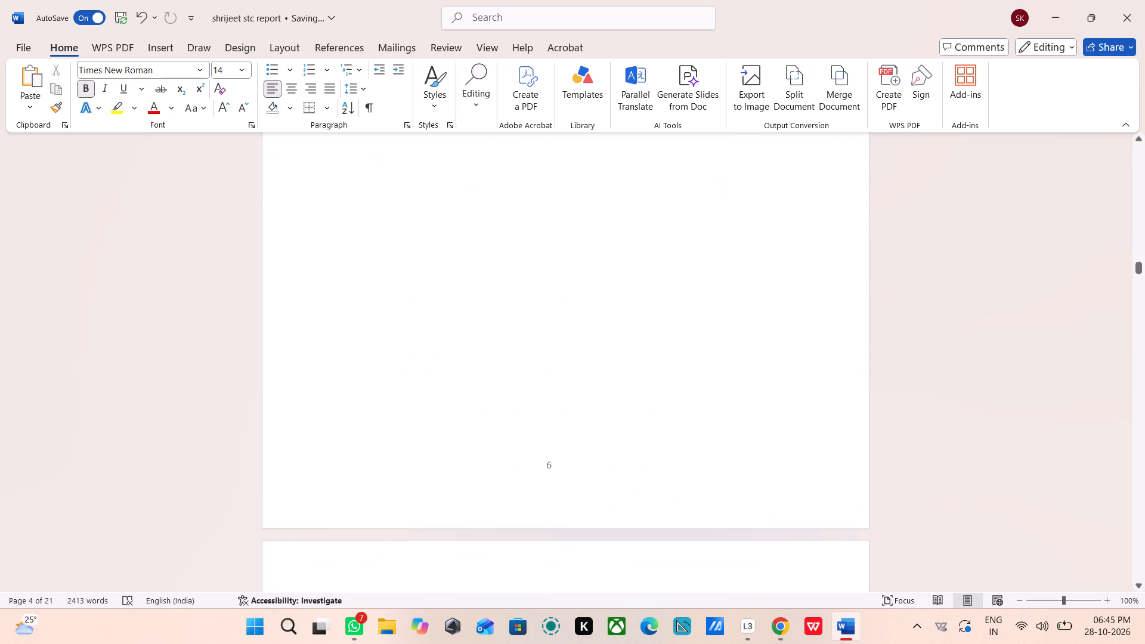
scroll(342, 249, down, 6)
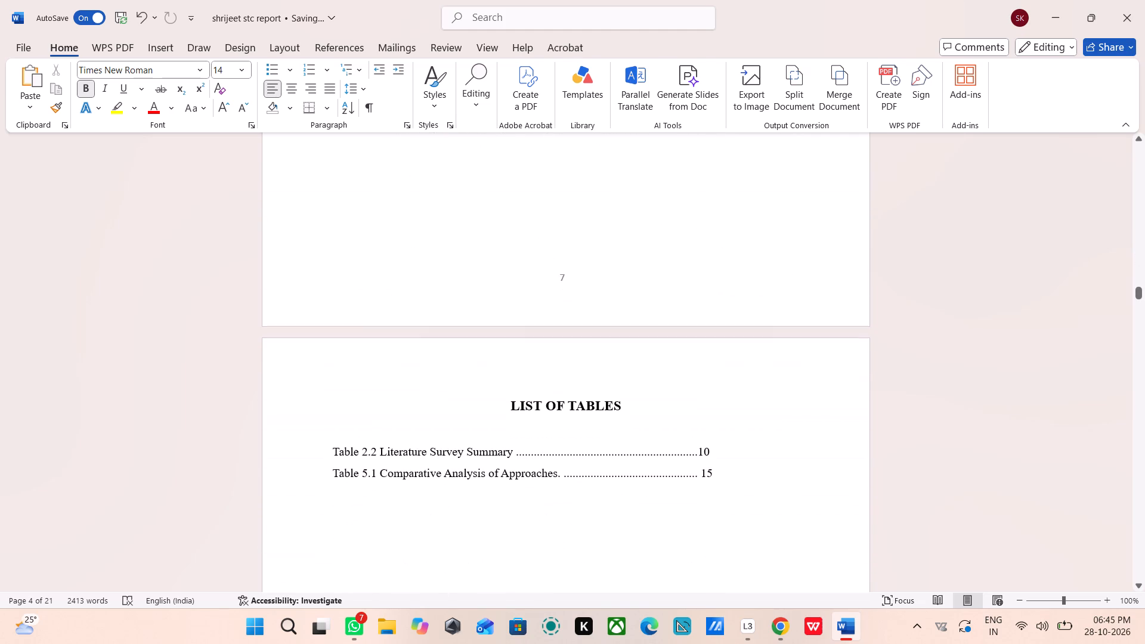
scroll(342, 249, down, 2)
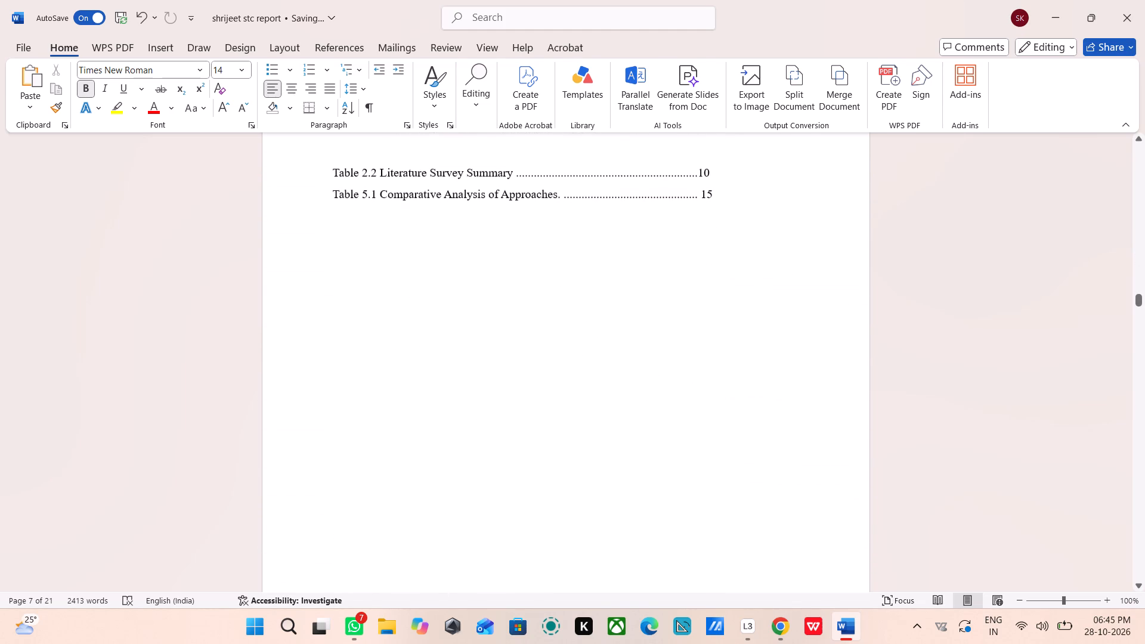
scroll(342, 249, down, 7)
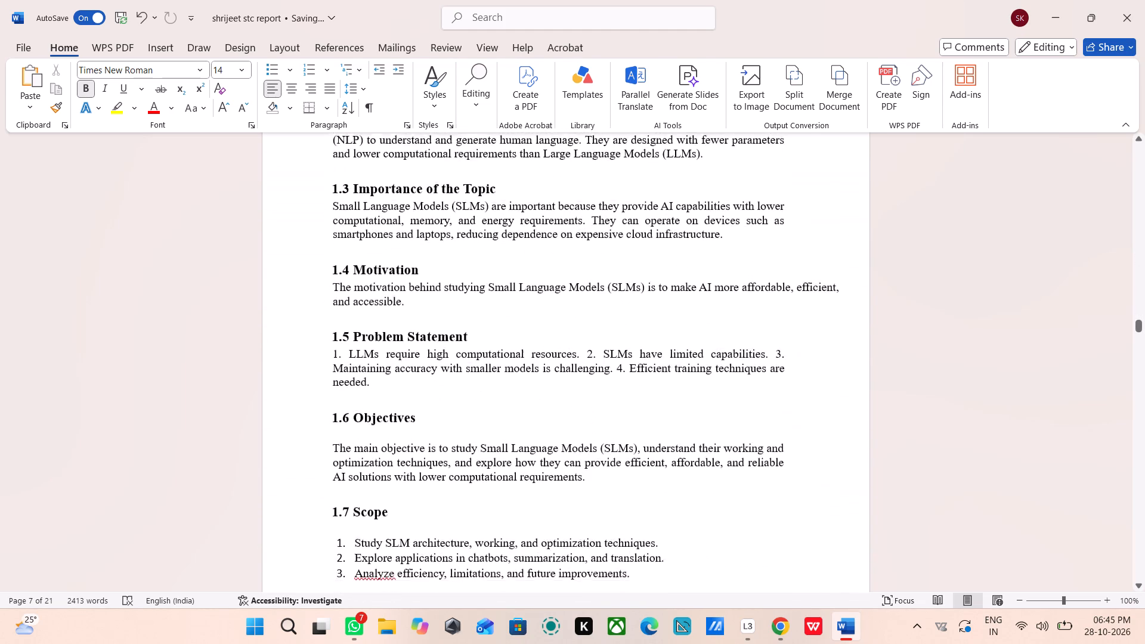
scroll(342, 249, down, 8)
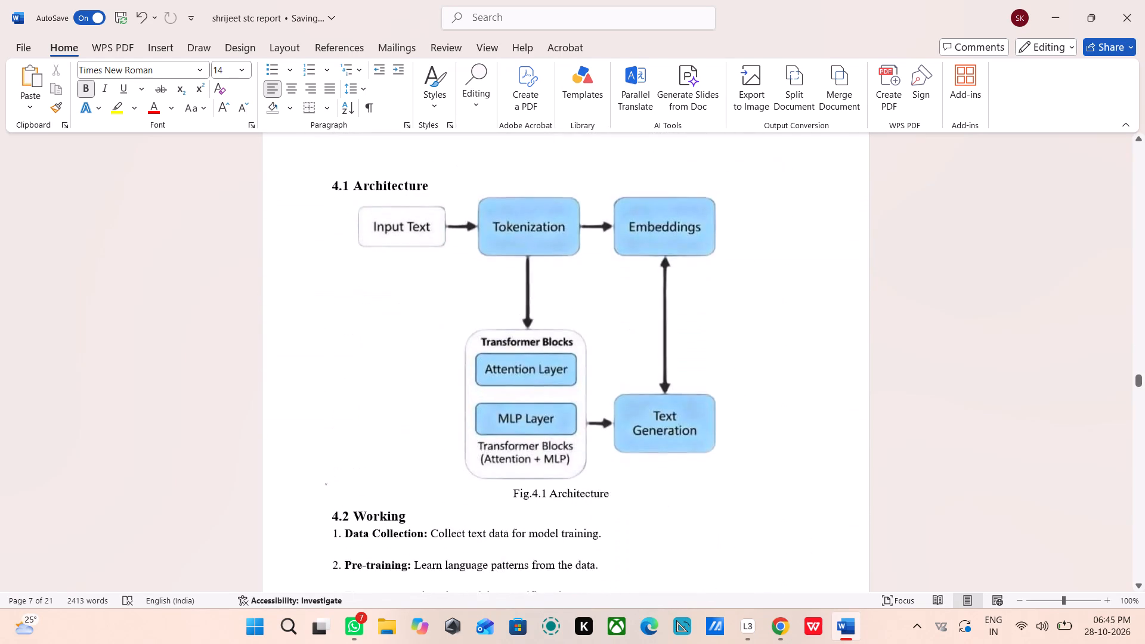
scroll(342, 249, down, 17)
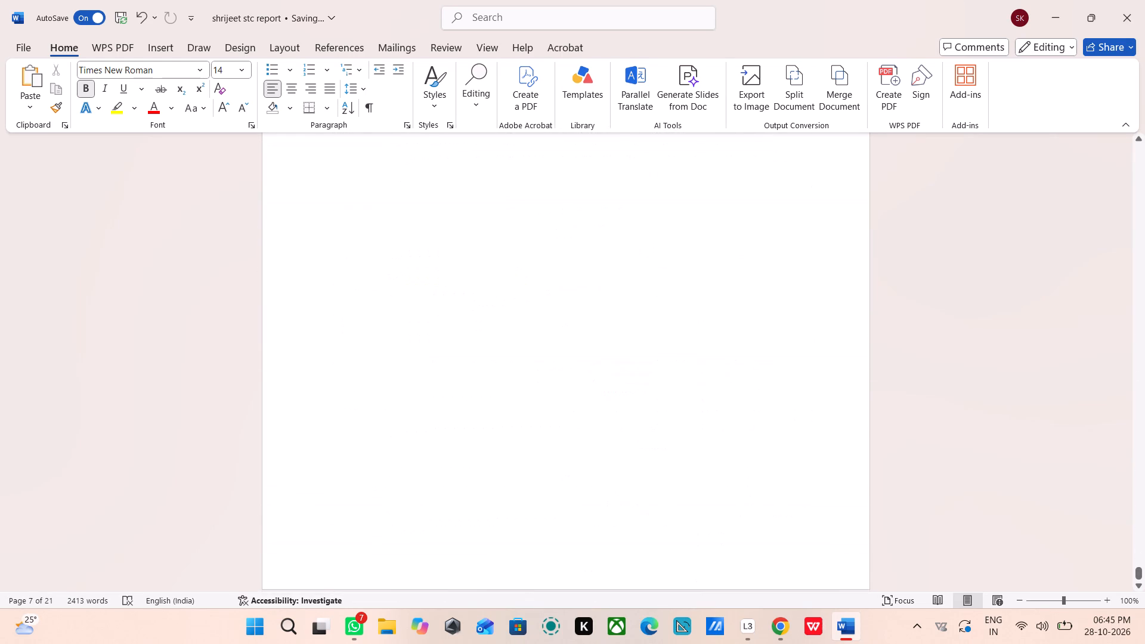
scroll(342, 249, down, 10)
Review the report's front matter: the title page, certificate, acknowledgements and abstract.
scroll(342, 249, up, 6)
scroll(342, 249, up, 20)
scroll(342, 249, up, 1)
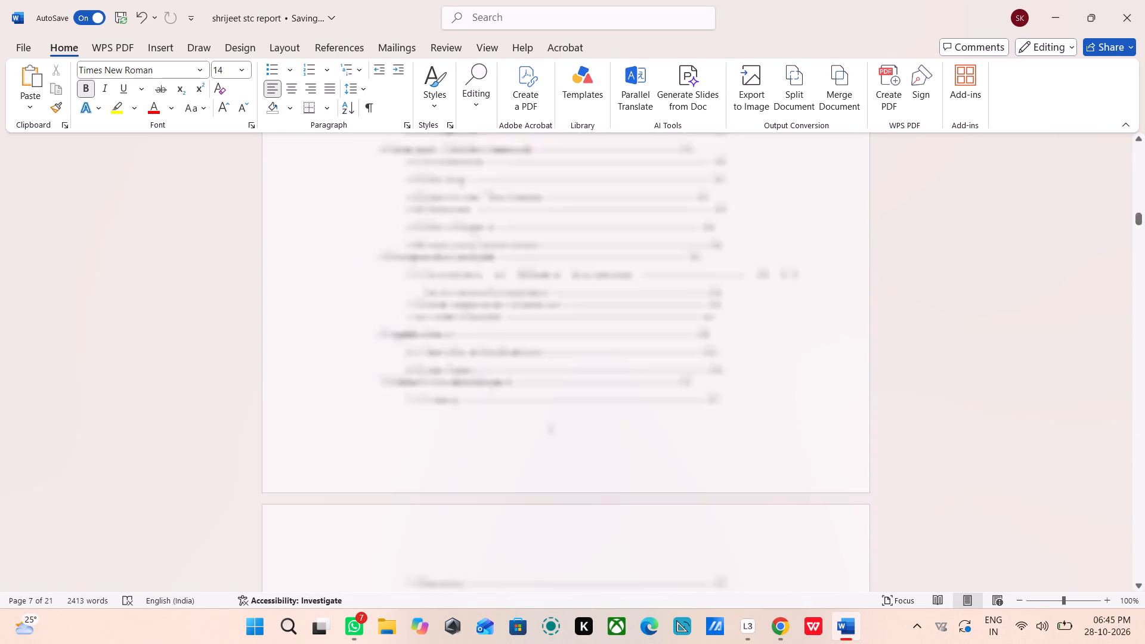
scroll(342, 249, up, 5)
scroll(342, 249, down, 1)
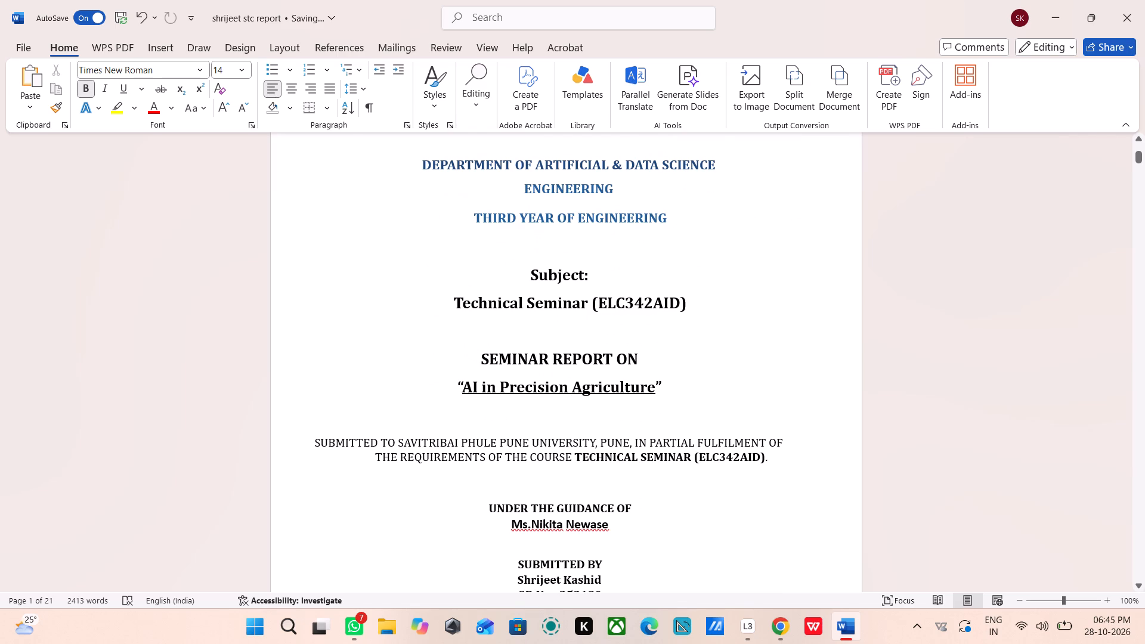
scroll(532, 398, down, 10)
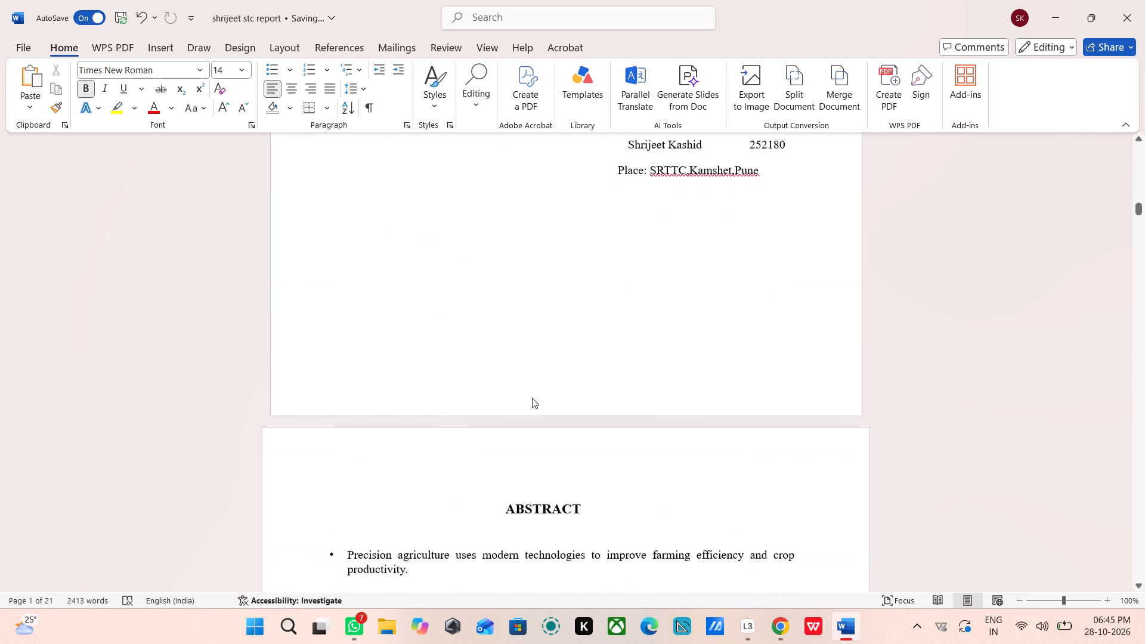
scroll(532, 398, up, 4)
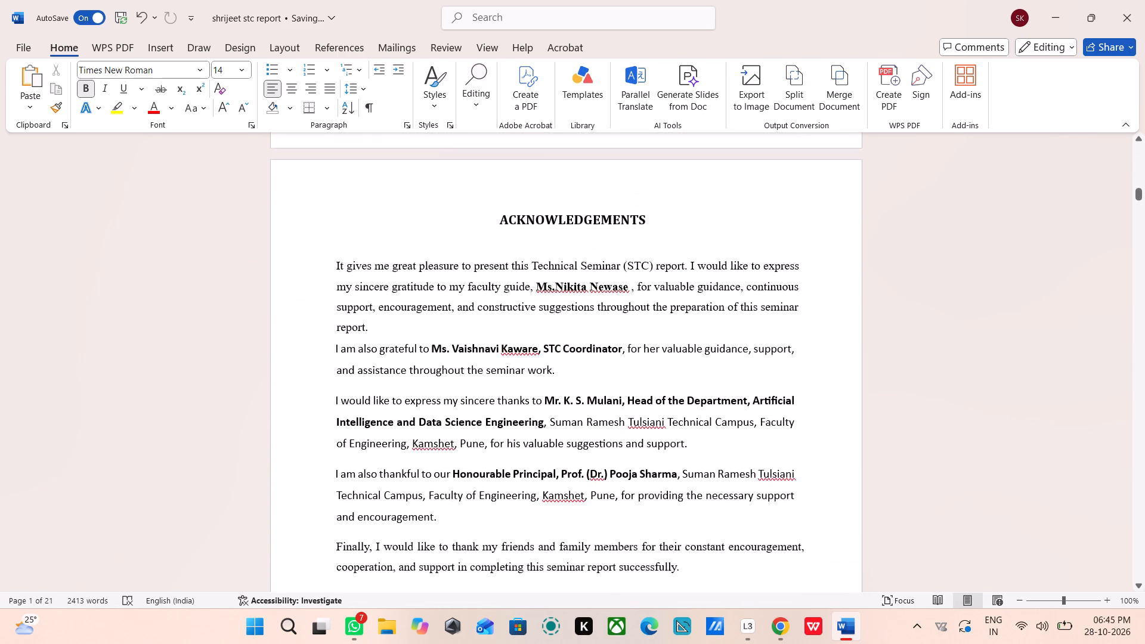
scroll(532, 398, up, 1)
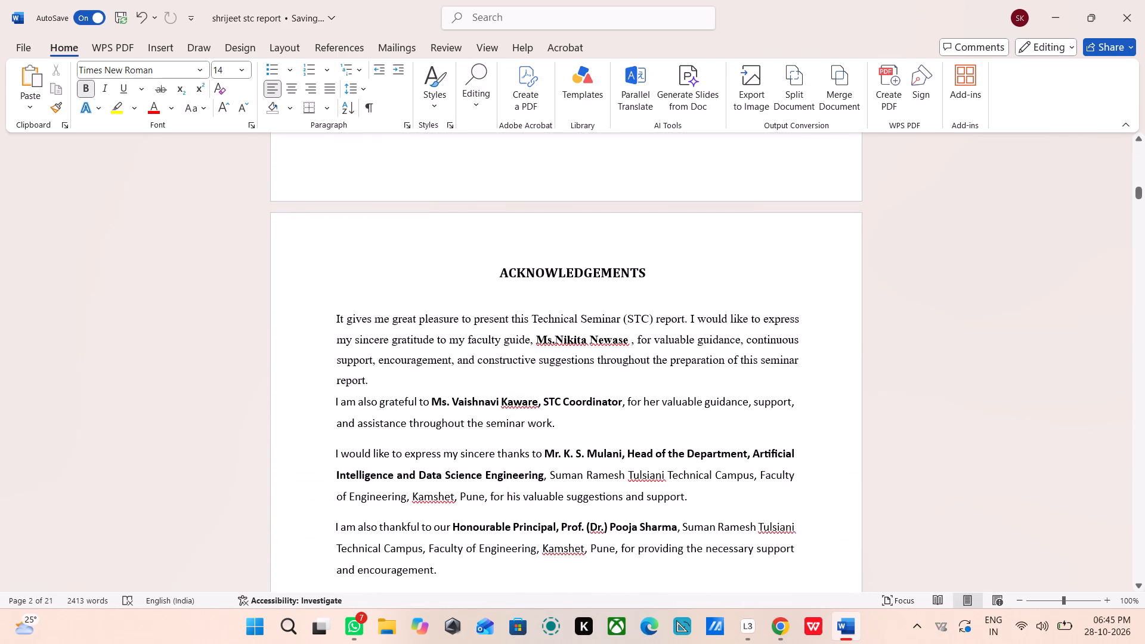
scroll(506, 383, down, 3)
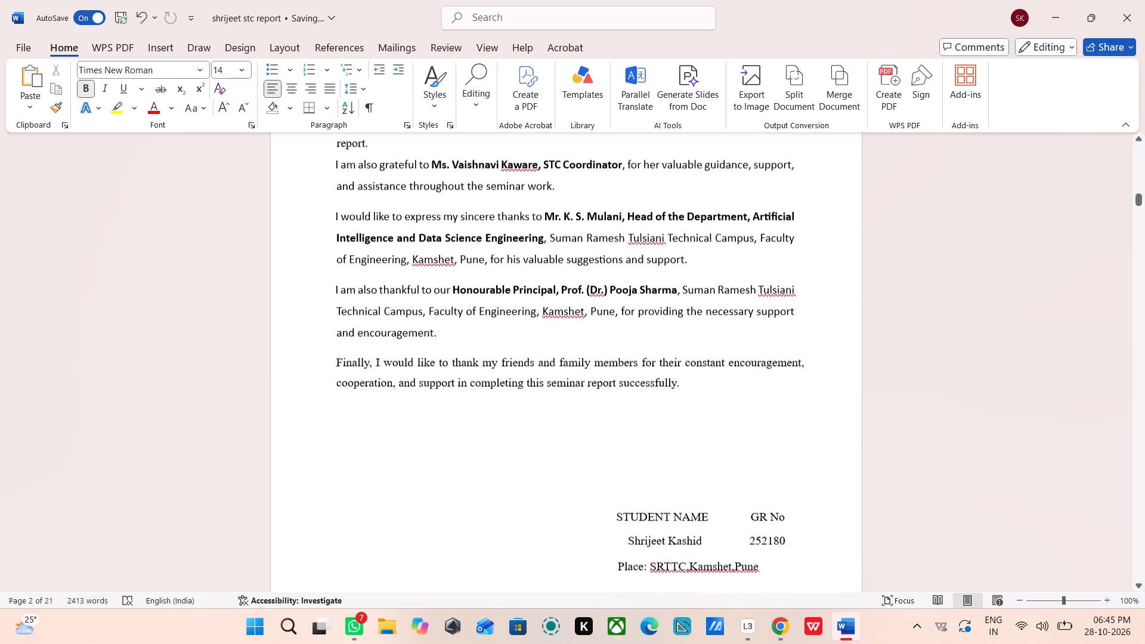
scroll(506, 383, down, 1)
scroll(506, 383, up, 1)
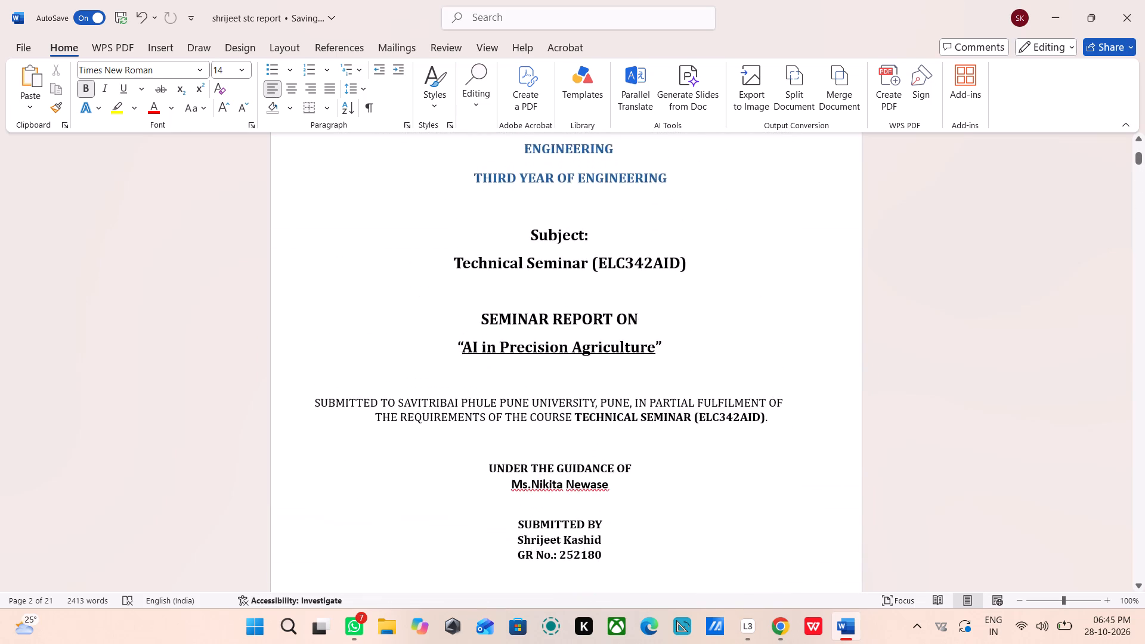
scroll(506, 383, up, 2)
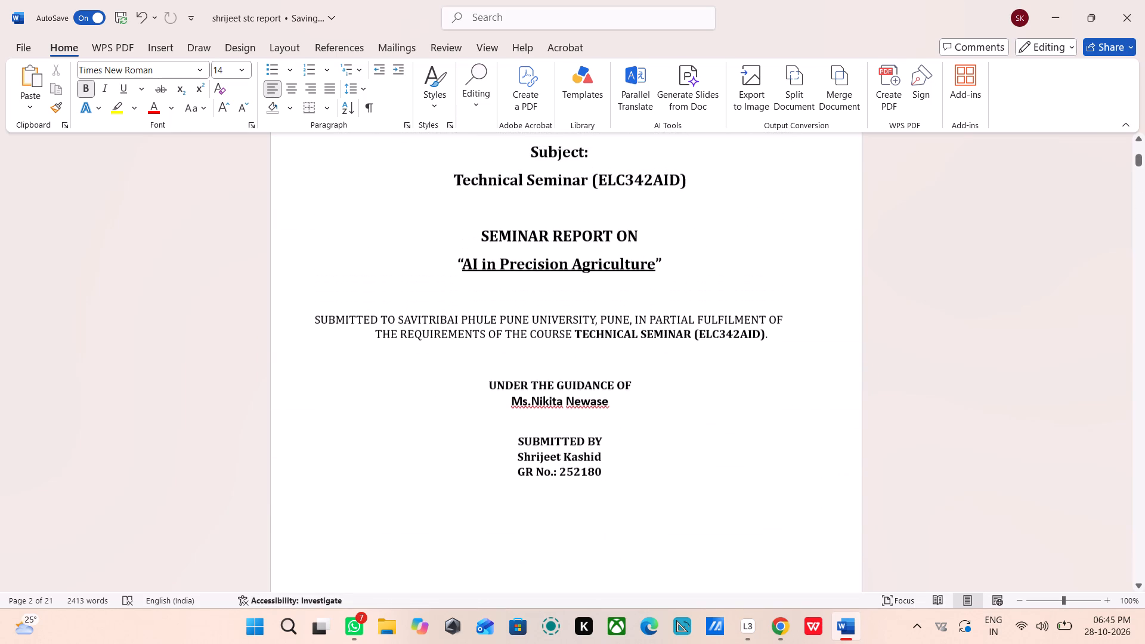
scroll(506, 383, up, 1)
scroll(506, 383, down, 7)
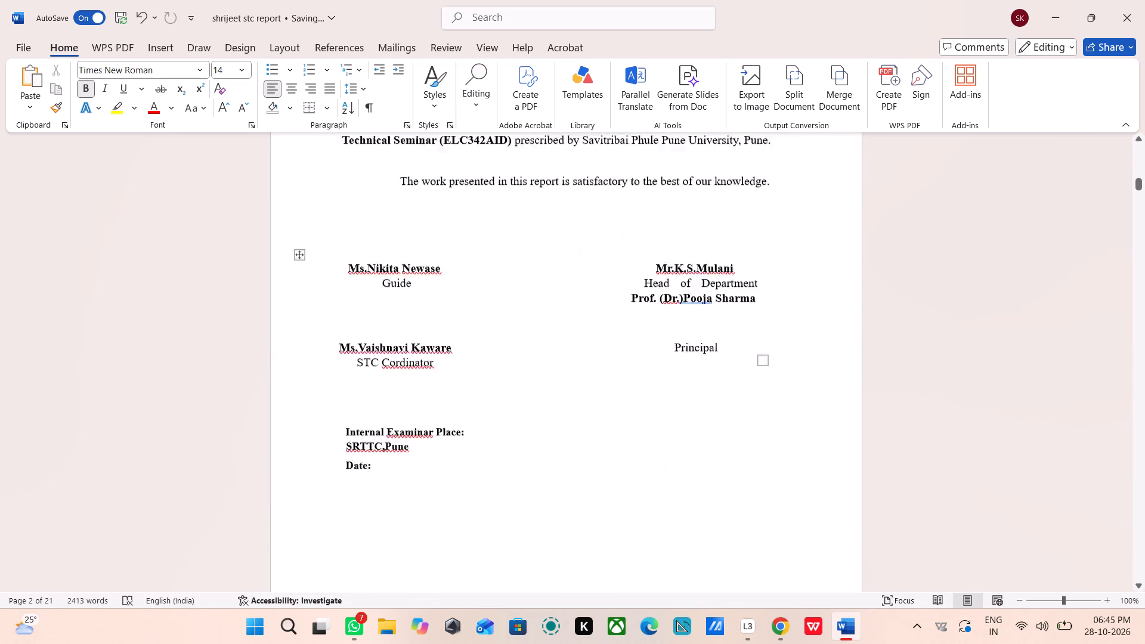
scroll(506, 383, down, 6)
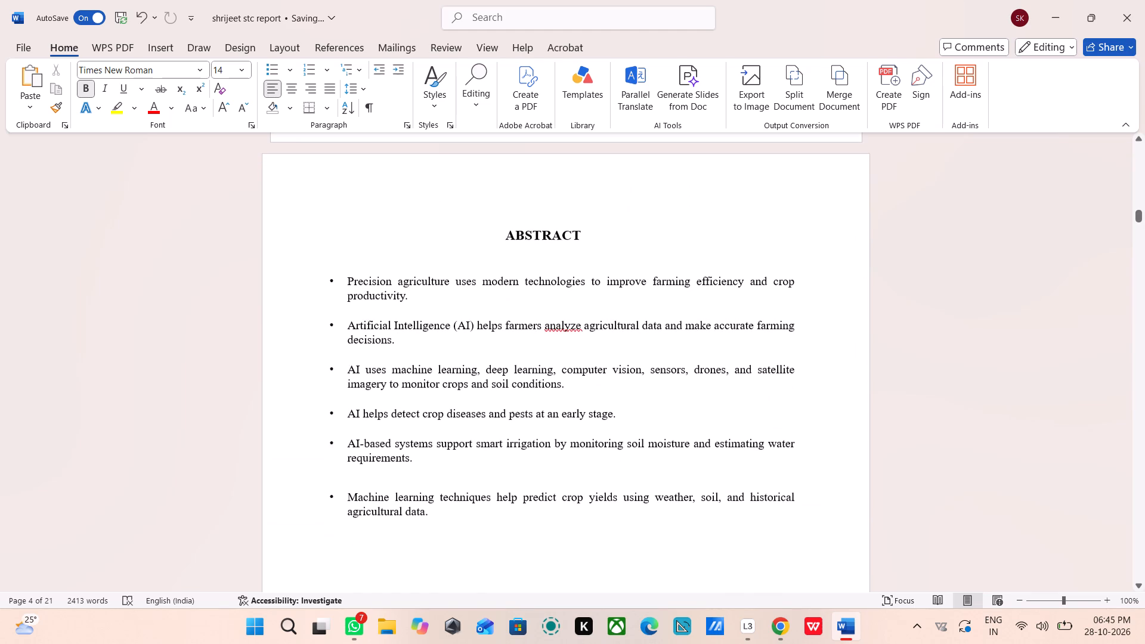
scroll(506, 383, down, 1)
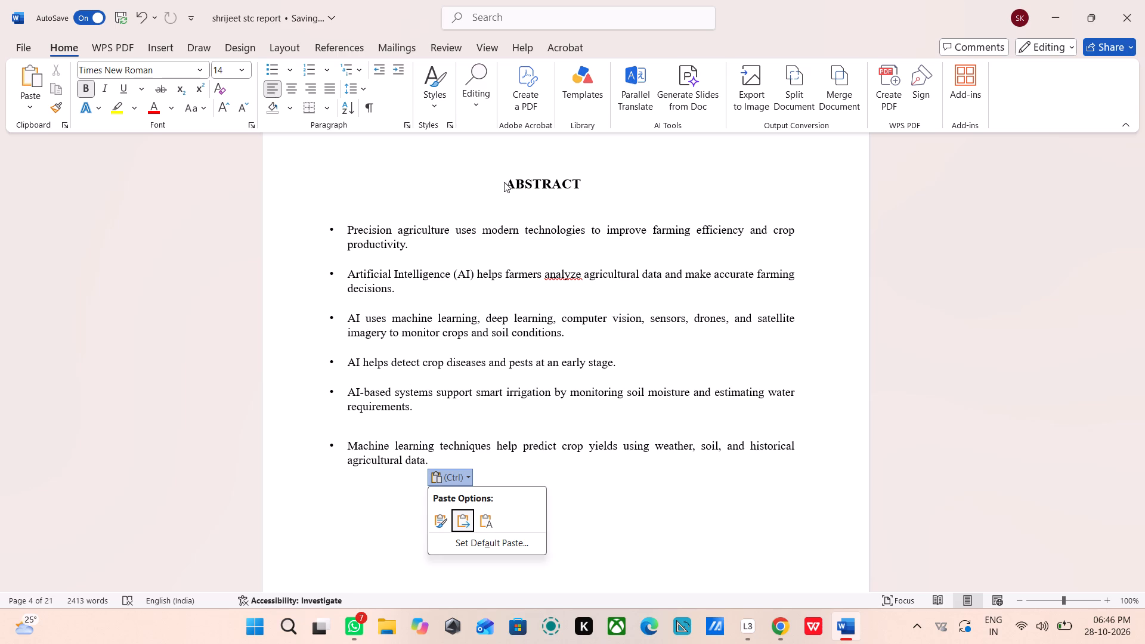
Recheck the title page, the certificate page and the acknowledgements text of the report.
scroll(502, 182, up, 9)
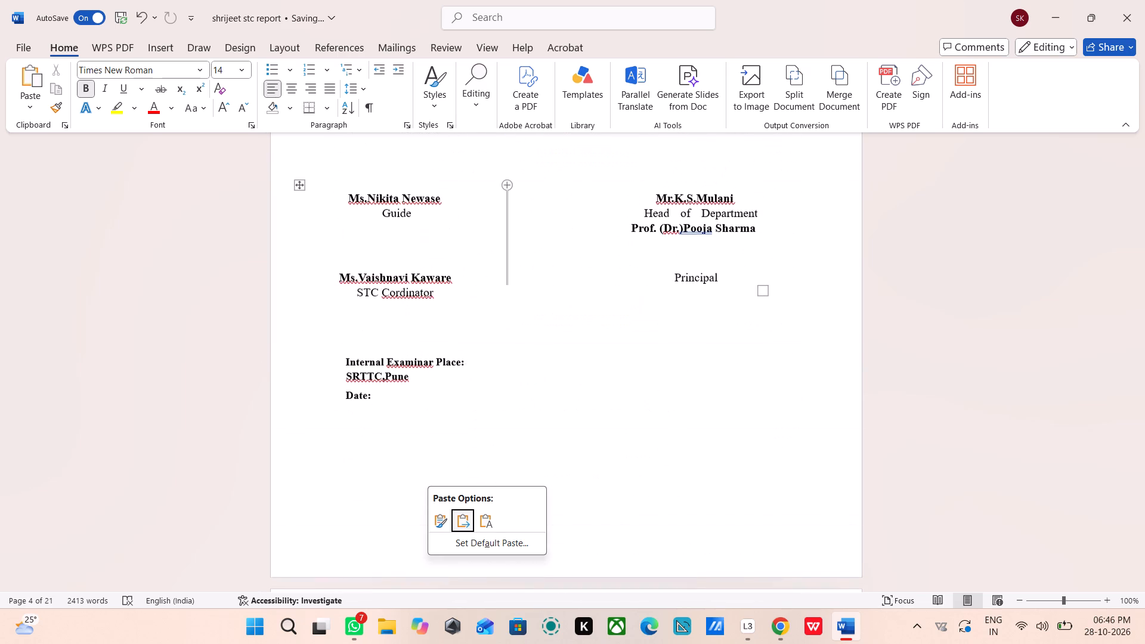
scroll(502, 182, up, 4)
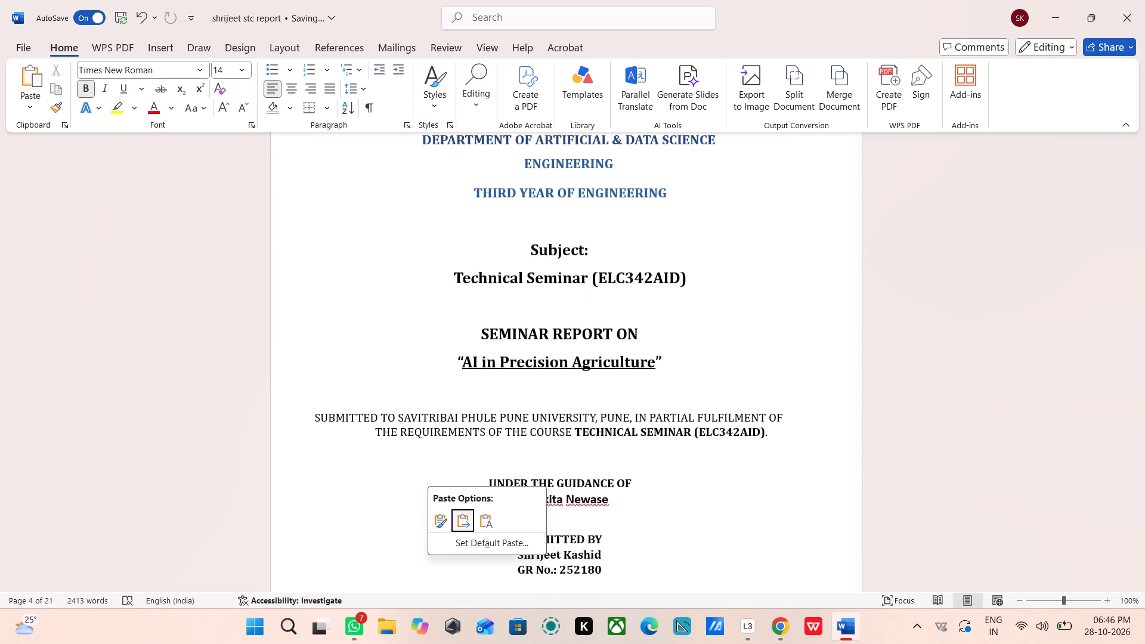
click(524, 267)
scroll(524, 267, up, 1)
scroll(524, 267, down, 1)
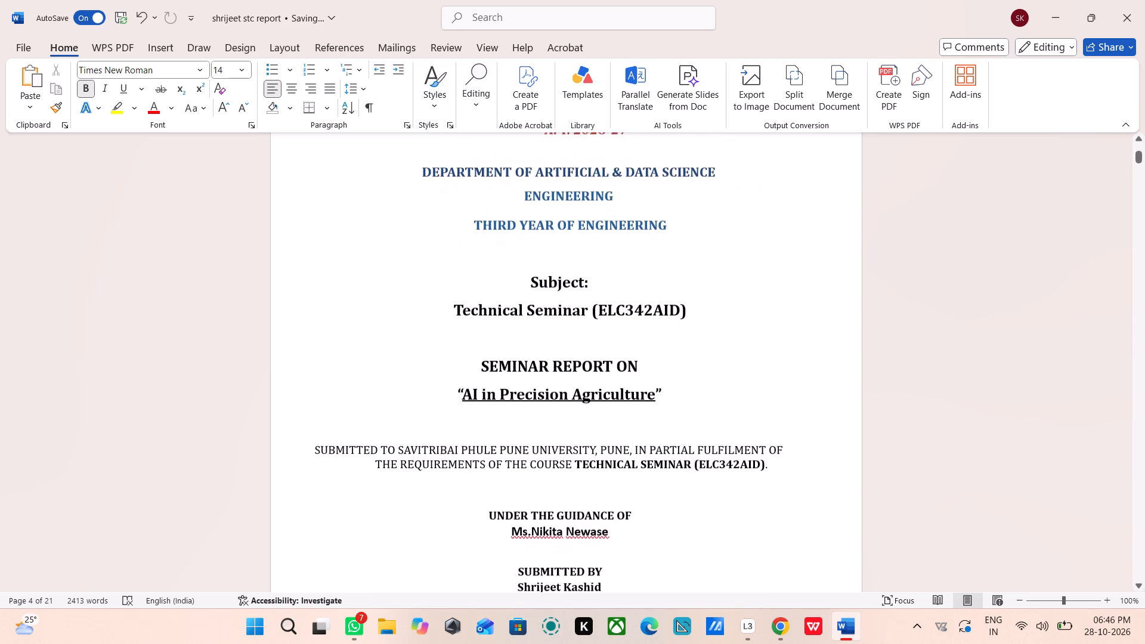
scroll(524, 267, down, 1)
scroll(524, 267, up, 1)
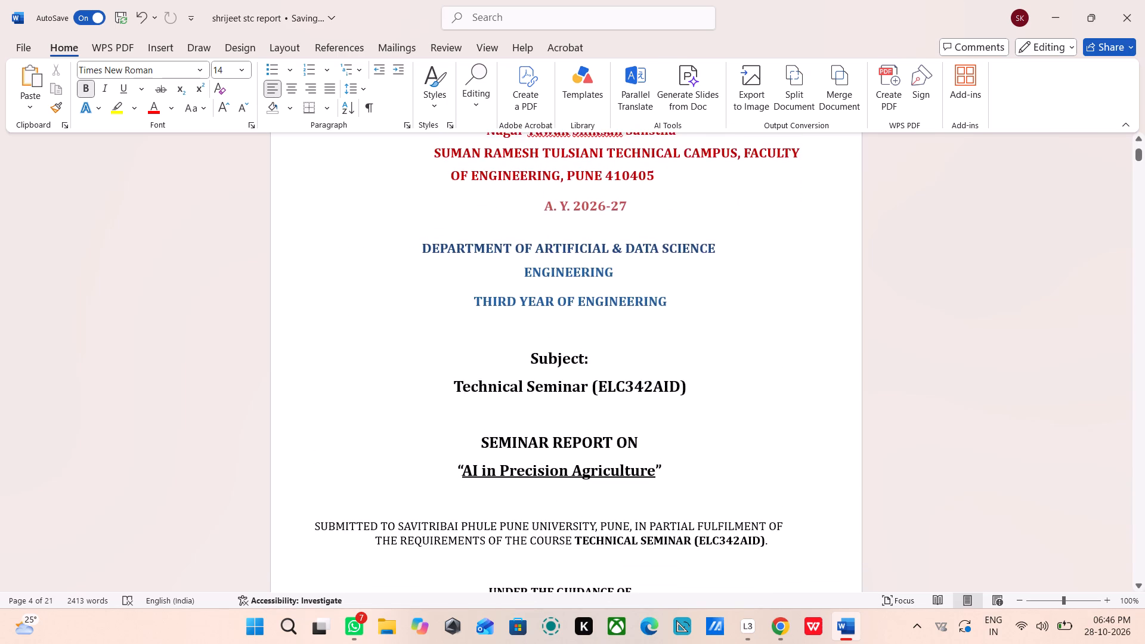
scroll(524, 267, down, 4)
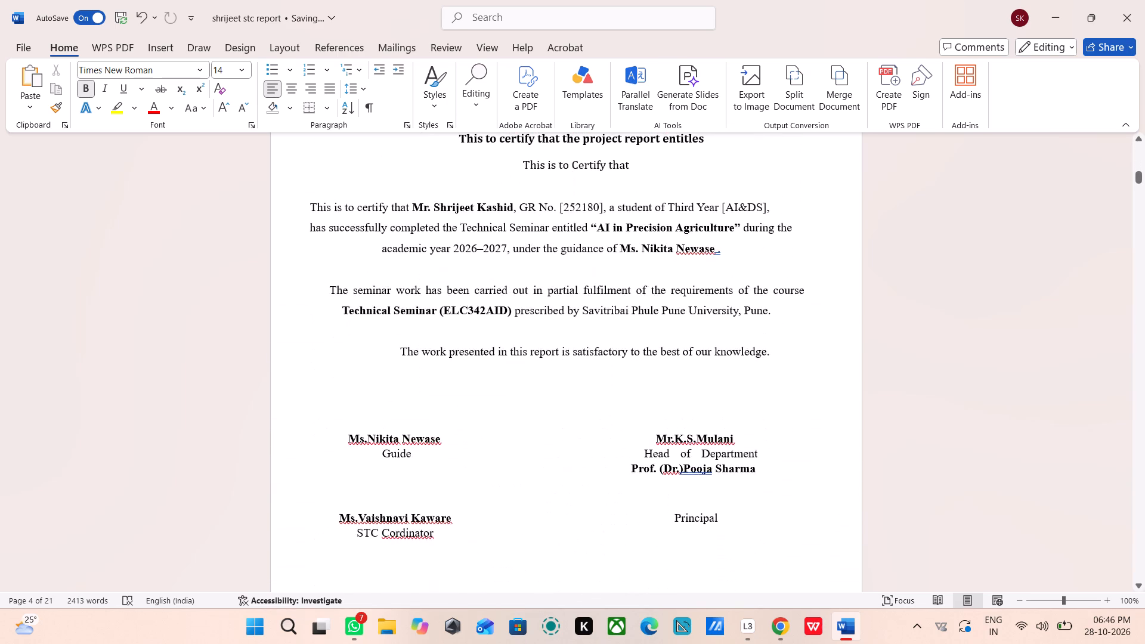
scroll(524, 267, down, 2)
scroll(524, 267, up, 1)
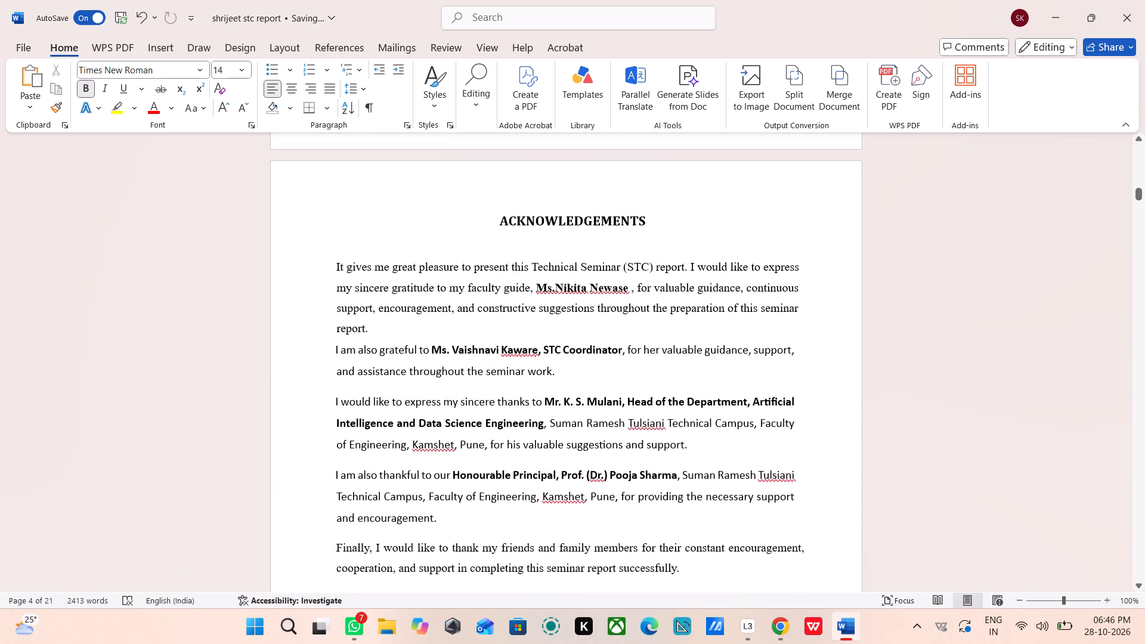
scroll(524, 267, down, 1)
scroll(524, 267, up, 2)
scroll(524, 267, down, 3)
scroll(524, 267, up, 3)
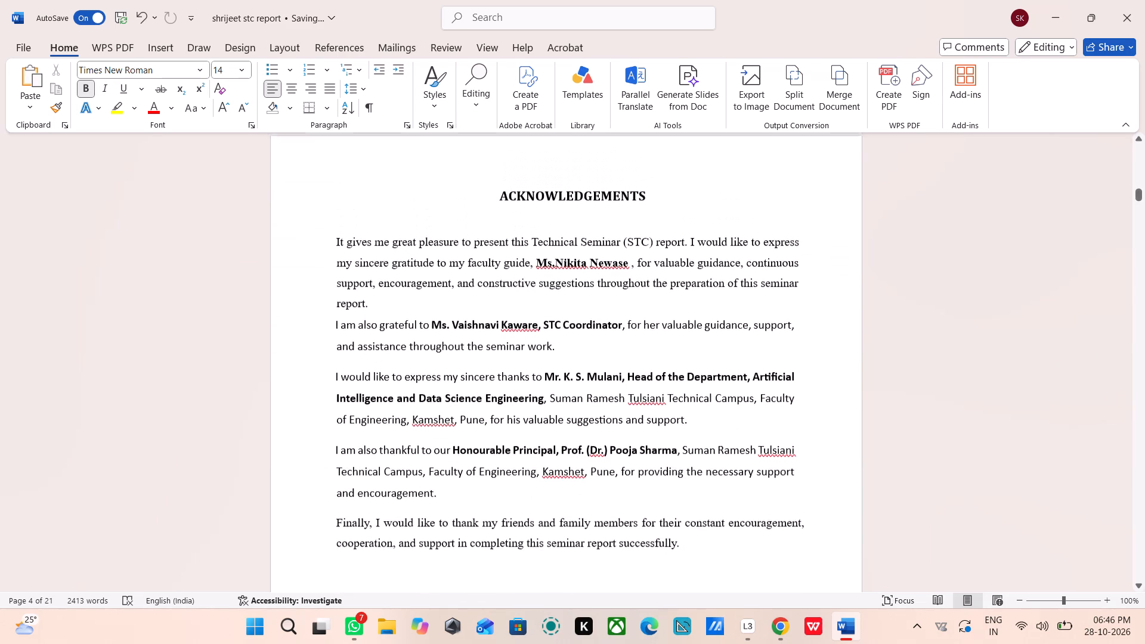
scroll(524, 267, up, 2)
Examine the student details below the acknowledgements, the abstract bullets and the table of contents.
scroll(524, 267, down, 3)
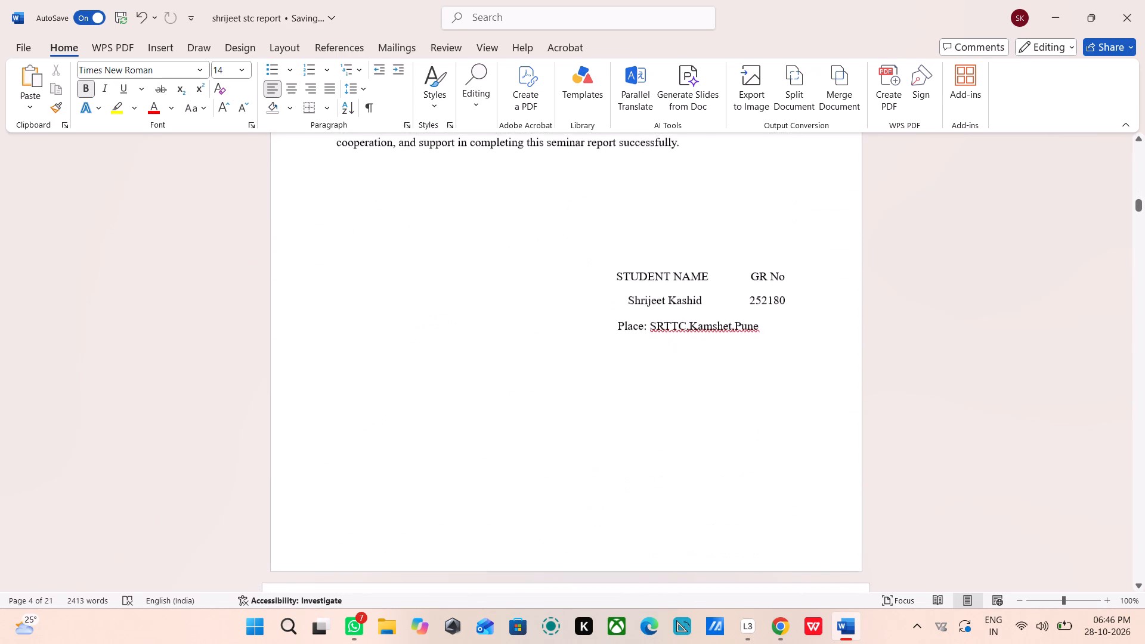
scroll(524, 267, down, 3)
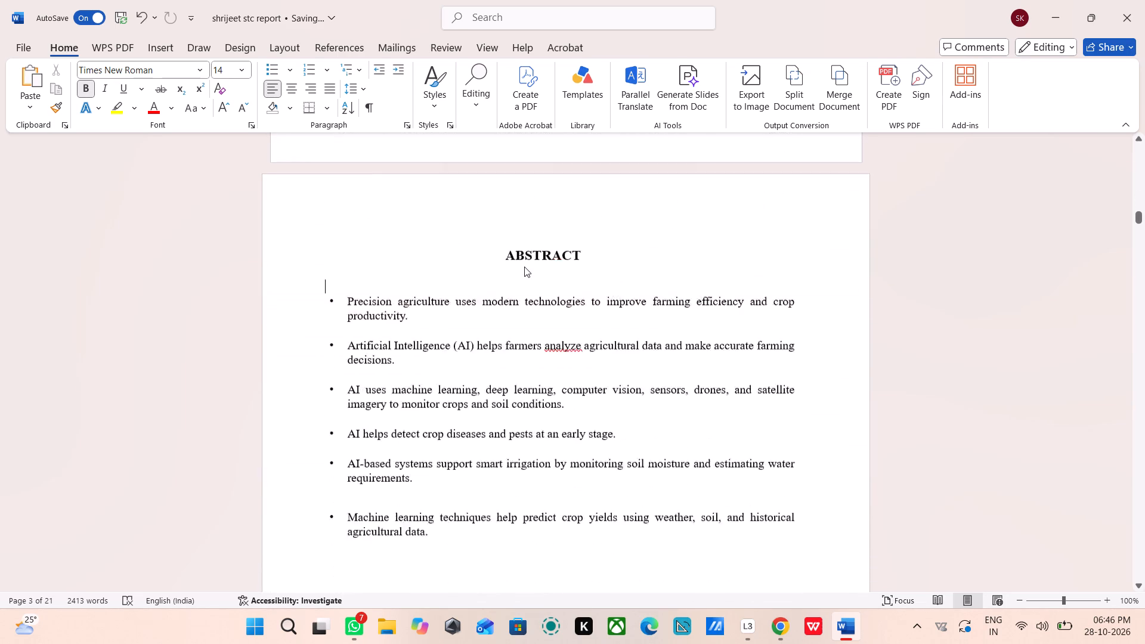
scroll(524, 267, down, 4)
scroll(524, 267, up, 4)
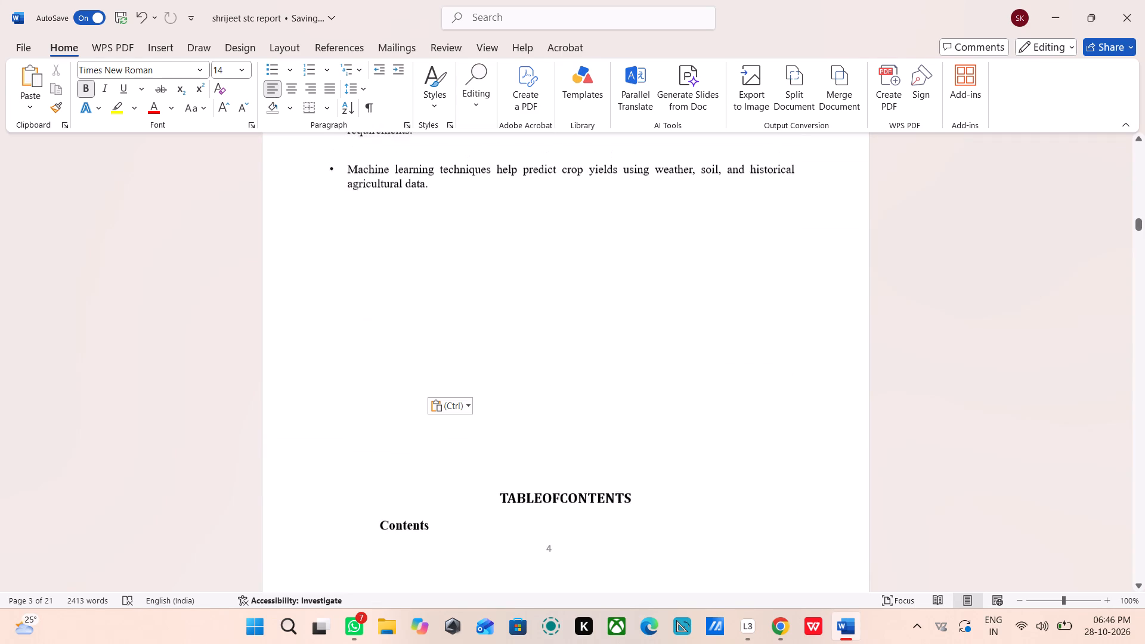
scroll(524, 267, down, 2)
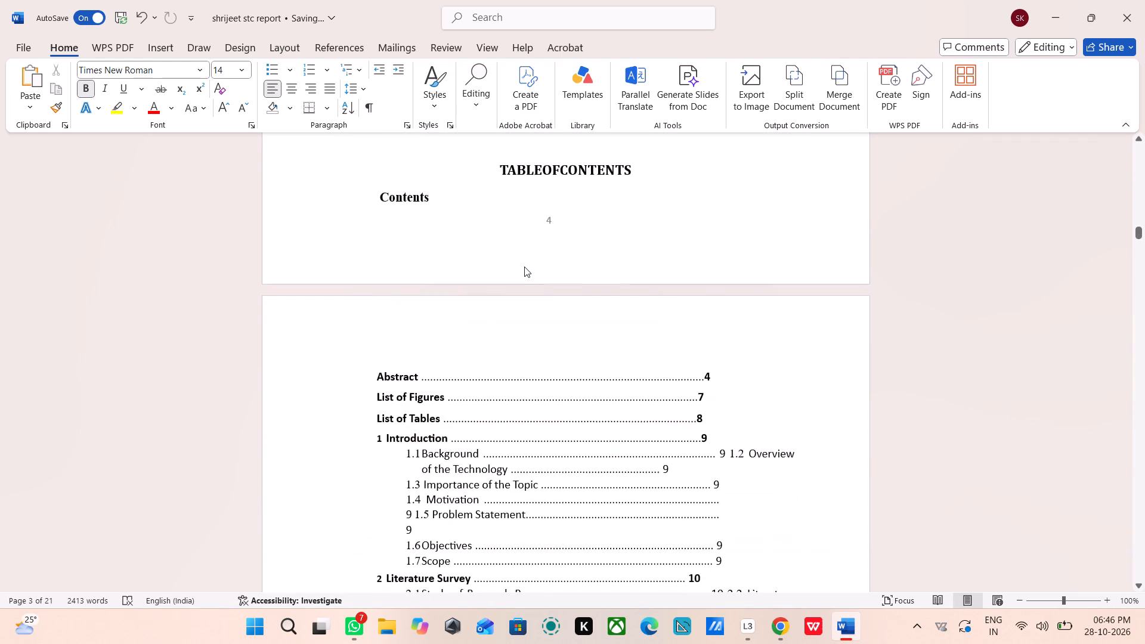
scroll(524, 267, down, 3)
scroll(524, 267, up, 4)
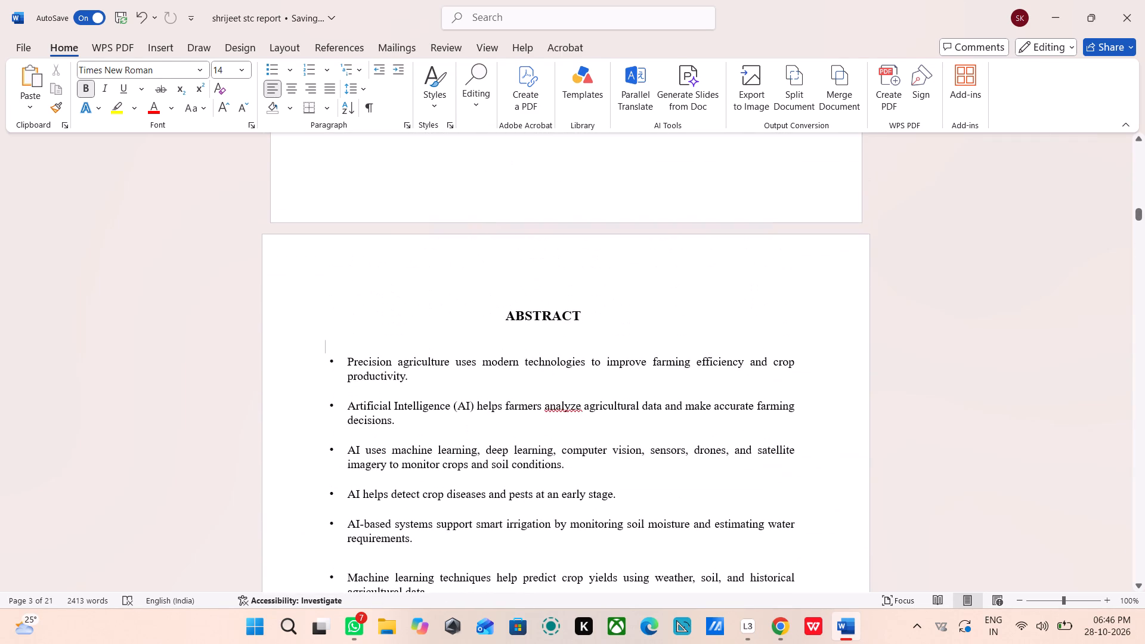
scroll(524, 267, down, 1)
scroll(524, 267, up, 2)
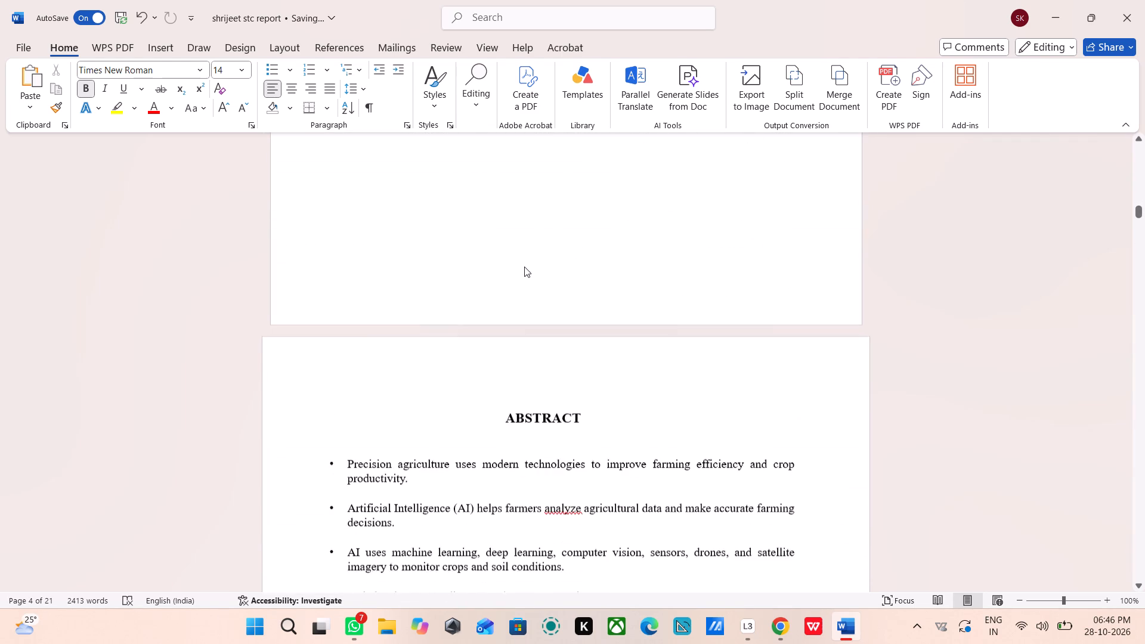
Go to the References page near the end of the report and place the cursor before its REFERENCES heading.
scroll(524, 267, down, 3)
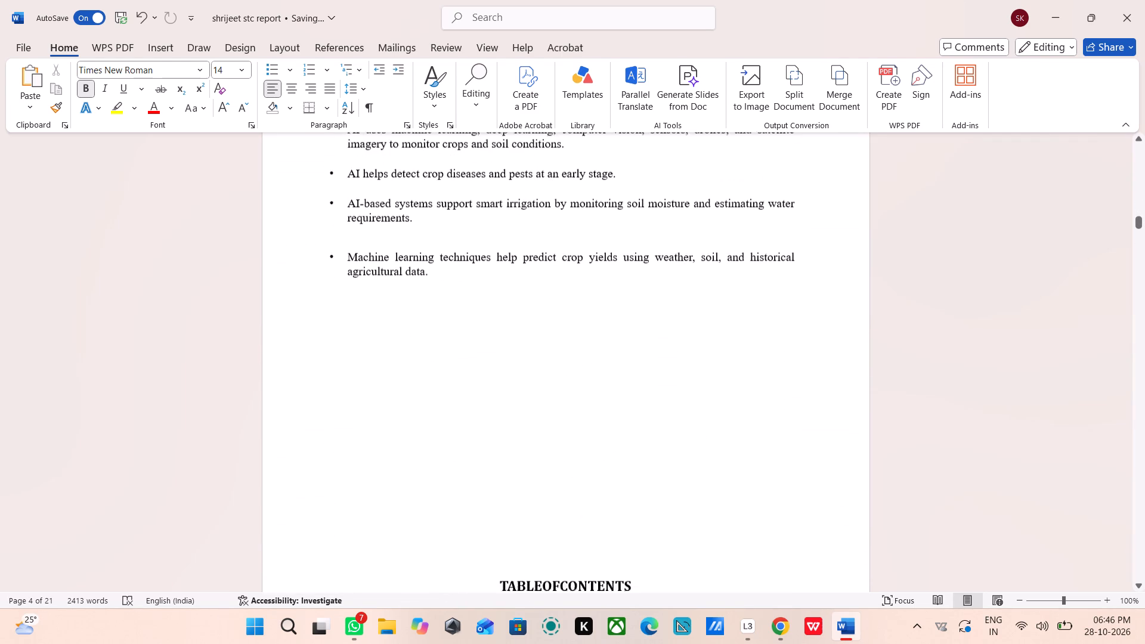
scroll(524, 267, down, 14)
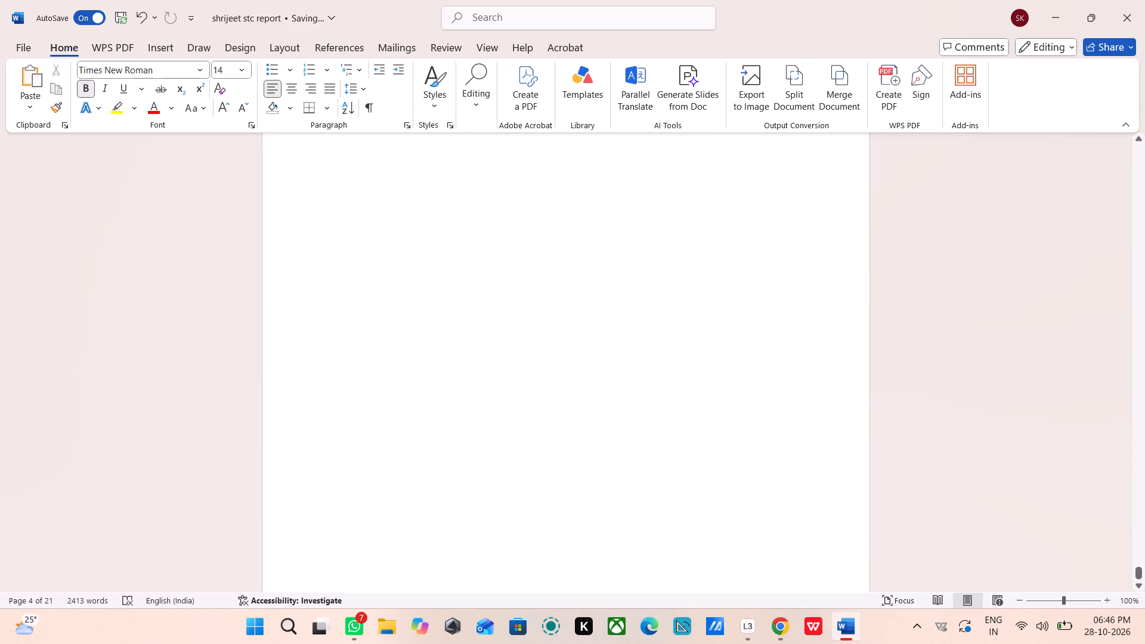
scroll(524, 267, down, 8)
scroll(524, 267, up, 8)
scroll(524, 267, down, 2)
scroll(524, 267, up, 2)
click(524, 267)
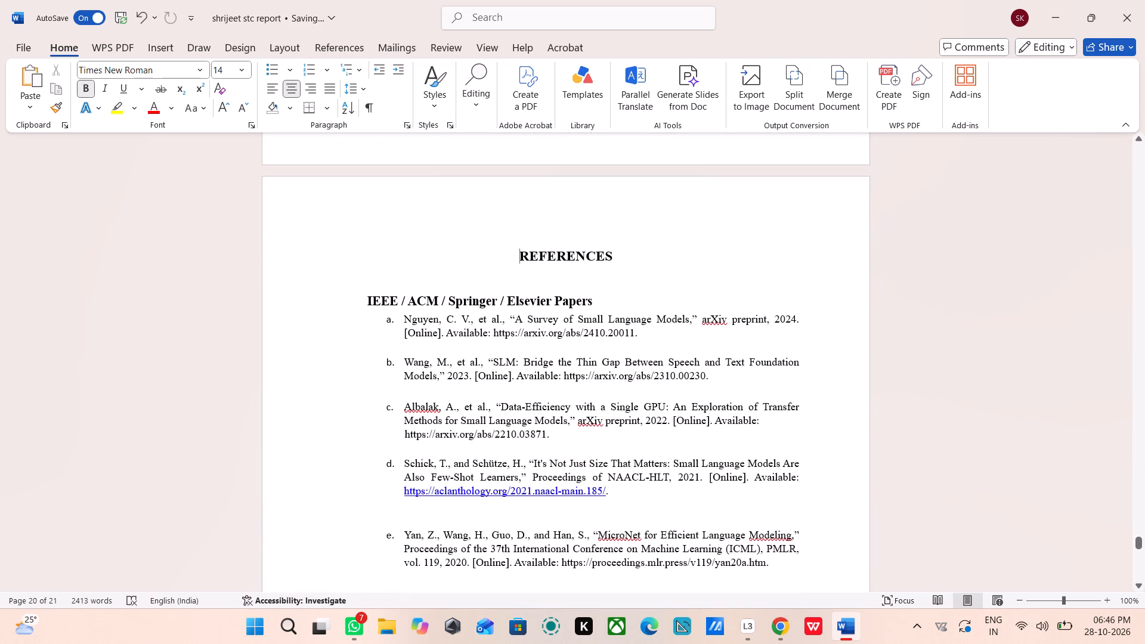
Look back from the References page through Chapter 6 Applications to the 4.4 Flowchart page.
click(506, 311)
scroll(506, 311, up, 8)
scroll(506, 311, down, 1)
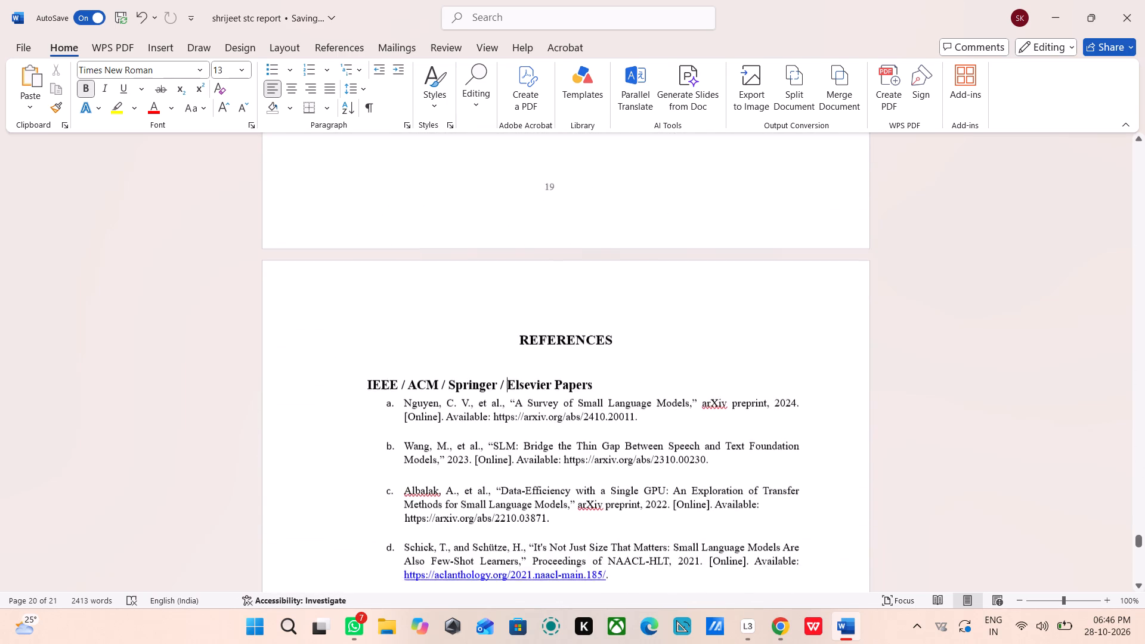
scroll(506, 311, up, 3)
scroll(506, 311, down, 2)
scroll(506, 311, up, 6)
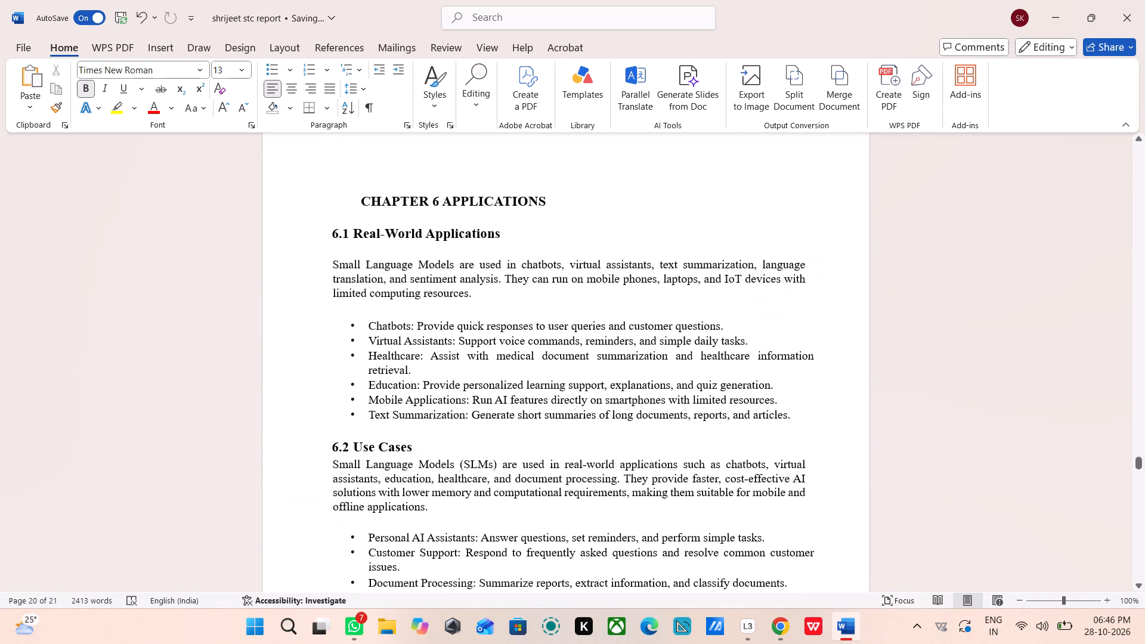
scroll(506, 311, up, 4)
scroll(506, 311, down, 2)
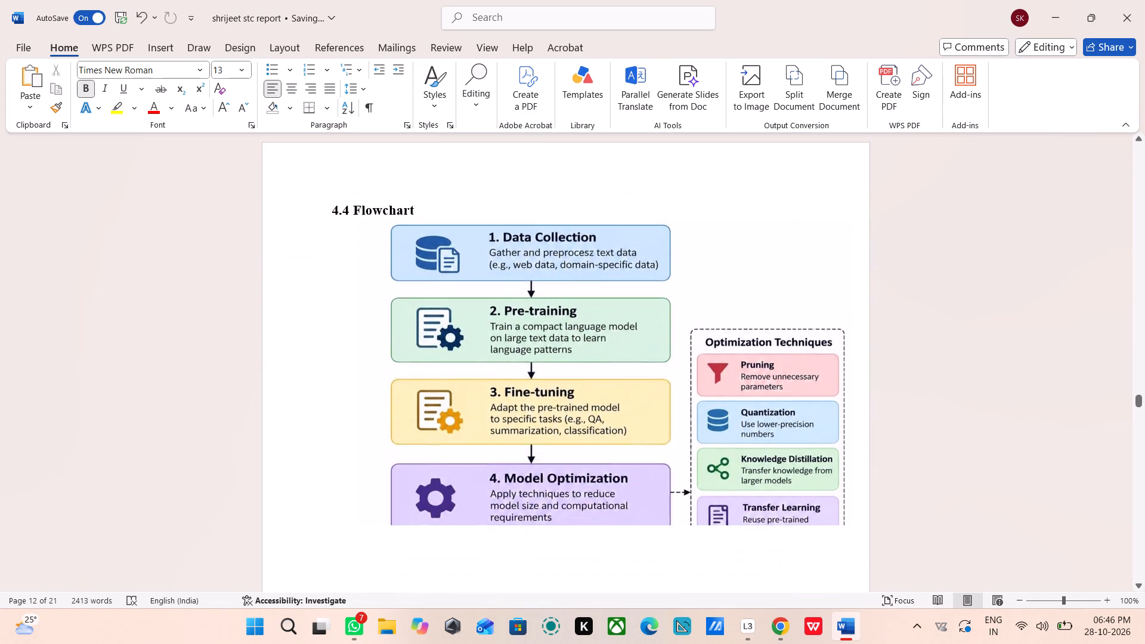
Examine the picture under 4.4 Flowchart, the list of figures and the start of the report's Abstract.
right_click(506, 311)
click(428, 276)
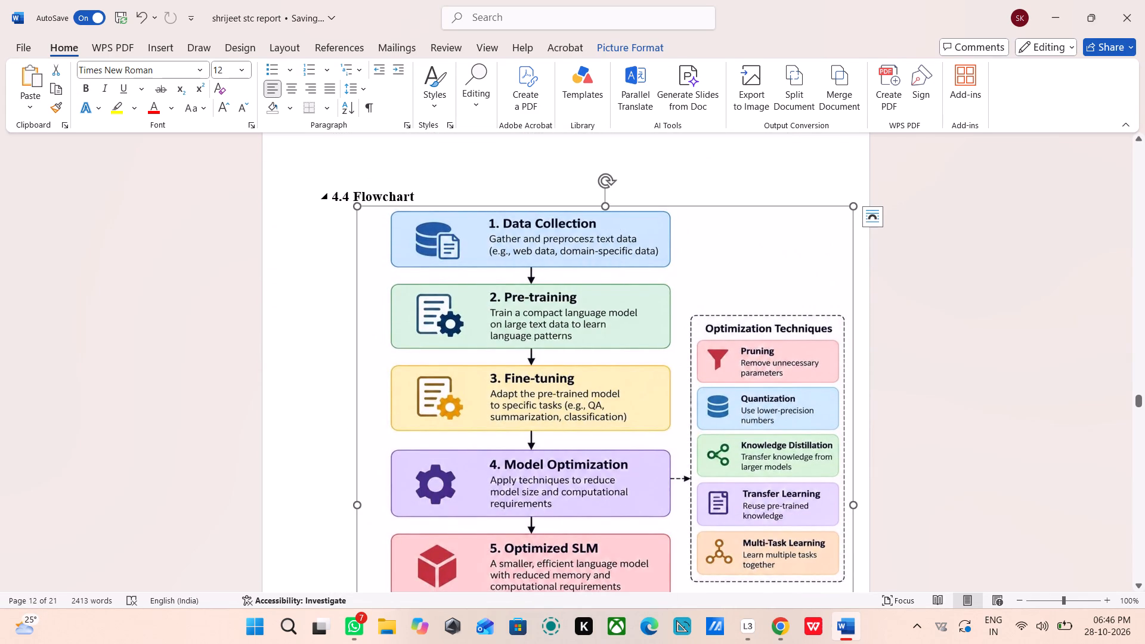
click(454, 201)
scroll(466, 172, up, 8)
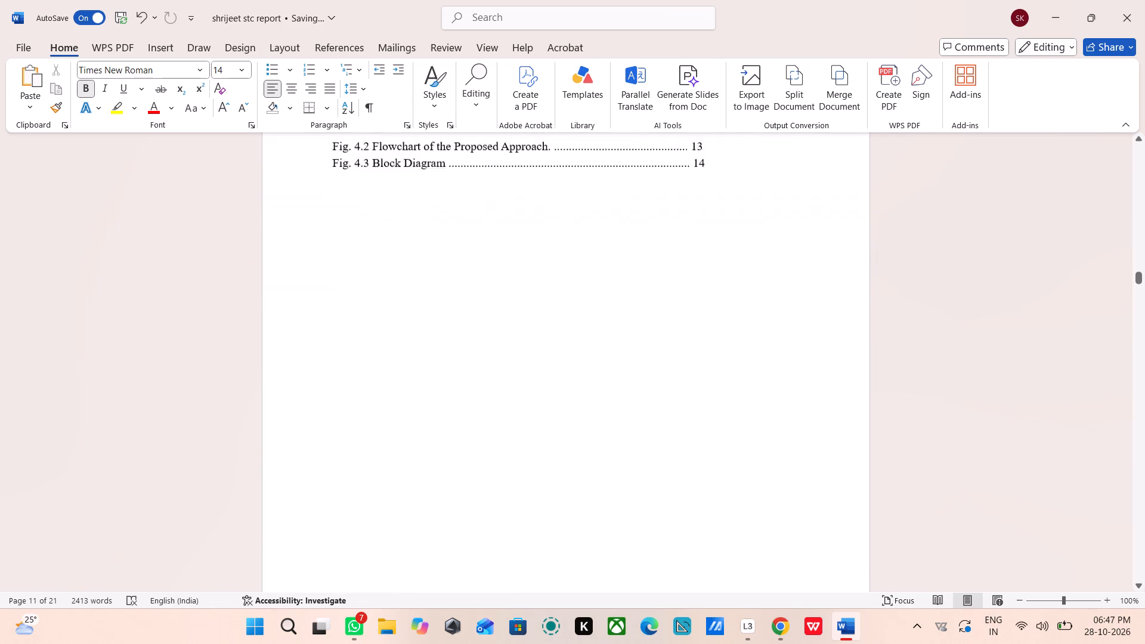
scroll(466, 172, up, 2)
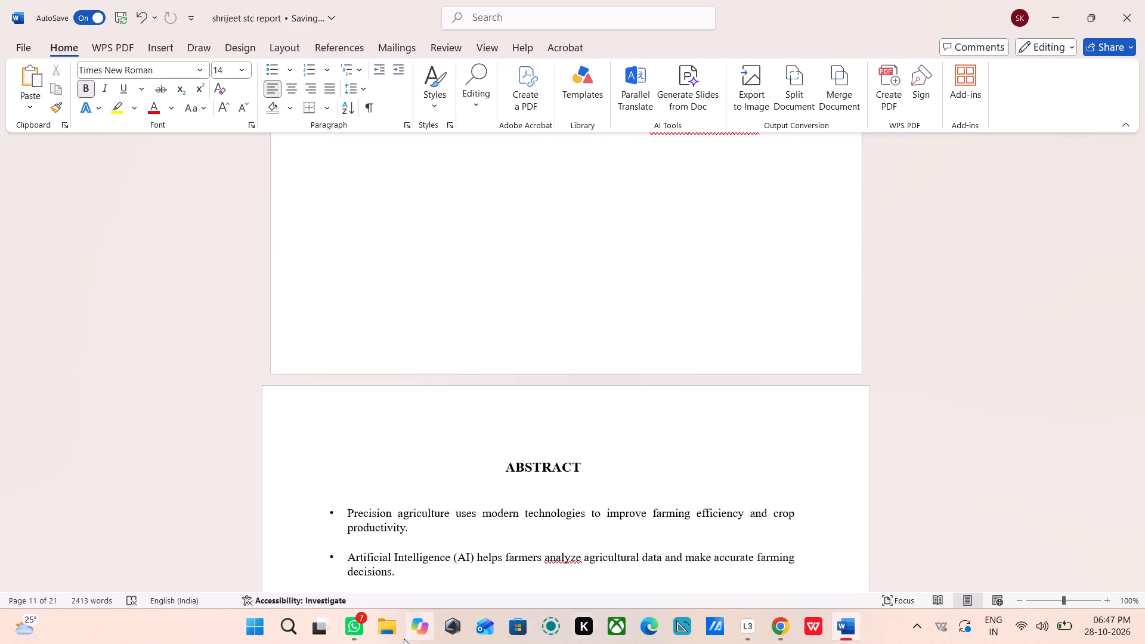
Switch to File Explorer and open the Final Mahesh Synopsis document from the Downloads folder.
click(400, 622)
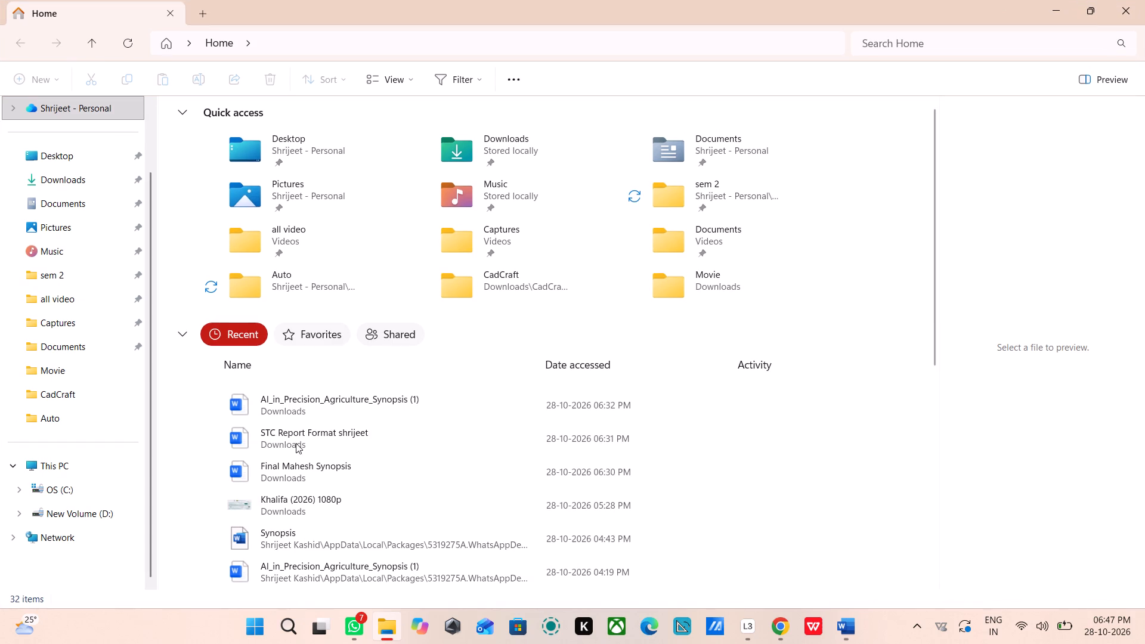
click(74, 177)
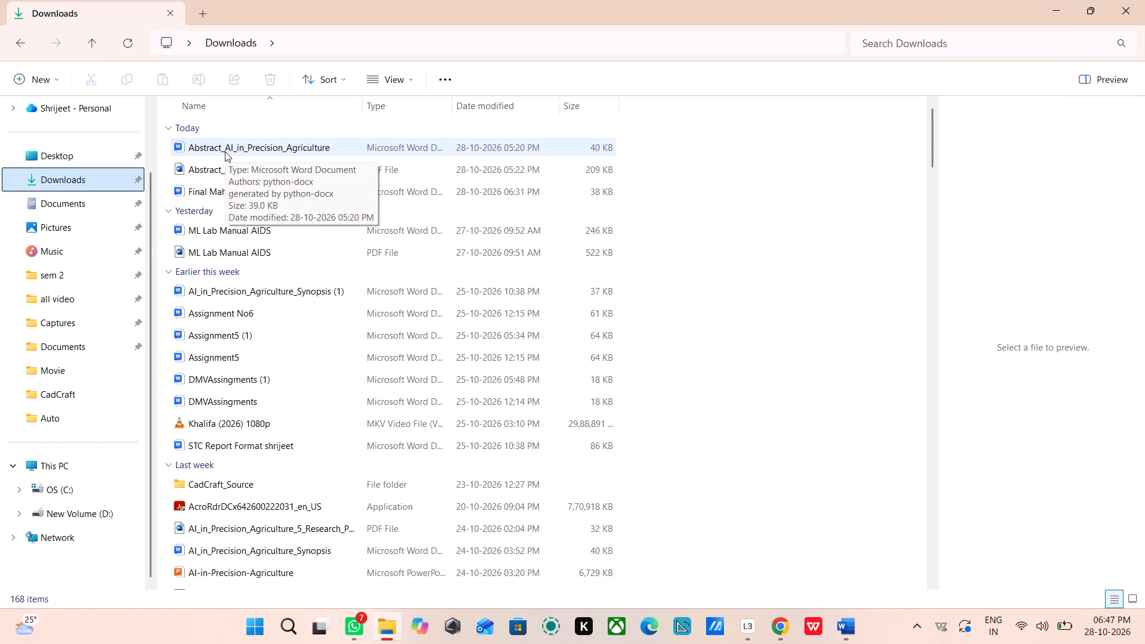
double_click(238, 194)
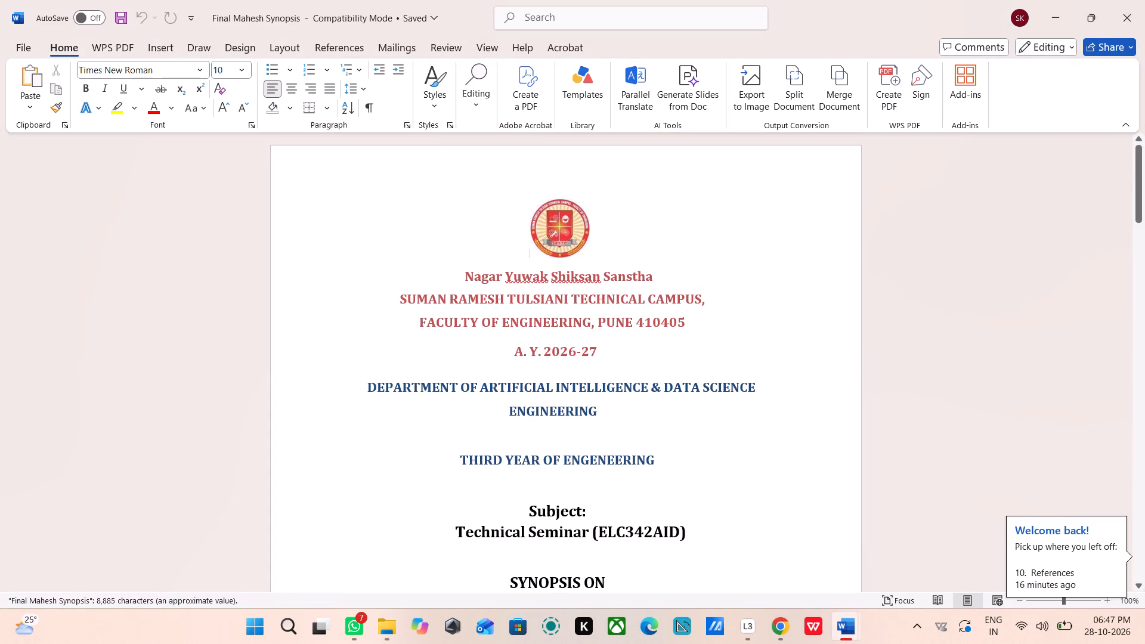
Review the synopsis document's title page, Abstract and Introduction sections.
scroll(499, 358, down, 5)
scroll(499, 358, up, 3)
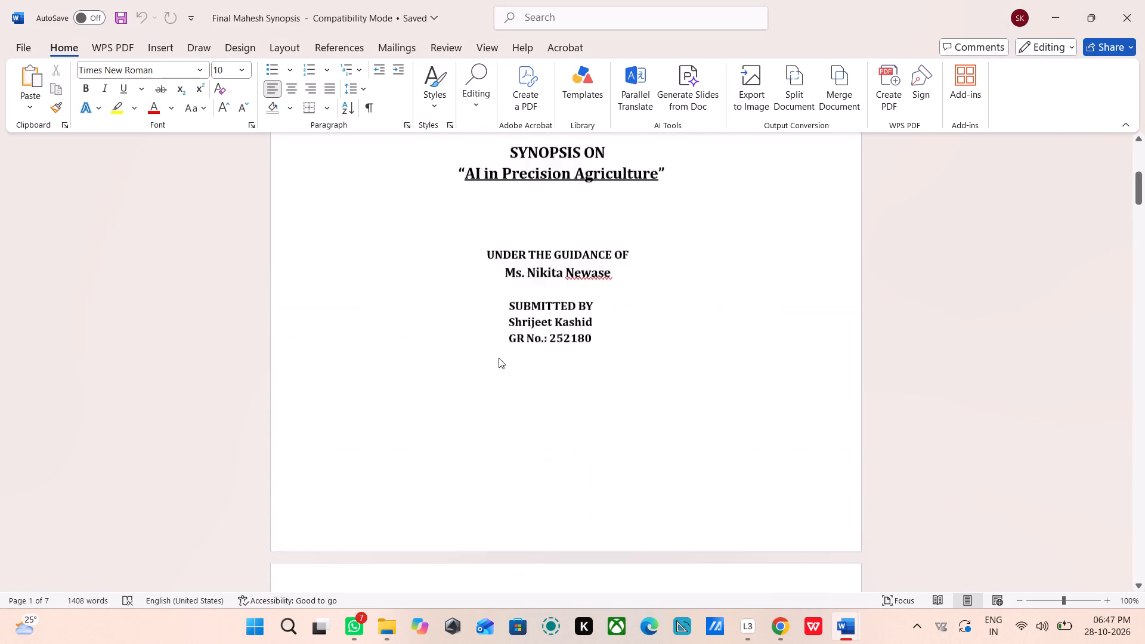
scroll(499, 358, up, 1)
scroll(499, 358, down, 2)
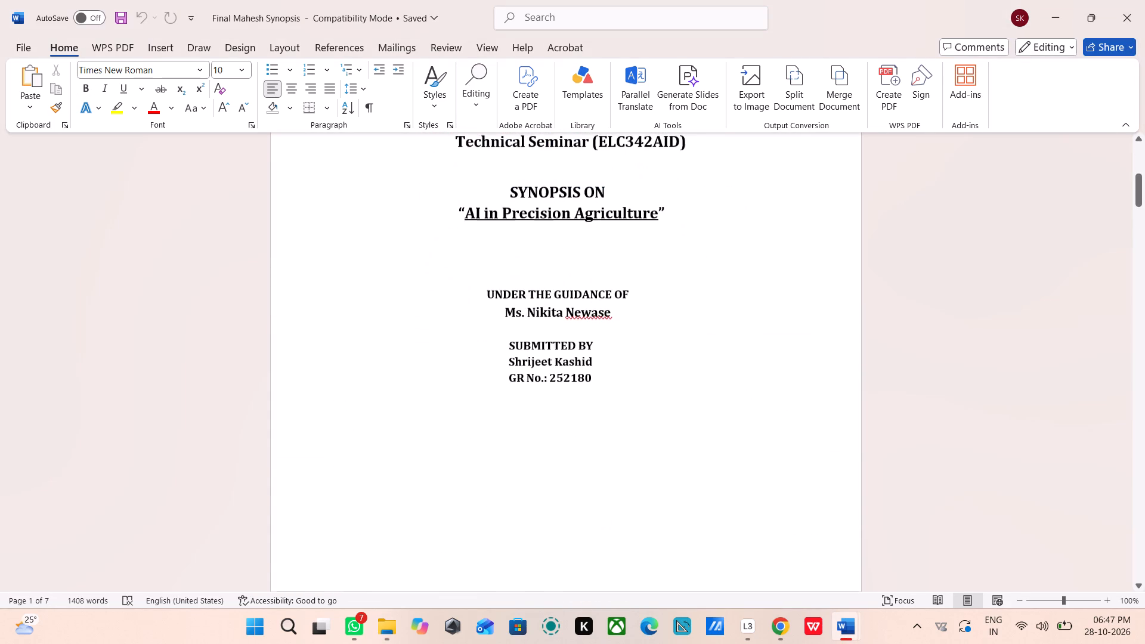
scroll(499, 358, down, 2)
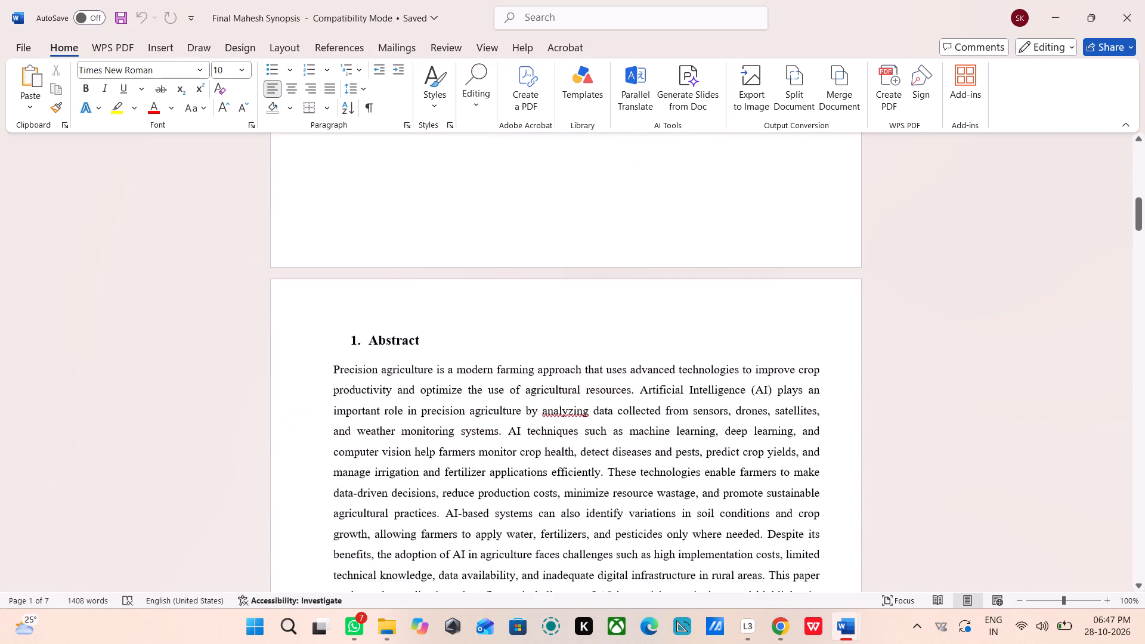
scroll(499, 358, down, 3)
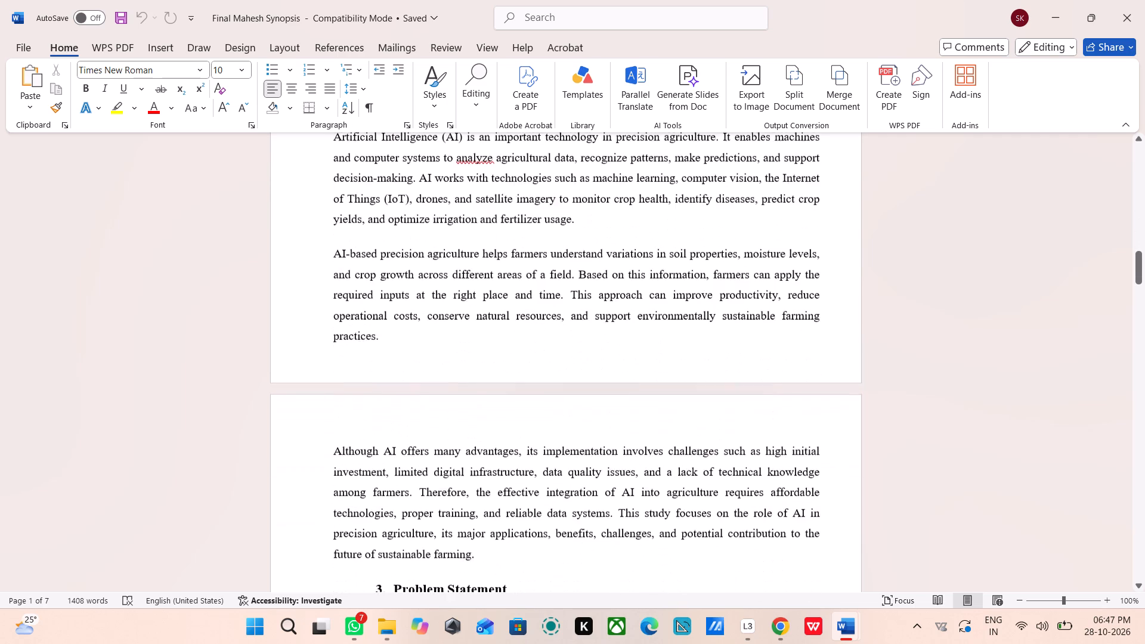
scroll(499, 358, up, 3)
scroll(499, 358, down, 1)
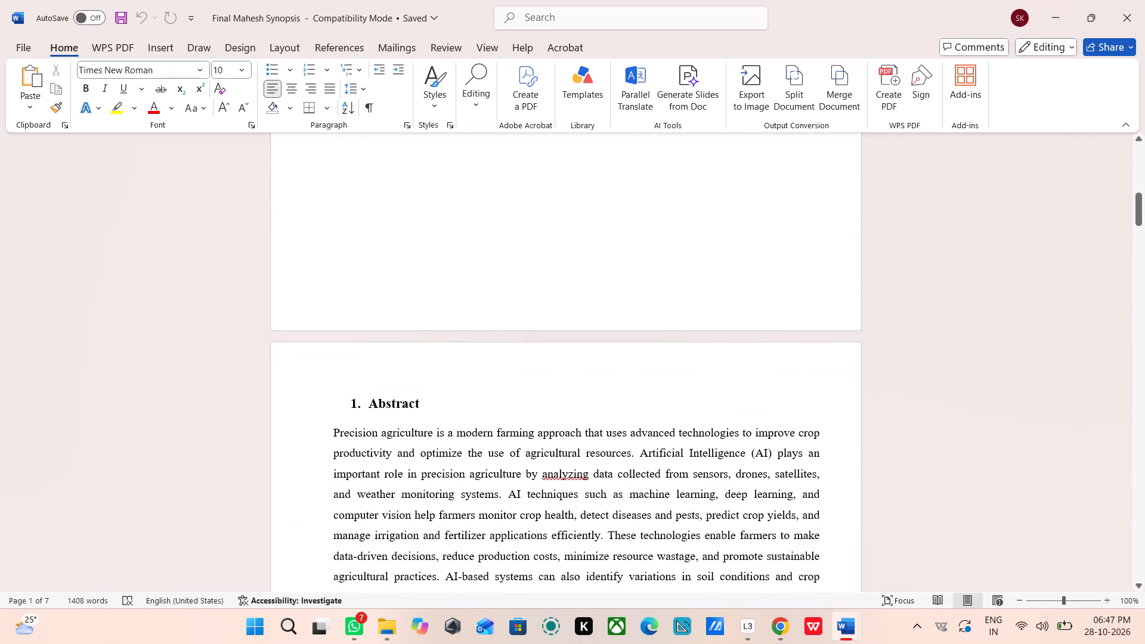
Check the formatting of the "1. Abstract" heading in the synopsis.
drag(422, 407, 357, 395)
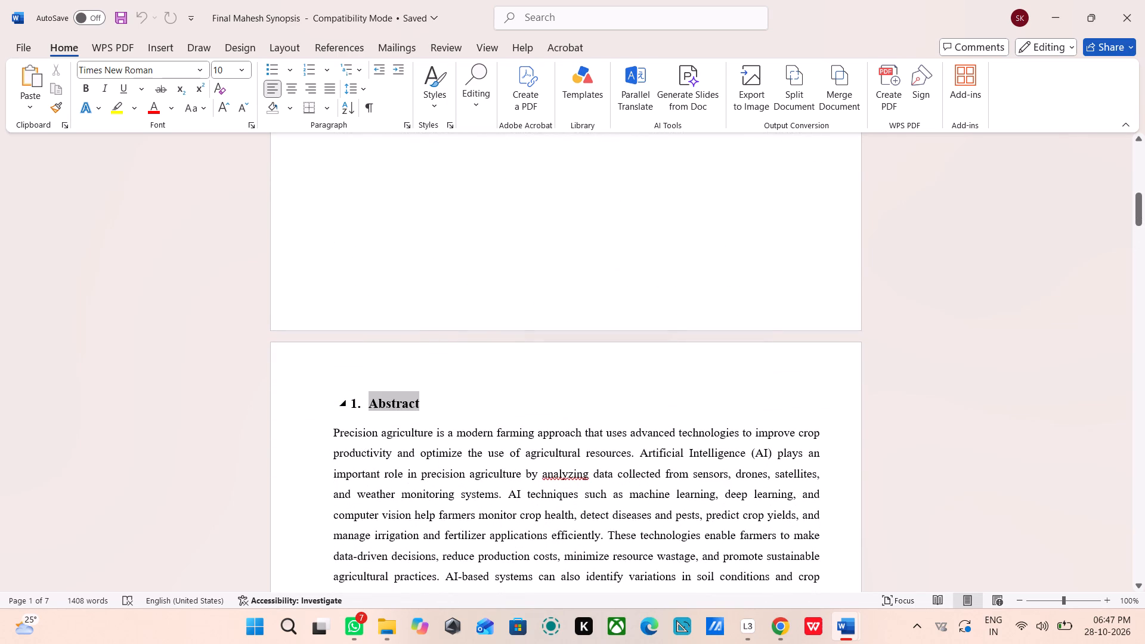
drag(357, 395, 369, 407)
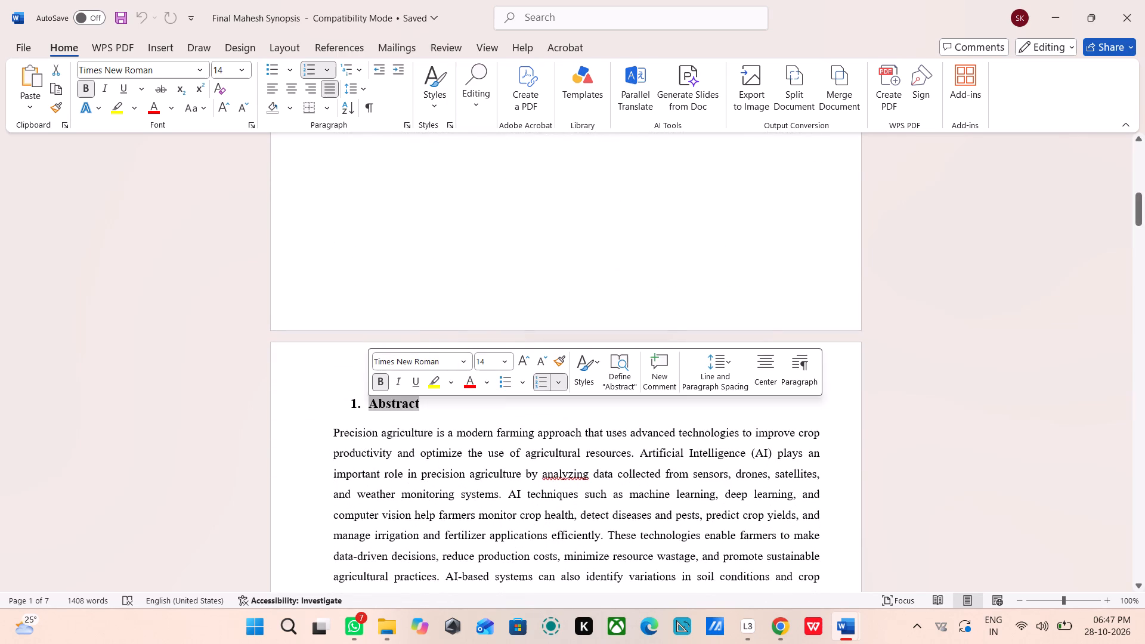
click(305, 394)
click(356, 416)
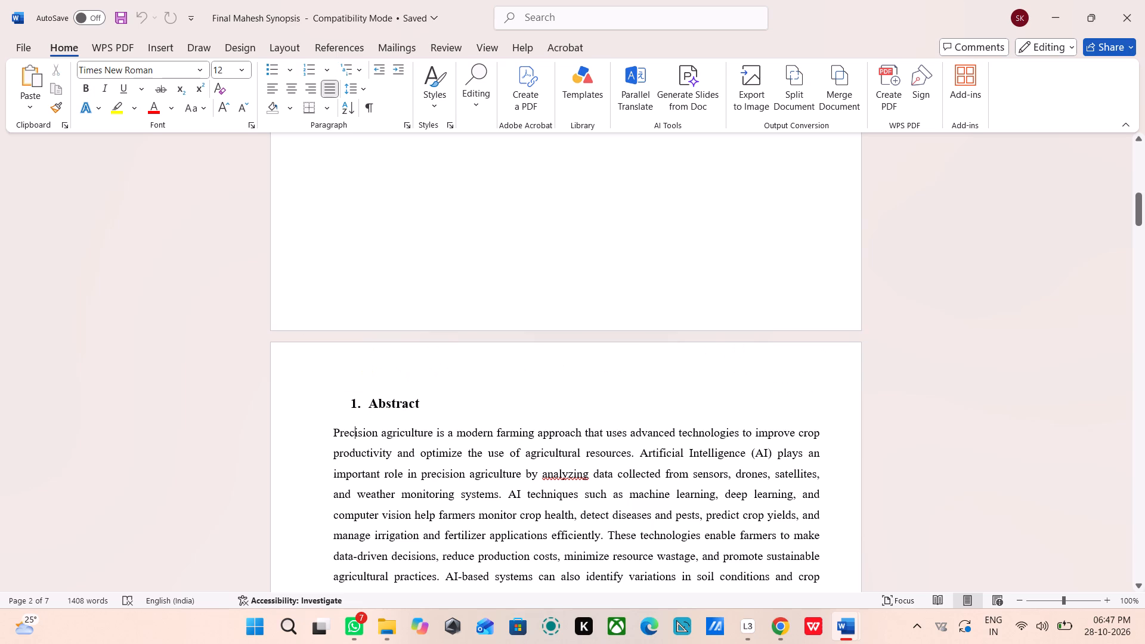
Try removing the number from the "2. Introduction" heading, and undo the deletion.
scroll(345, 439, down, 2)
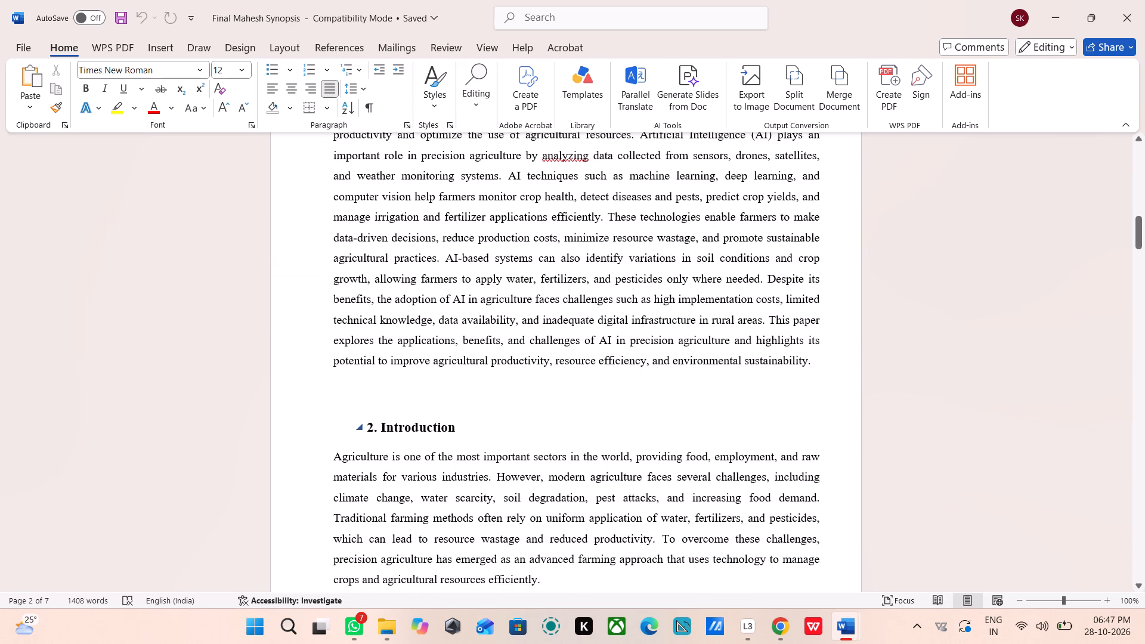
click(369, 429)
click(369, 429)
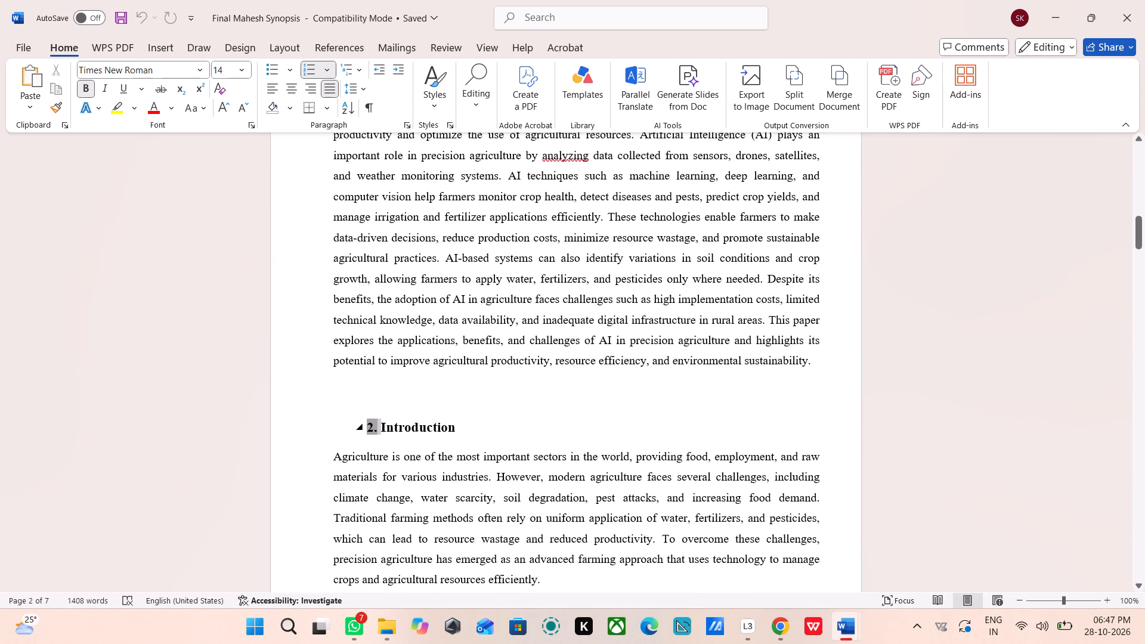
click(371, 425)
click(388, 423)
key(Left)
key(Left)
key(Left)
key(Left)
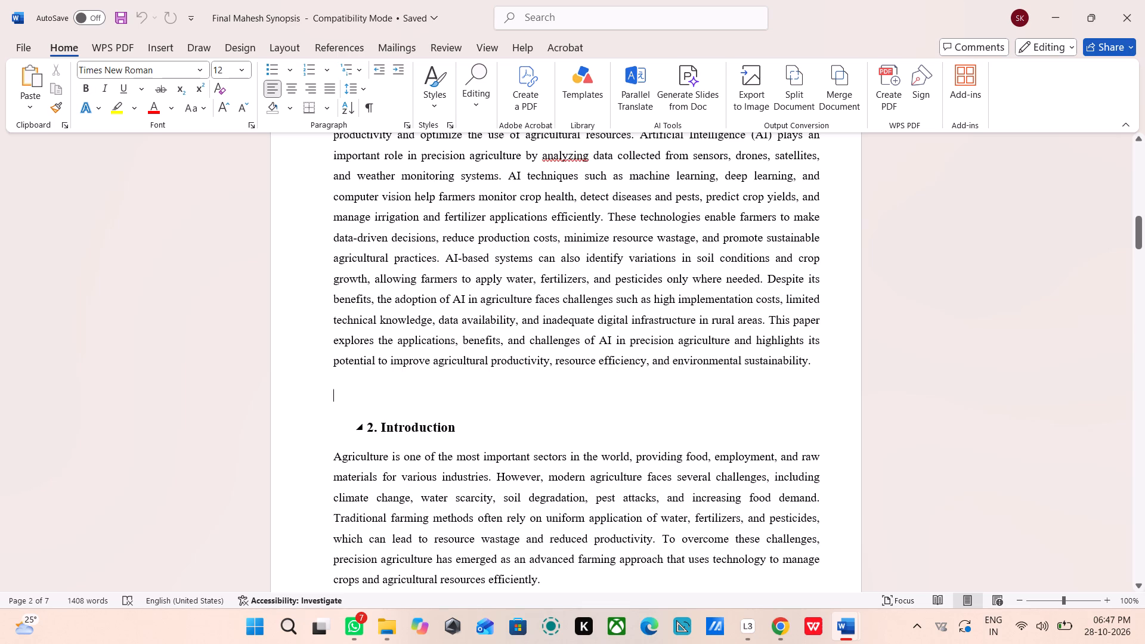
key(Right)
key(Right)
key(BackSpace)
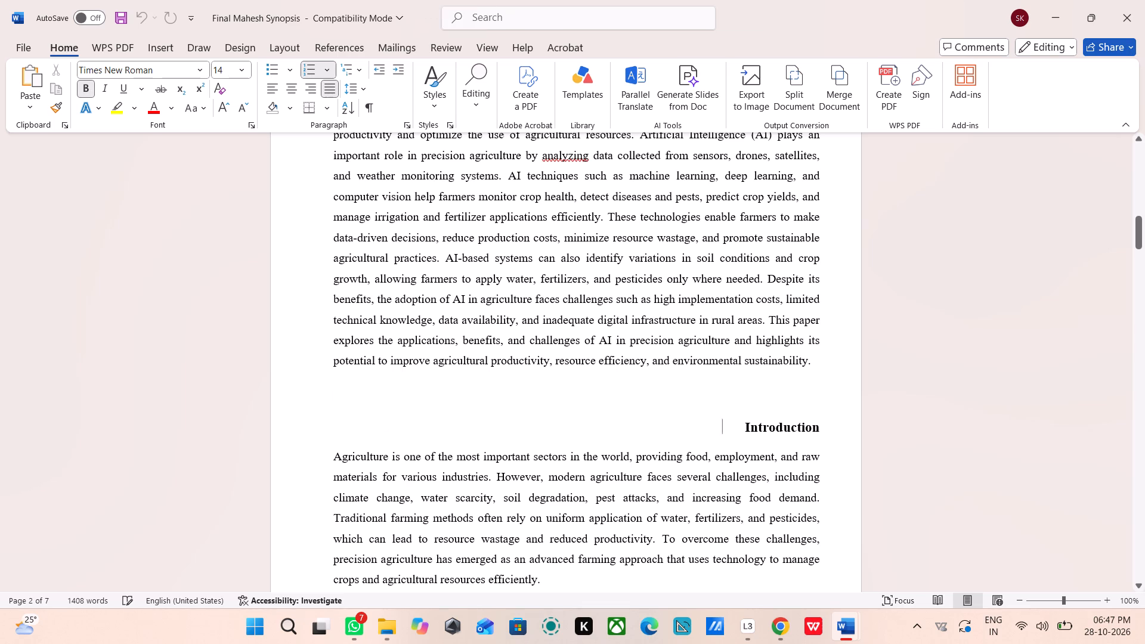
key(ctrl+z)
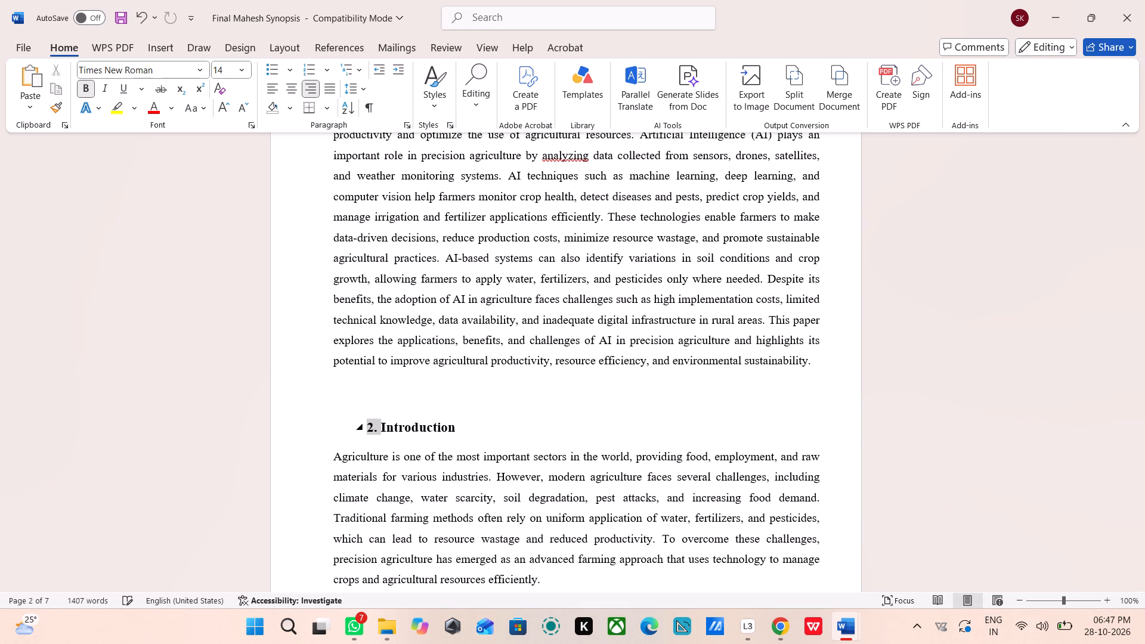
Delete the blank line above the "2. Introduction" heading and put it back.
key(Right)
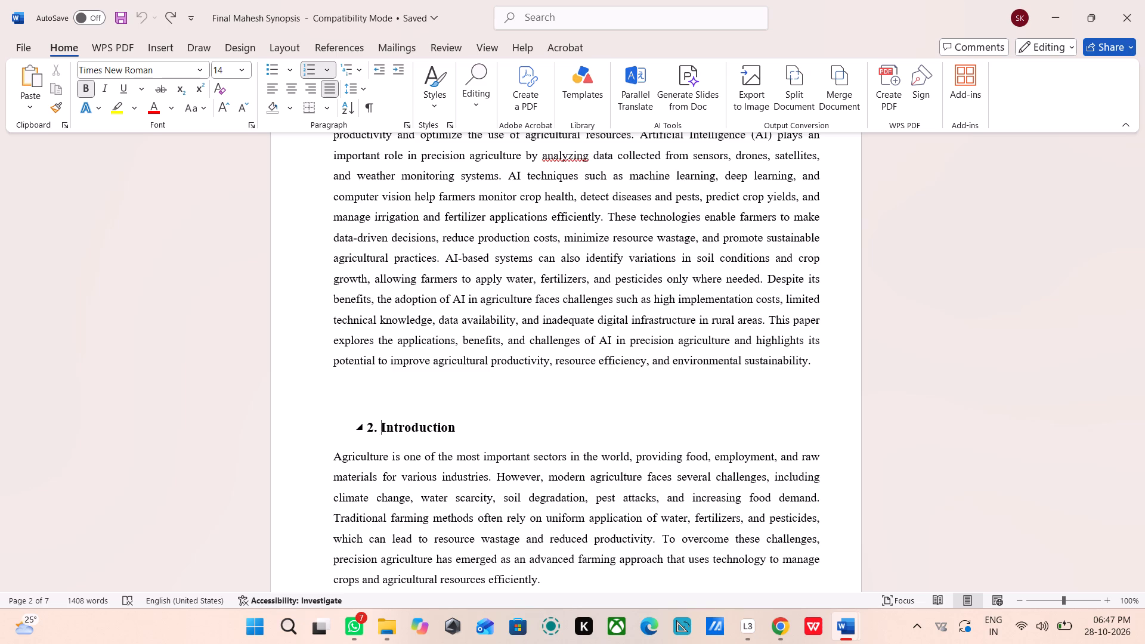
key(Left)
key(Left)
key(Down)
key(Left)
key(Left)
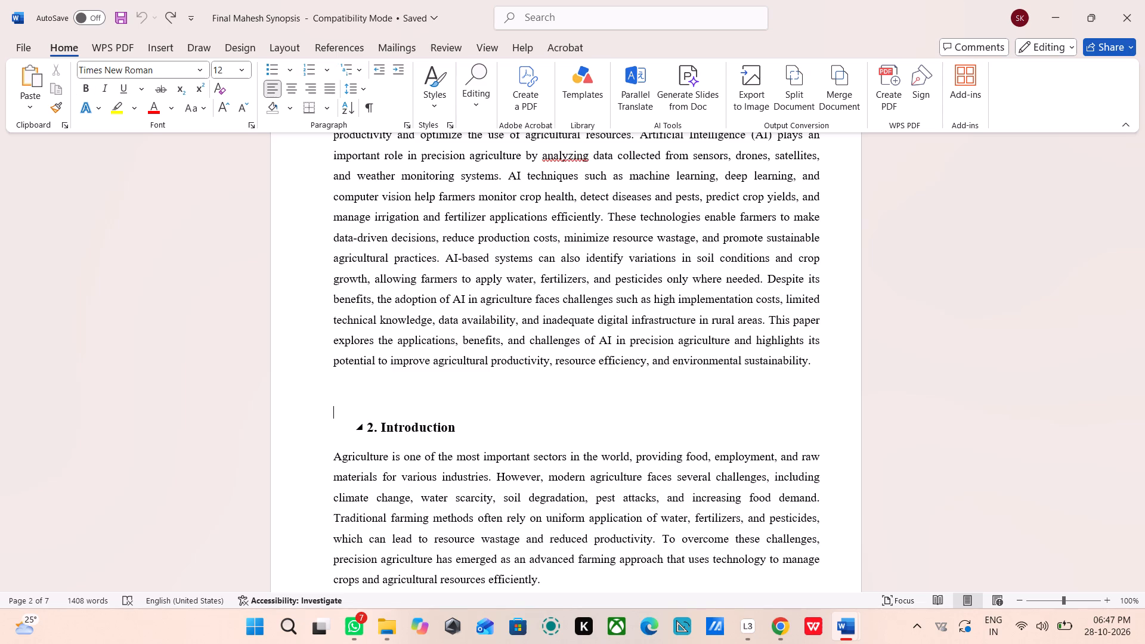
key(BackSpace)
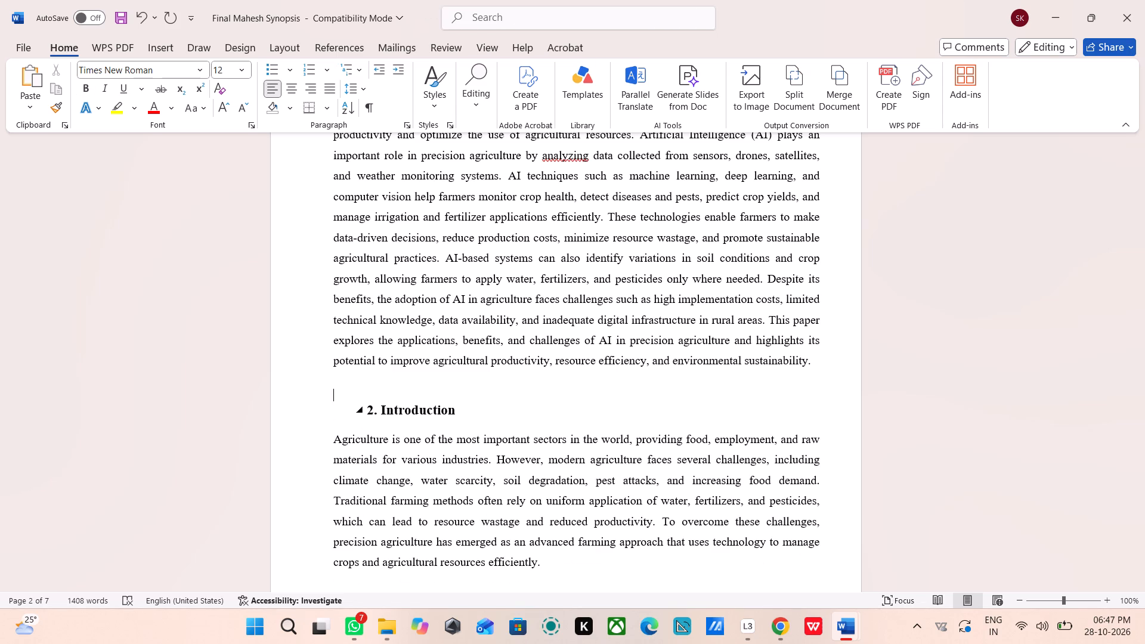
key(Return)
Remove the list numbering and indent from the Introduction heading, and number it manually as "2." at the left margin.
key(Right)
key(Right)
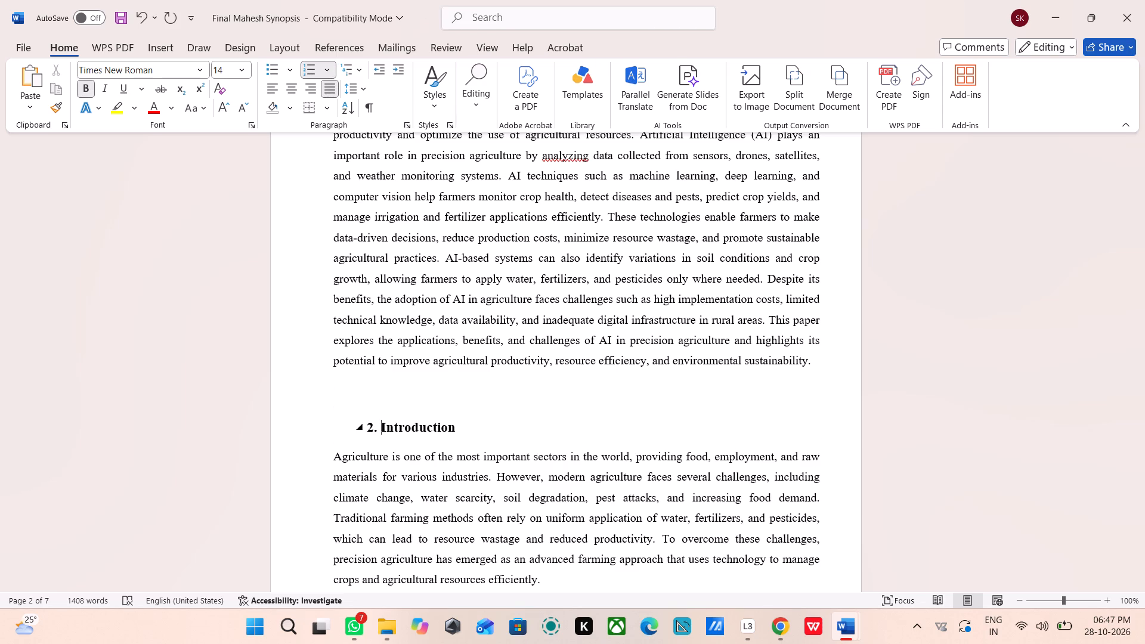
key(BackSpace)
key(BackSpace)
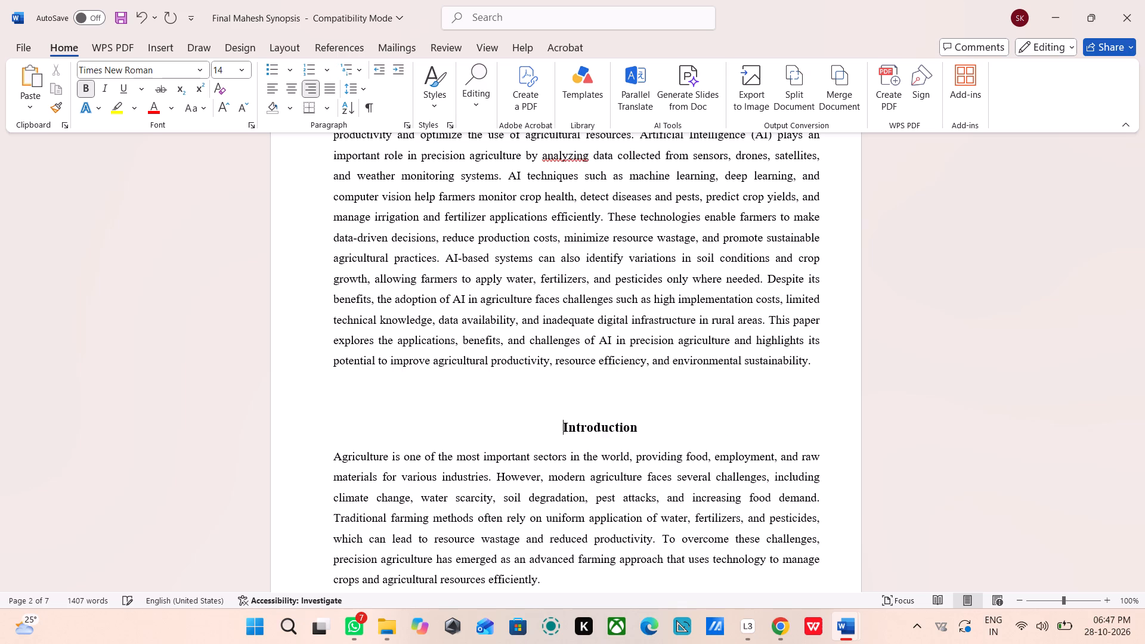
key(BackSpace)
key(BackSpace)
key(BackSpace)
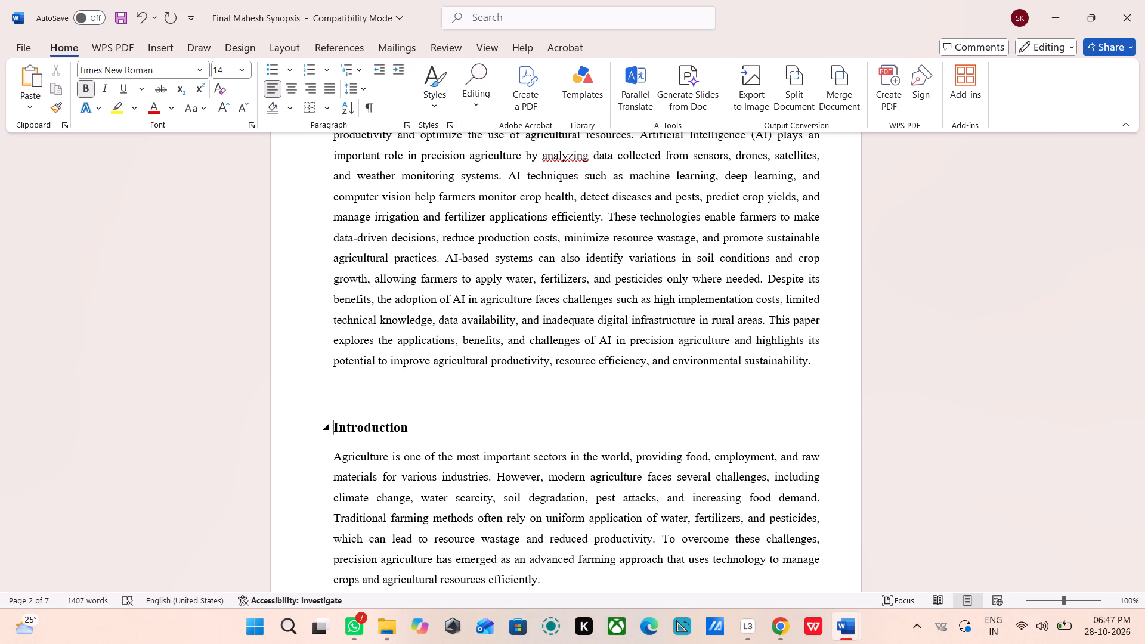
scroll(388, 423, up, 1)
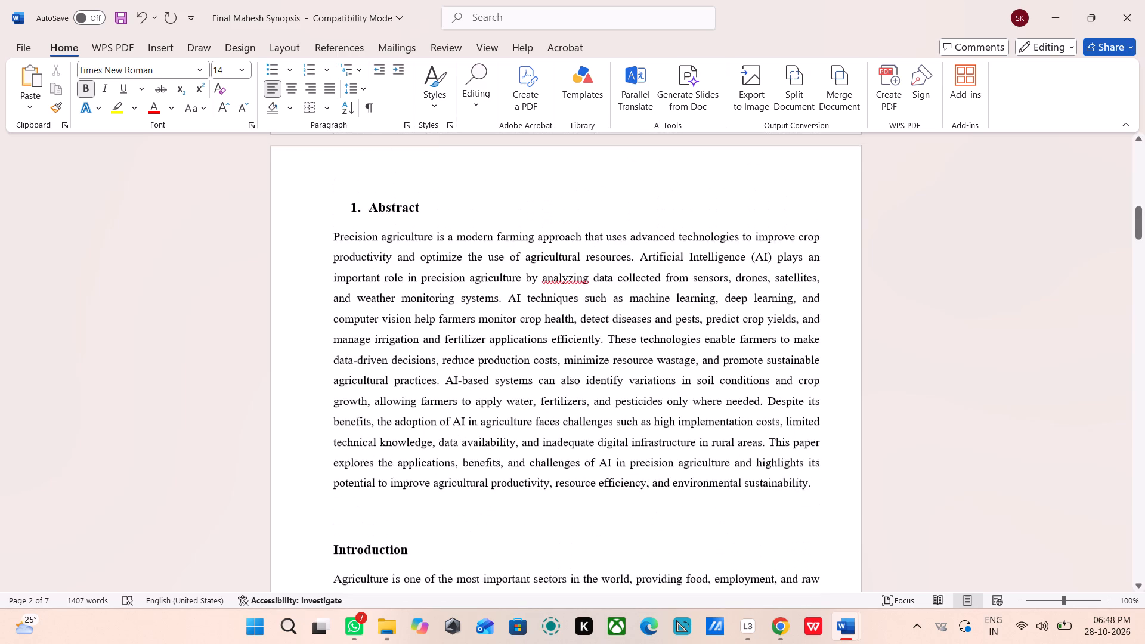
scroll(388, 423, up, 1)
text(2.)
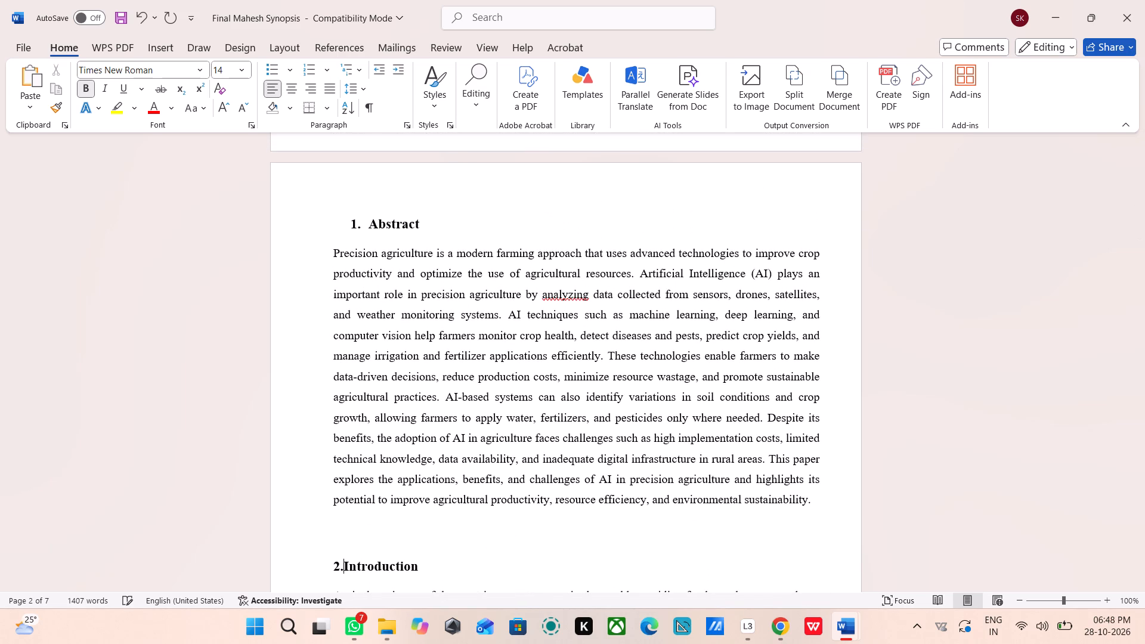
Remove the list numbering and indent from the Abstract heading, and number it manually as "1." at the left margin.
scroll(388, 423, down, 1)
scroll(388, 423, up, 2)
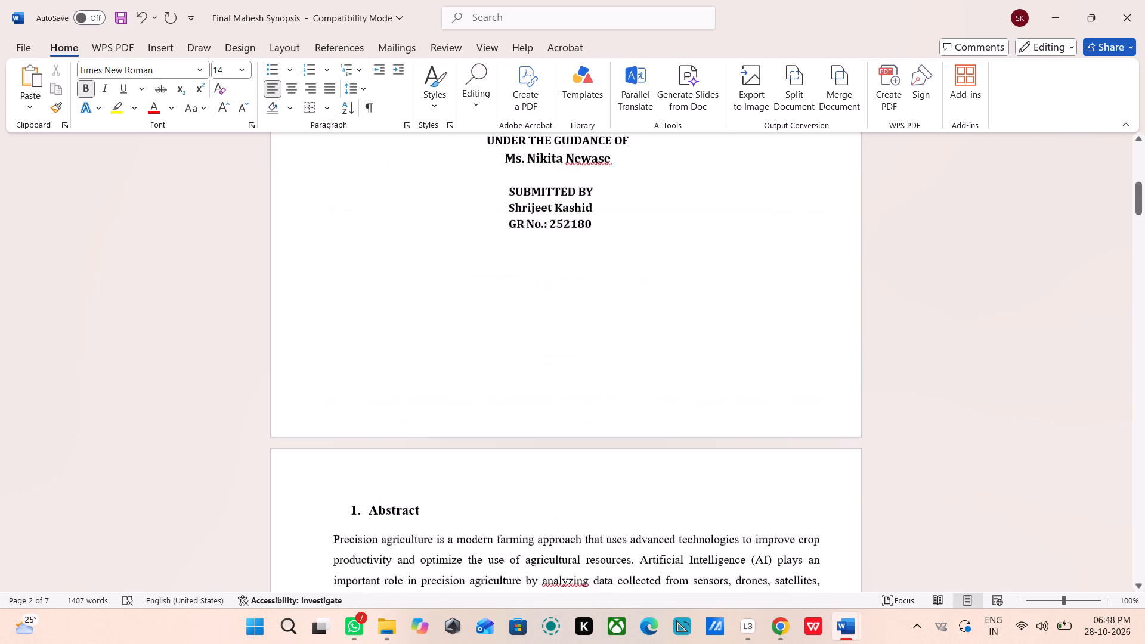
click(365, 553)
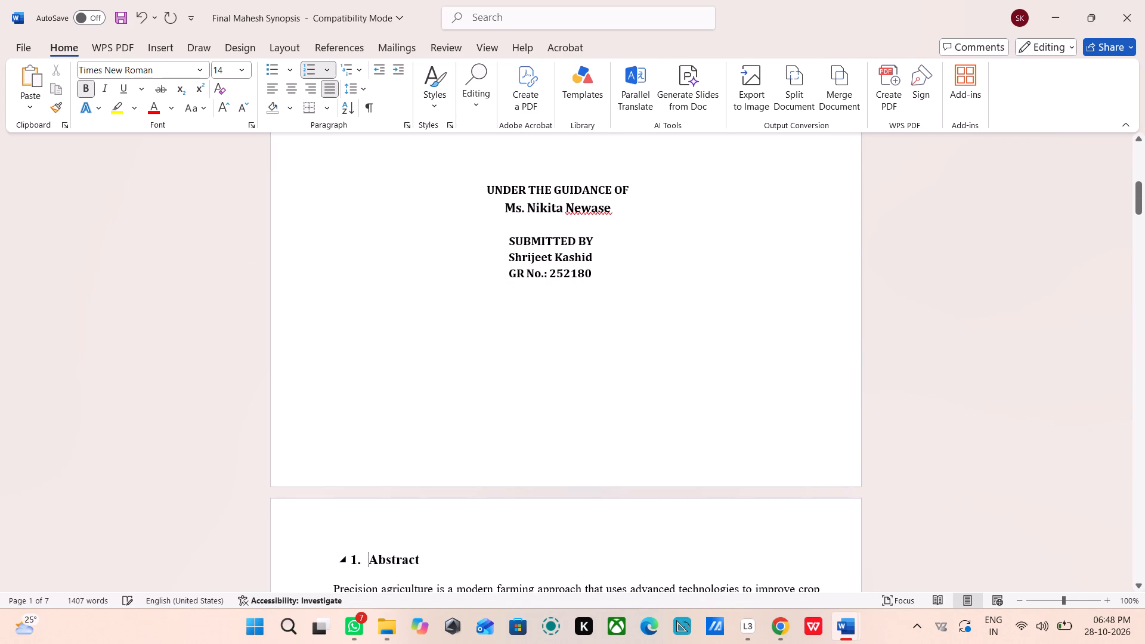
key(BackSpace)
key(BackSpace)
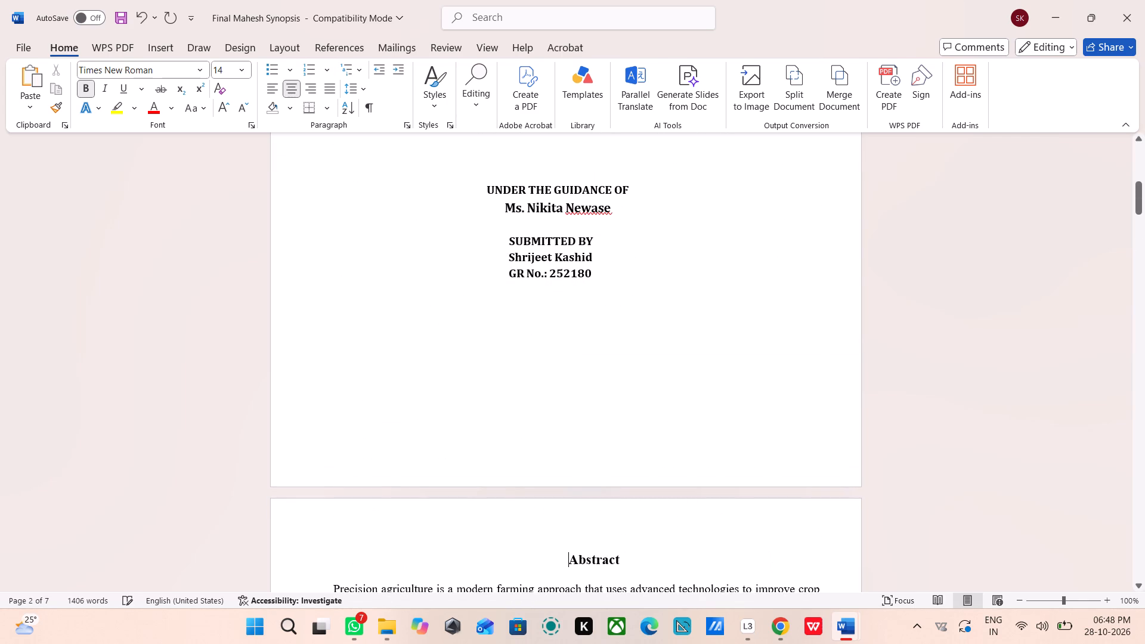
key(BackSpace)
key(BackSpace)
key(BackSpace)
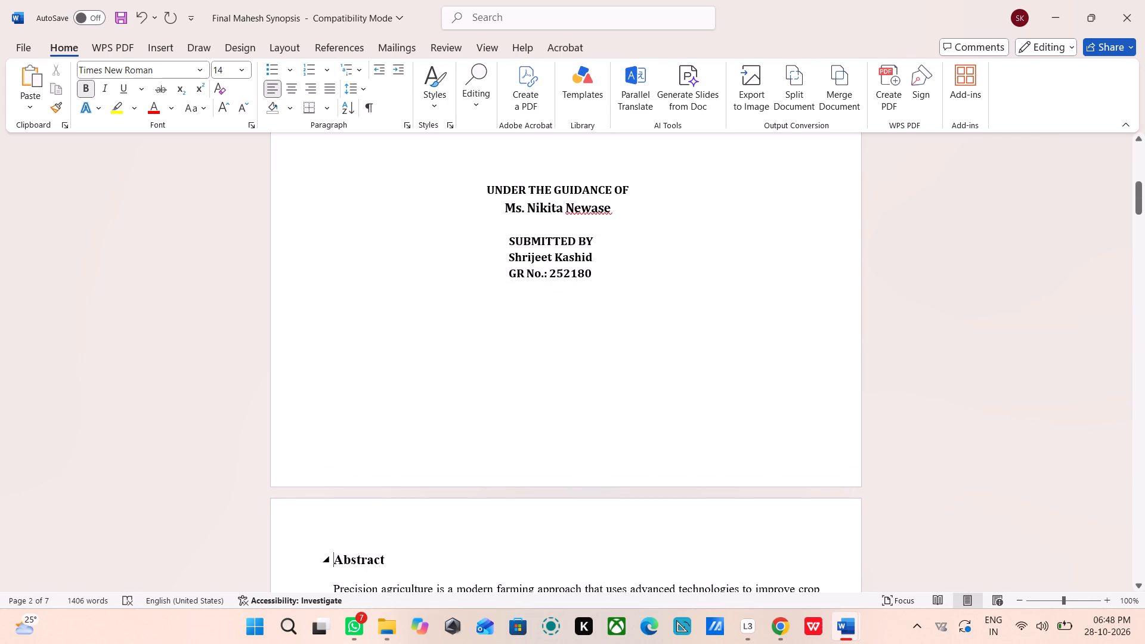
key(2)
key(BackSpace)
text(1.)
Review the heading numbering and layout through the rest of the synopsis, from the Abstract to the end of the References.
scroll(365, 553, down, 3)
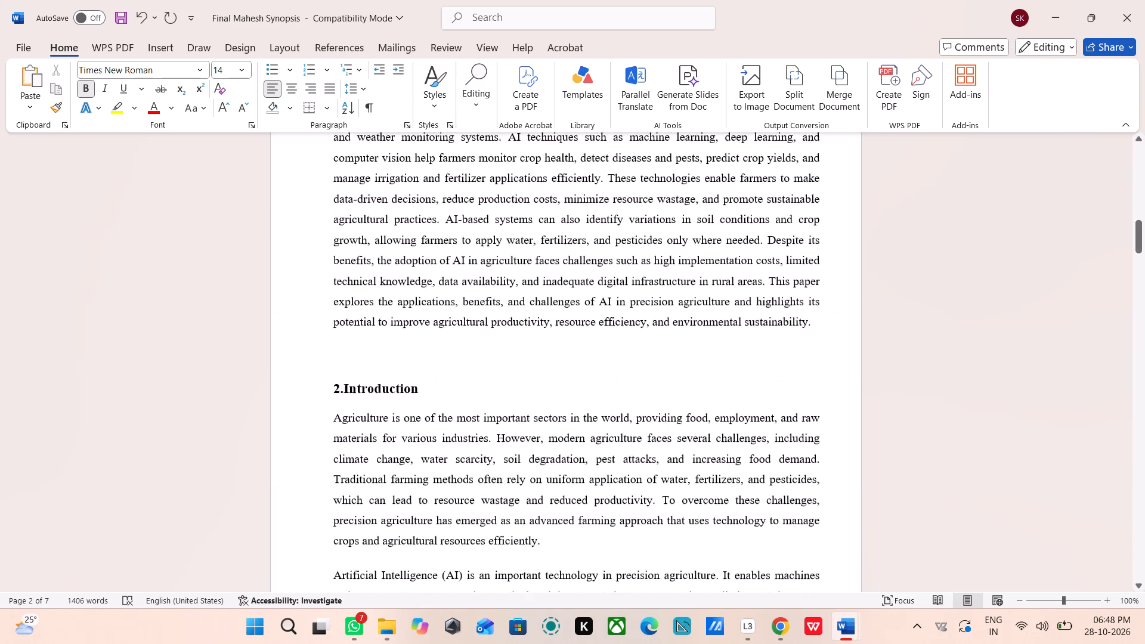
scroll(365, 553, down, 2)
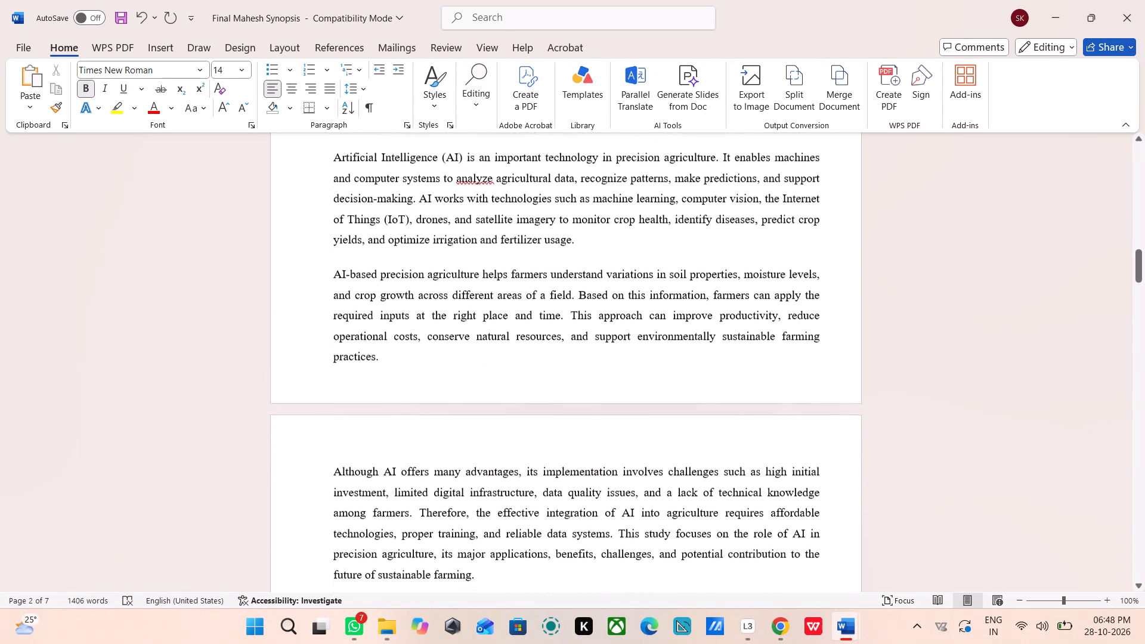
scroll(365, 553, down, 2)
scroll(365, 553, up, 2)
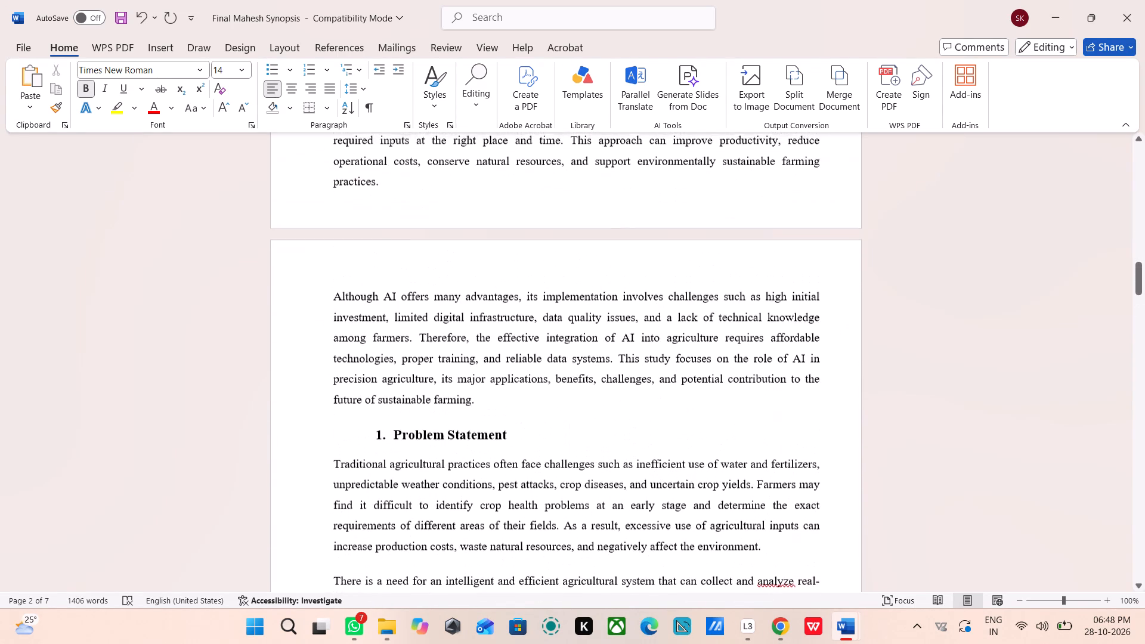
scroll(365, 553, up, 4)
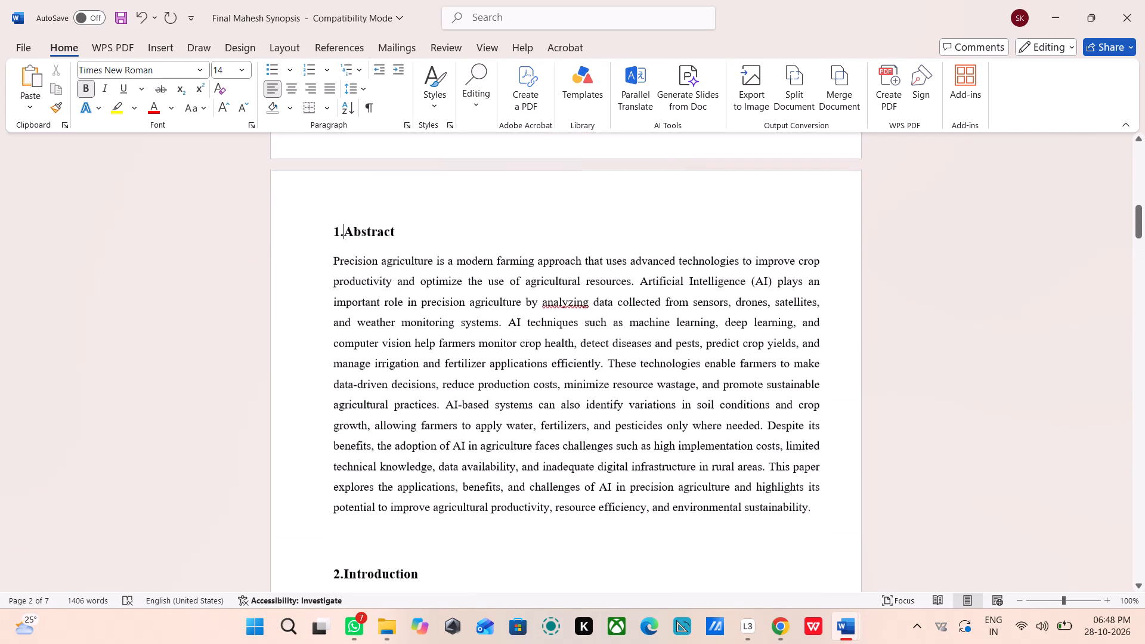
scroll(365, 553, down, 5)
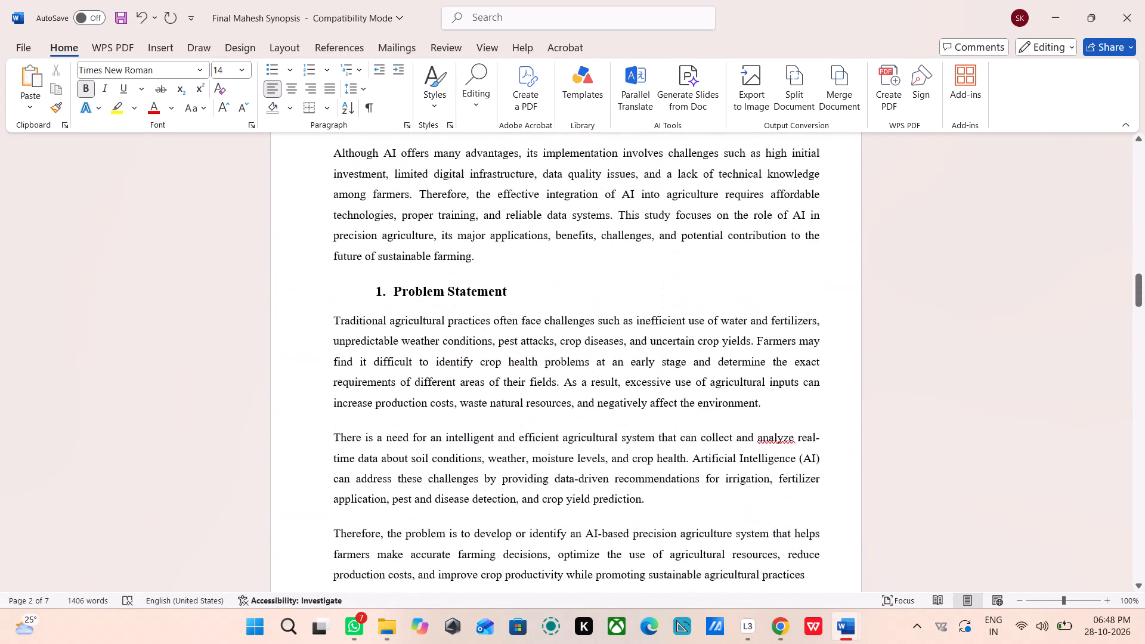
scroll(365, 553, down, 8)
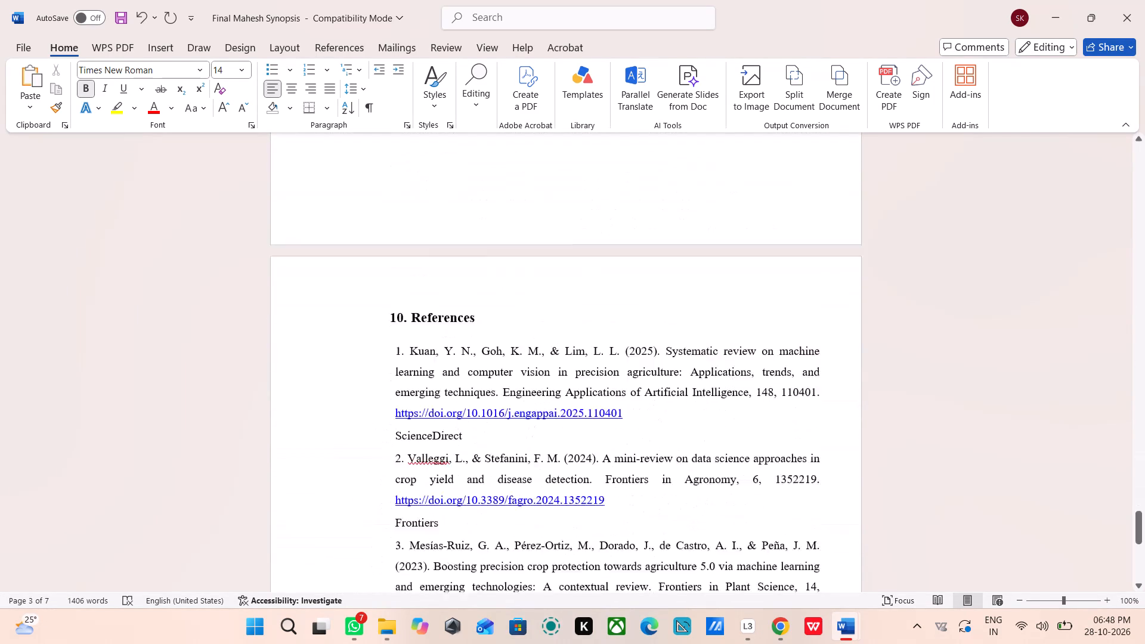
scroll(365, 553, up, 15)
scroll(365, 553, down, 14)
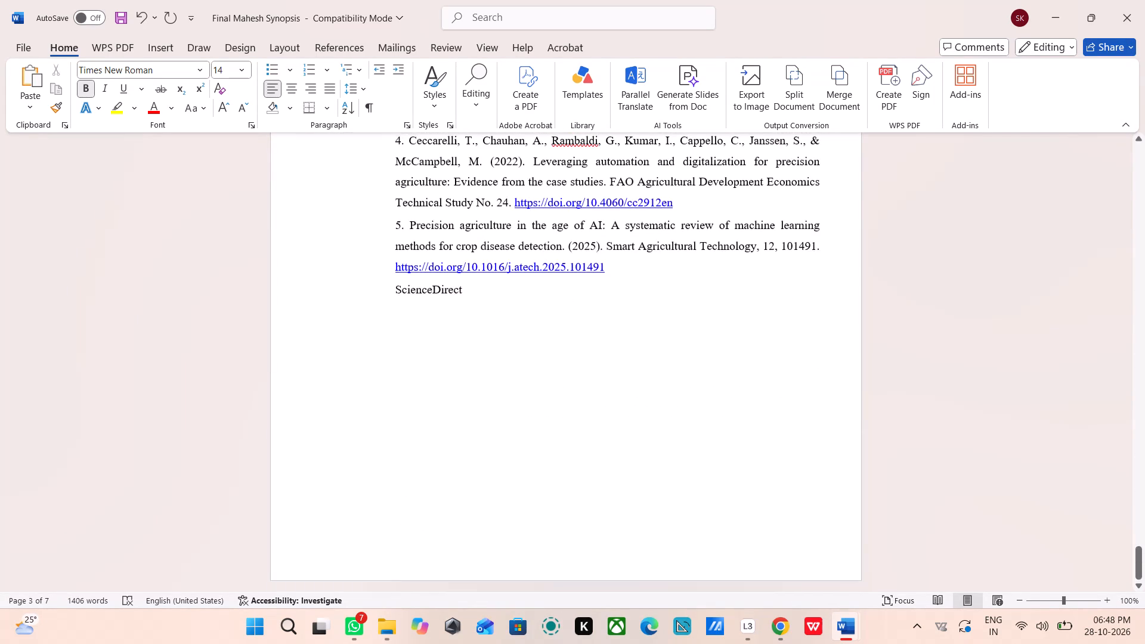
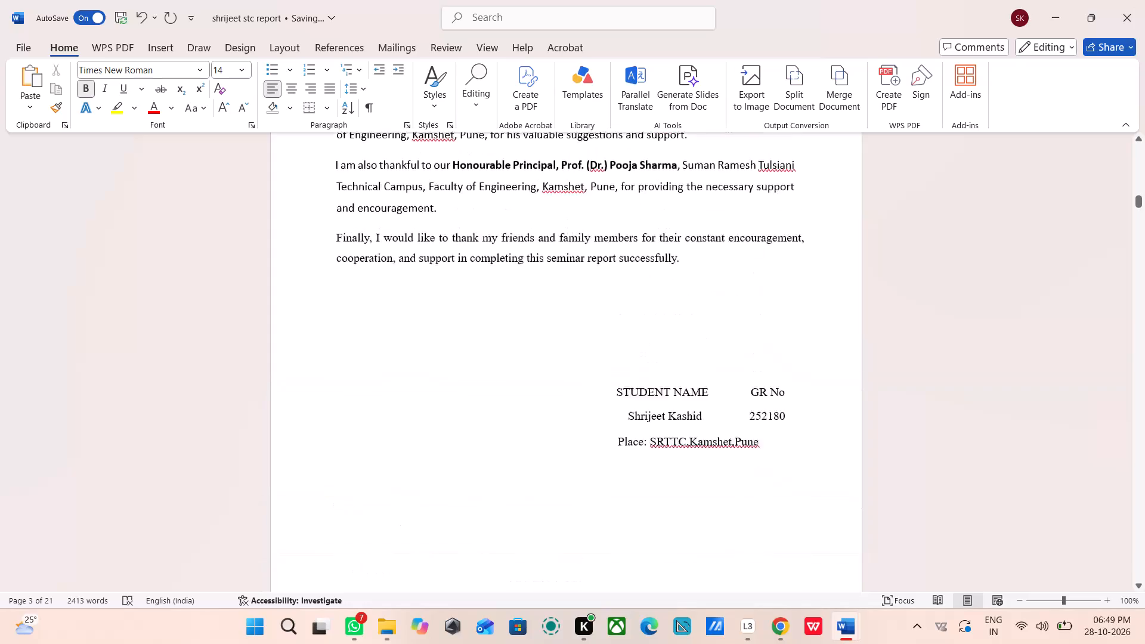
Review the seminar report's front matter, from the cover and certificate through the acknowledgements, abstract and contents to the list of tables.
scroll(704, 334, down, 1)
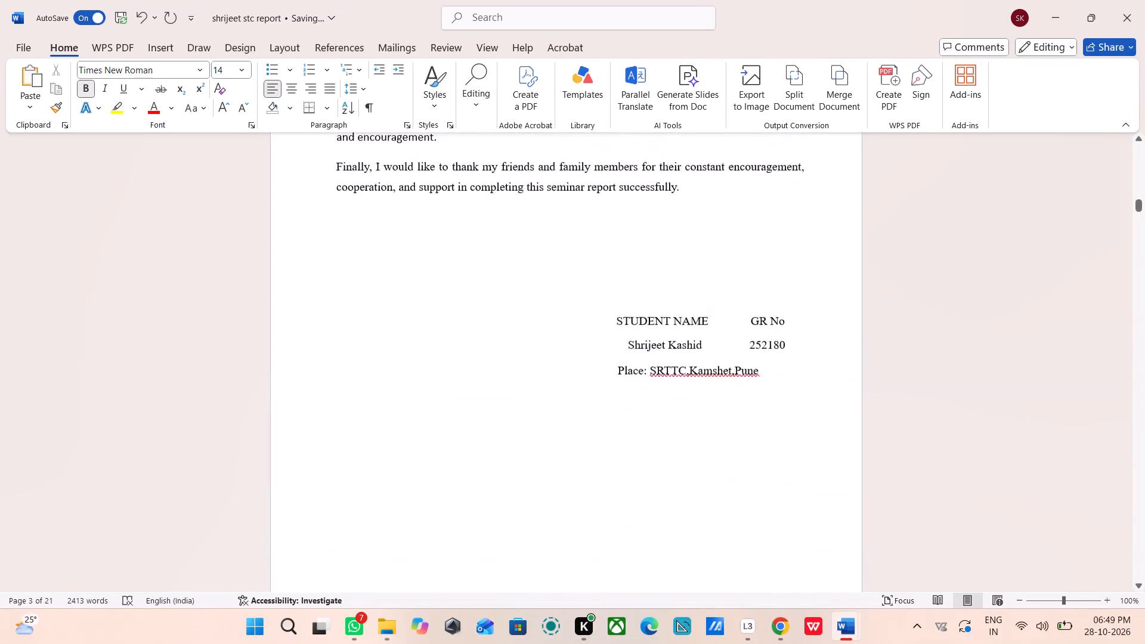
scroll(704, 334, down, 2)
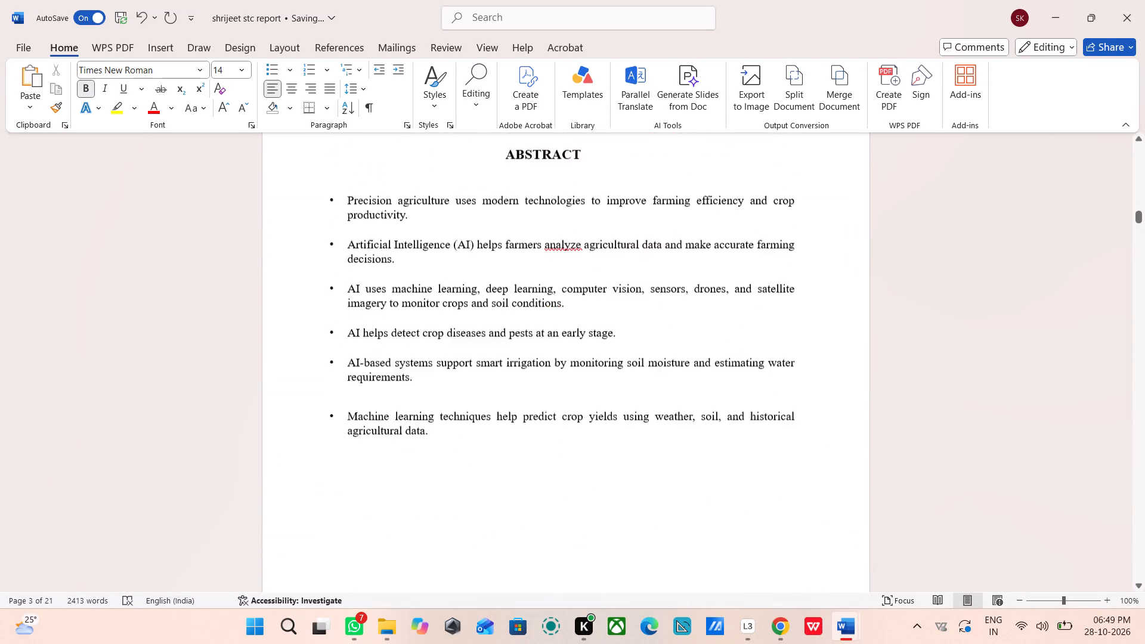
scroll(704, 334, up, 3)
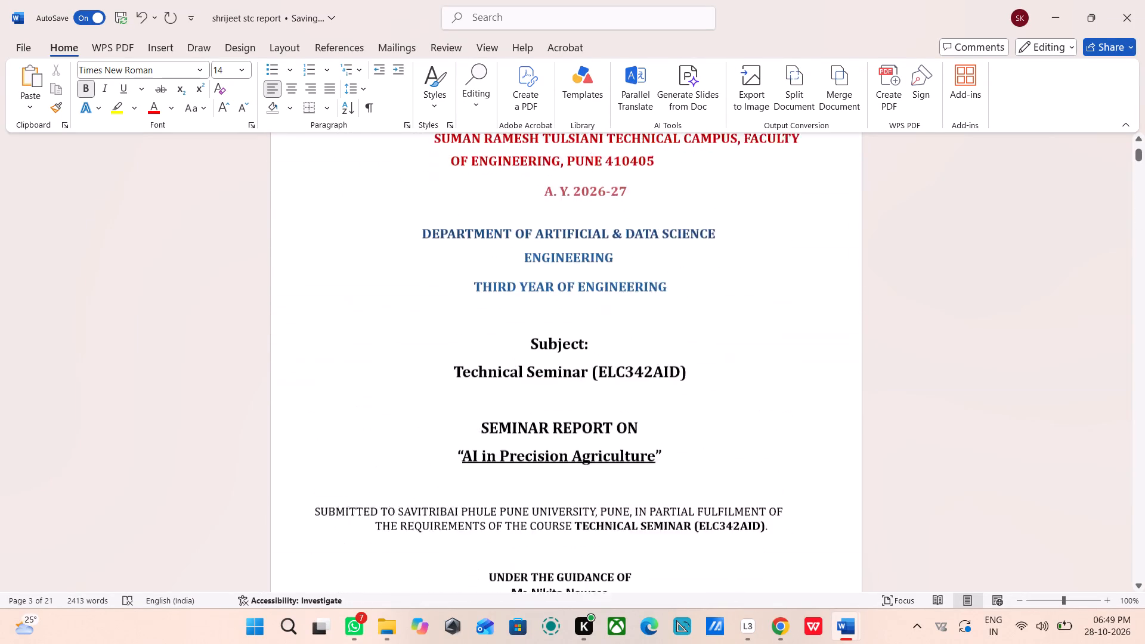
scroll(704, 334, up, 1)
scroll(704, 334, down, 5)
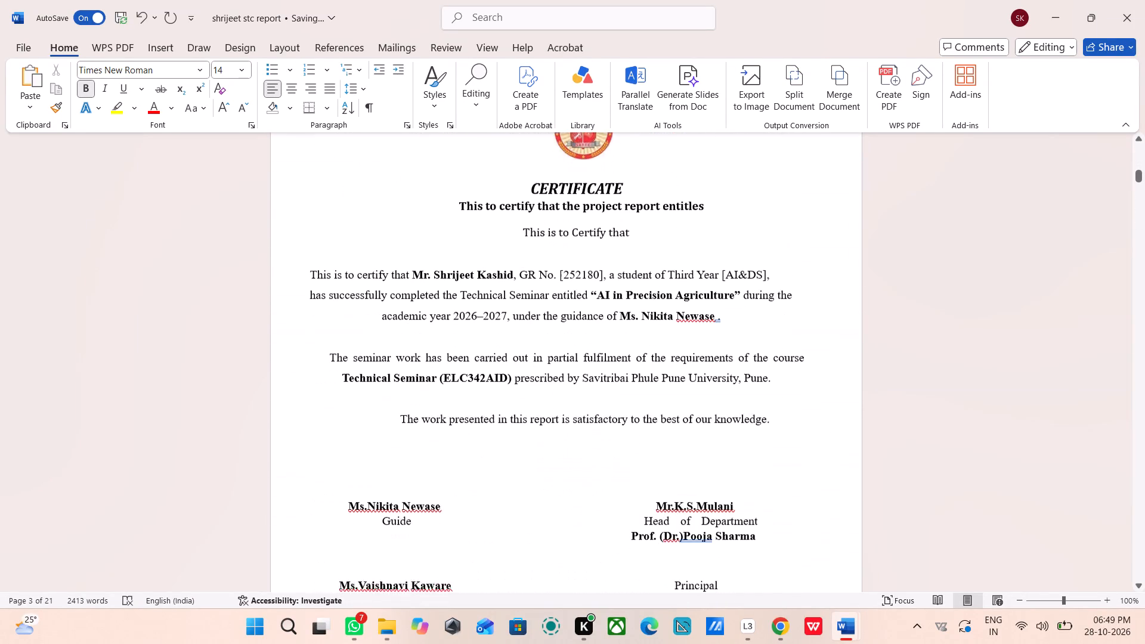
scroll(704, 334, down, 4)
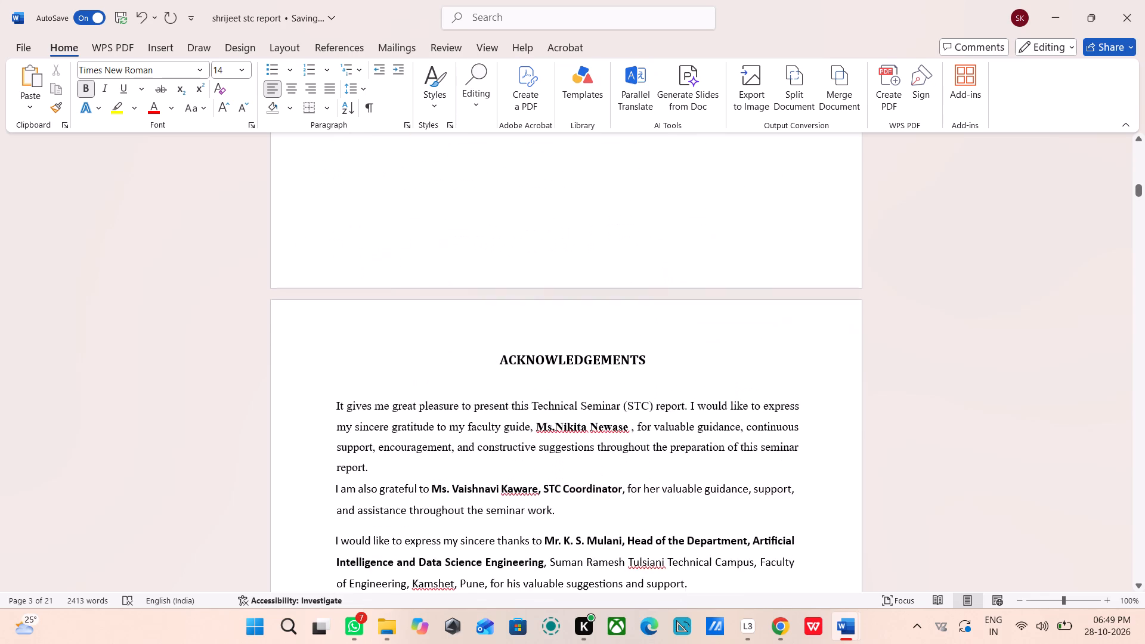
scroll(704, 334, down, 5)
scroll(704, 334, up, 1)
scroll(704, 334, down, 9)
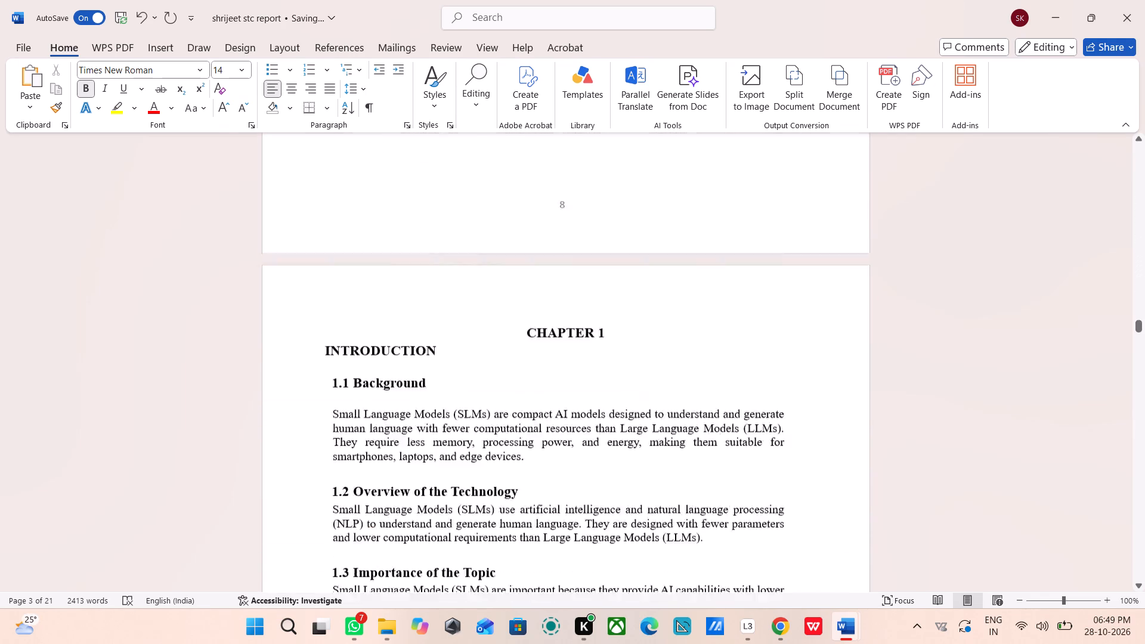
scroll(704, 334, up, 1)
scroll(704, 334, down, 3)
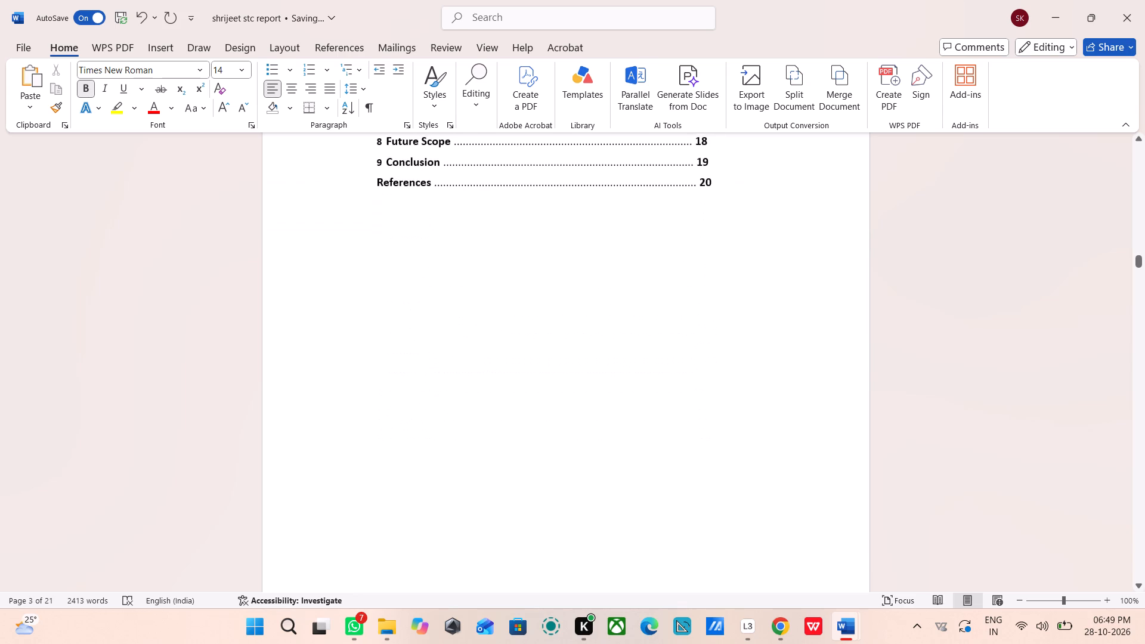
scroll(704, 334, down, 6)
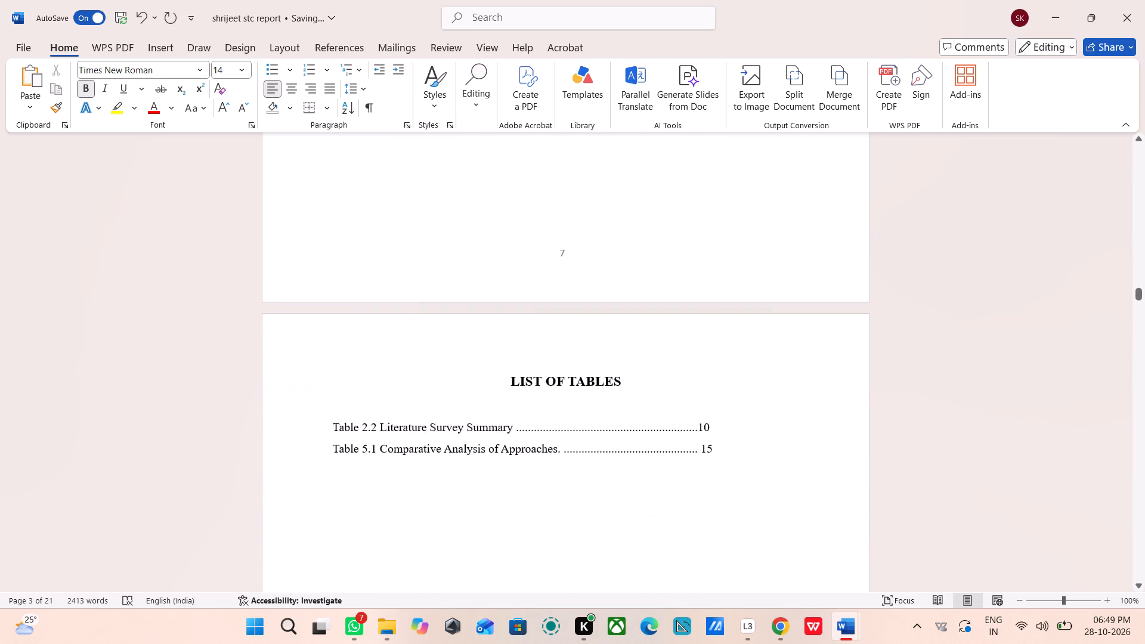
scroll(704, 334, down, 3)
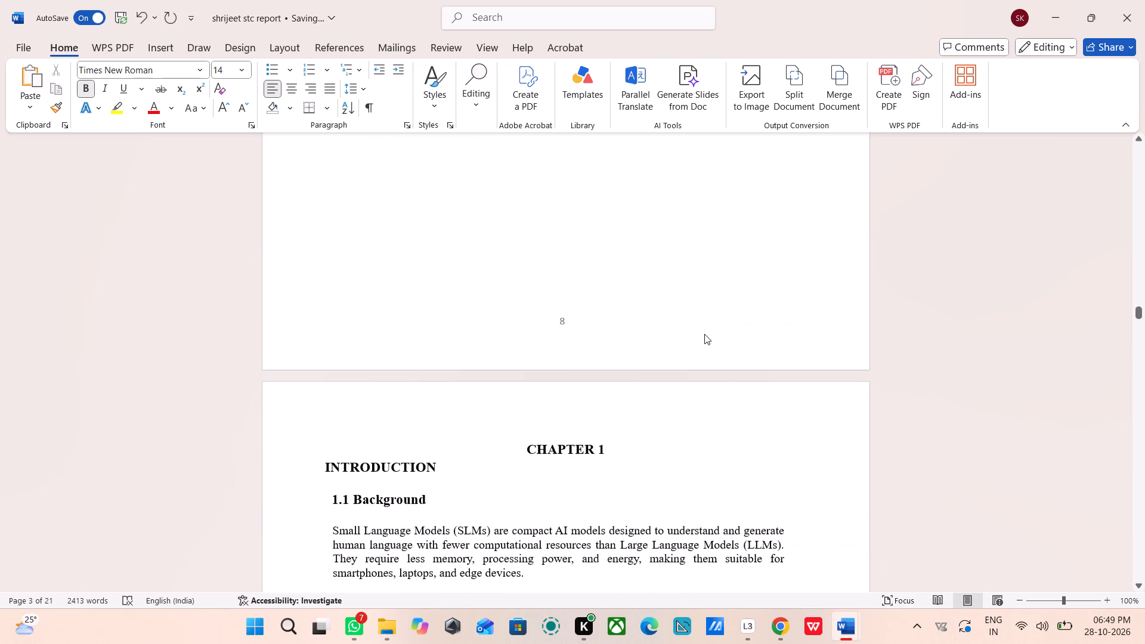
Review the headings, text and literature survey table from Chapter 1 to the start of Chapter 4.
scroll(704, 334, down, 3)
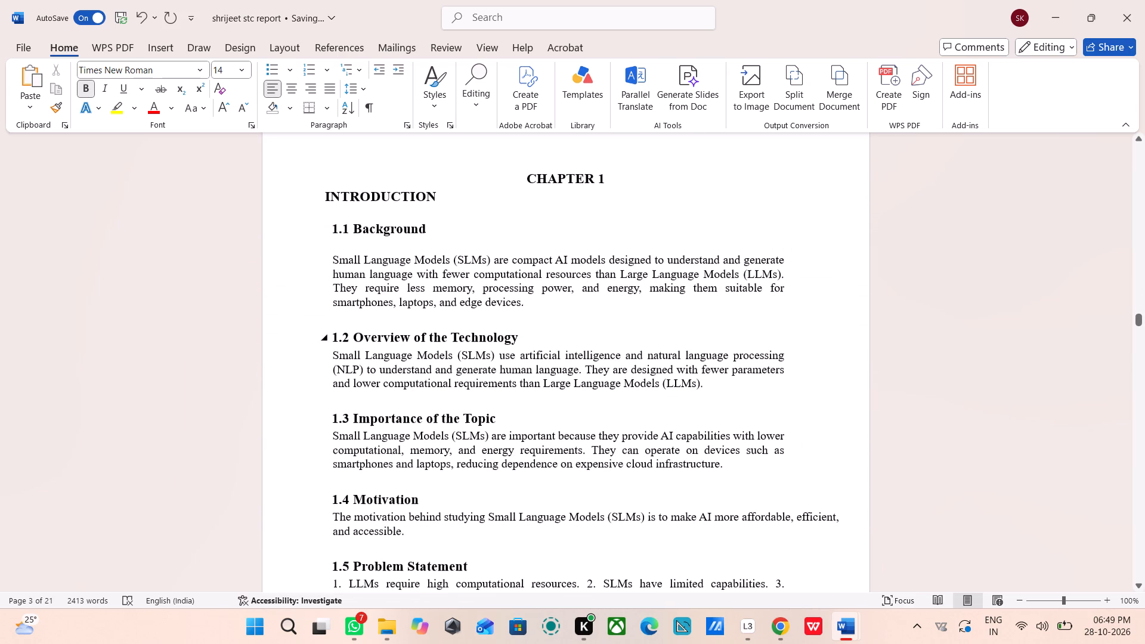
scroll(704, 334, up, 1)
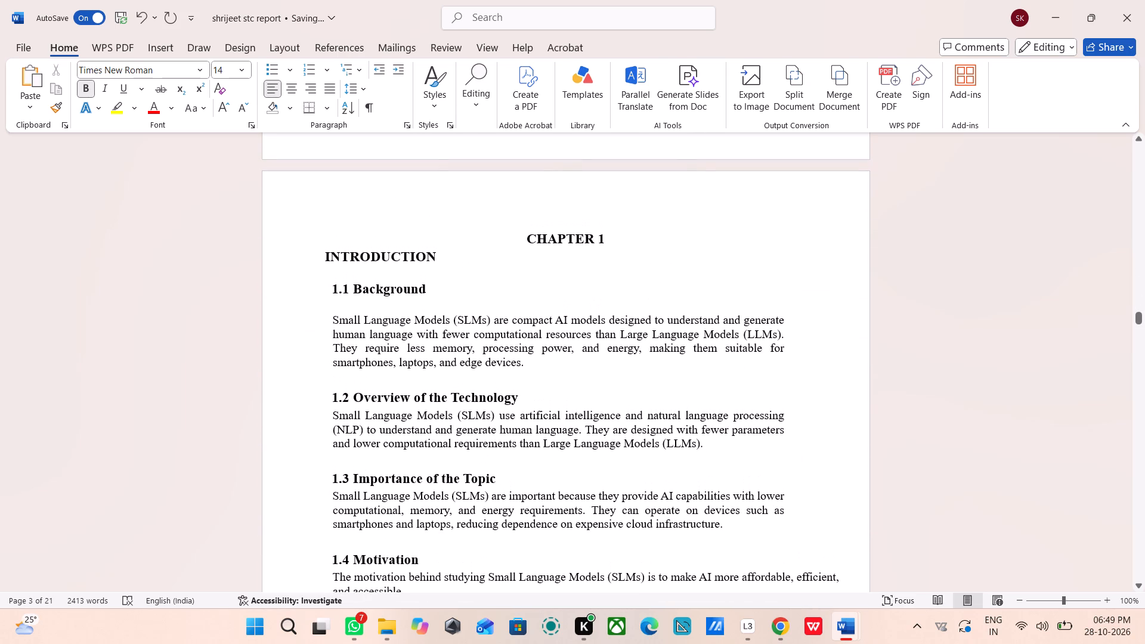
scroll(704, 334, down, 3)
scroll(704, 334, up, 1)
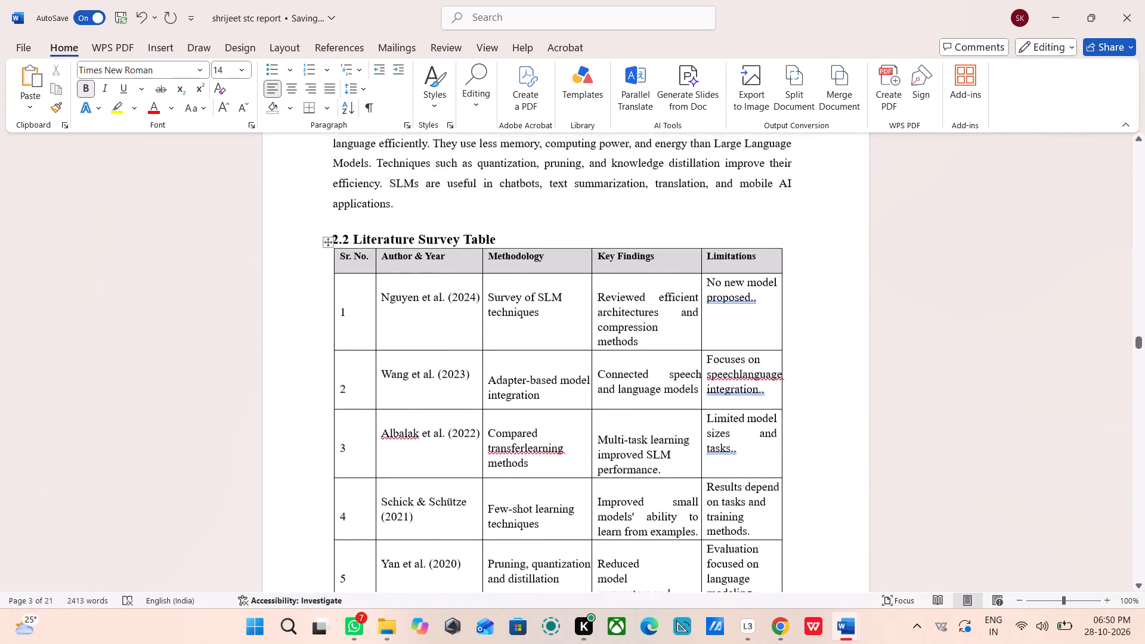
scroll(704, 334, up, 1)
scroll(704, 334, down, 3)
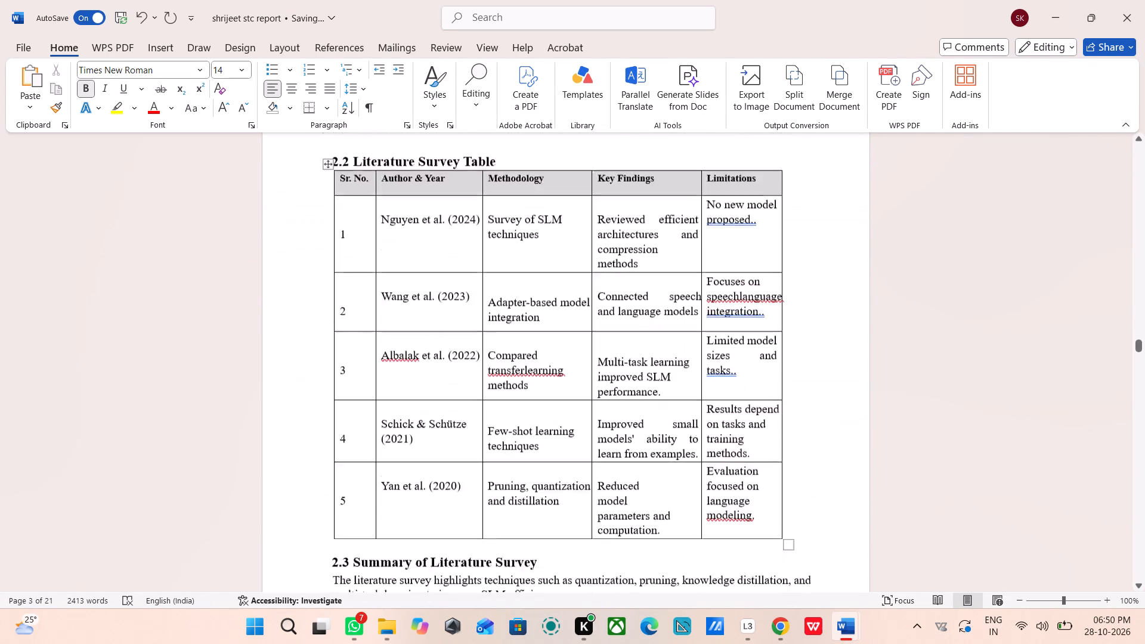
scroll(704, 334, down, 2)
scroll(704, 334, up, 3)
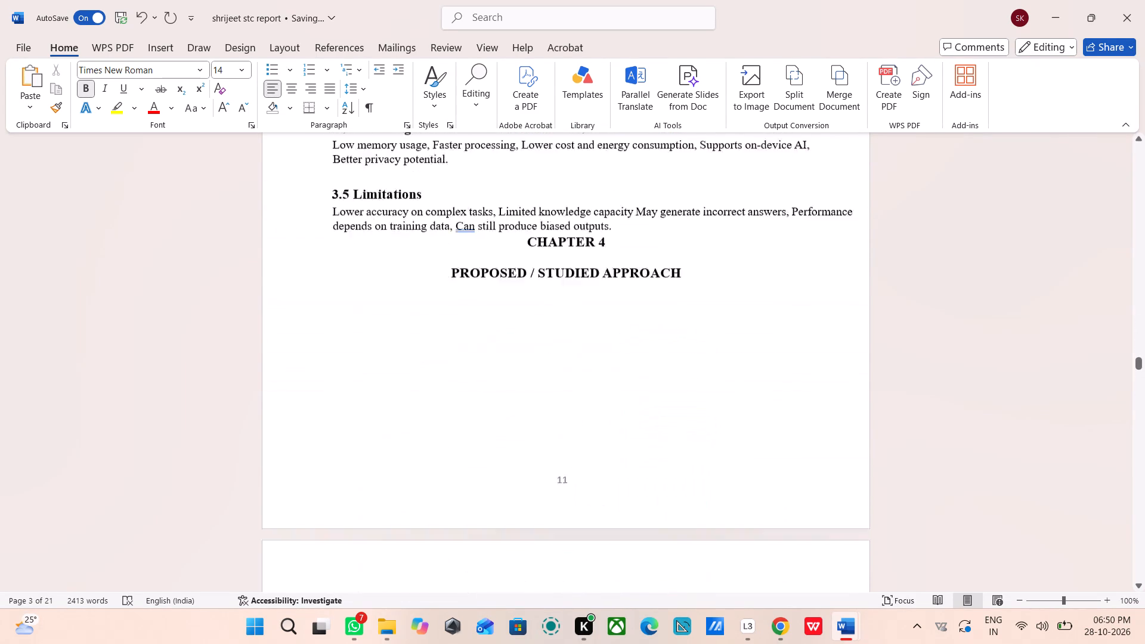
Move the CHAPTER 3 heading onto the next page with its title by adding a blank line above it.
scroll(704, 334, up, 3)
scroll(704, 334, down, 1)
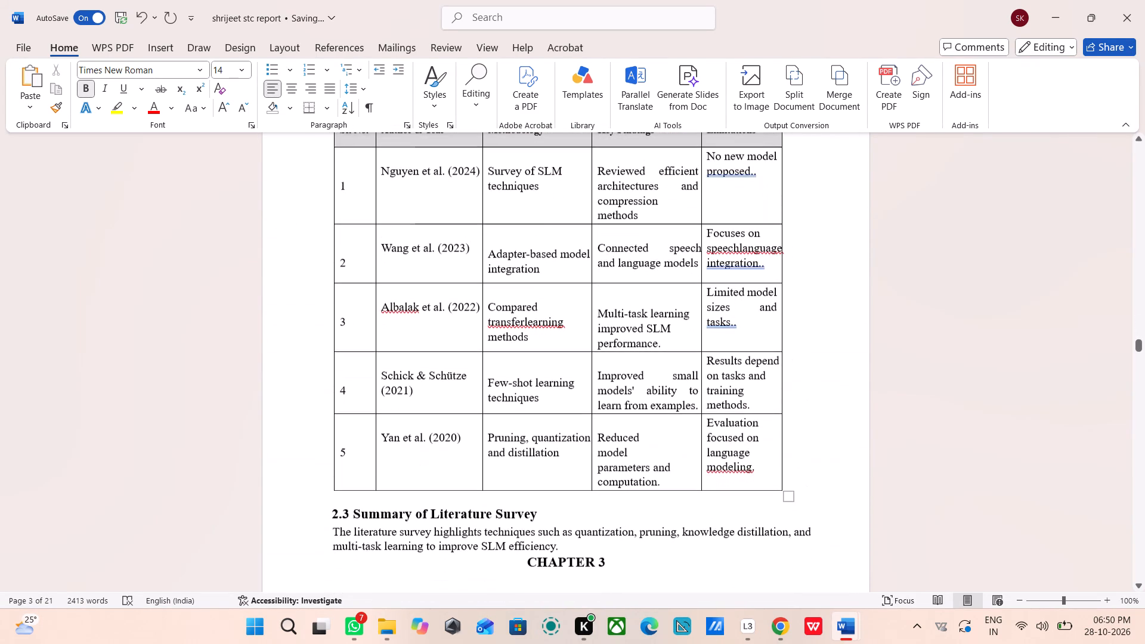
click(525, 558)
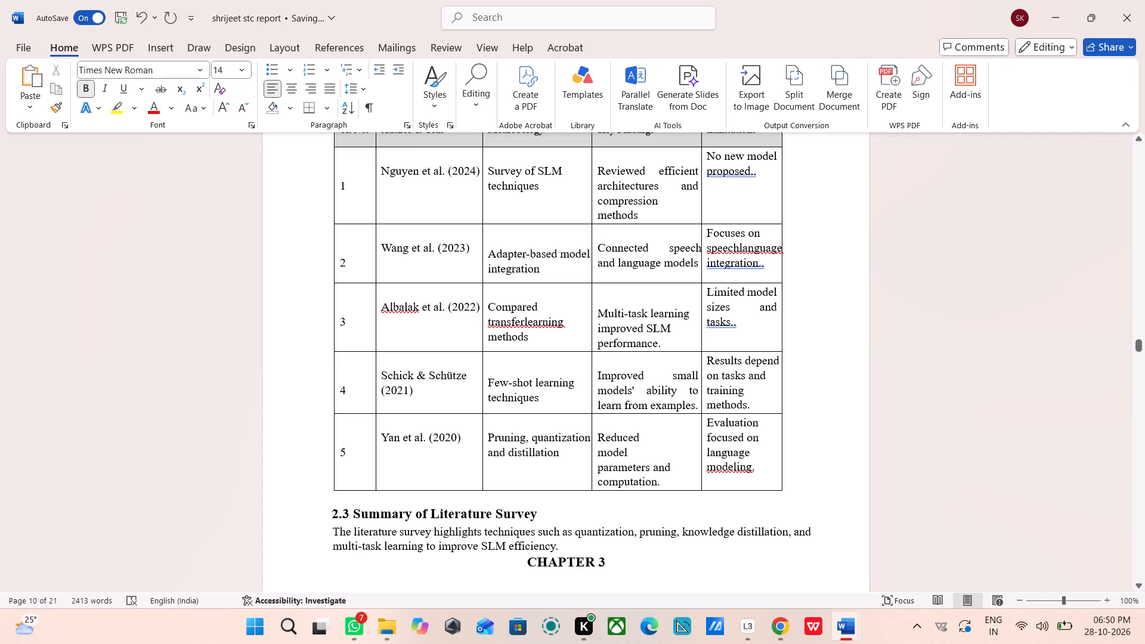
key(Return)
Add six blank lines above the CHAPTER 4 heading to push it down, away from the 3.5 Limitations text.
scroll(525, 558, down, 3)
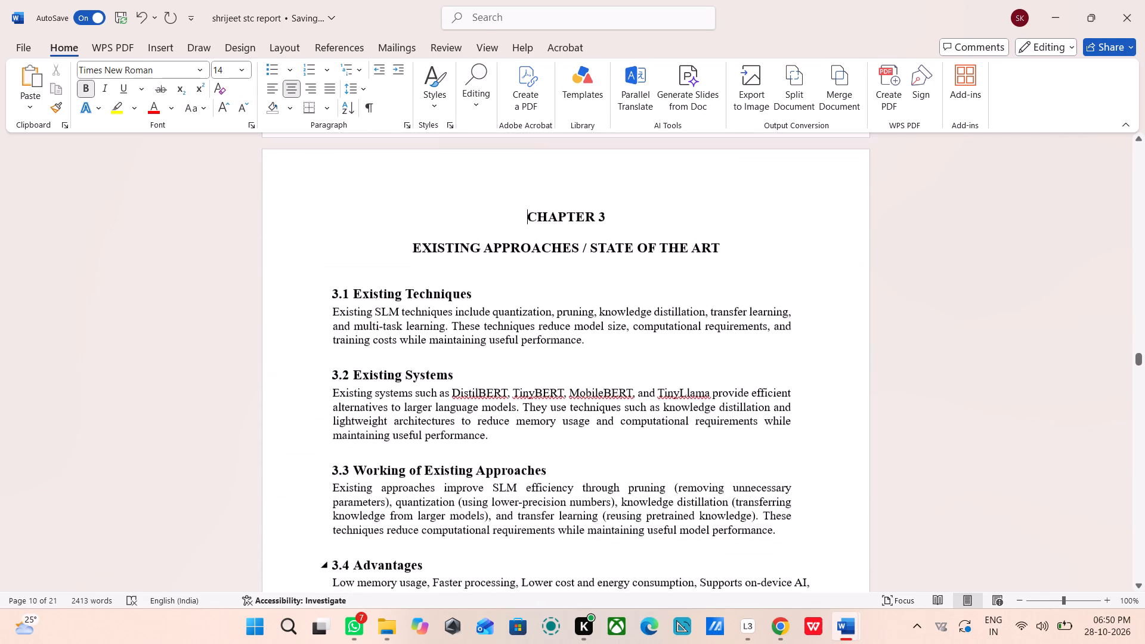
scroll(525, 558, down, 3)
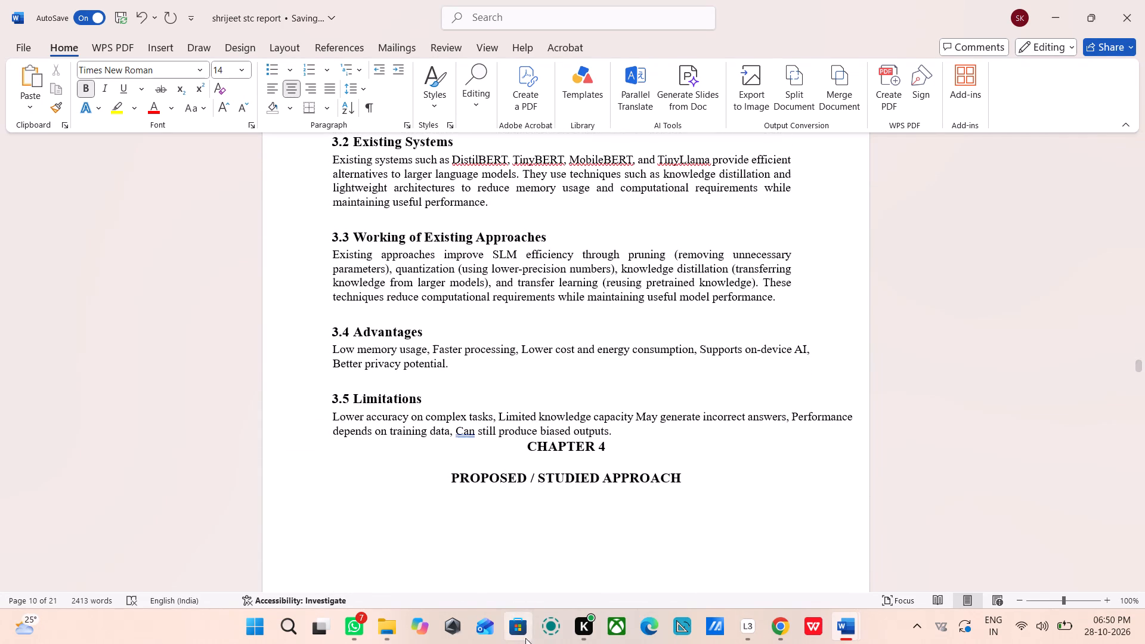
click(522, 452)
key(Return)
key(Return)
key(Return)
key(Return)
key(Return)
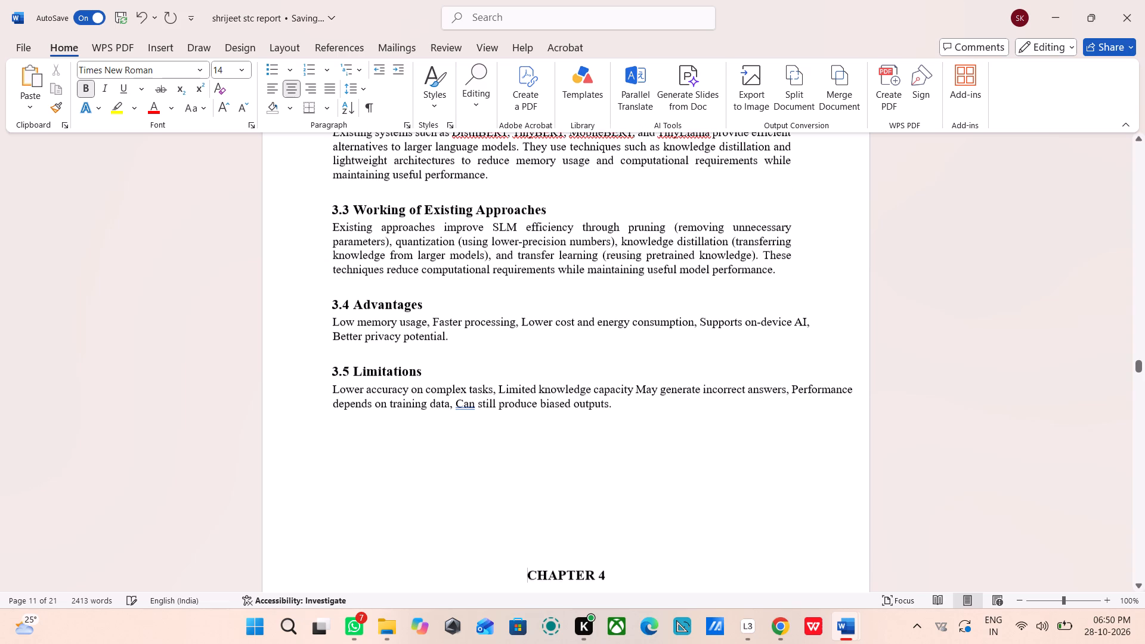
key(Return)
Add one blank line between the 4.6 Important Components text and the CHAPTER 5 heading.
scroll(522, 452, down, 7)
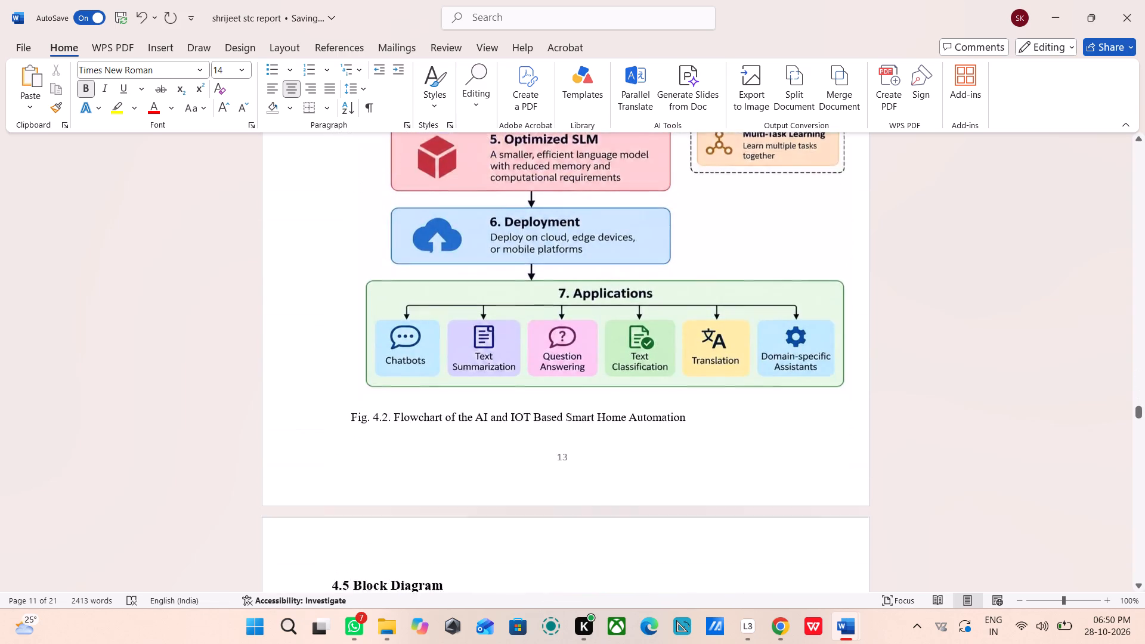
scroll(522, 452, down, 3)
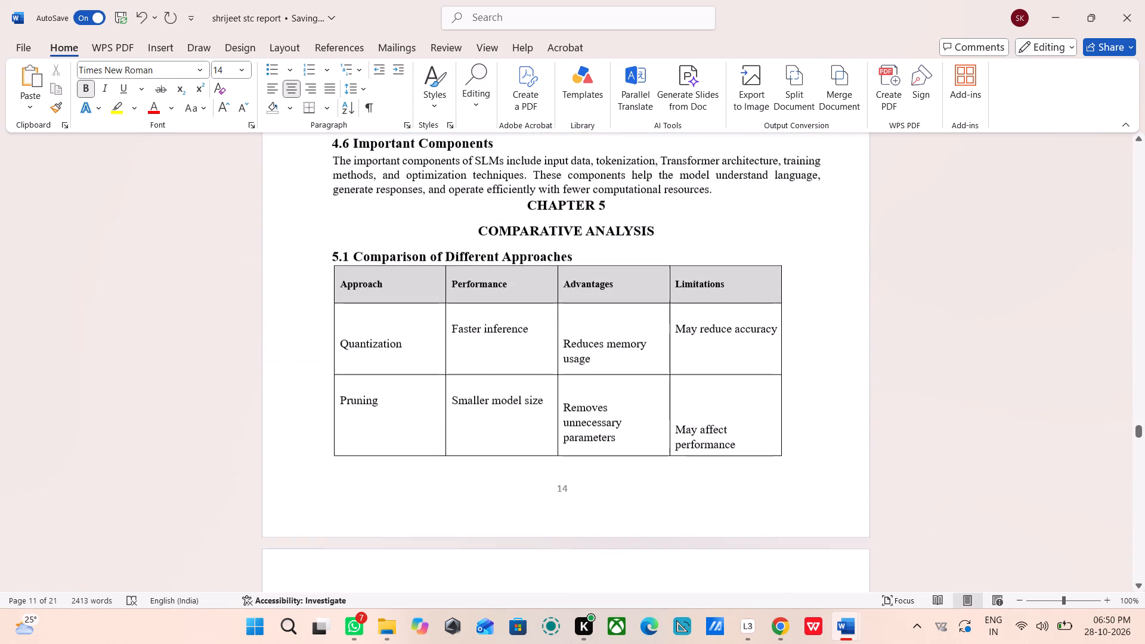
scroll(522, 452, up, 1)
scroll(522, 452, down, 4)
scroll(522, 452, up, 1)
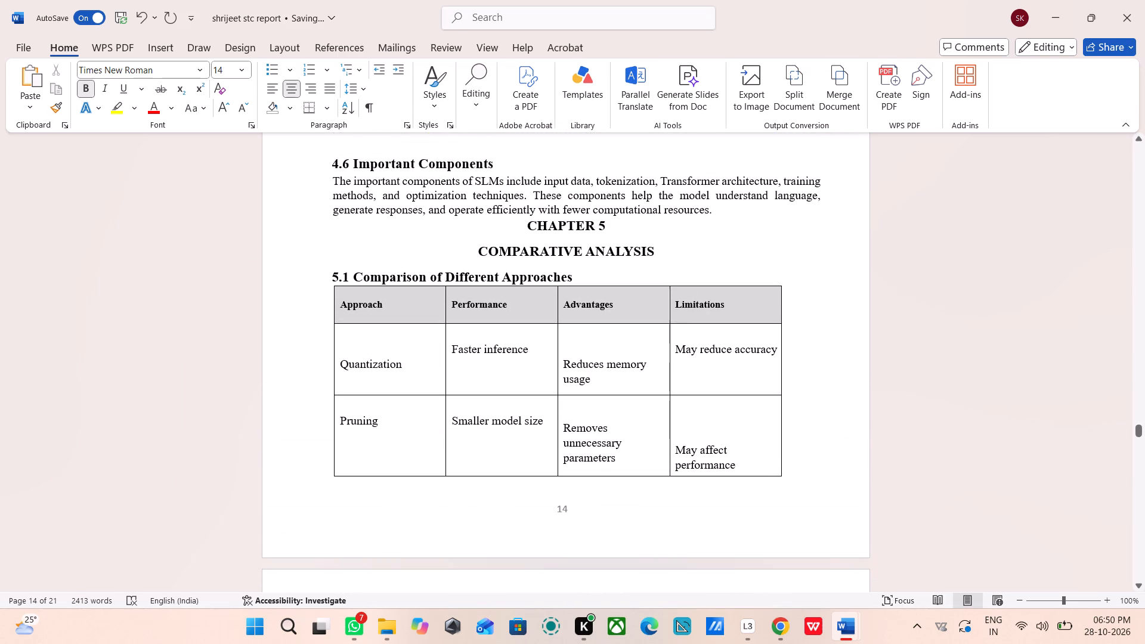
click(523, 224)
key(Return)
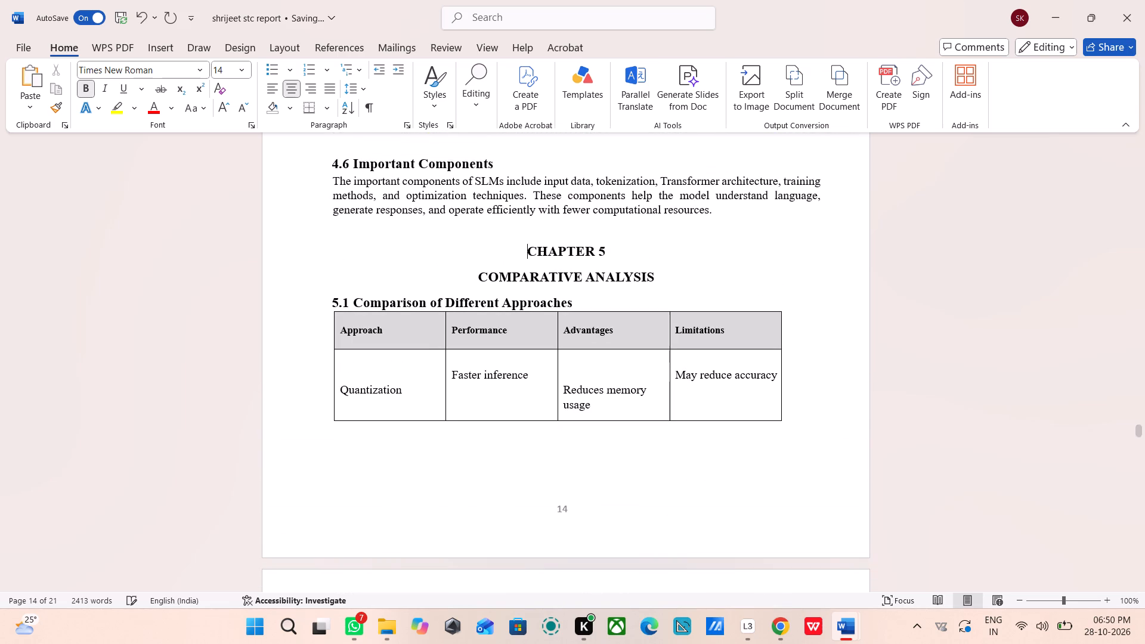
Review the page breaks and heading placement from the Chapter 5 comparison table through Chapters 6 and 7 to Future Scope.
scroll(528, 367, down, 3)
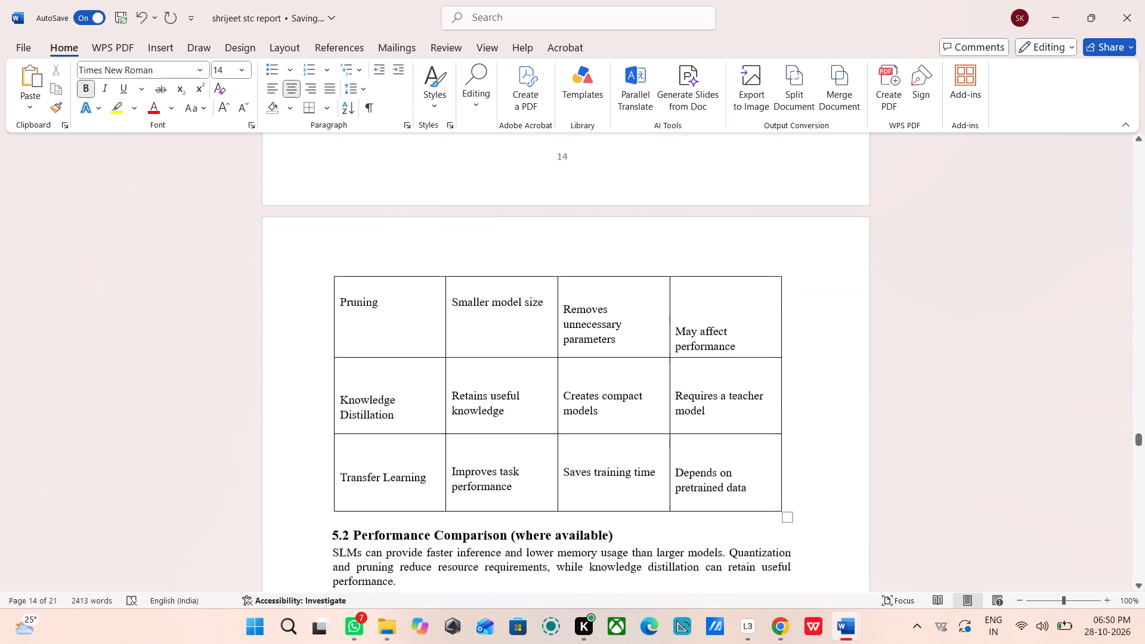
scroll(528, 367, down, 4)
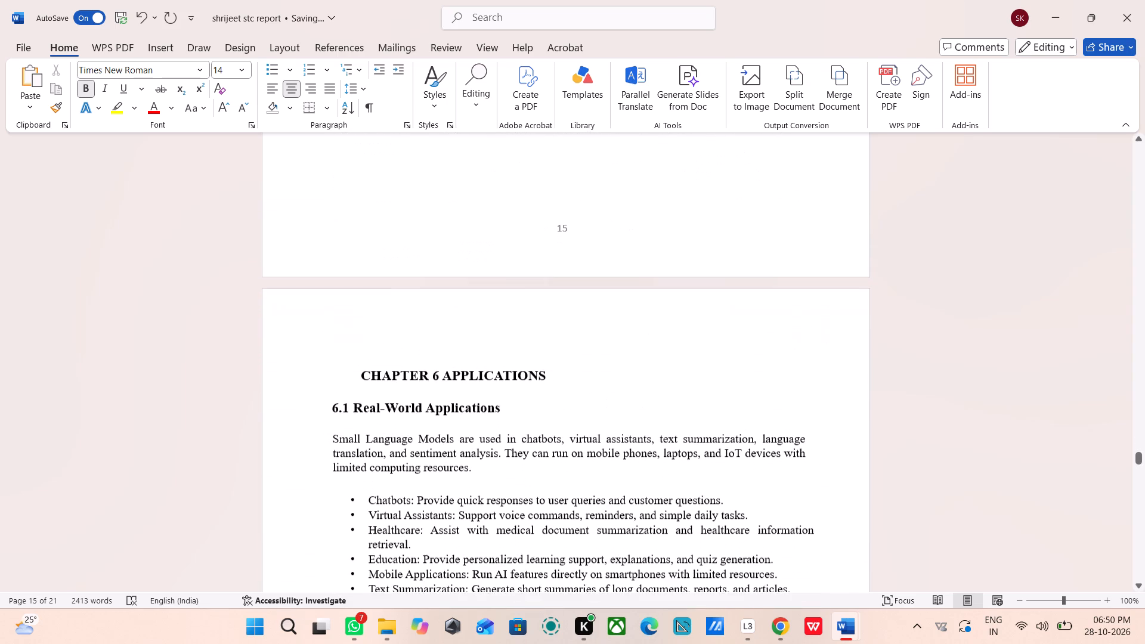
scroll(528, 367, down, 4)
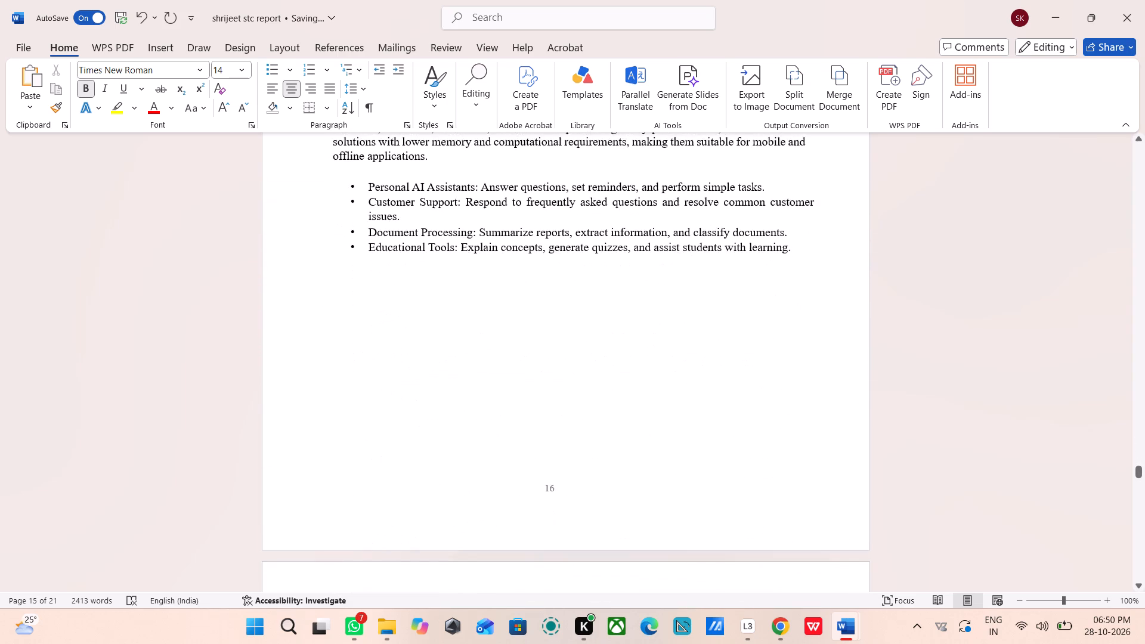
scroll(528, 367, up, 2)
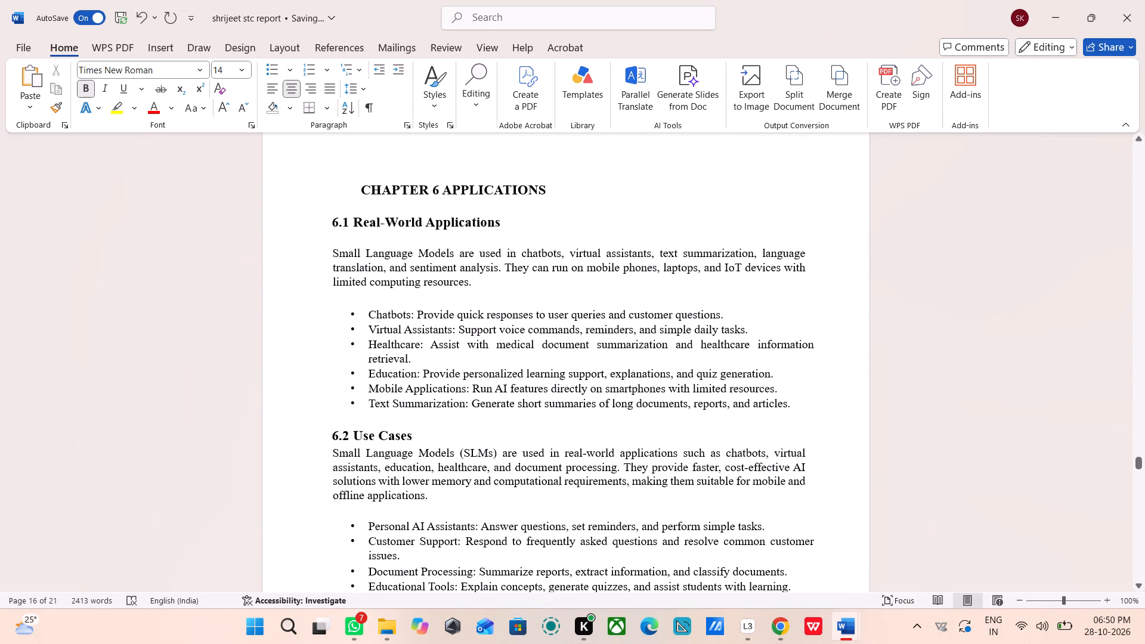
scroll(528, 367, down, 1)
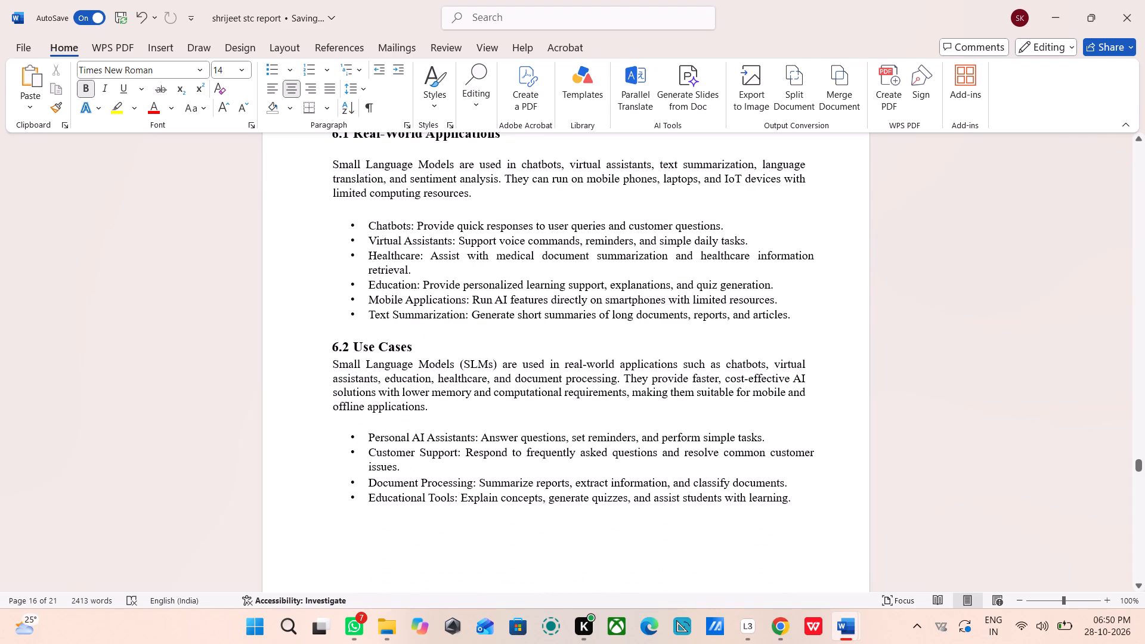
scroll(528, 367, down, 4)
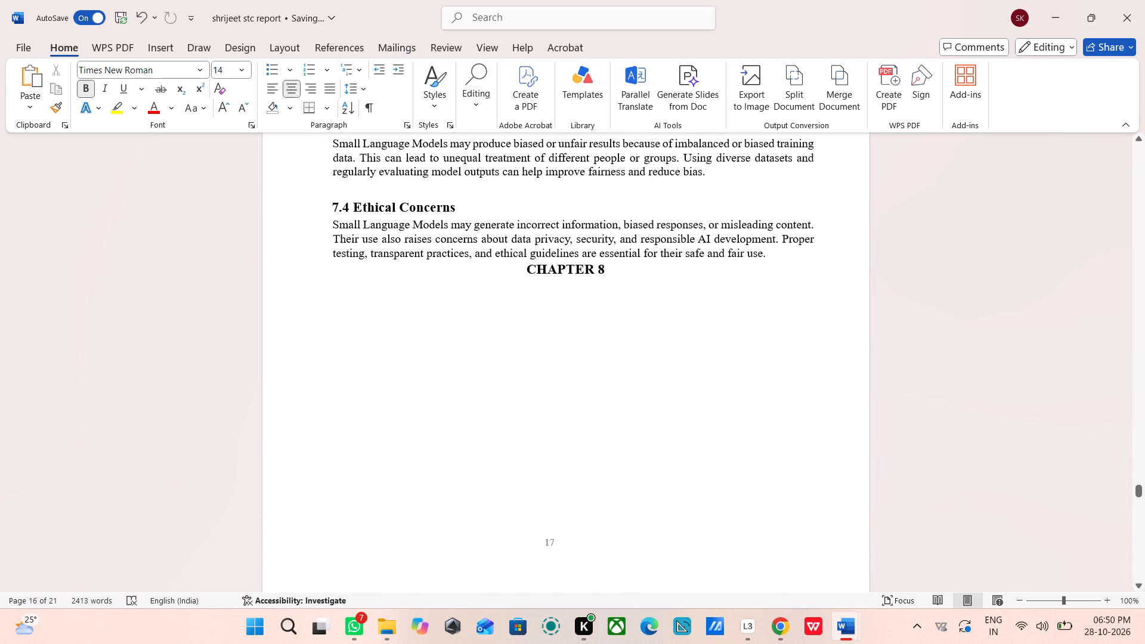
scroll(528, 367, down, 1)
scroll(528, 367, up, 1)
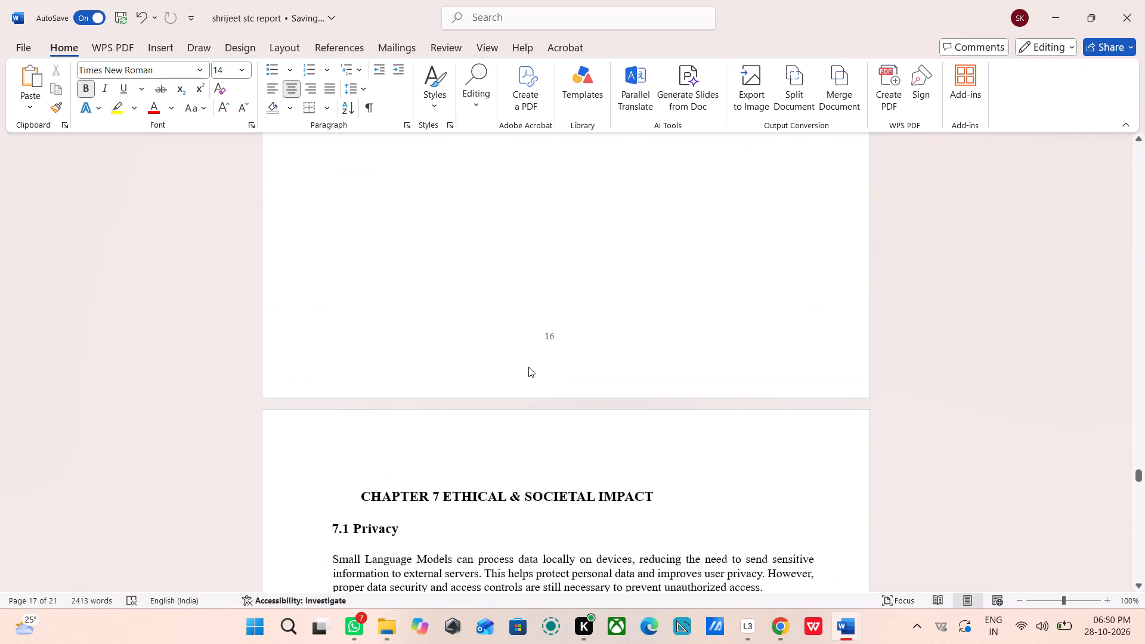
scroll(528, 367, down, 3)
scroll(528, 367, up, 2)
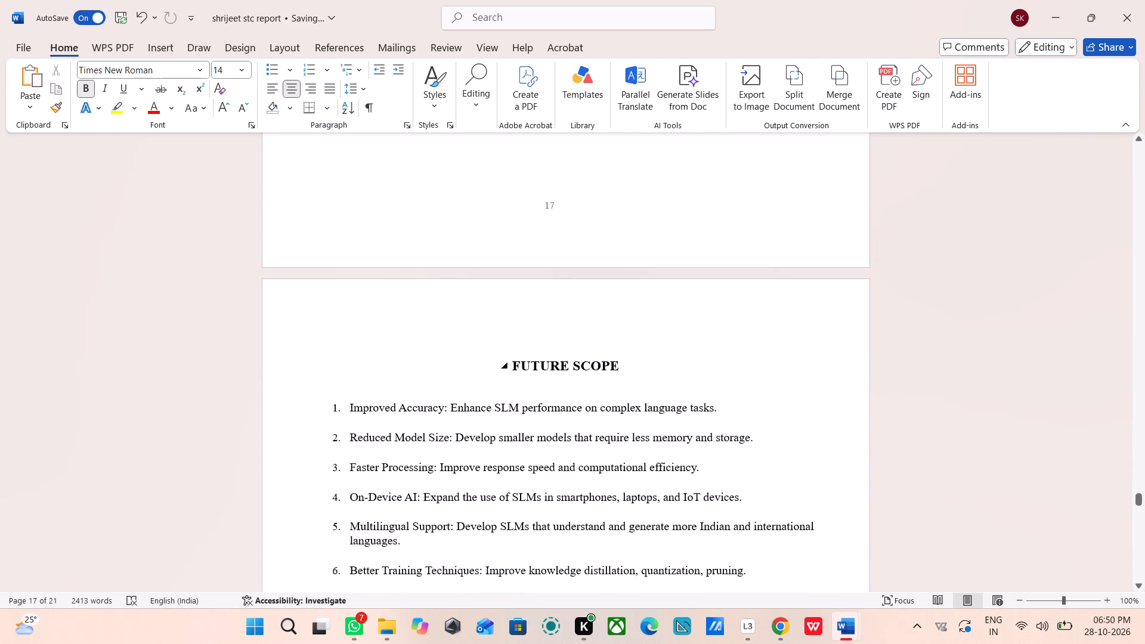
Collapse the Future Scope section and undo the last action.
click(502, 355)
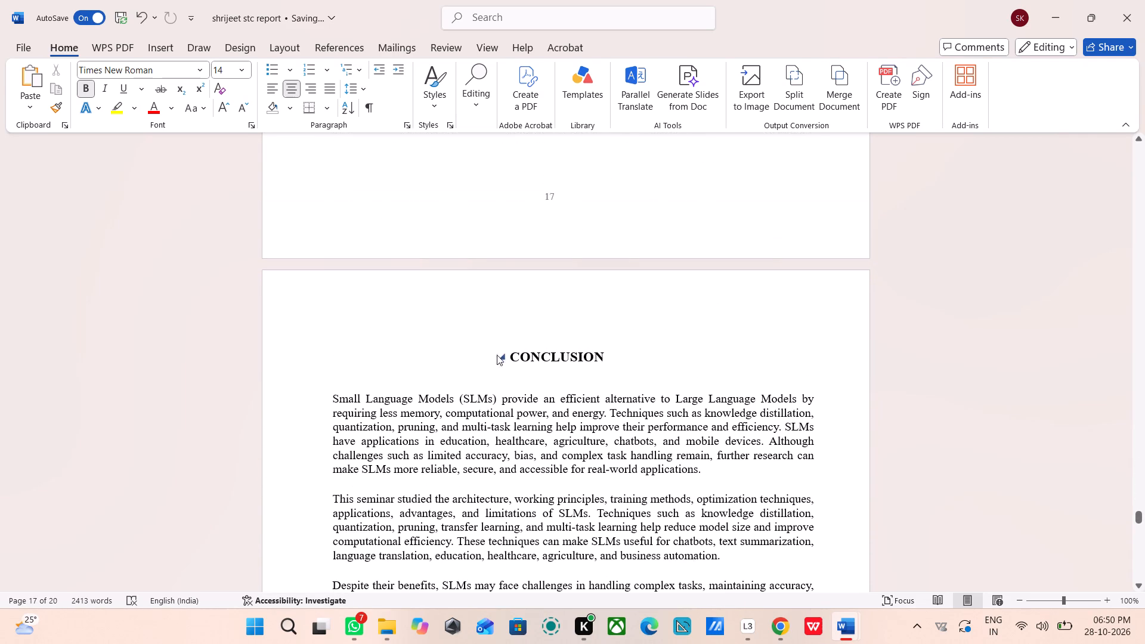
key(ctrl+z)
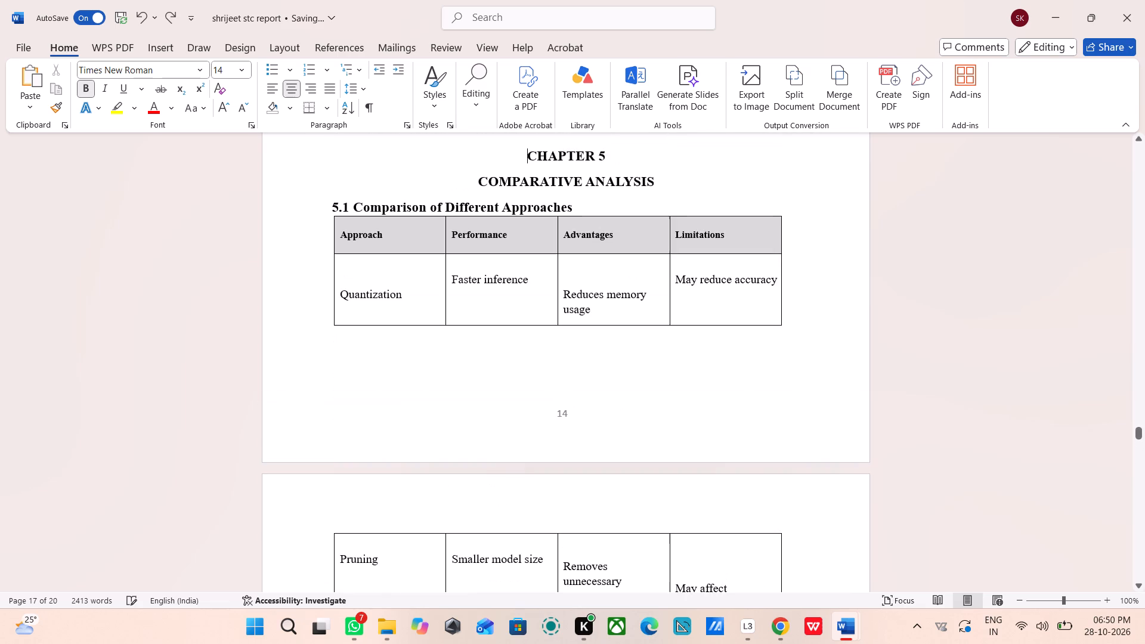
Add three blank lines above the CHAPTER 8 heading and remove two of them, leaving one below the 7.4 Ethical Concerns text.
scroll(505, 353, down, 6)
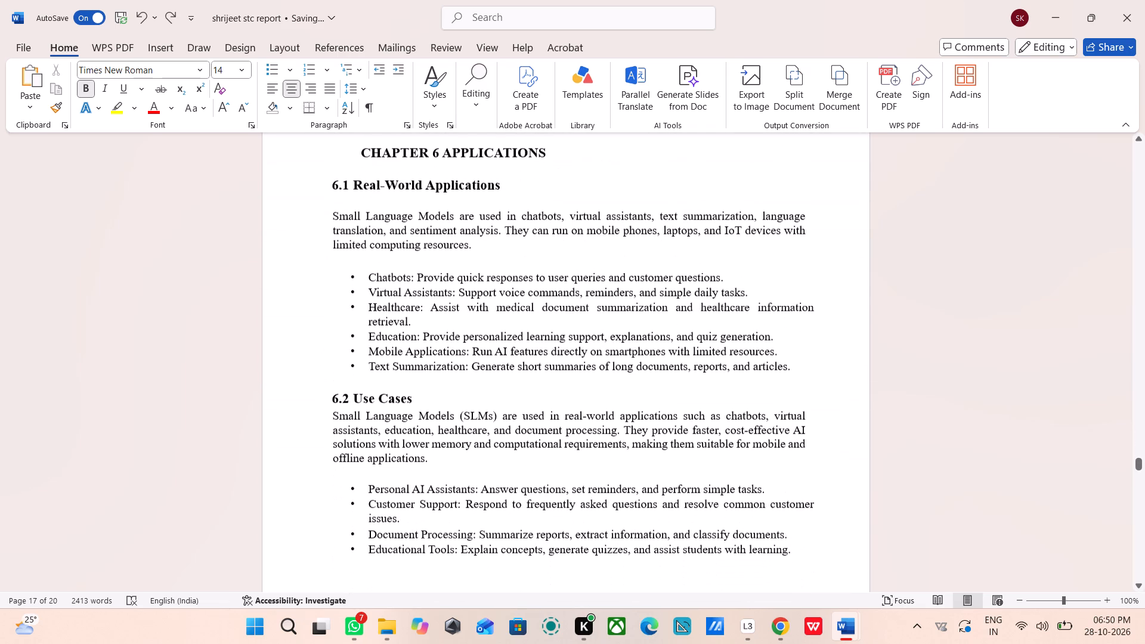
scroll(505, 353, down, 5)
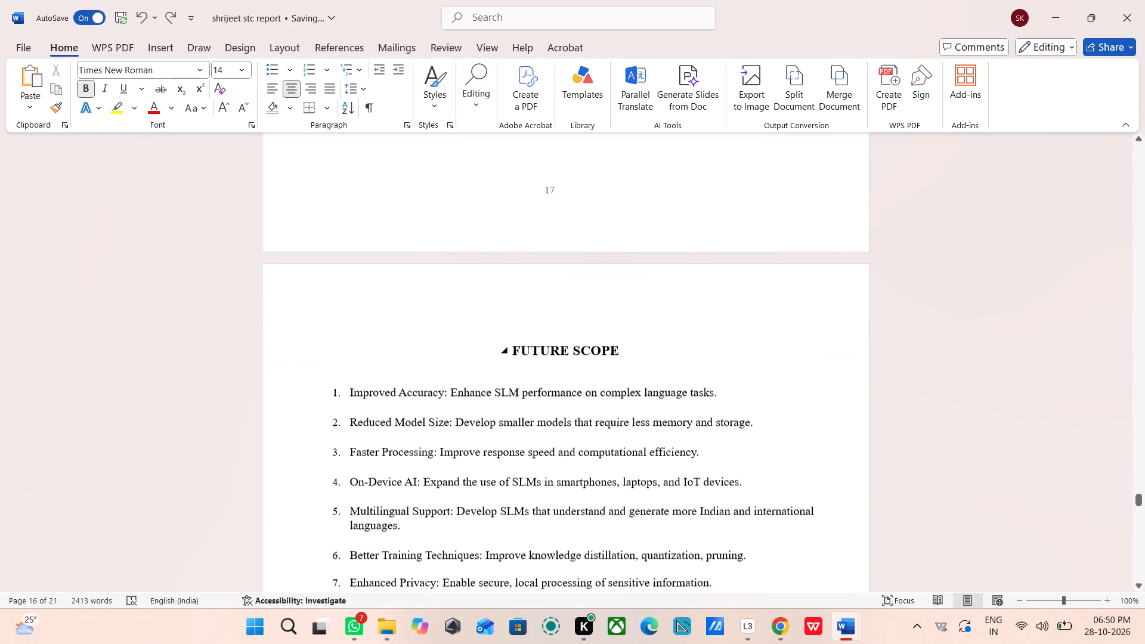
scroll(505, 353, up, 2)
click(522, 326)
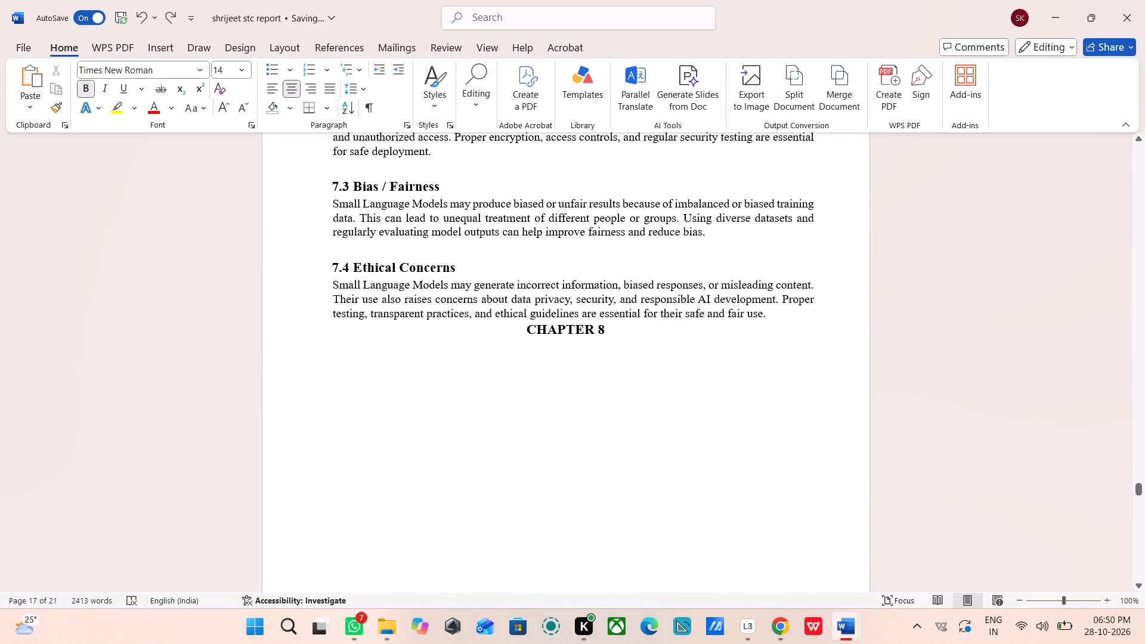
key(Return)
key(Return)
key(Return)
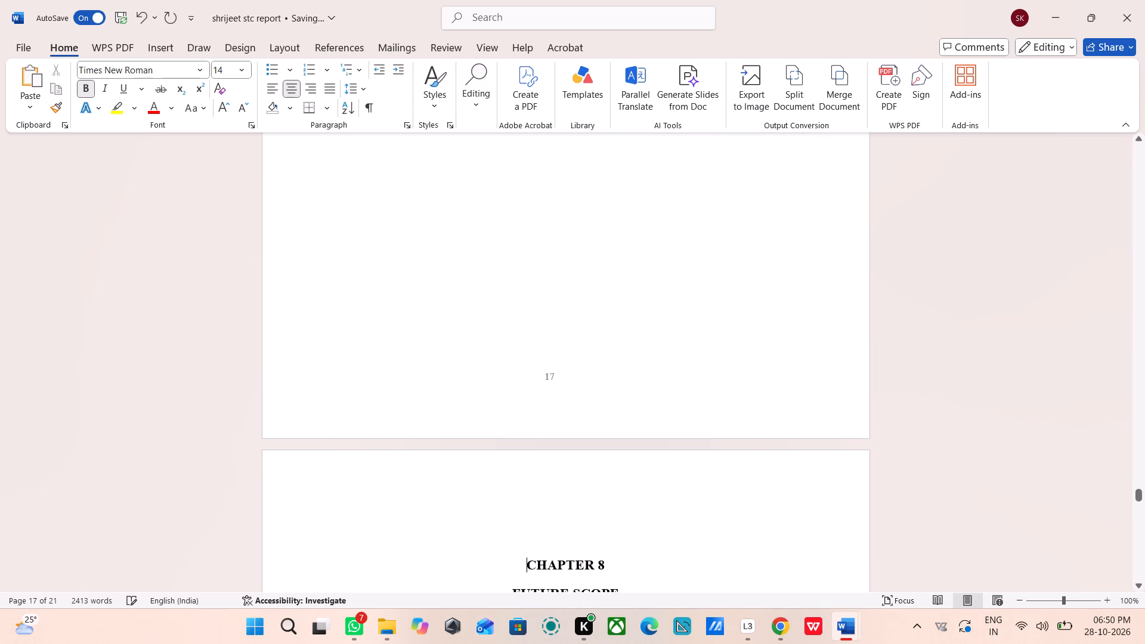
scroll(522, 326, down, 1)
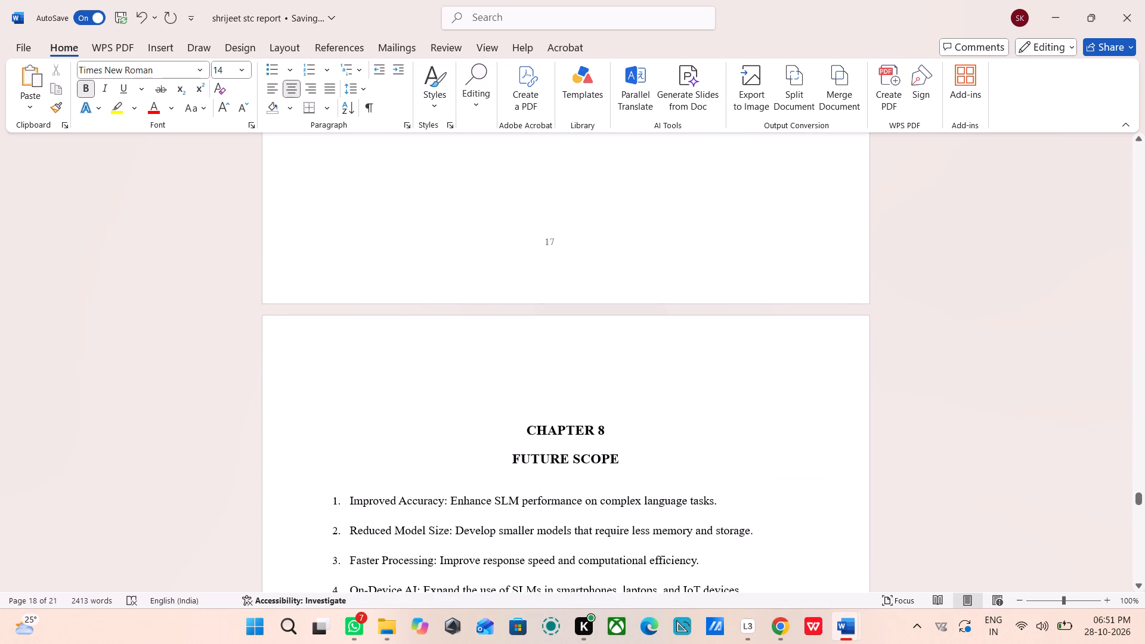
key(BackSpace)
key(BackSpace)
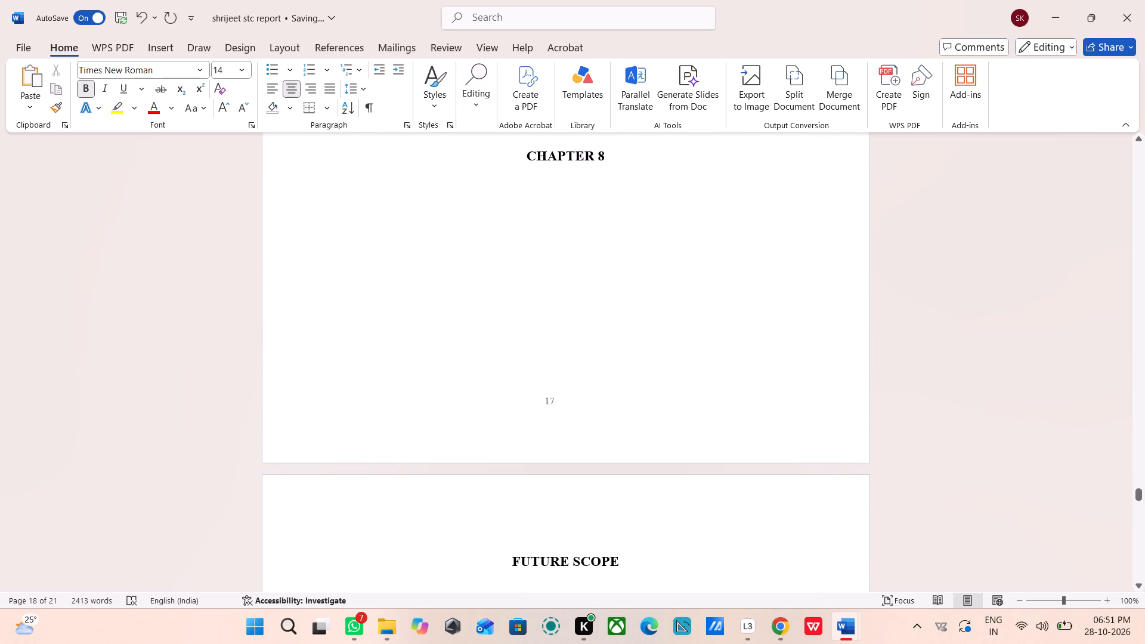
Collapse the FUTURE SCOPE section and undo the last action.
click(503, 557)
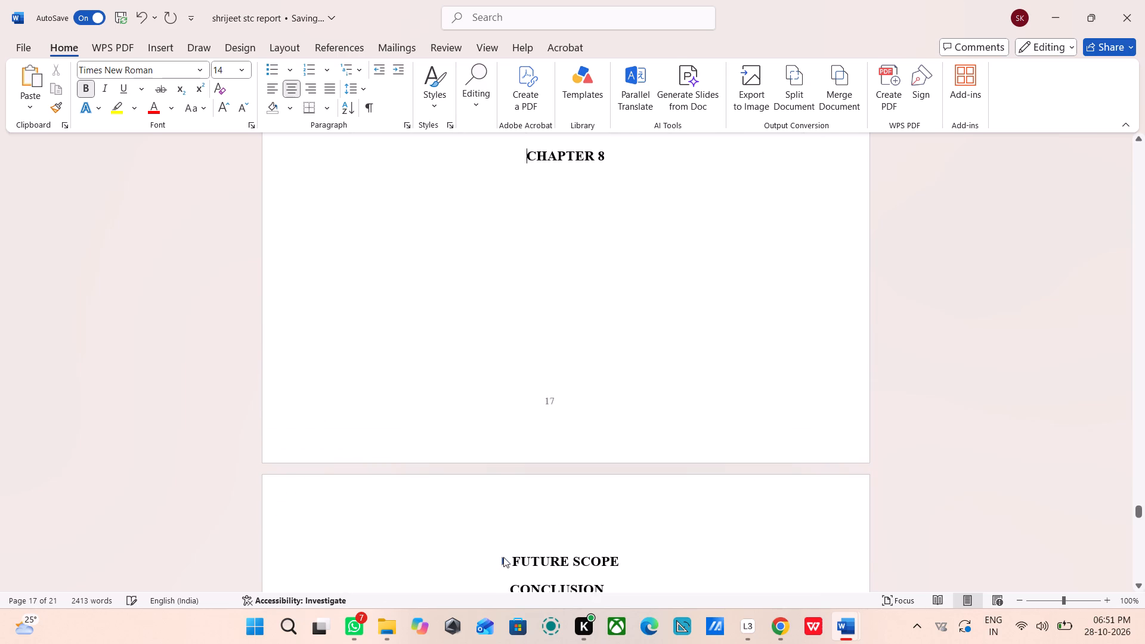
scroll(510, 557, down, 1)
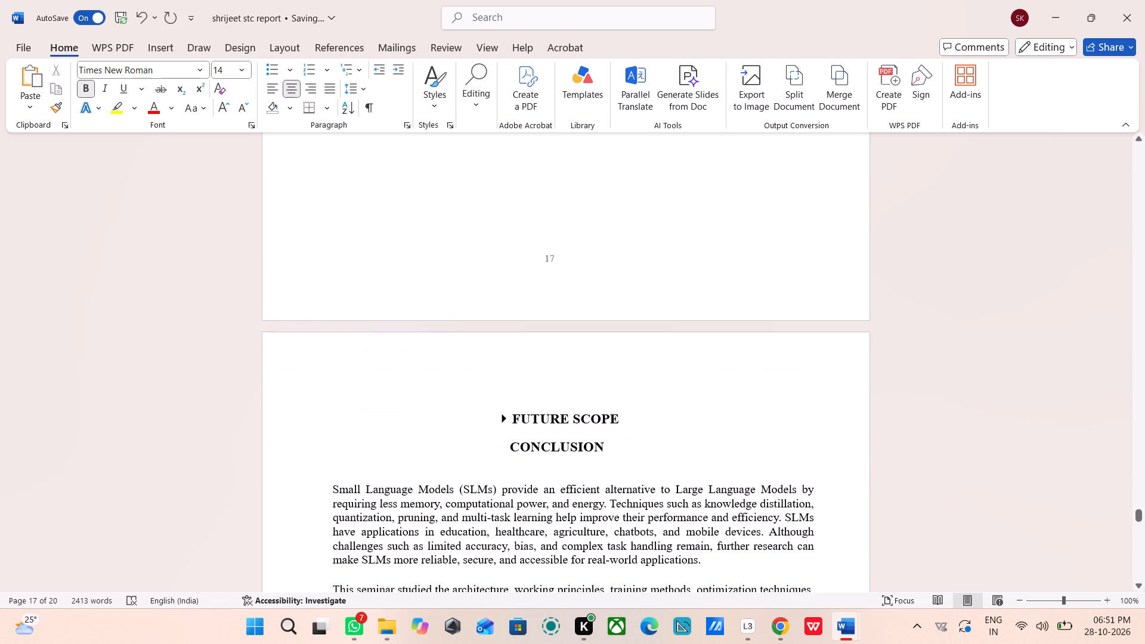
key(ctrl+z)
Examine the heading placement on the Future Scope page, from CHAPTER 8 down to the CHAPTER 9 CONCLUSION heading.
scroll(510, 557, down, 1)
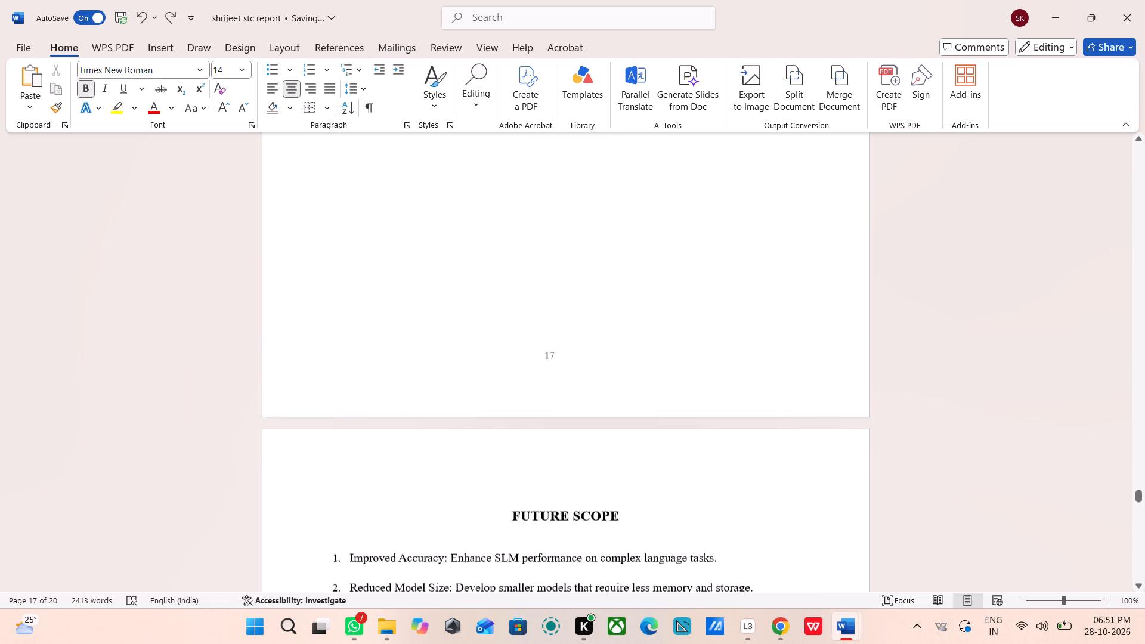
scroll(510, 557, down, 4)
scroll(510, 557, up, 1)
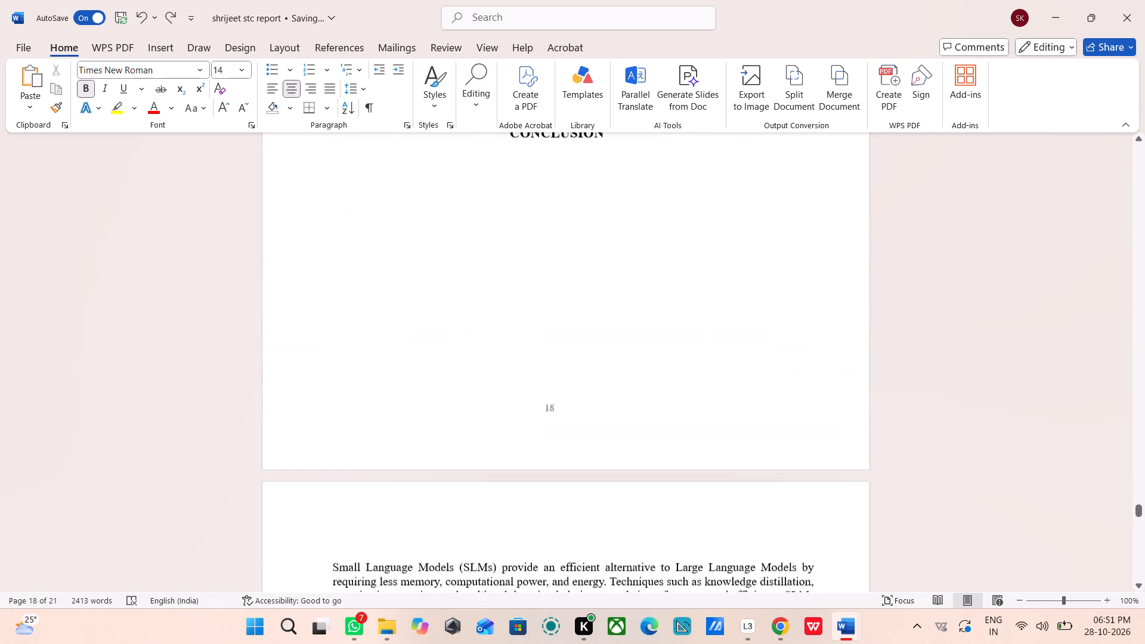
scroll(510, 557, up, 1)
click(559, 273)
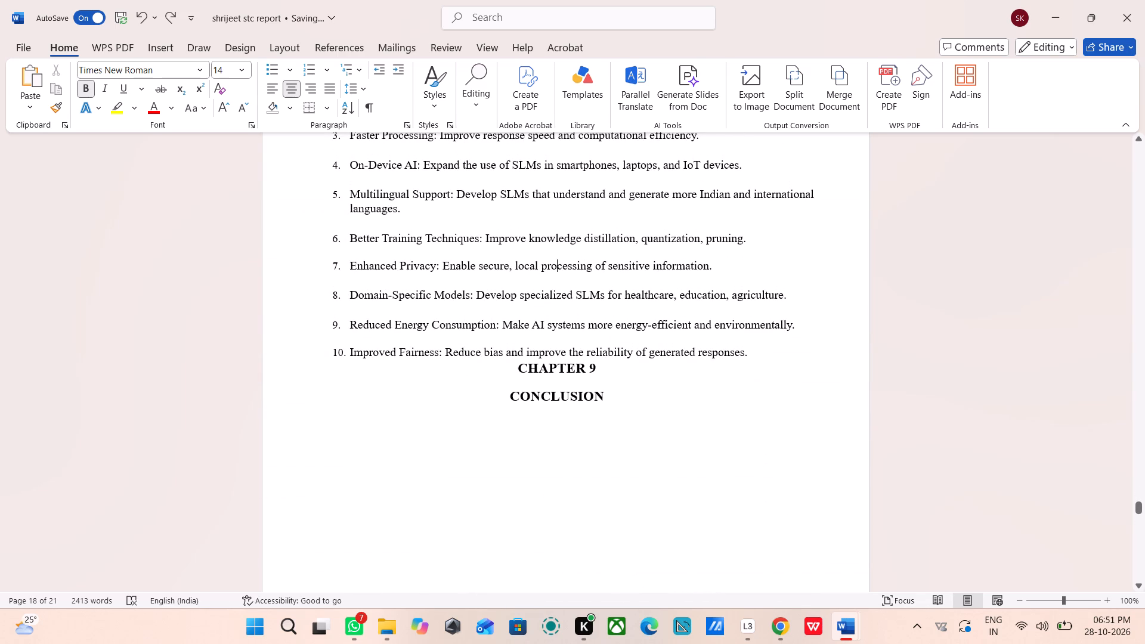
key(Up)
key(Up)
key(Up)
key(Up)
key(Up)
key(Up)
key(Up)
key(Up)
key(Up)
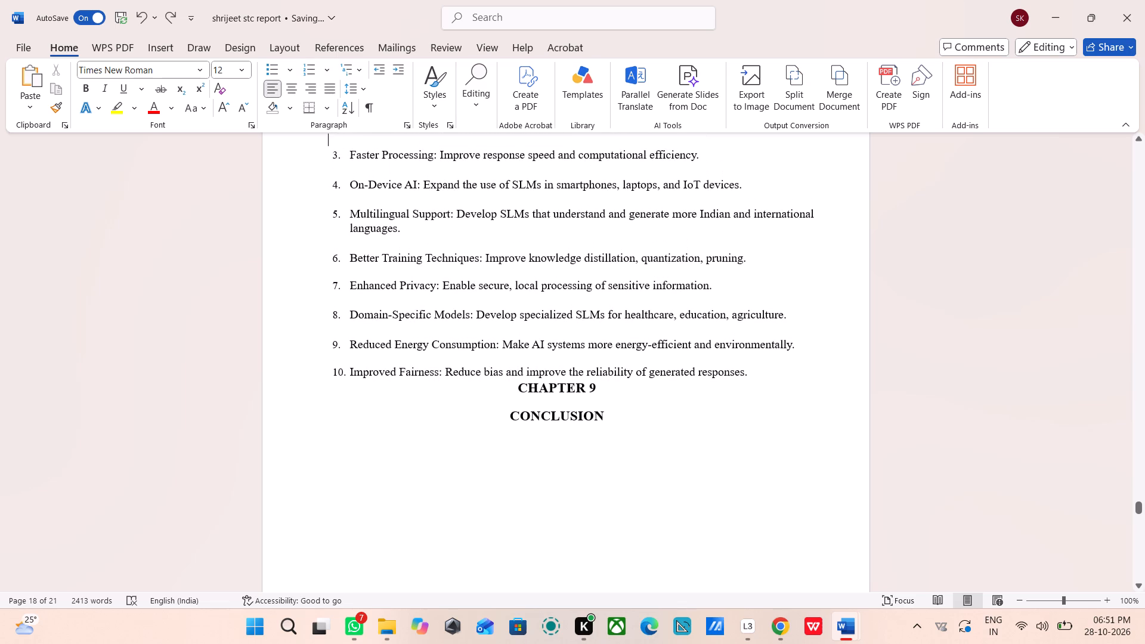
key(Up)
key(Up)
key(Up)
key(Up)
key(Up)
key(Up)
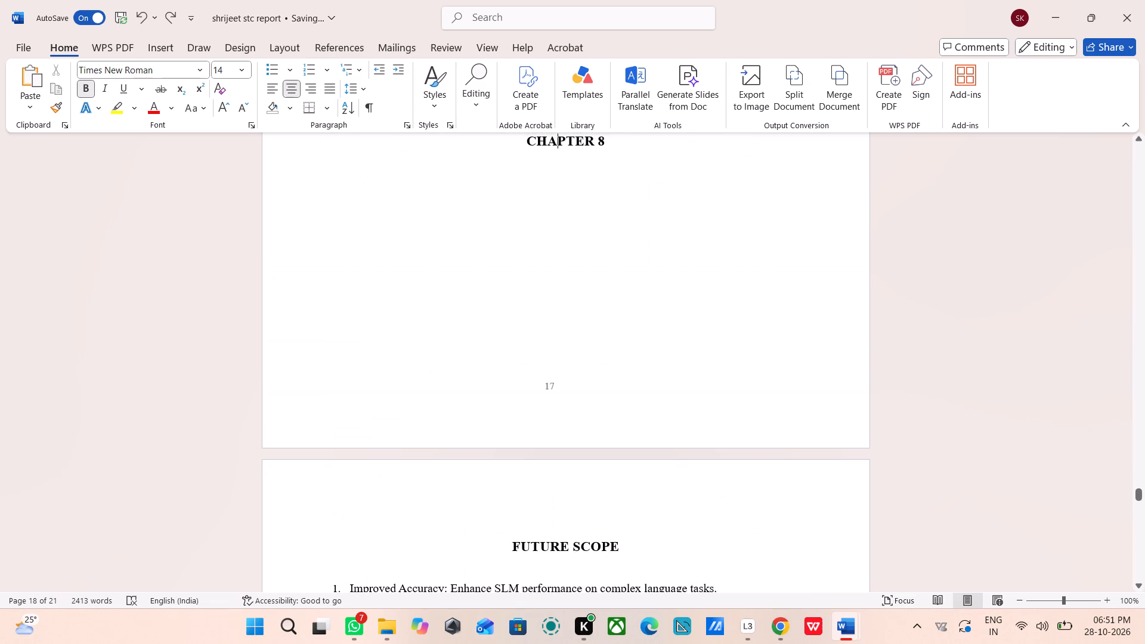
key(Down)
key(Down)
key(Down)
key(Down)
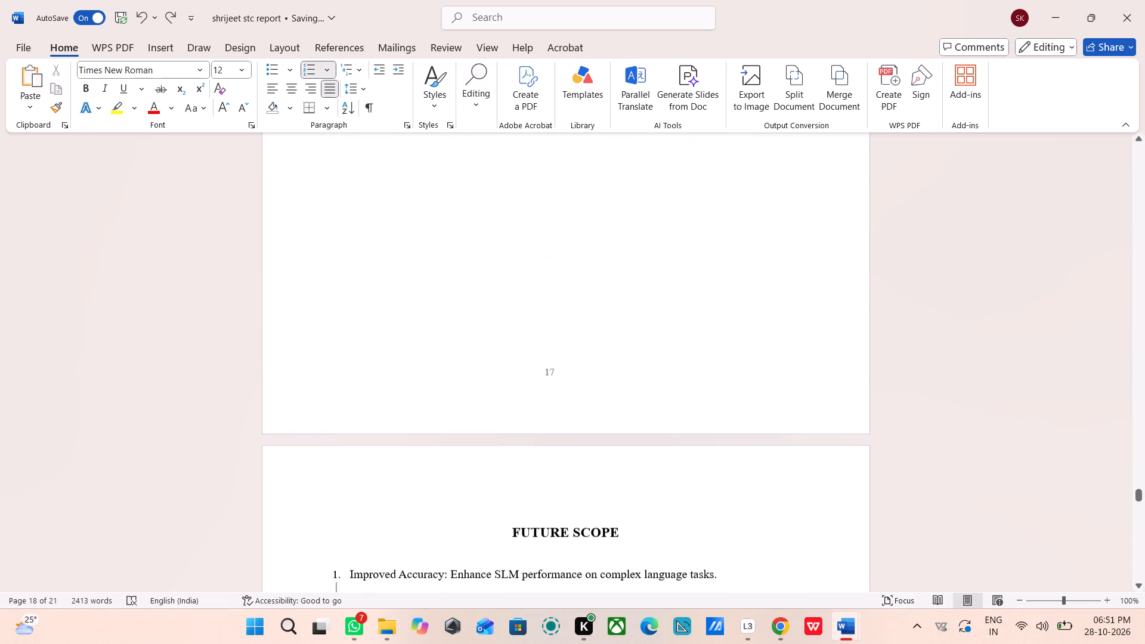
key(Down)
key(Up)
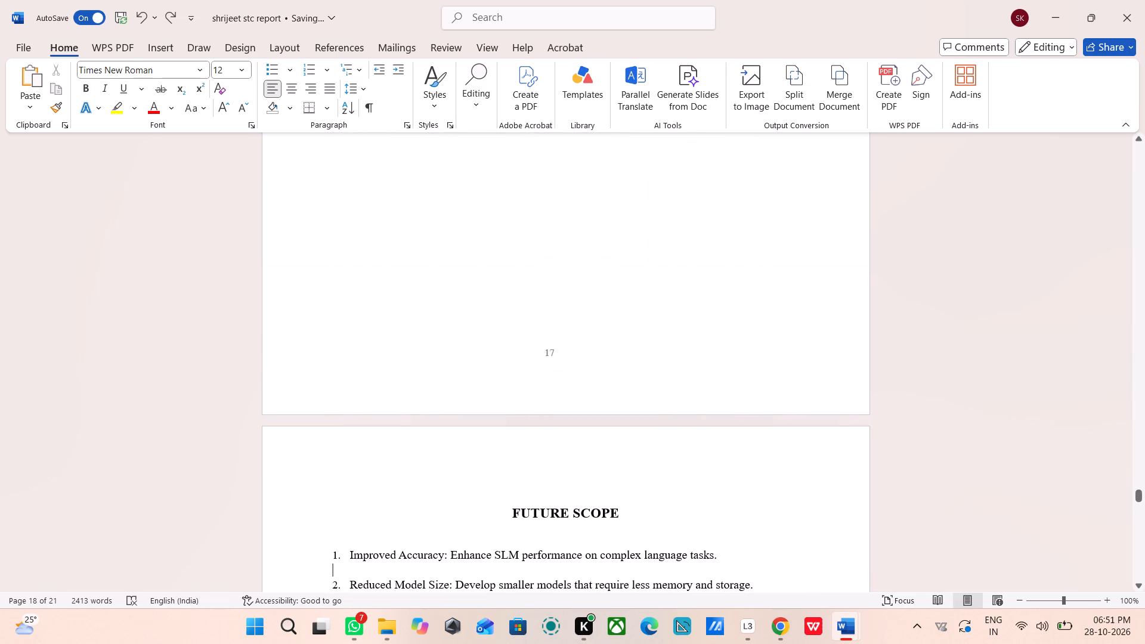
key(Up)
key(Up)
key(Up)
key(Up)
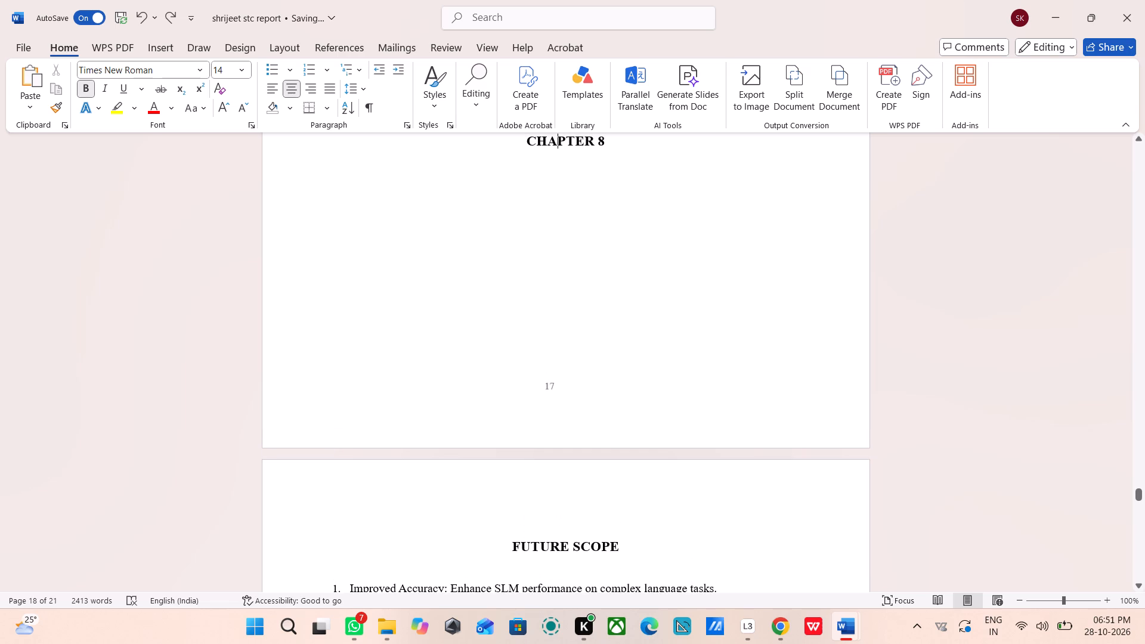
Join the FUTURE SCOPE title onto the CHAPTER 8 line and split it back onto its own centred line.
key(Down)
key(Down)
key(Left)
key(Left)
key(Left)
key(Left)
key(Left)
key(Left)
key(Left)
key(Left)
key(Left)
key(Left)
key(Left)
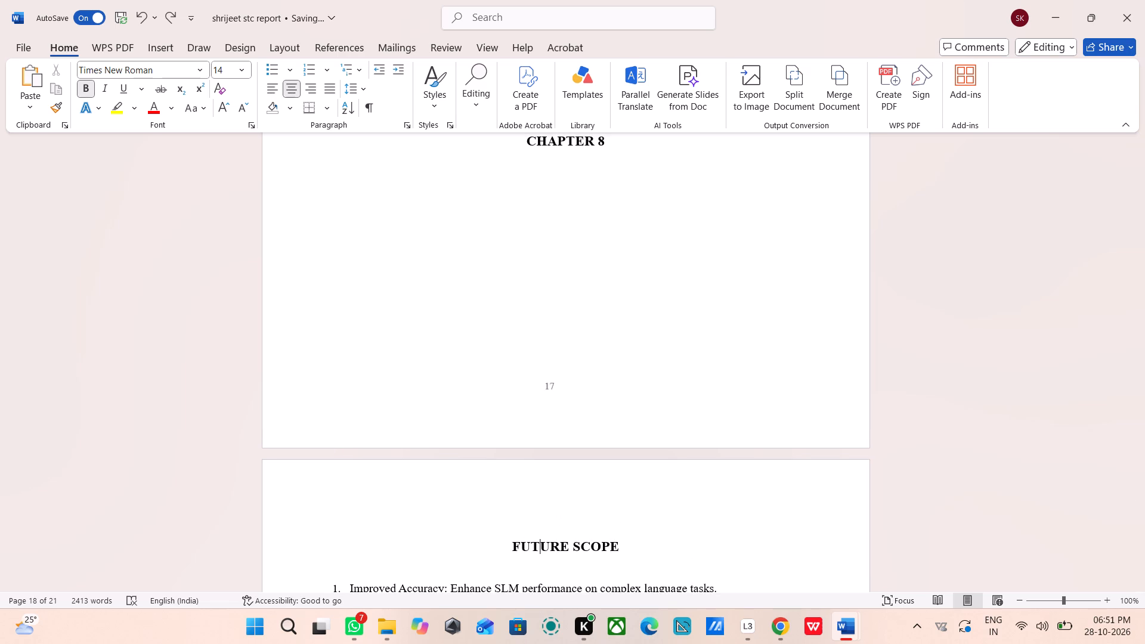
key(Left)
key(Left)
key(Left)
key(BackSpace)
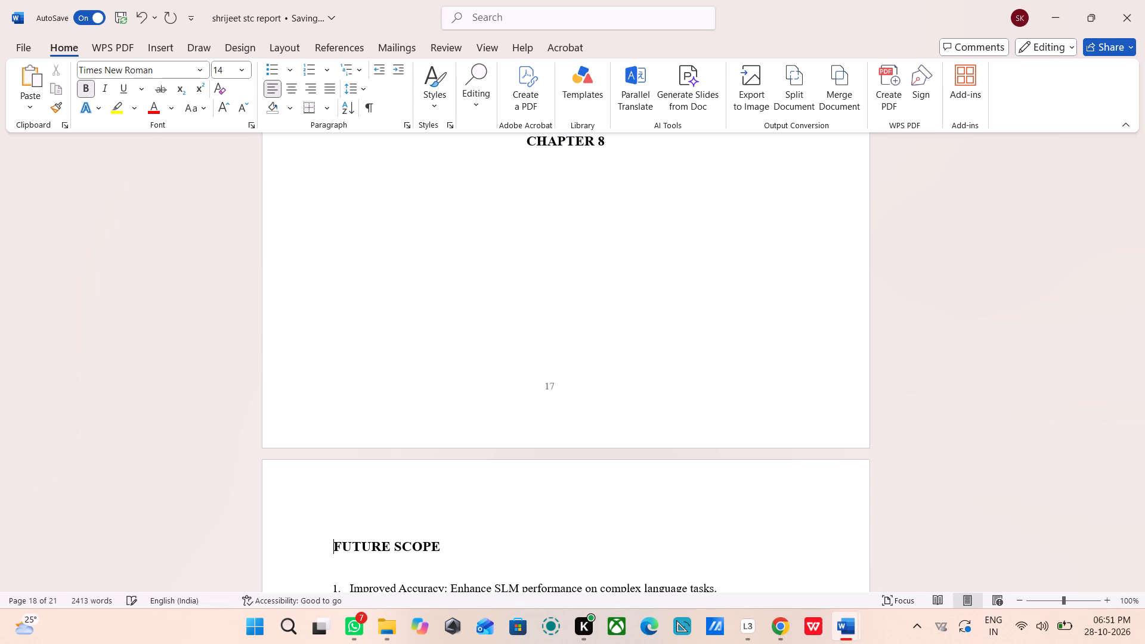
key(BackSpace)
key(BackSpace)
key(BackSpace)
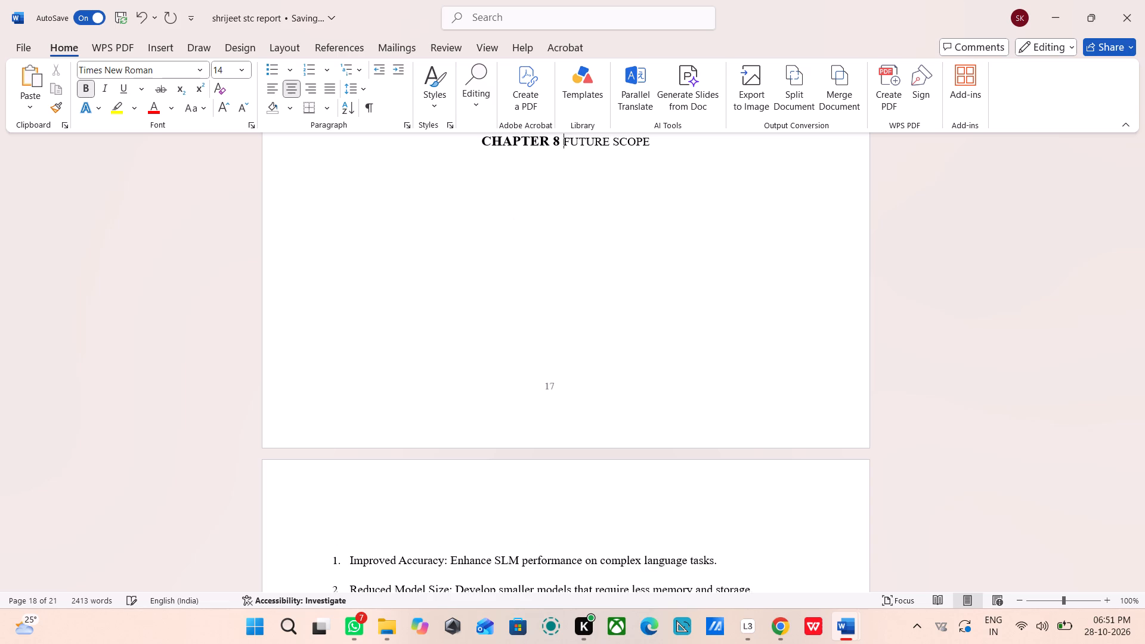
key(Return)
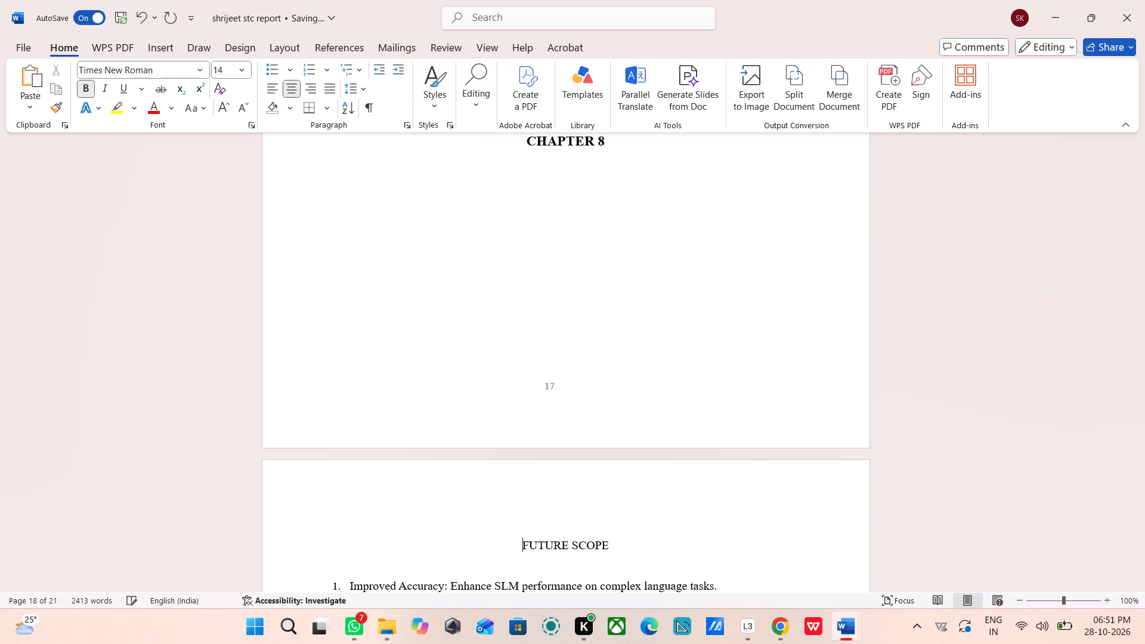
Review the page layout from Future Scope through Conclusion and References, and back to the CHAPTER 8 heading.
scroll(559, 273, down, 1)
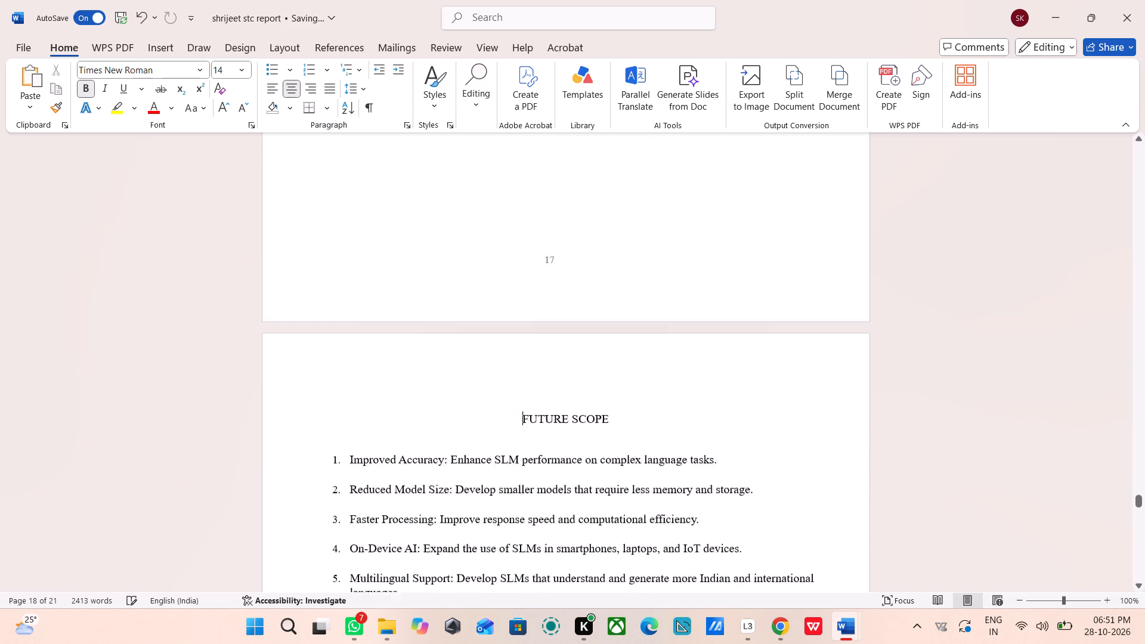
scroll(559, 273, down, 12)
scroll(559, 273, up, 1)
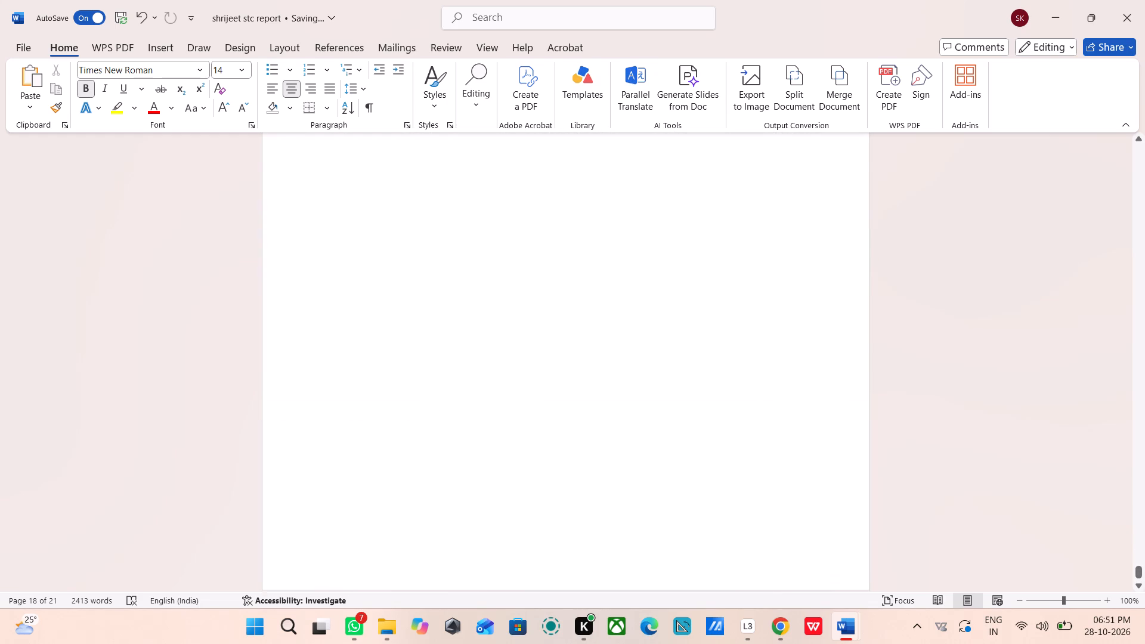
scroll(559, 273, up, 4)
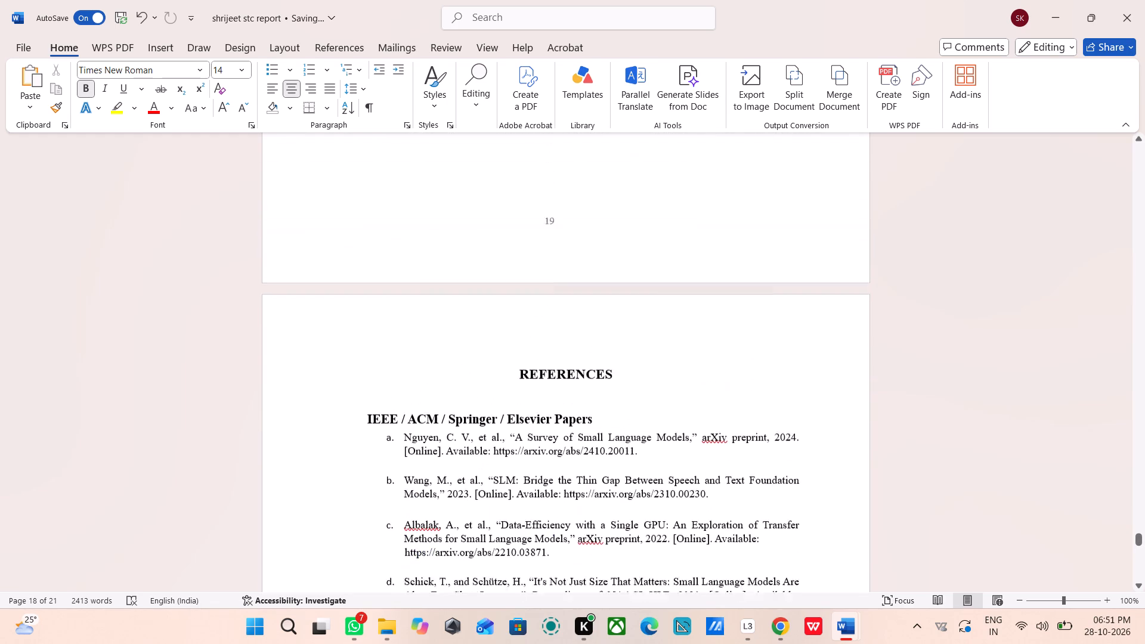
scroll(559, 273, up, 3)
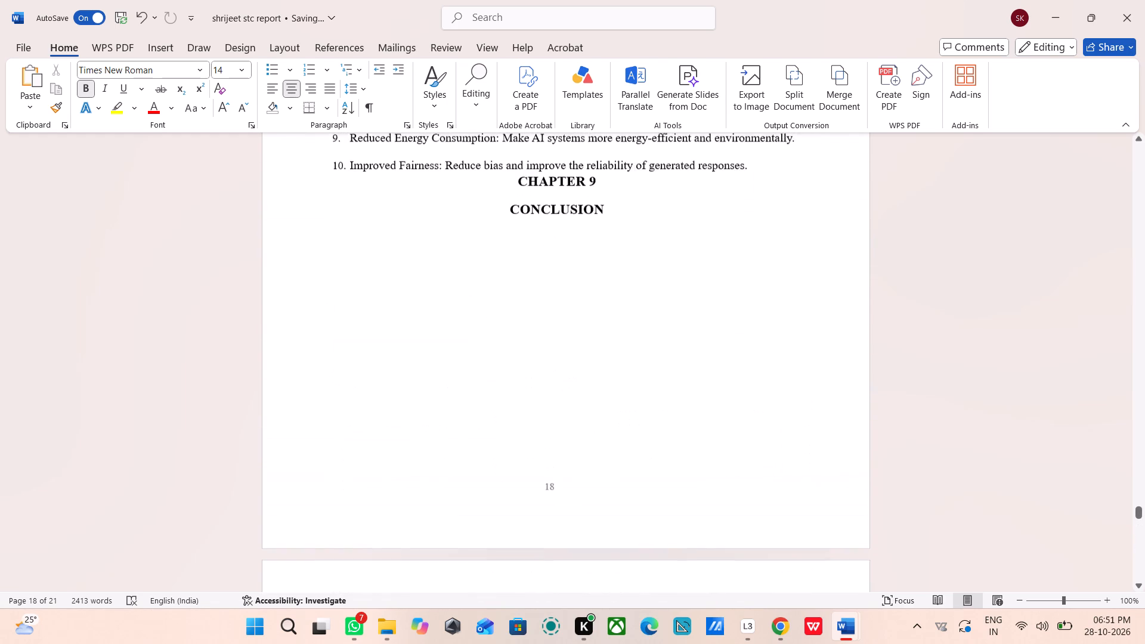
scroll(559, 273, up, 1)
scroll(559, 273, down, 1)
scroll(559, 273, up, 2)
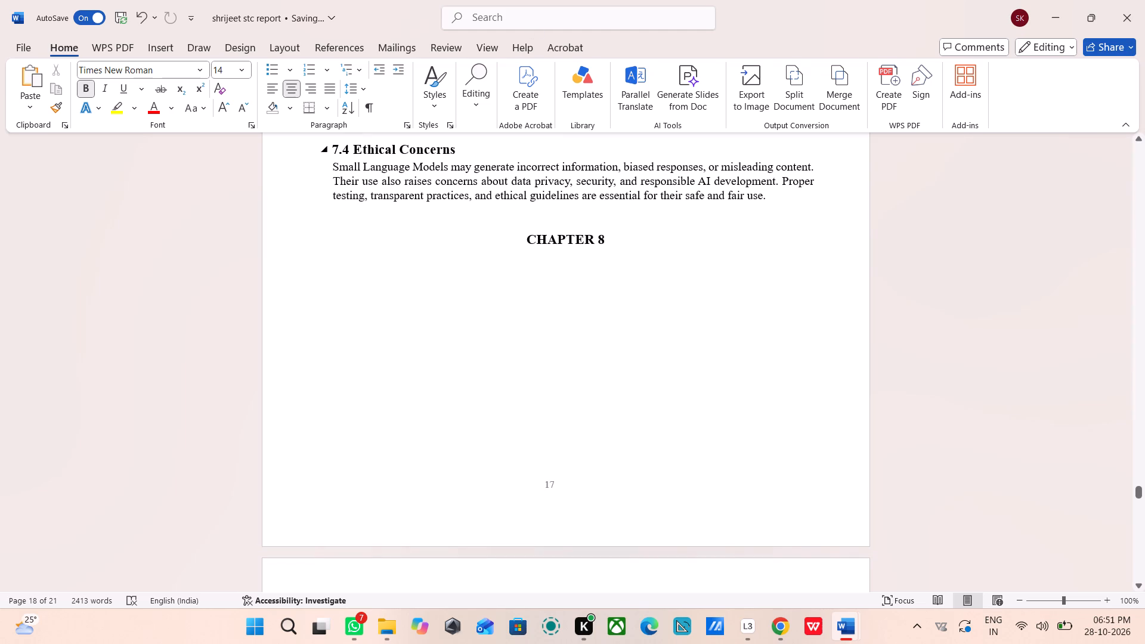
Add one more blank line above the CHAPTER 8 heading to push it onto the same page as FUTURE SCOPE.
click(525, 239)
key(Return)
scroll(546, 203, down, 1)
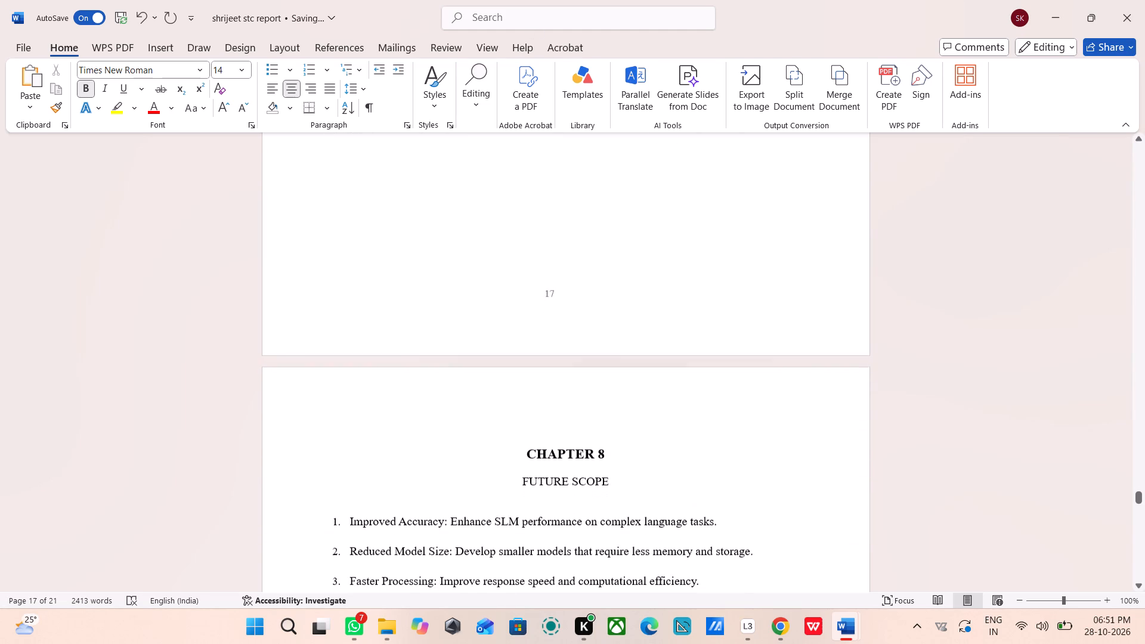
Make the FUTURE SCOPE title under CHAPTER 8 bold.
scroll(546, 203, down, 1)
drag(518, 456, 580, 462)
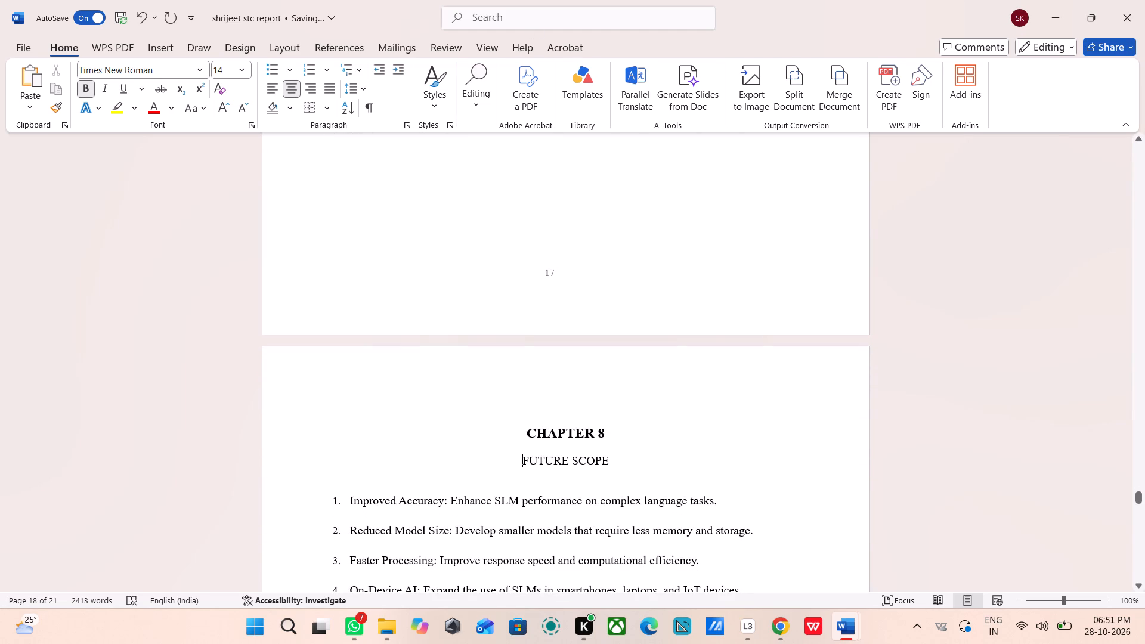
drag(580, 462, 622, 459)
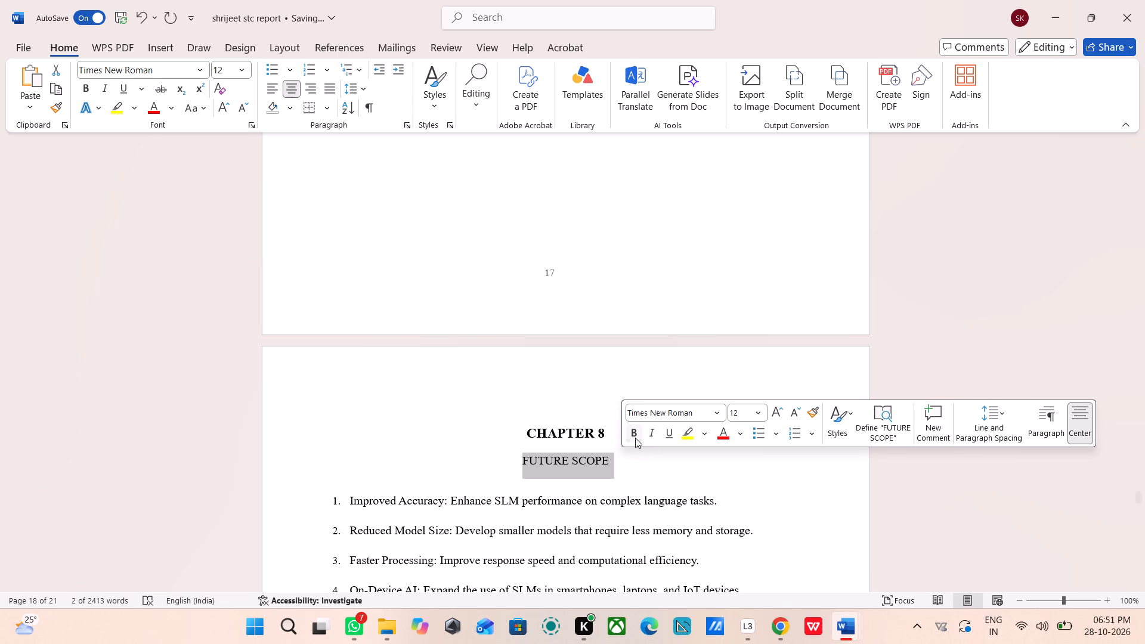
click(635, 438)
click(455, 453)
Split the Chapter 7 heading so that ETHICAL & SOCIETAL IMPACT sits on its own line below CHAPTER 7.
scroll(455, 453, up, 1)
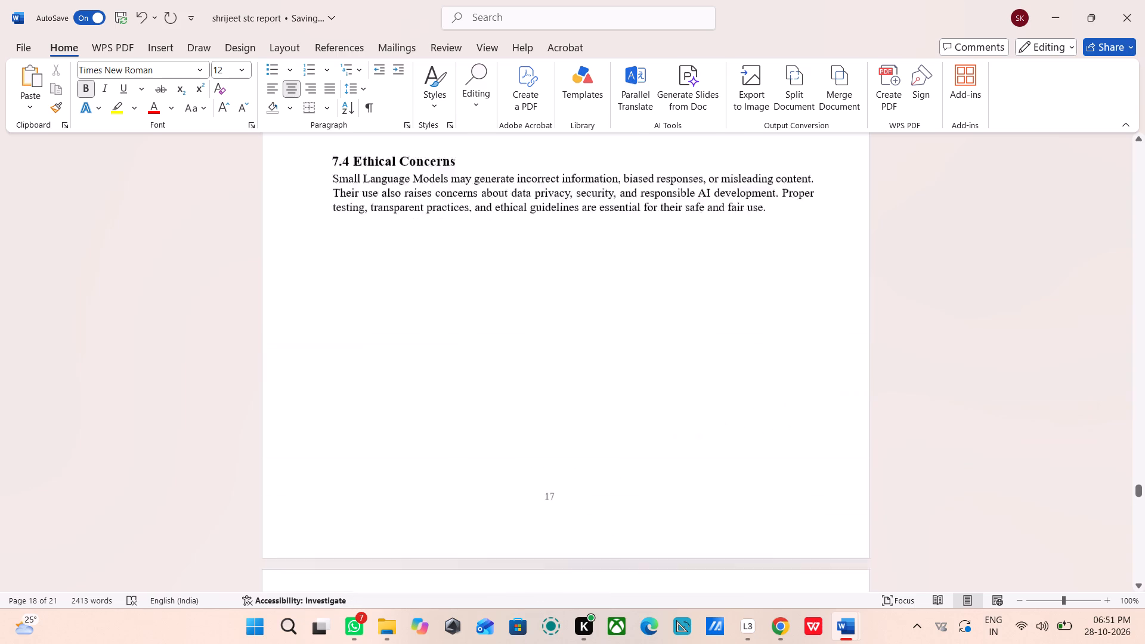
scroll(455, 453, up, 4)
scroll(455, 453, down, 1)
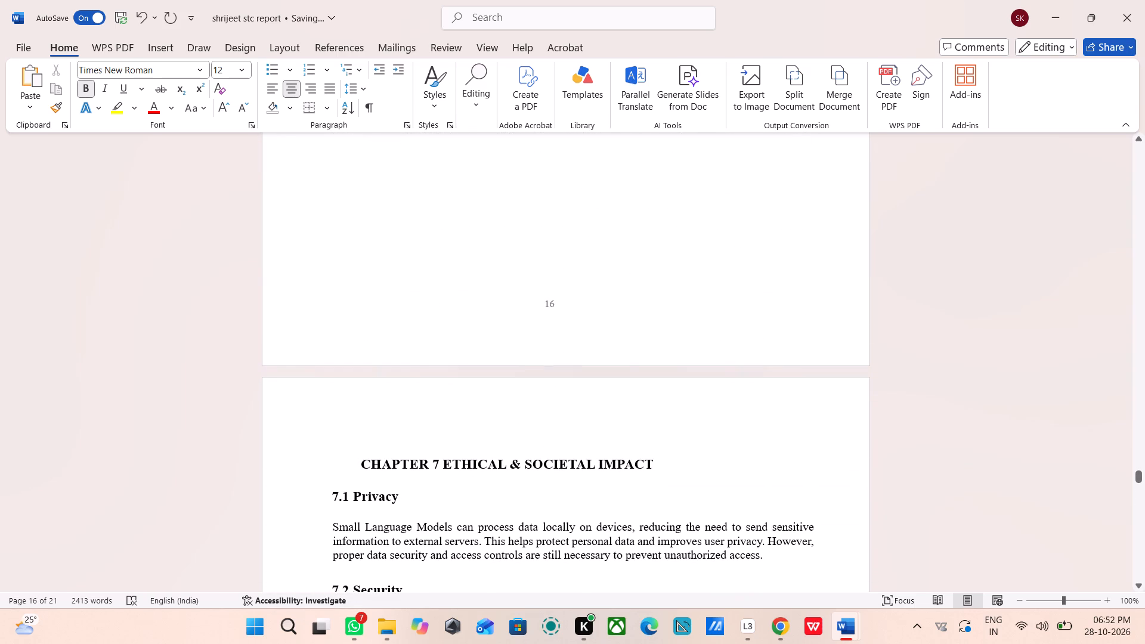
click(439, 458)
key(Return)
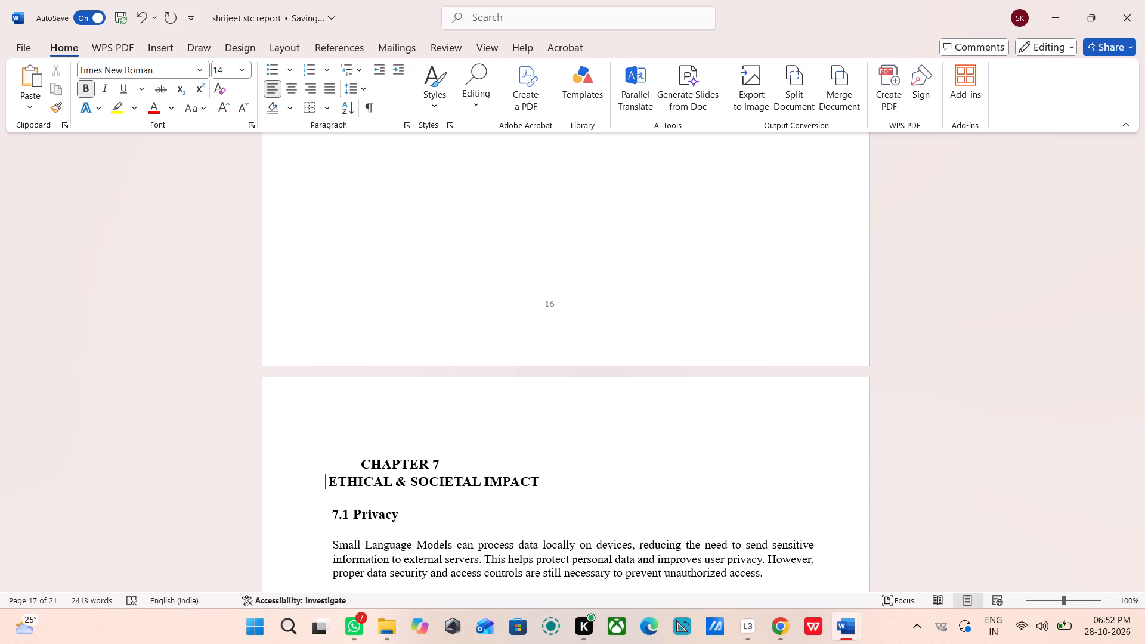
Insert spaces in front of CHAPTER 7 to shift it toward the centre of its line.
click(358, 462)
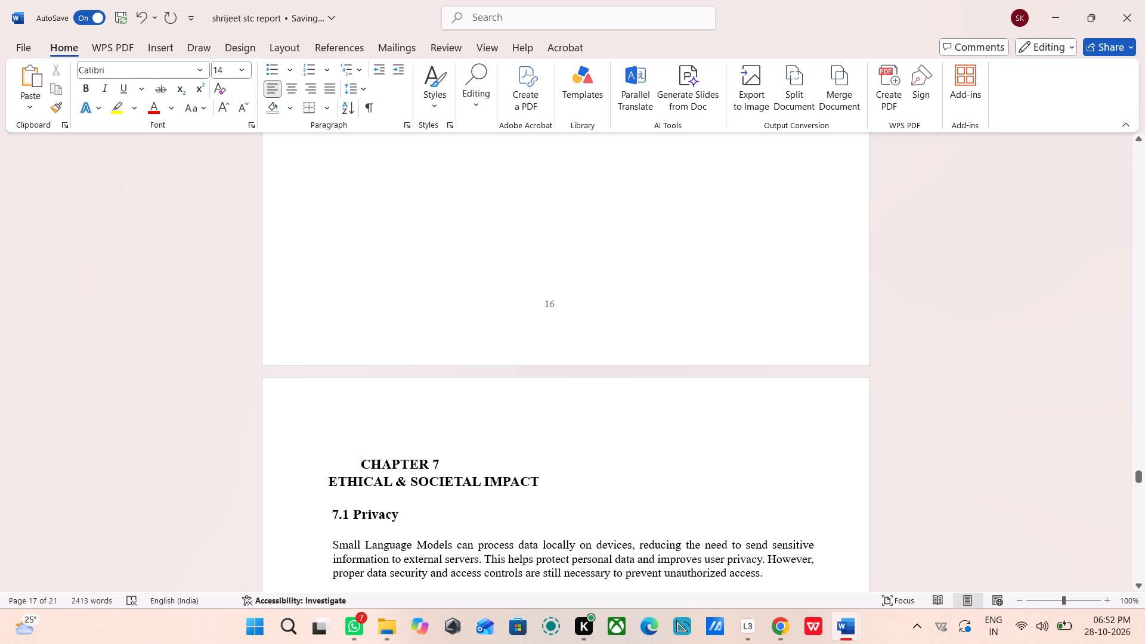
key(space)
key(space)
key(space)
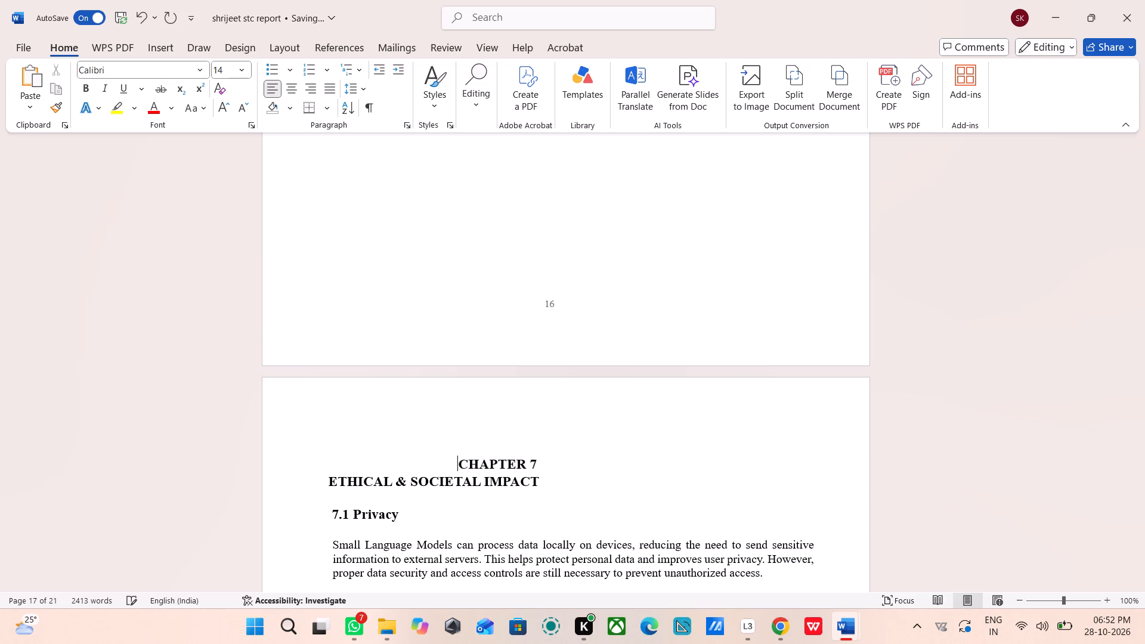
Justify all of Chapter 7, from the CHAPTER 7 heading through the end of section 7.4 Ethical Concerns.
scroll(397, 501, down, 3)
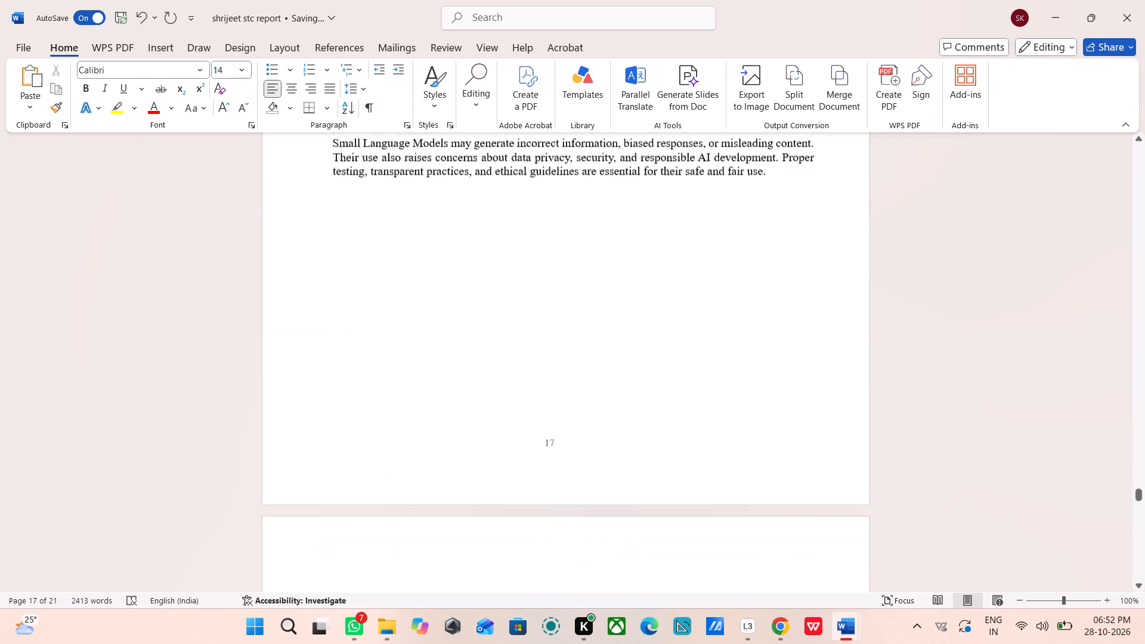
scroll(397, 501, down, 1)
scroll(397, 501, up, 4)
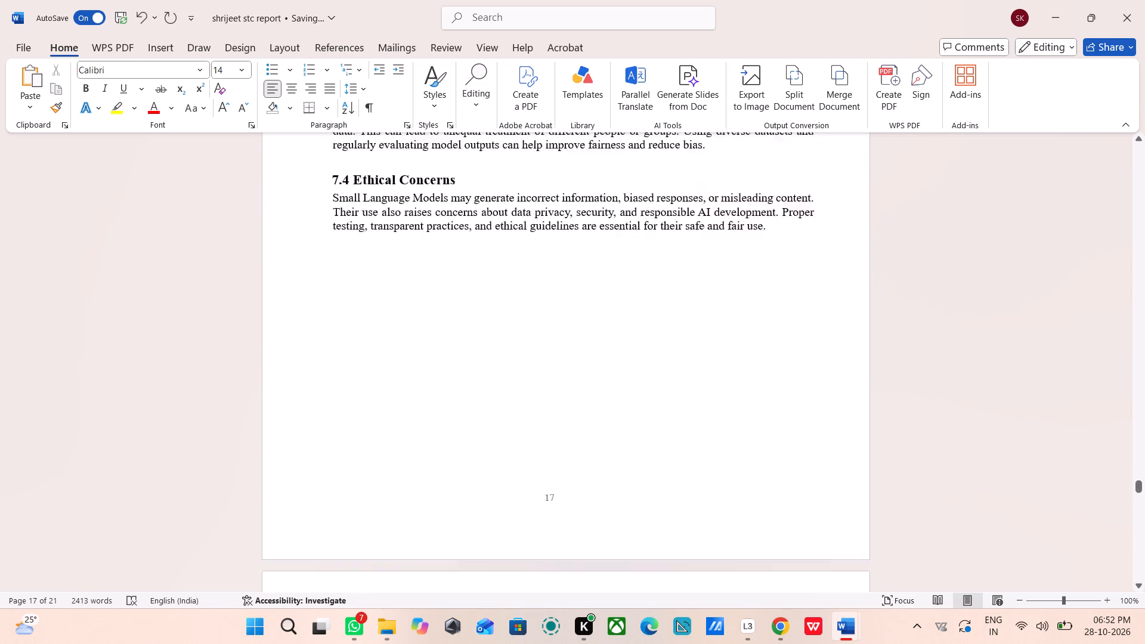
scroll(397, 501, down, 1)
drag(528, 310, 819, 590)
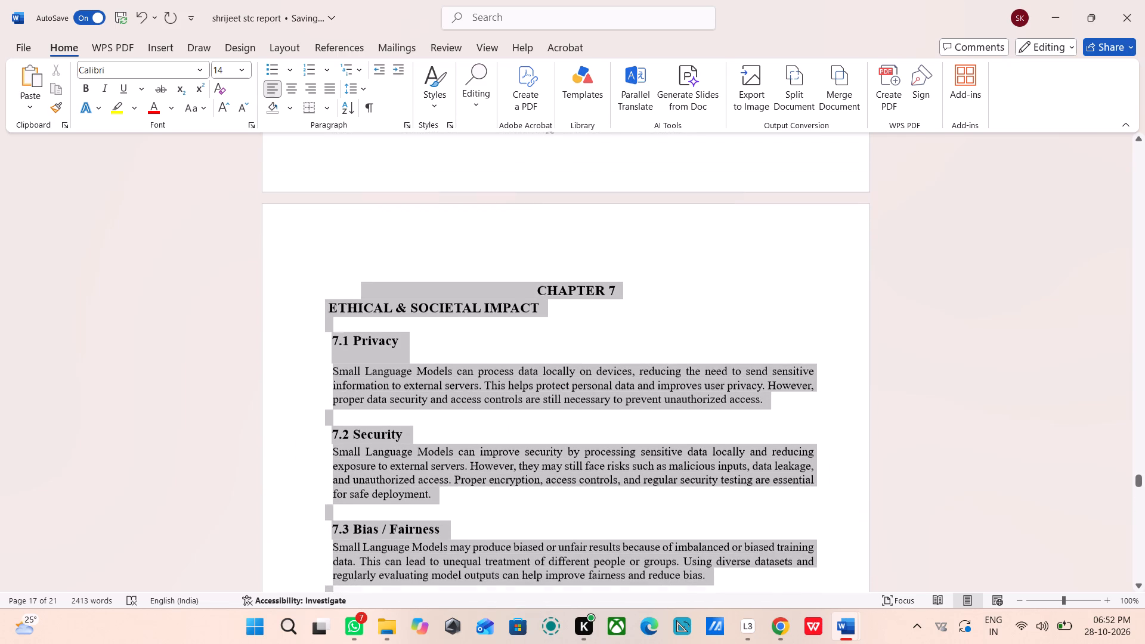
drag(819, 590, 771, 501)
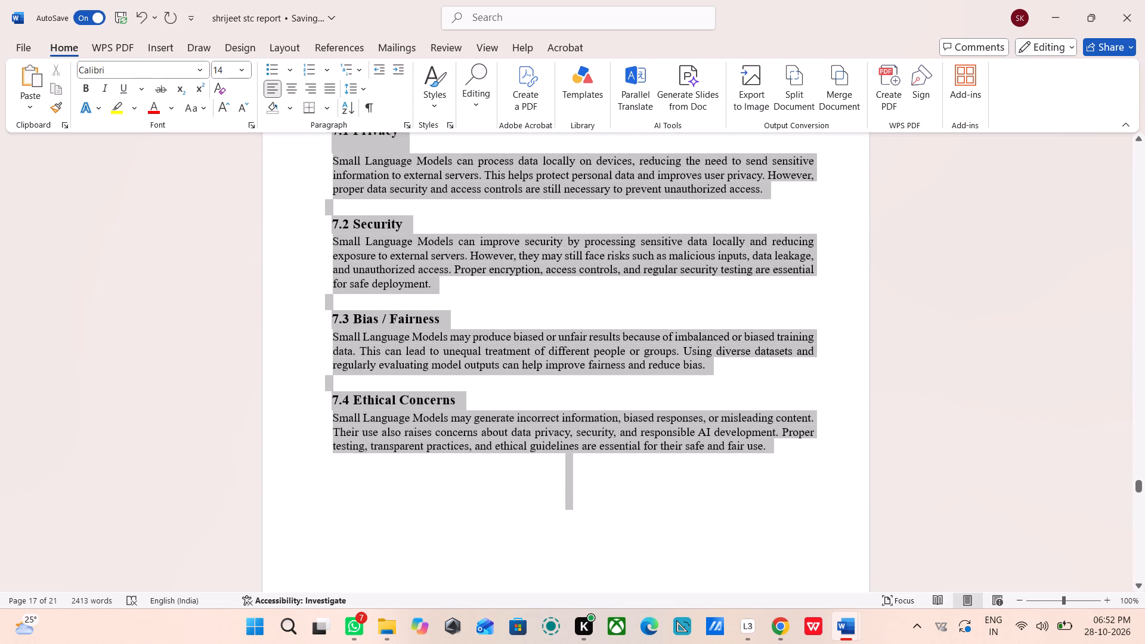
drag(771, 501, 771, 500)
click(327, 84)
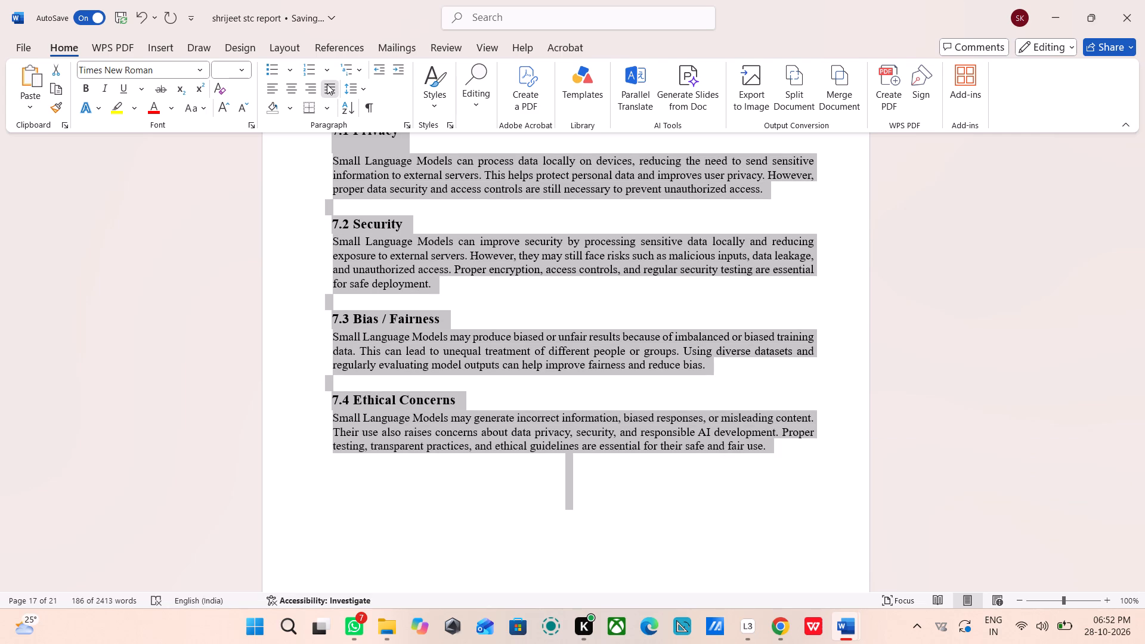
scroll(595, 268, up, 2)
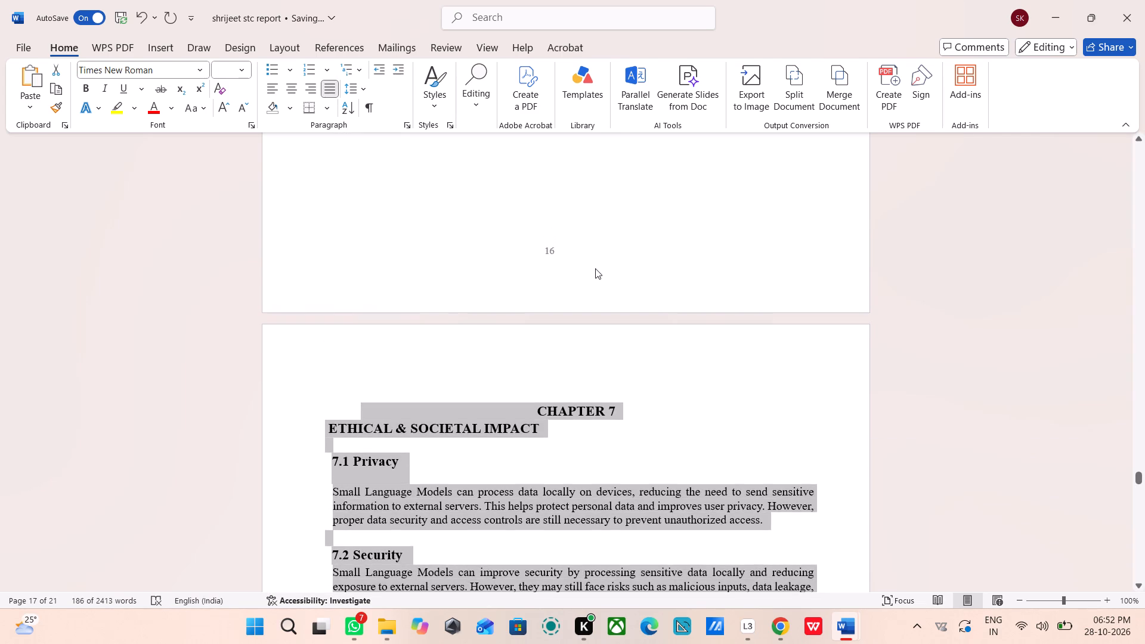
click(595, 268)
Review the page layout and chapter headings from Chapter 6 Applications through Future Scope to the end of the report.
scroll(570, 358, down, 3)
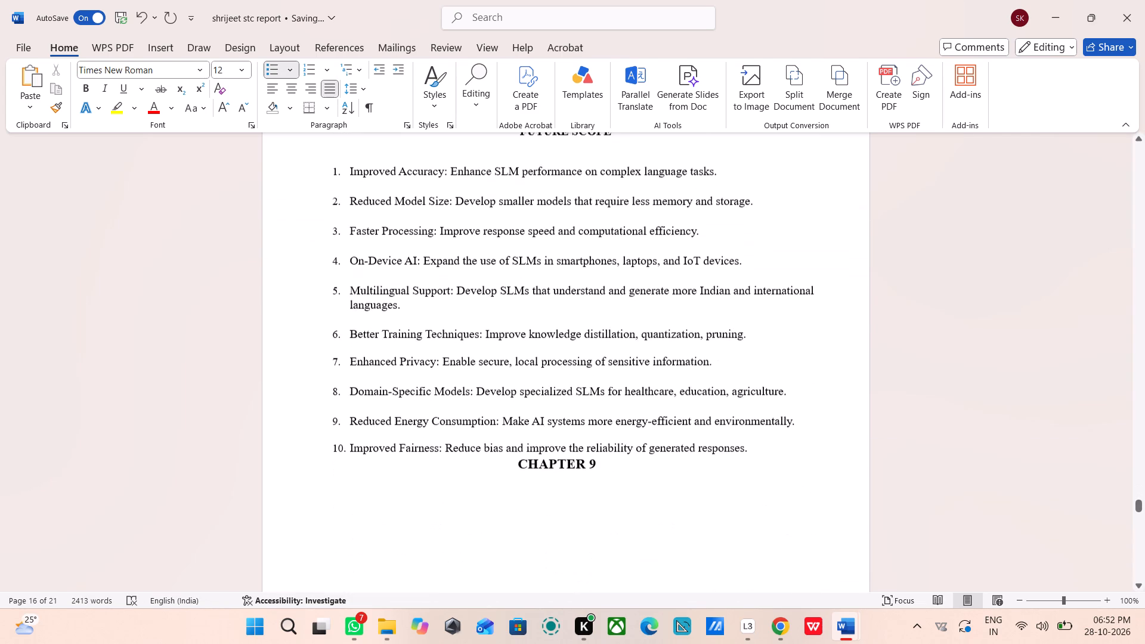
scroll(570, 358, down, 2)
scroll(570, 358, up, 3)
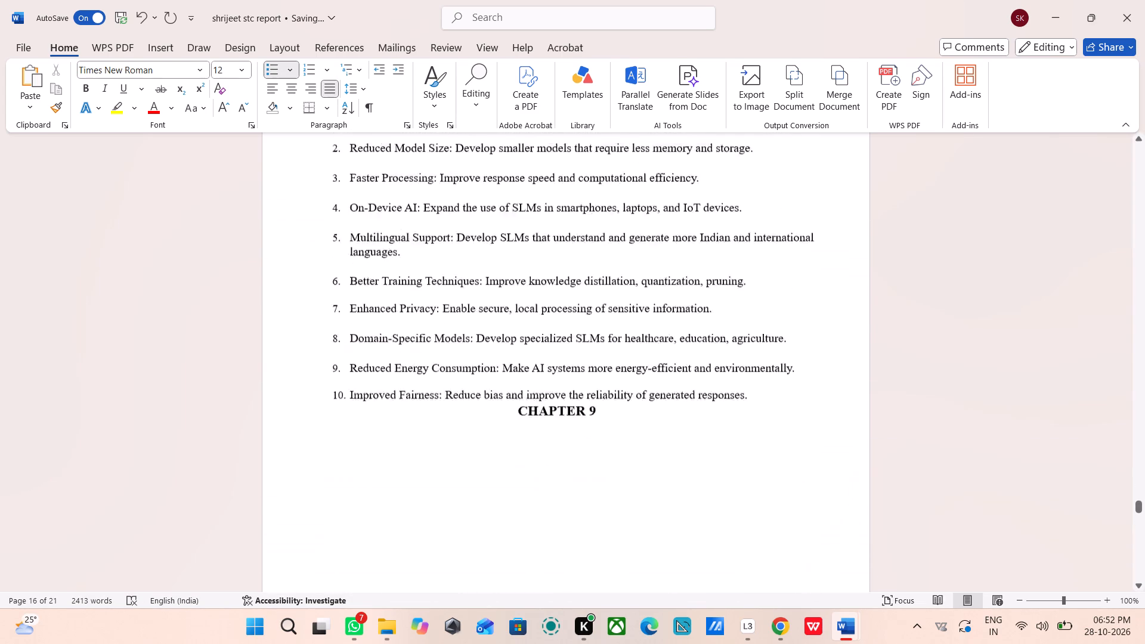
scroll(570, 358, up, 3)
scroll(570, 358, down, 1)
scroll(570, 358, up, 1)
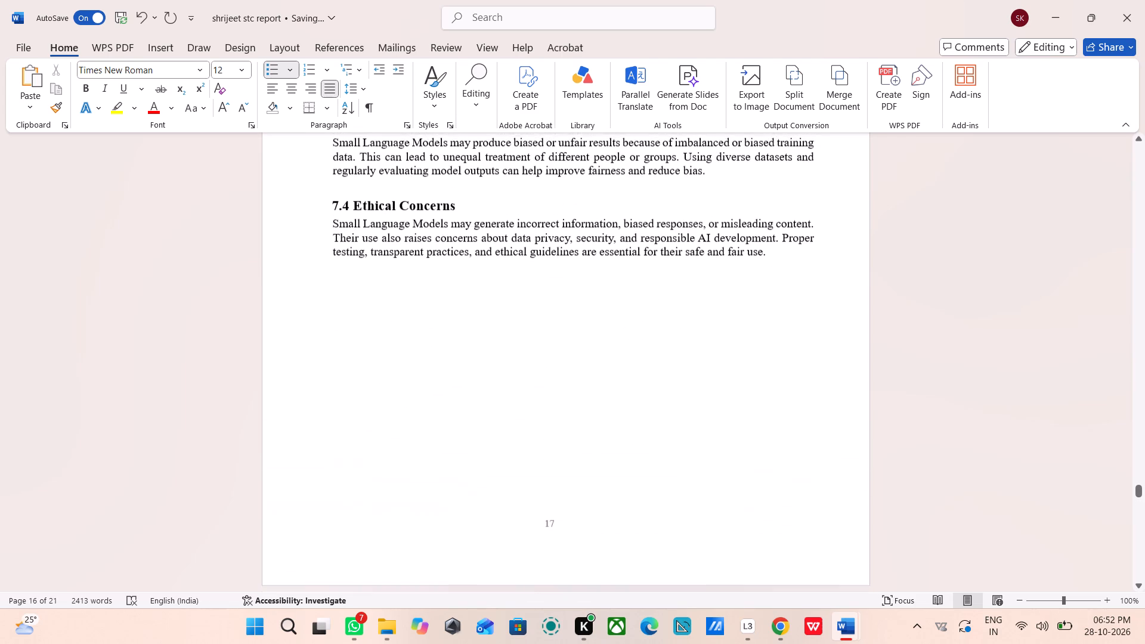
scroll(570, 358, up, 4)
scroll(570, 358, down, 4)
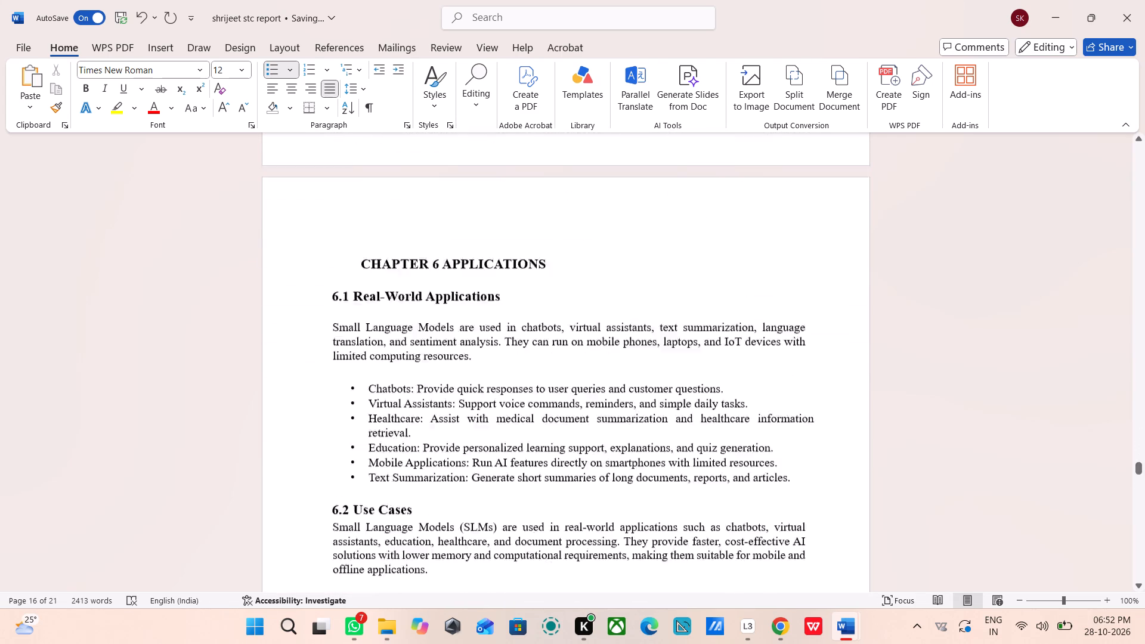
scroll(570, 358, down, 10)
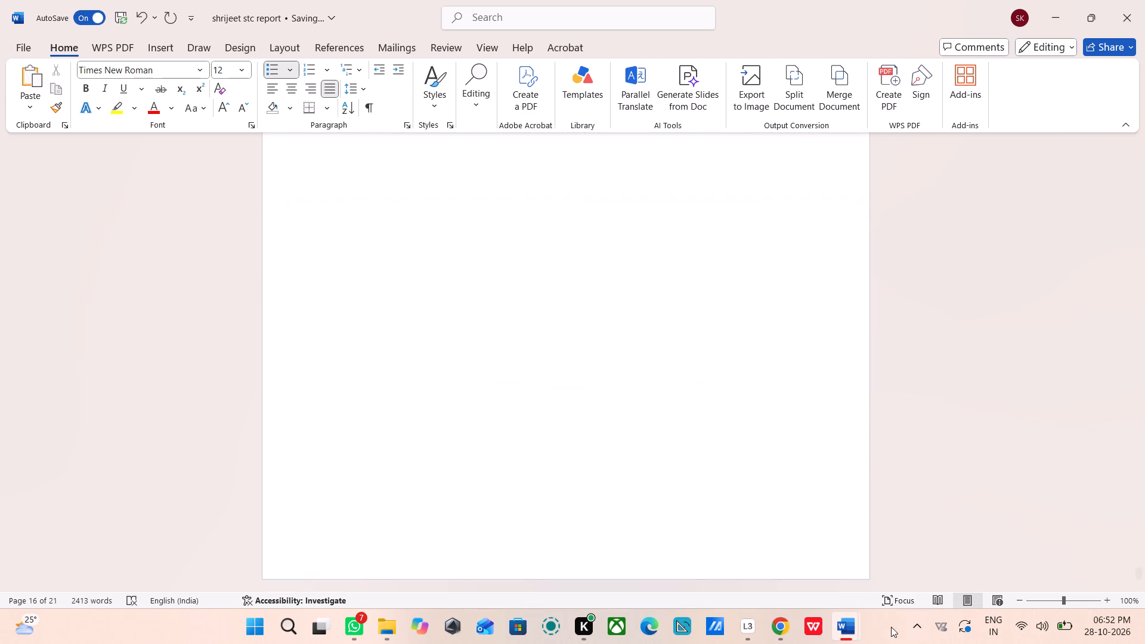
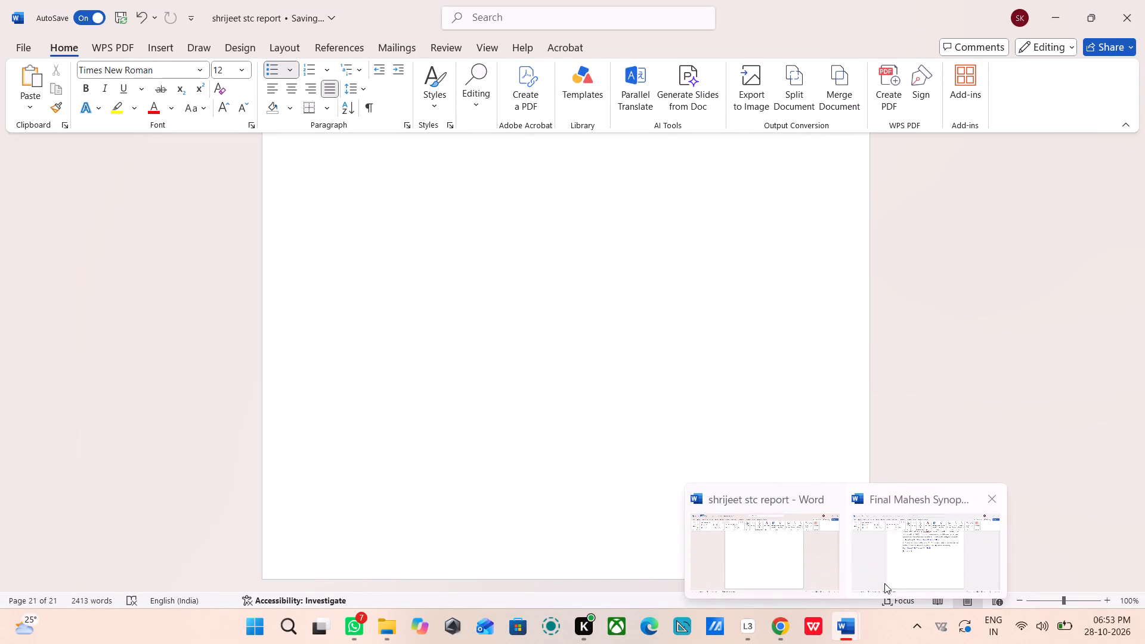
Close the shrijeet stc report document, leaving the Final Mahesh Synopsis document open.
click(837, 504)
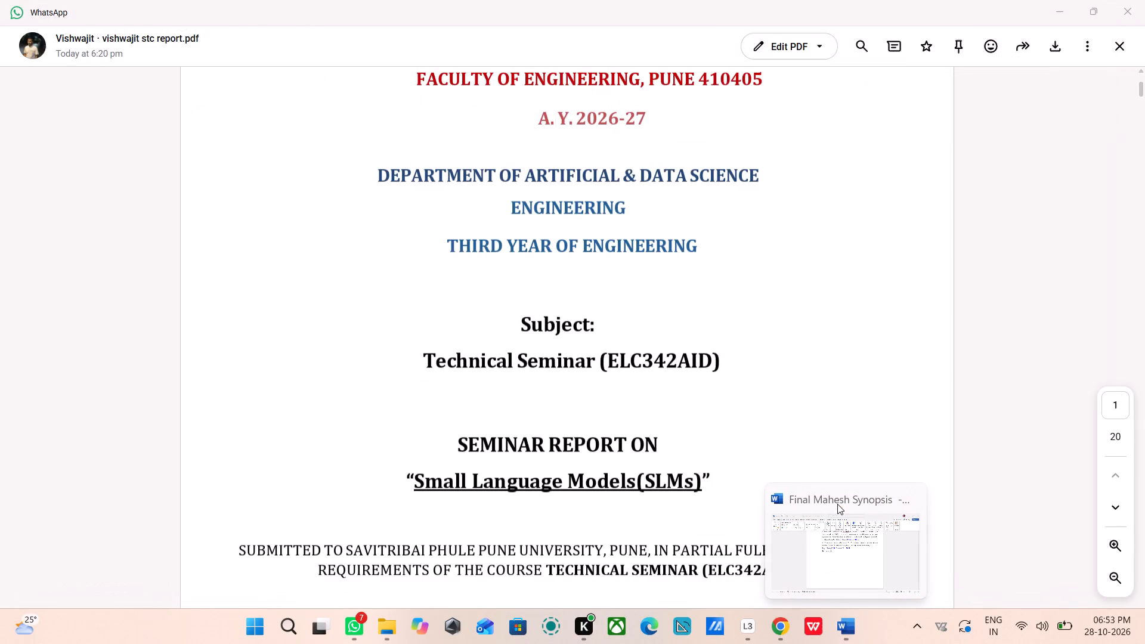
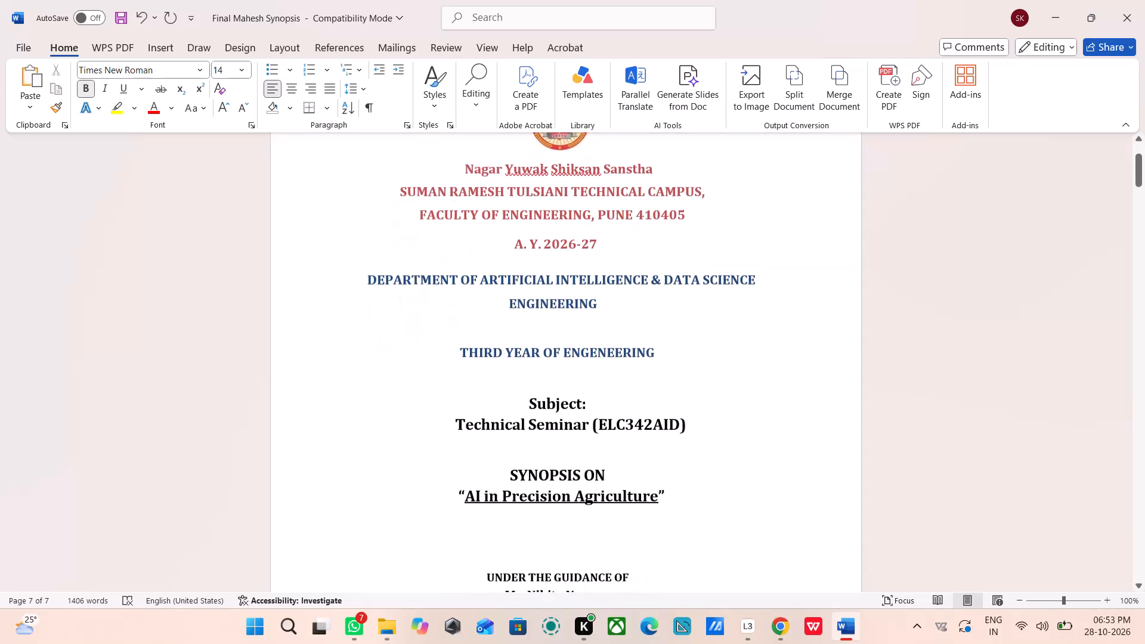
Review the synopsis cover page, from the college logo and department lines to the title, guide and submission details.
scroll(568, 353, down, 2)
scroll(568, 353, up, 6)
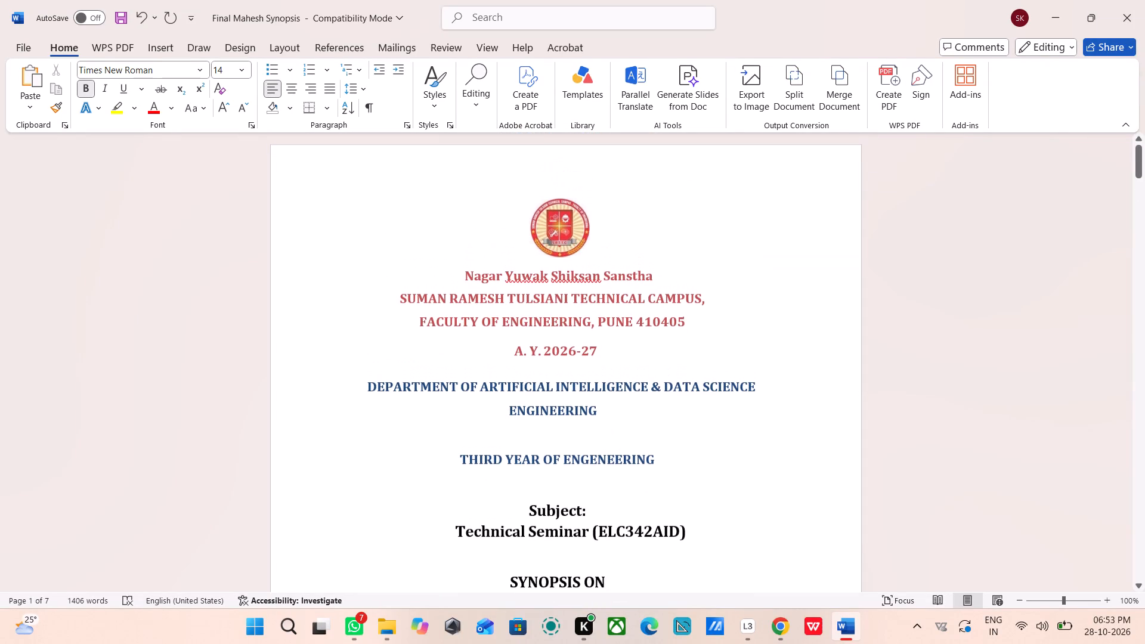
scroll(568, 353, up, 1)
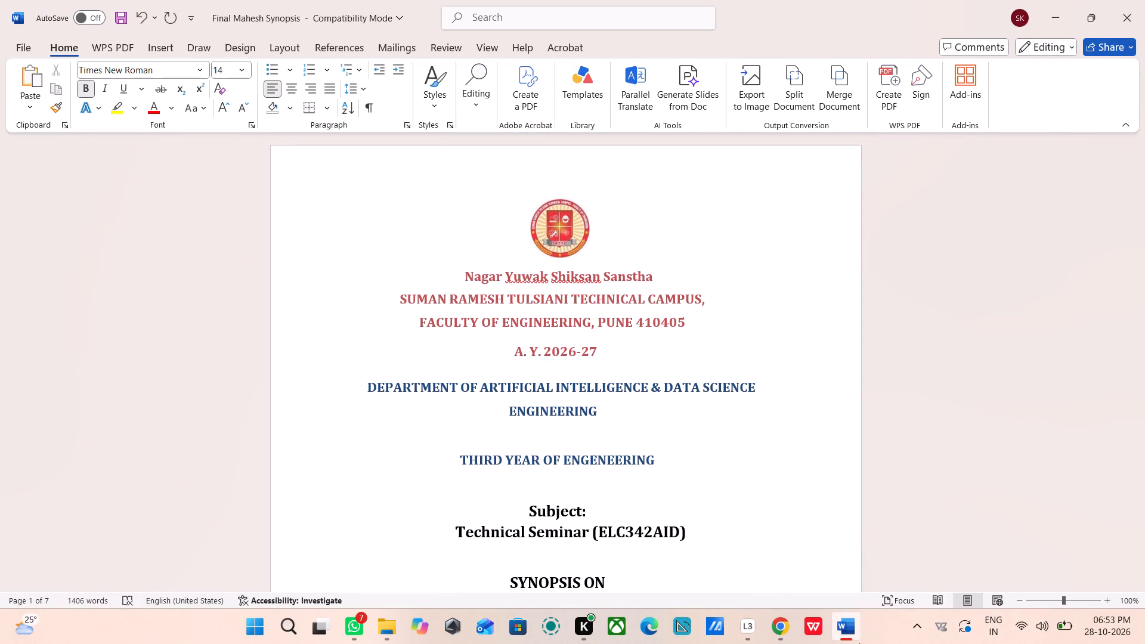
click(644, 241)
scroll(542, 275, down, 2)
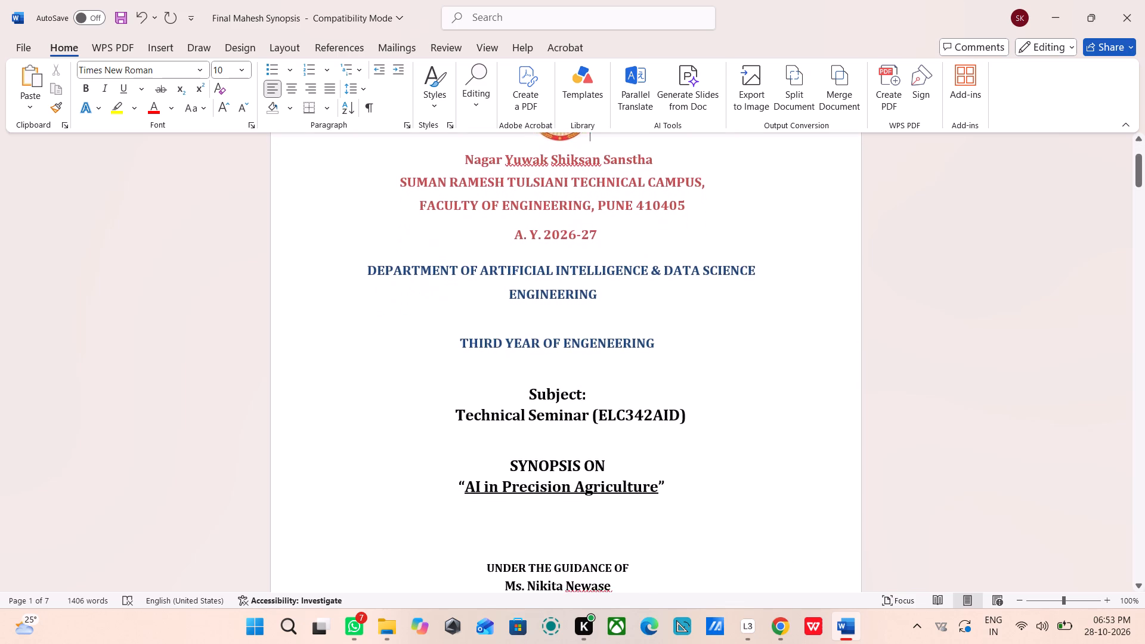
scroll(542, 275, down, 2)
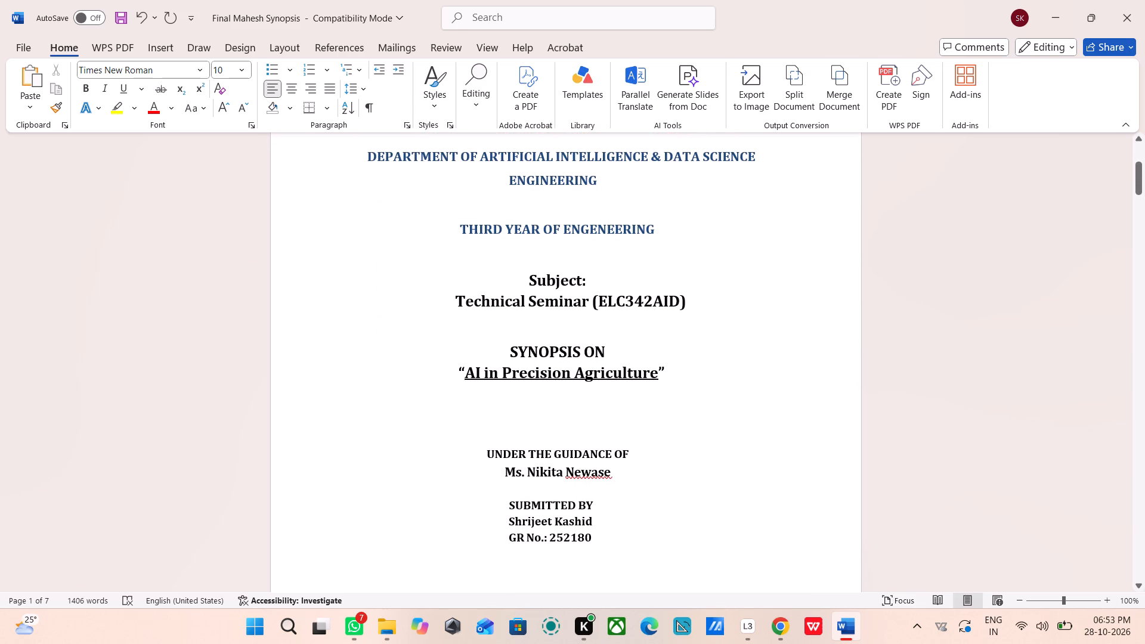
click(622, 299)
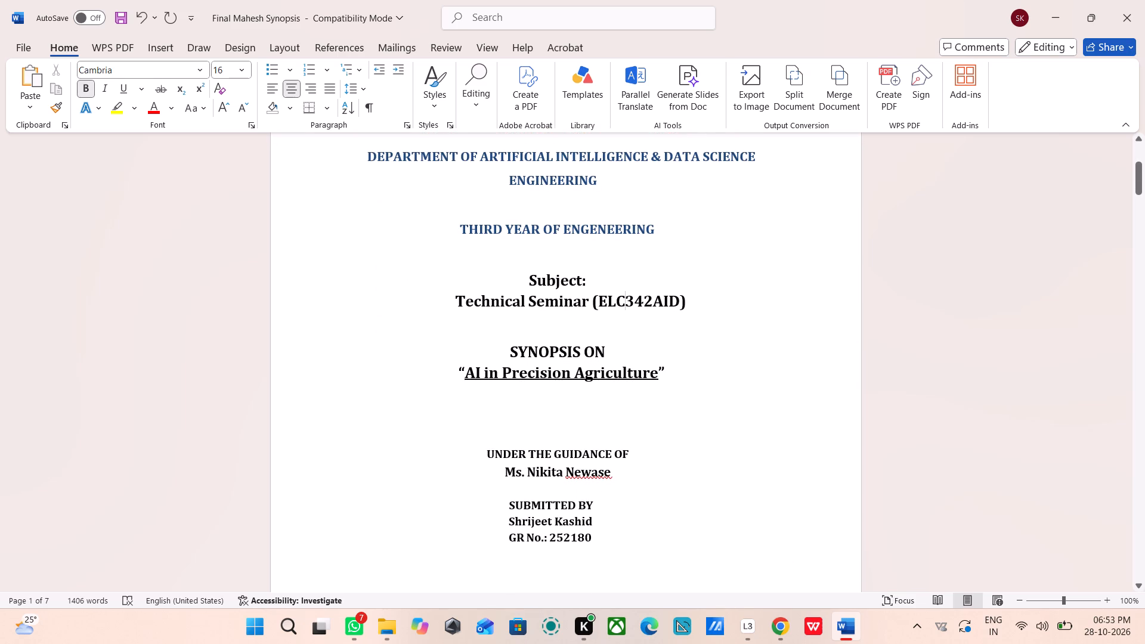
scroll(567, 376, down, 1)
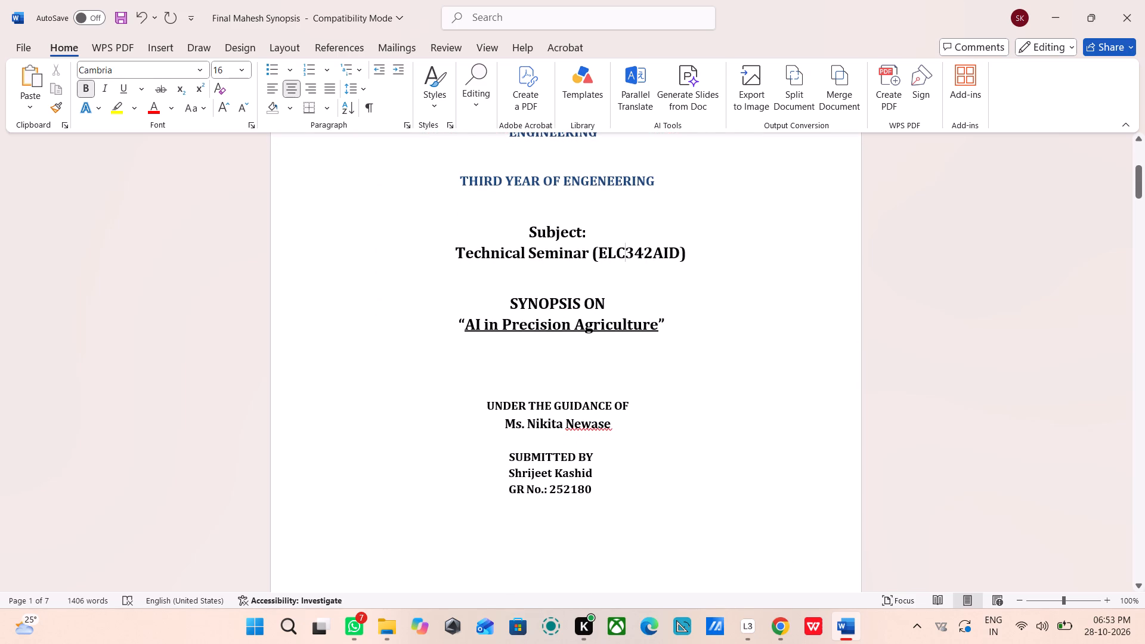
scroll(596, 259, down, 1)
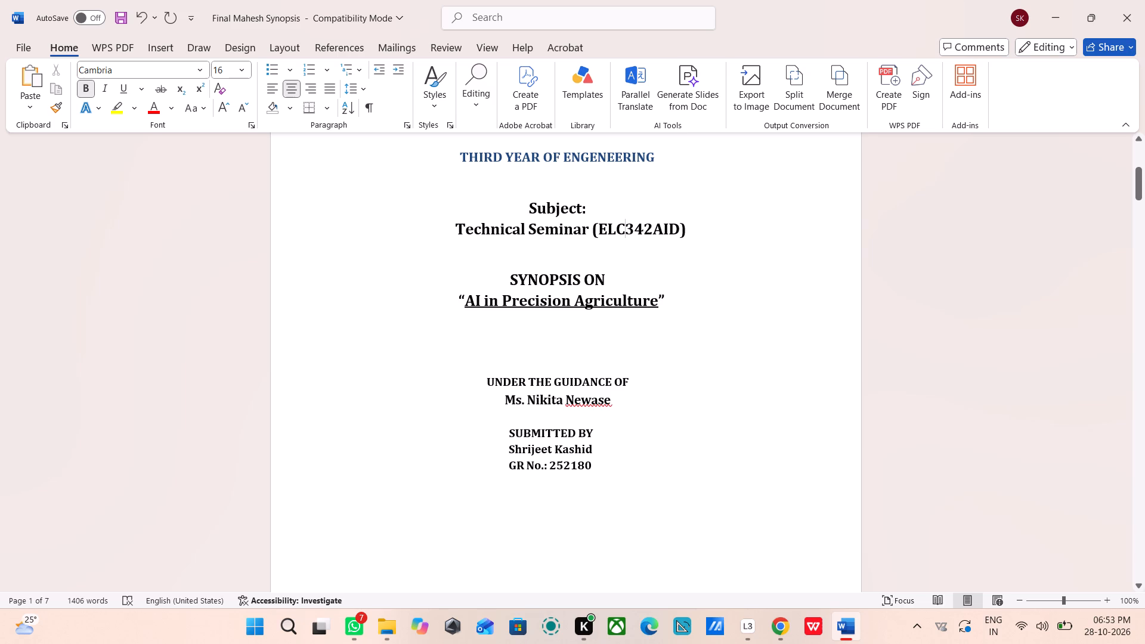
Review the synopsis body pages for layout and heading numbering, from the introduction through Expected Outcomes and the references.
scroll(616, 332, down, 5)
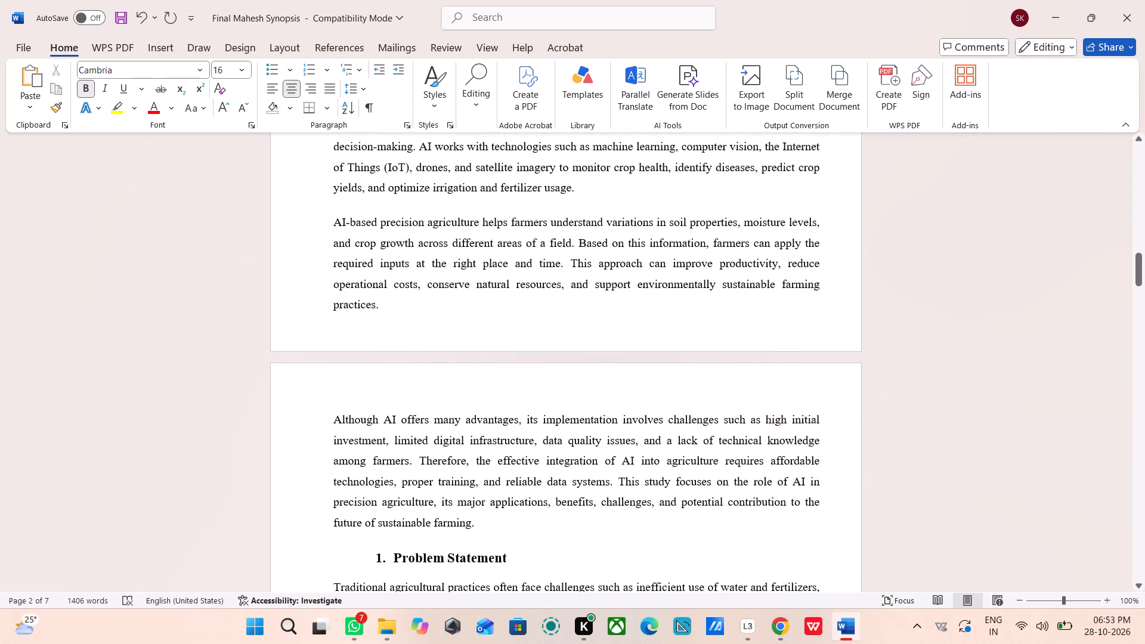
scroll(616, 332, down, 4)
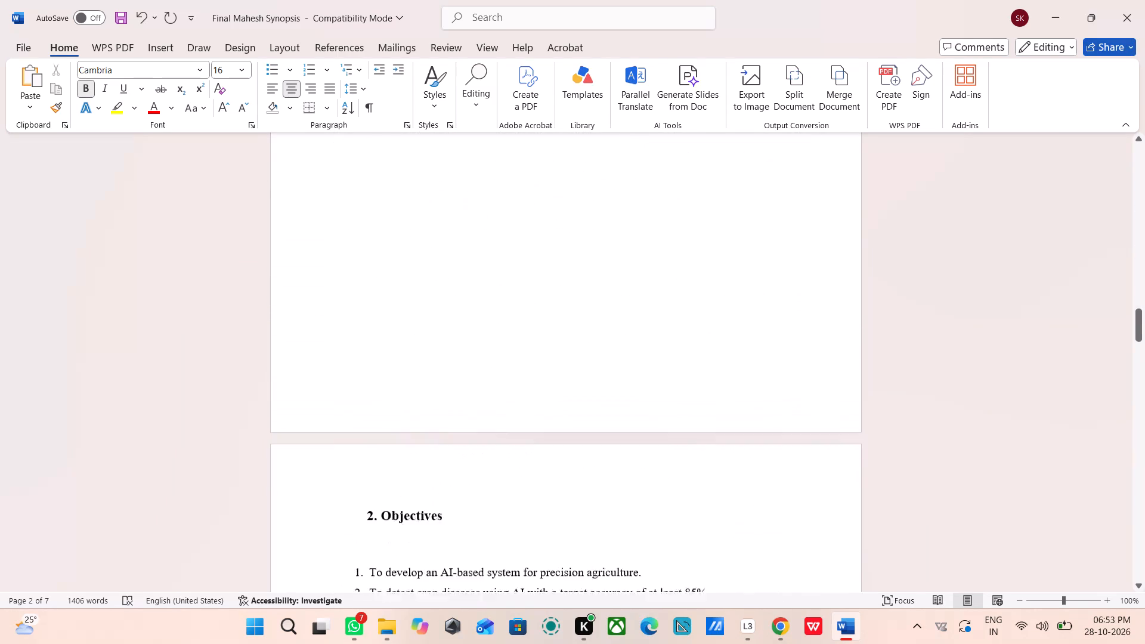
scroll(616, 332, down, 2)
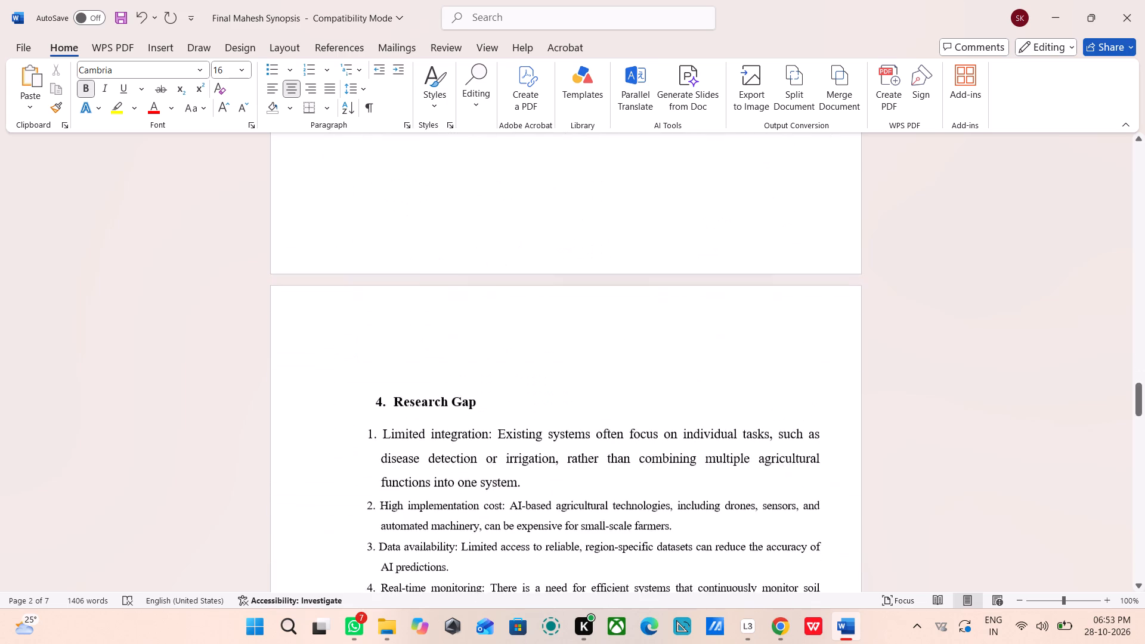
scroll(616, 332, down, 19)
scroll(616, 332, down, 3)
scroll(616, 332, up, 3)
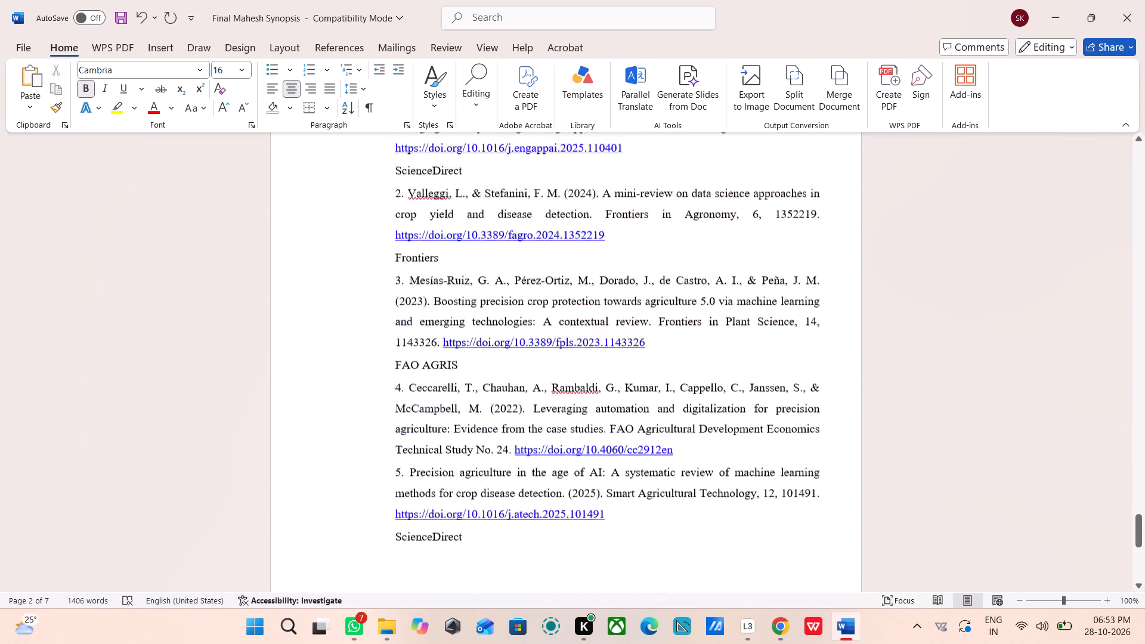
scroll(616, 332, up, 6)
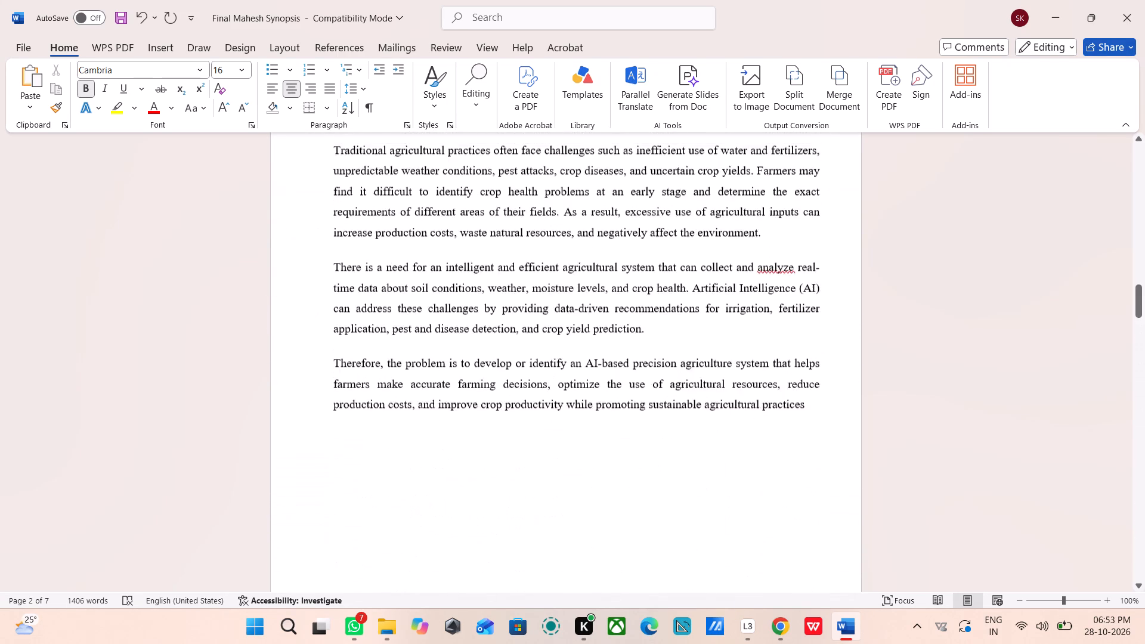
scroll(616, 332, up, 3)
scroll(616, 332, down, 9)
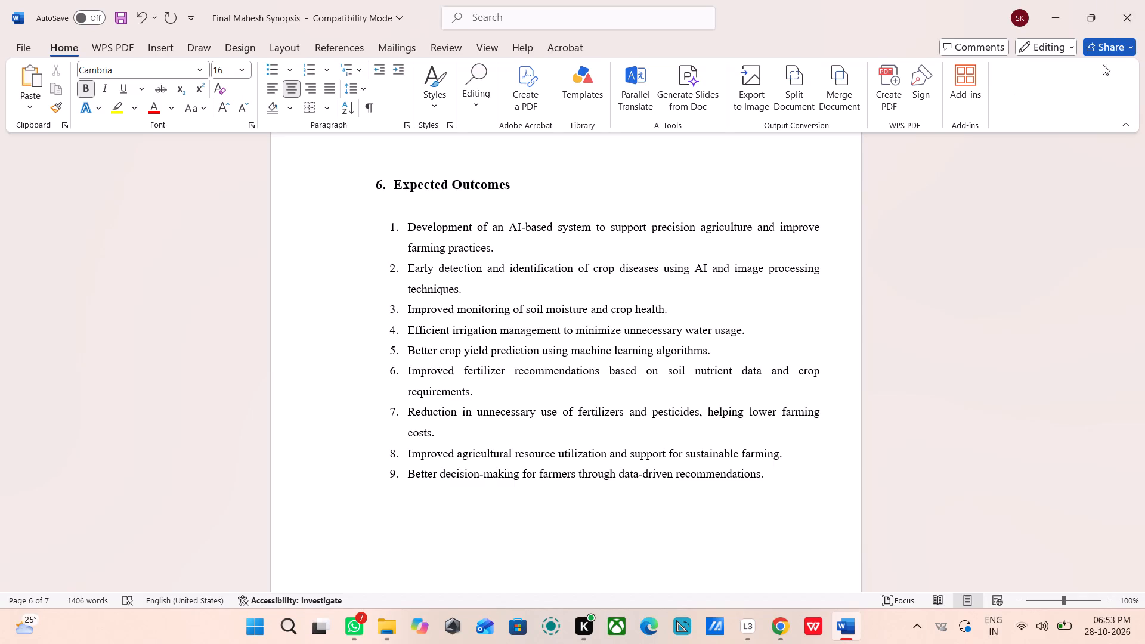
Close the Final Mahesh Synopsis document.
click(1144, 17)
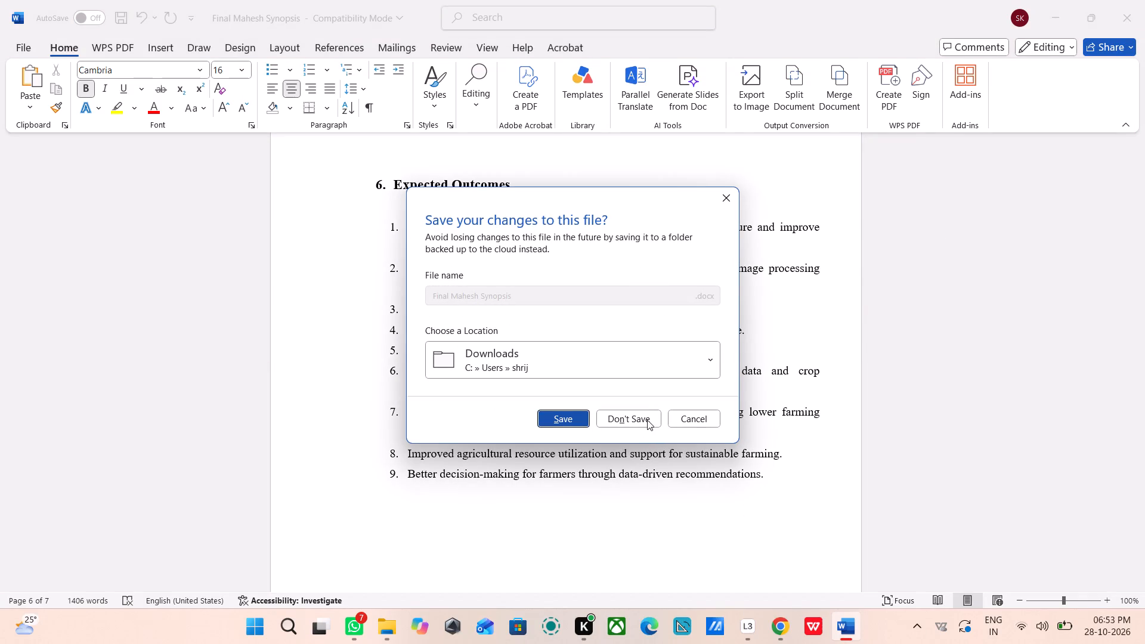
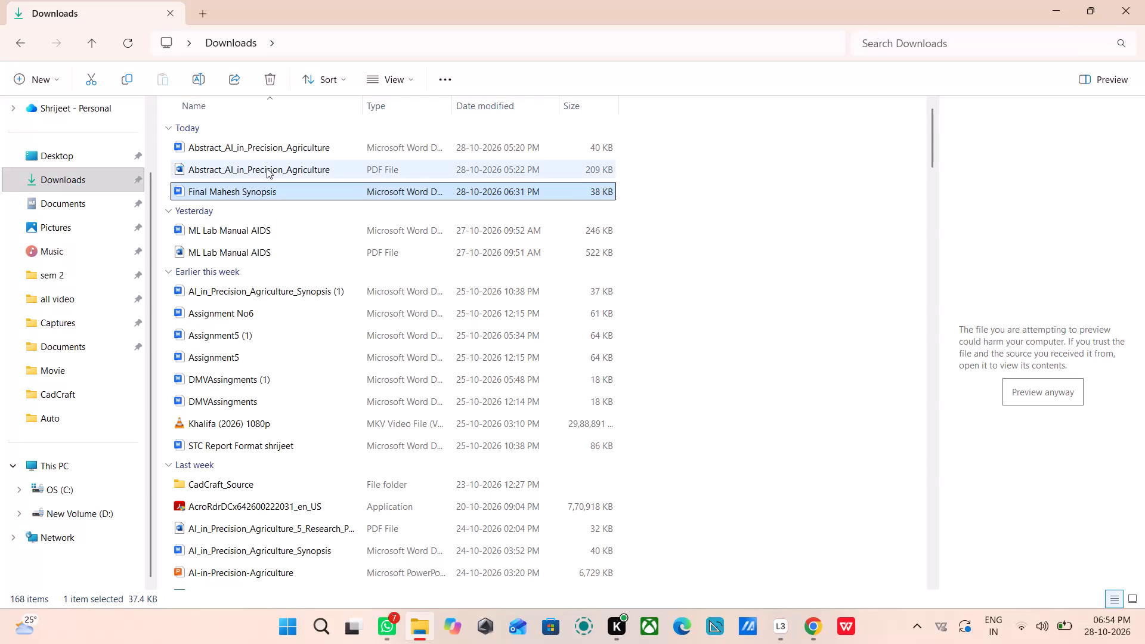
Check the Abstract_AI_in_Precision_Agriculture PDF from the abstract text down to the keywords, closing it when done.
double_click(267, 168)
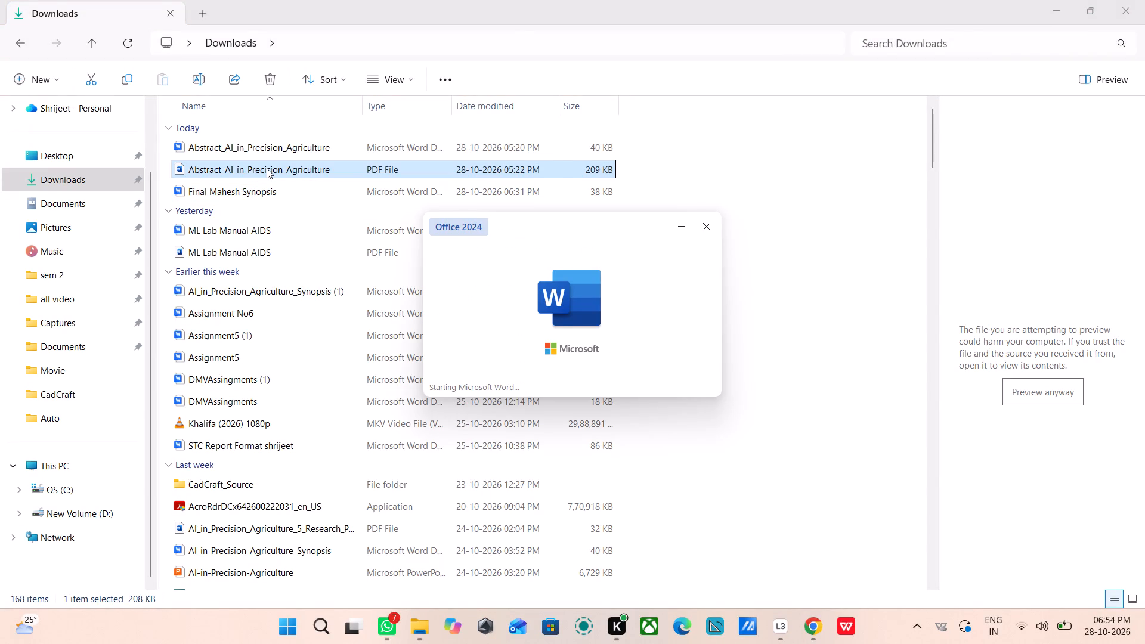
scroll(492, 289, down, 4)
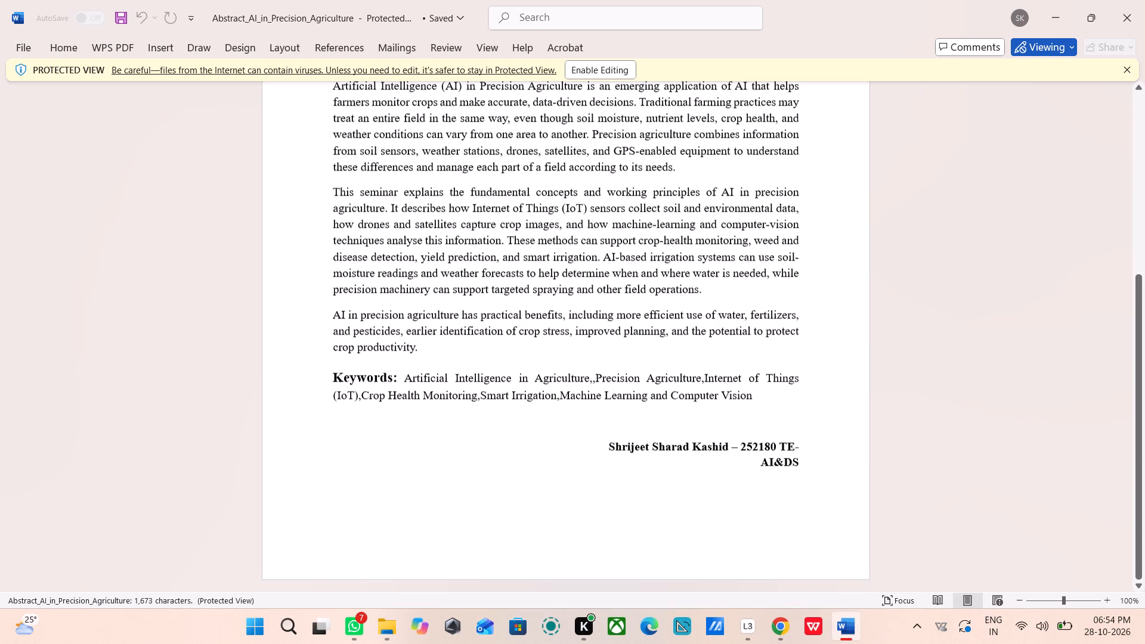
click(1144, 0)
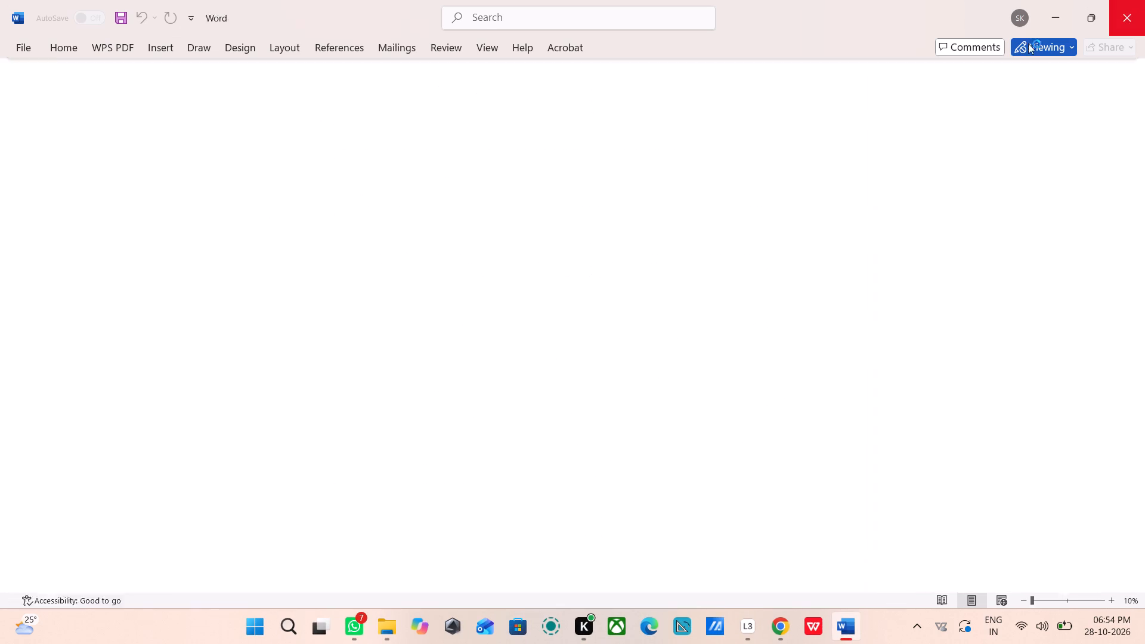
Open the sharing options for the Abstract_AI_in_Precision_Agriculture PDF and bring the list of sharing apps into view.
click(233, 69)
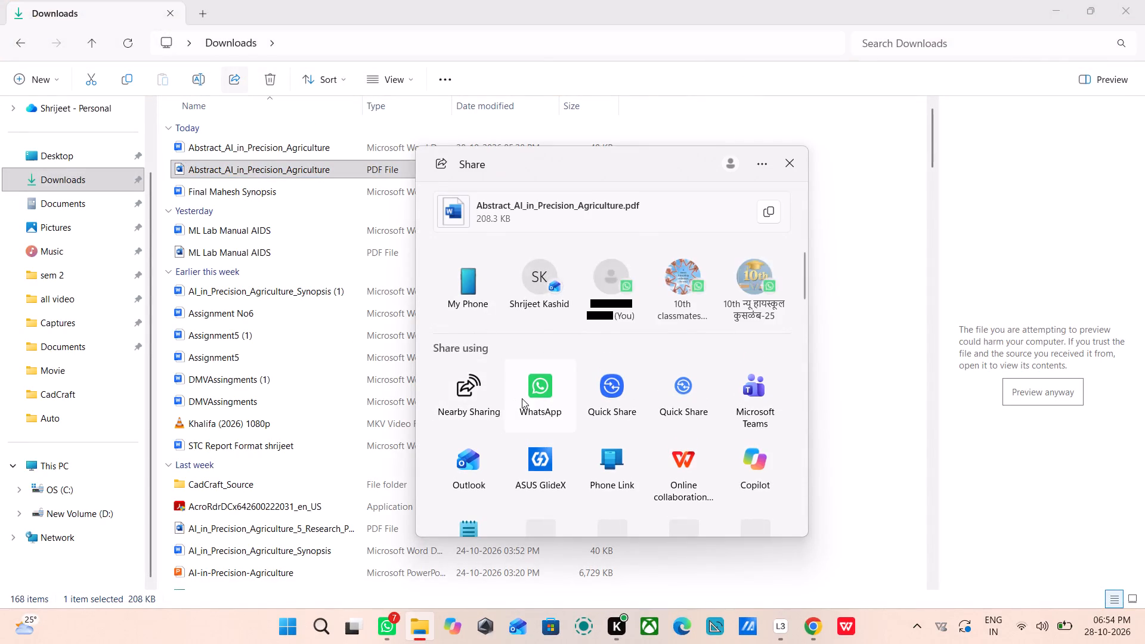
scroll(522, 398, down, 1)
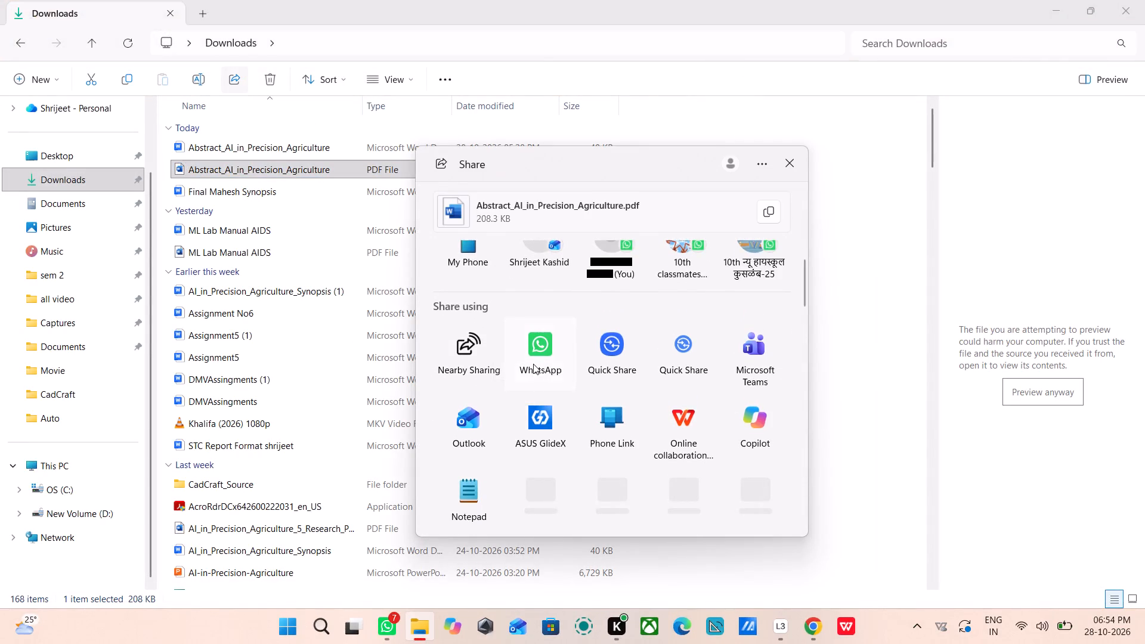
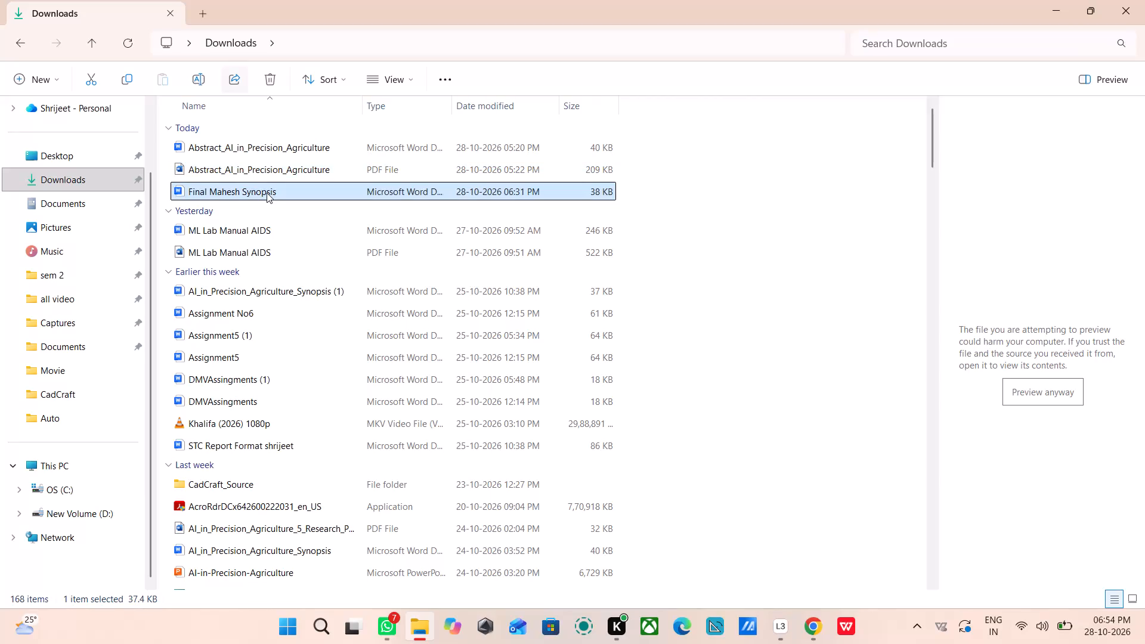
Reopen the Final Mahesh Synopsis Word document from the Downloads folder.
double_click(267, 193)
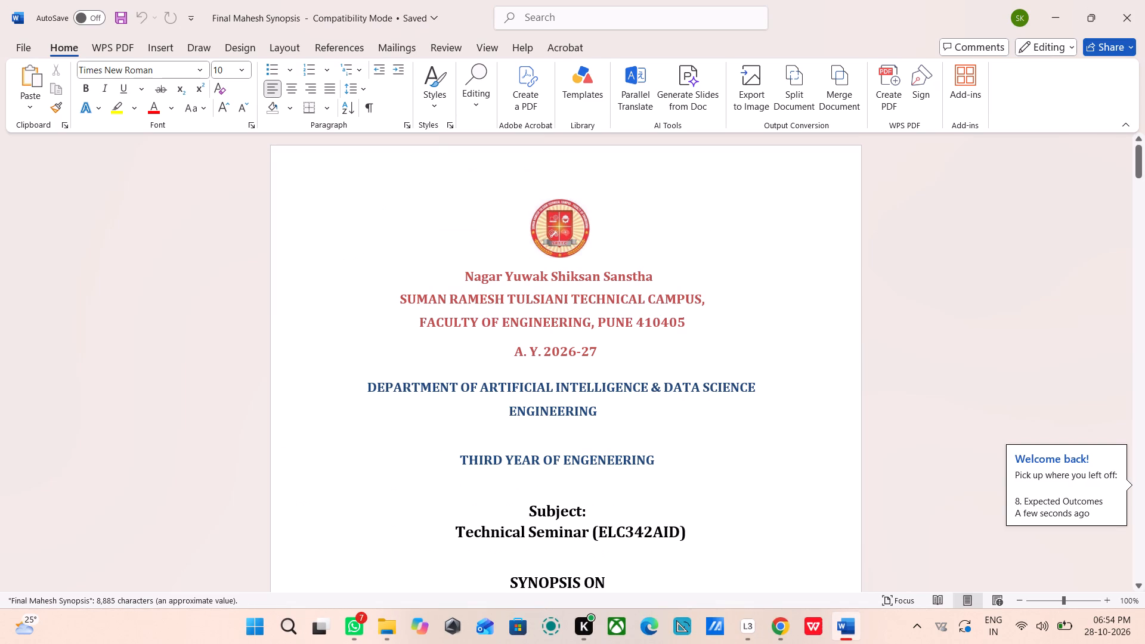
Review the reopened synopsis from the cover page to the Abstract, checking the Abstract heading's numbering and position.
scroll(468, 286, down, 3)
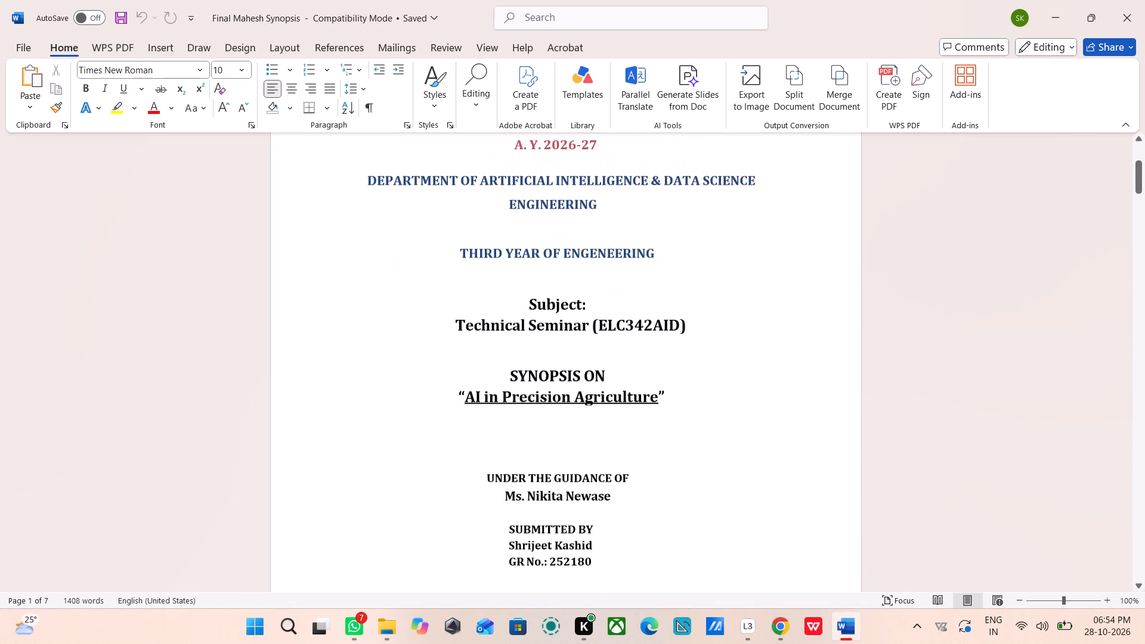
scroll(468, 286, down, 4)
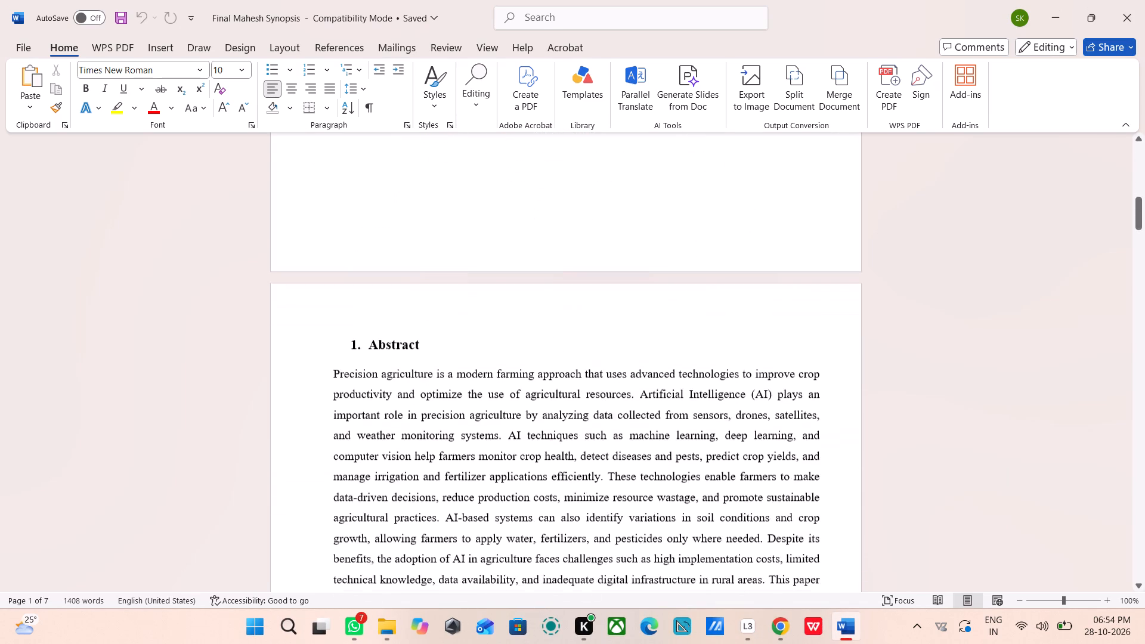
scroll(468, 286, down, 1)
scroll(468, 286, up, 6)
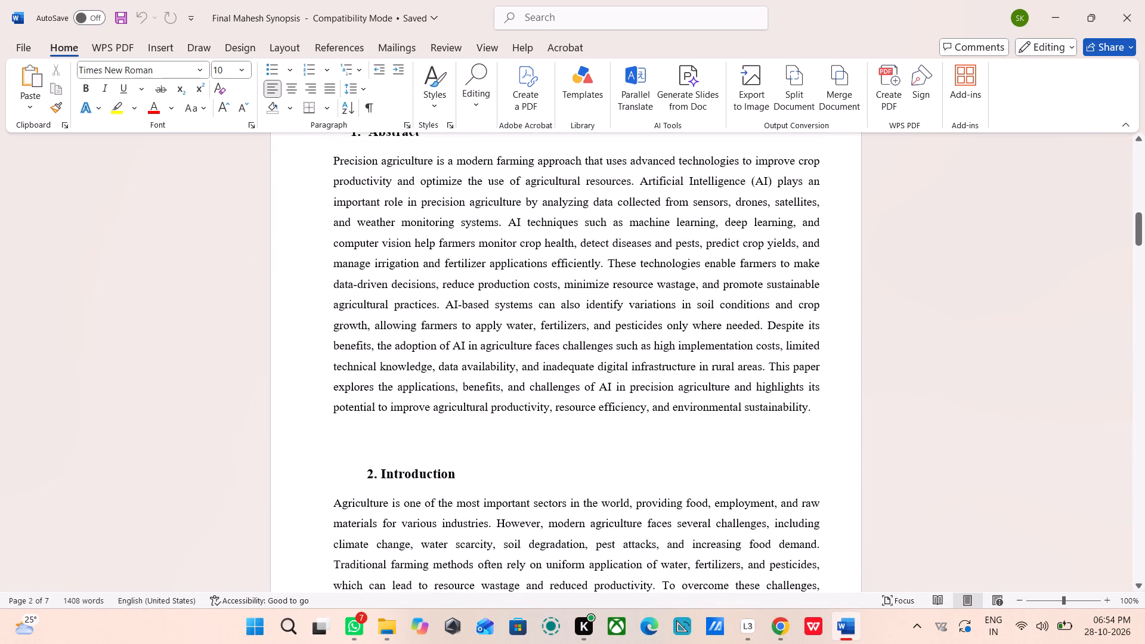
scroll(468, 286, up, 5)
scroll(438, 364, down, 1)
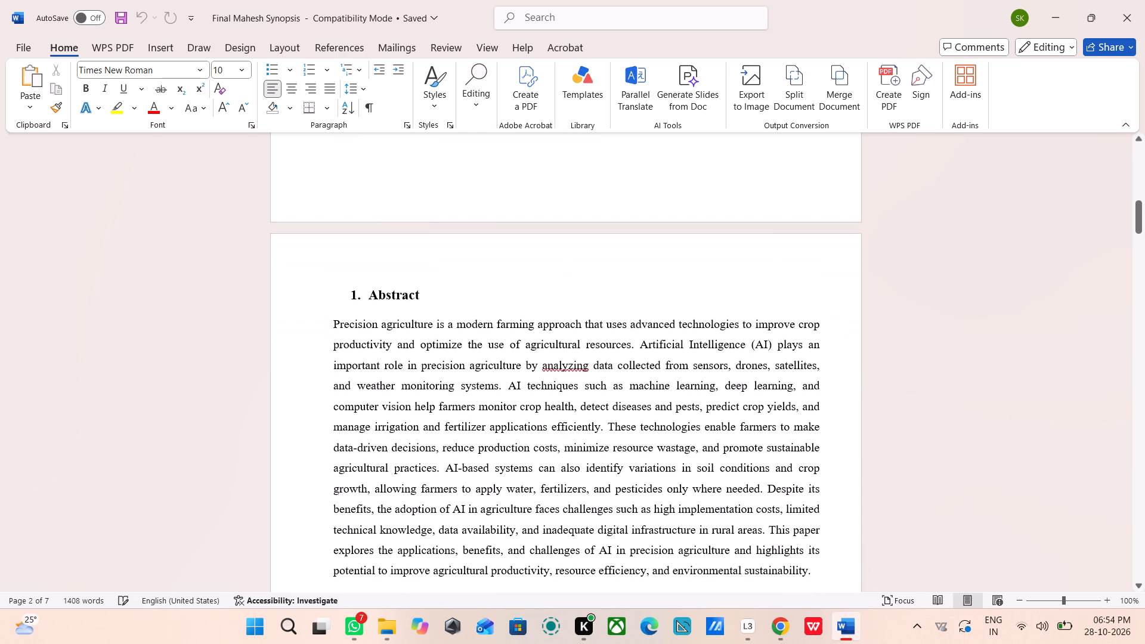
drag(418, 298, 353, 283)
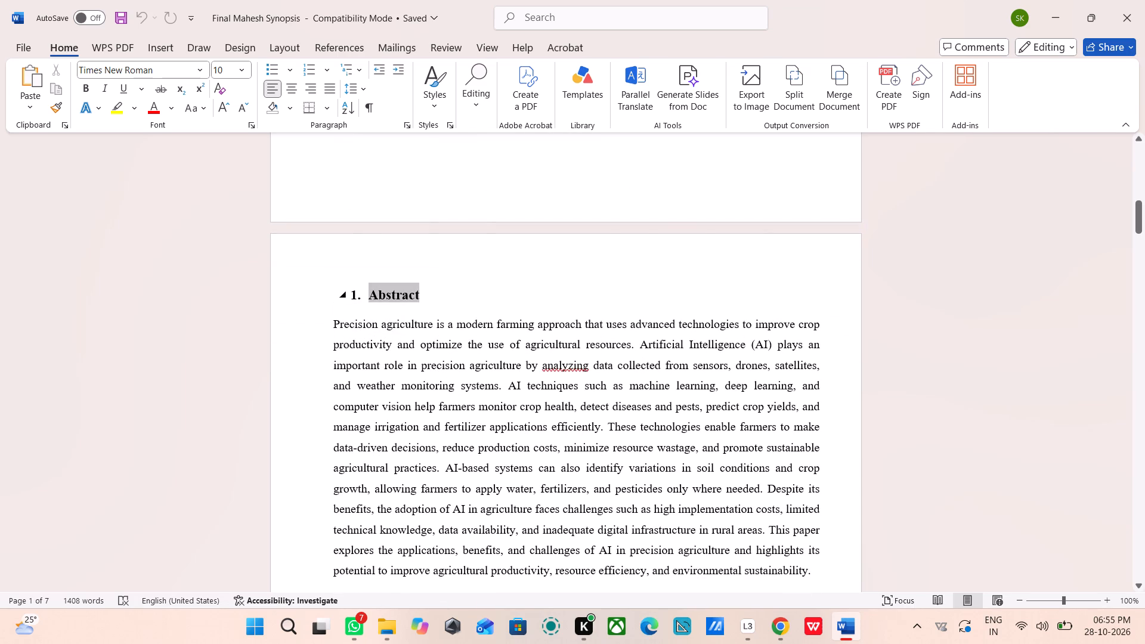
drag(353, 283, 352, 279)
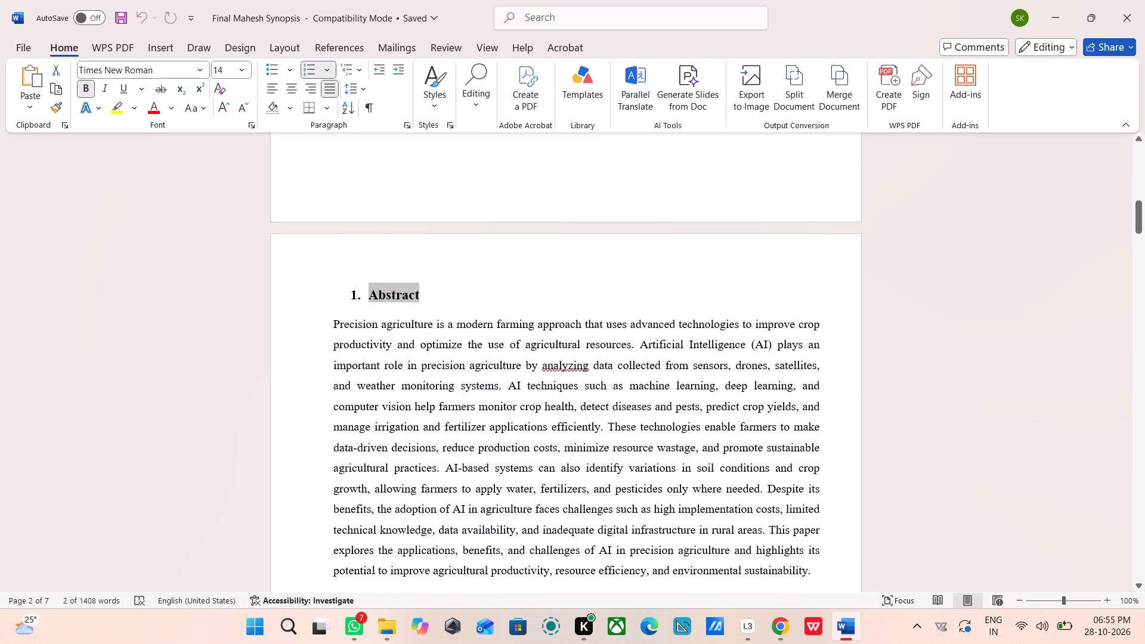
click(323, 290)
Compare heading numbering and indentation across the Introduction, Problem Statement and Literature Survey sections against the Abstract heading.
scroll(323, 290, down, 3)
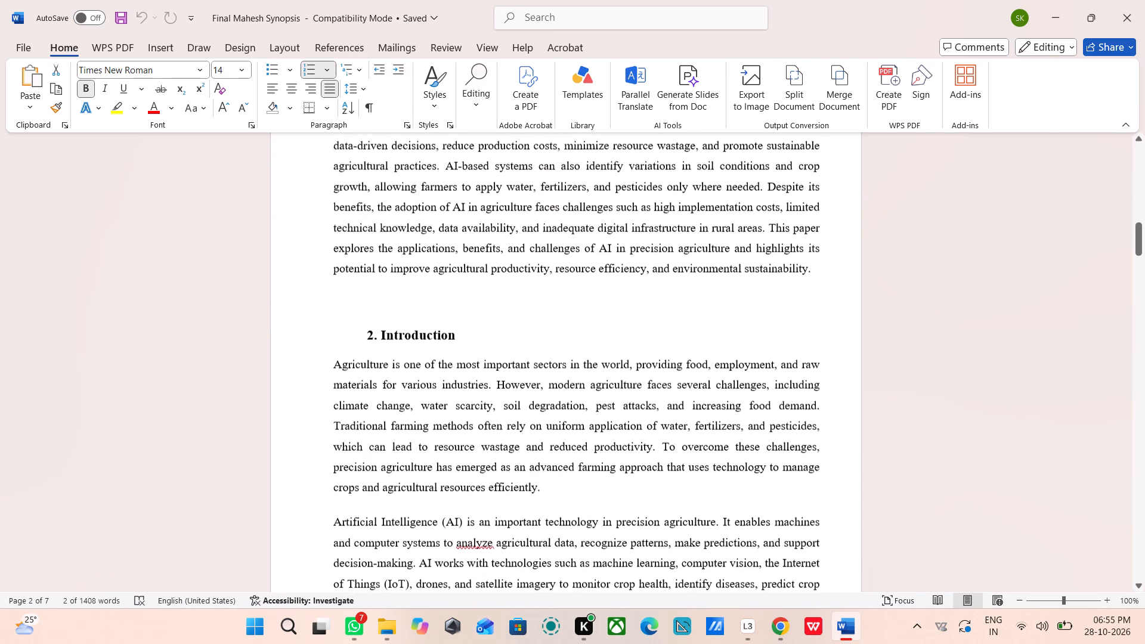
scroll(323, 290, down, 4)
scroll(323, 290, up, 2)
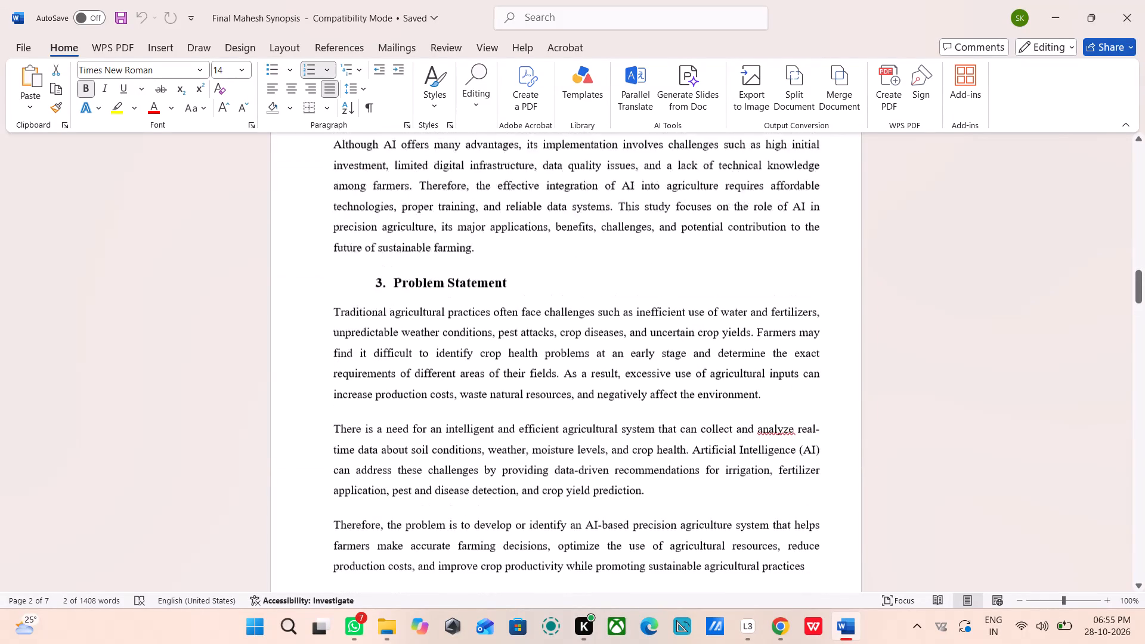
scroll(323, 290, up, 3)
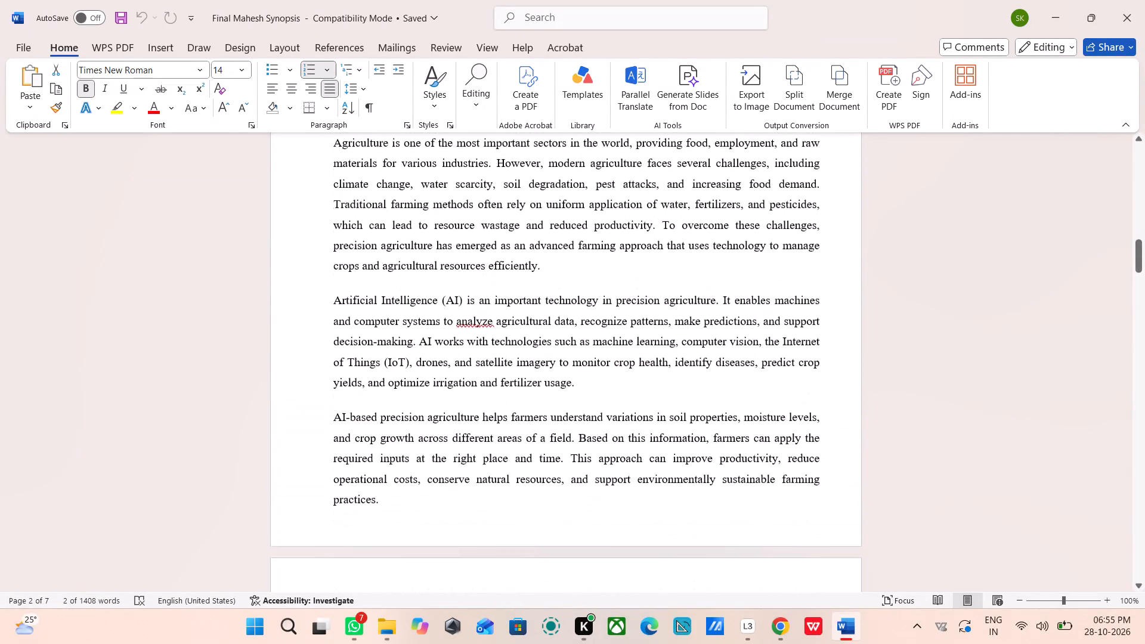
scroll(323, 290, down, 2)
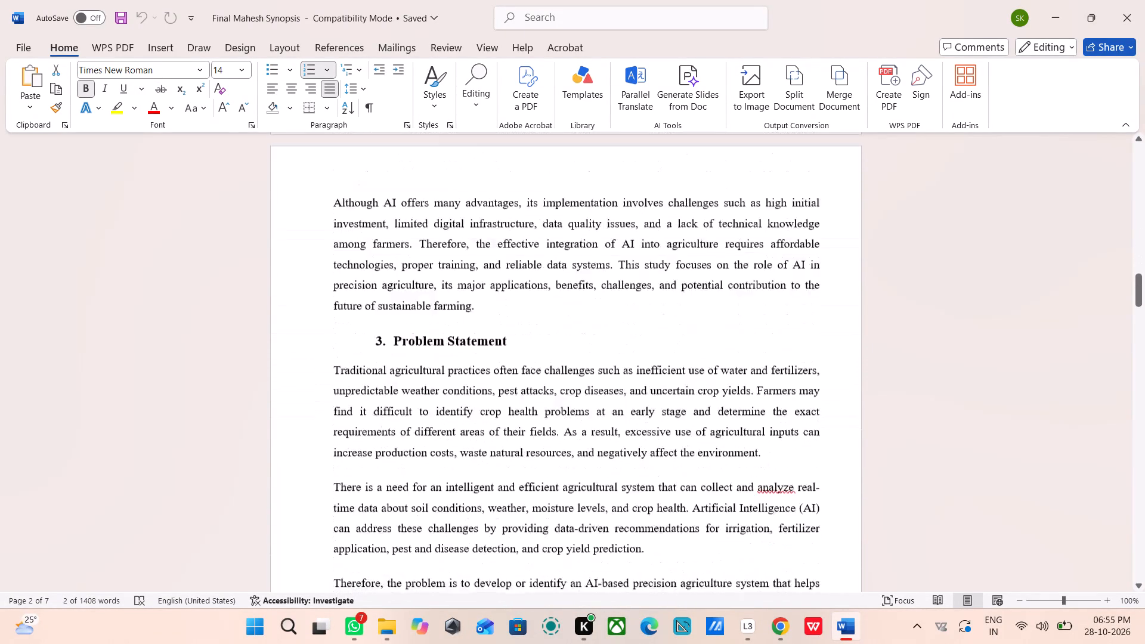
scroll(323, 290, down, 2)
scroll(323, 290, up, 1)
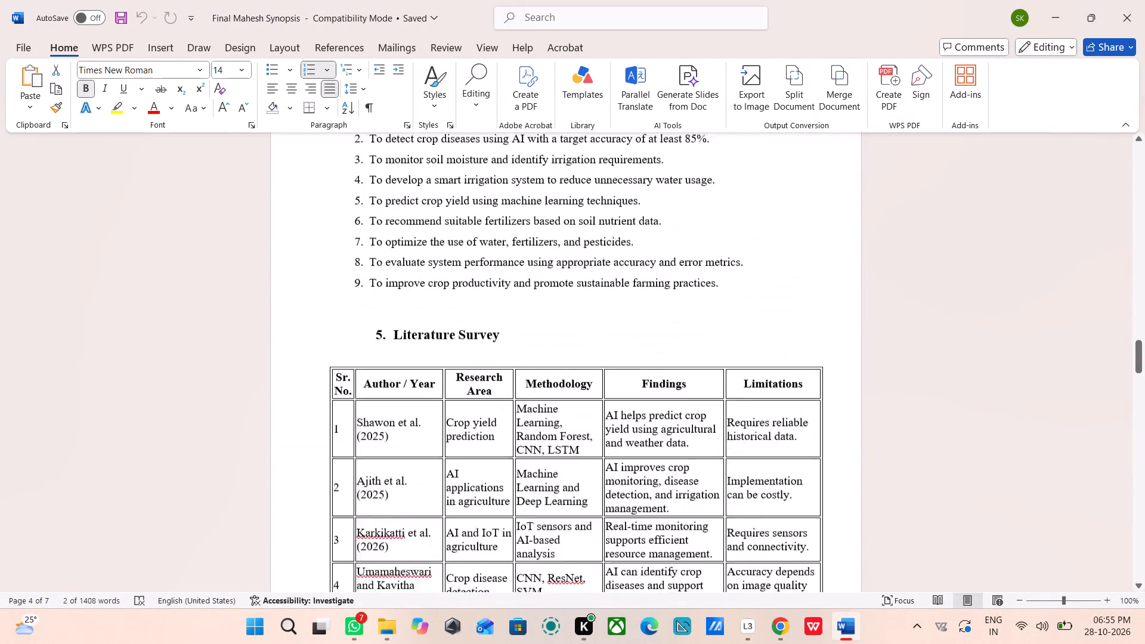
scroll(323, 290, up, 5)
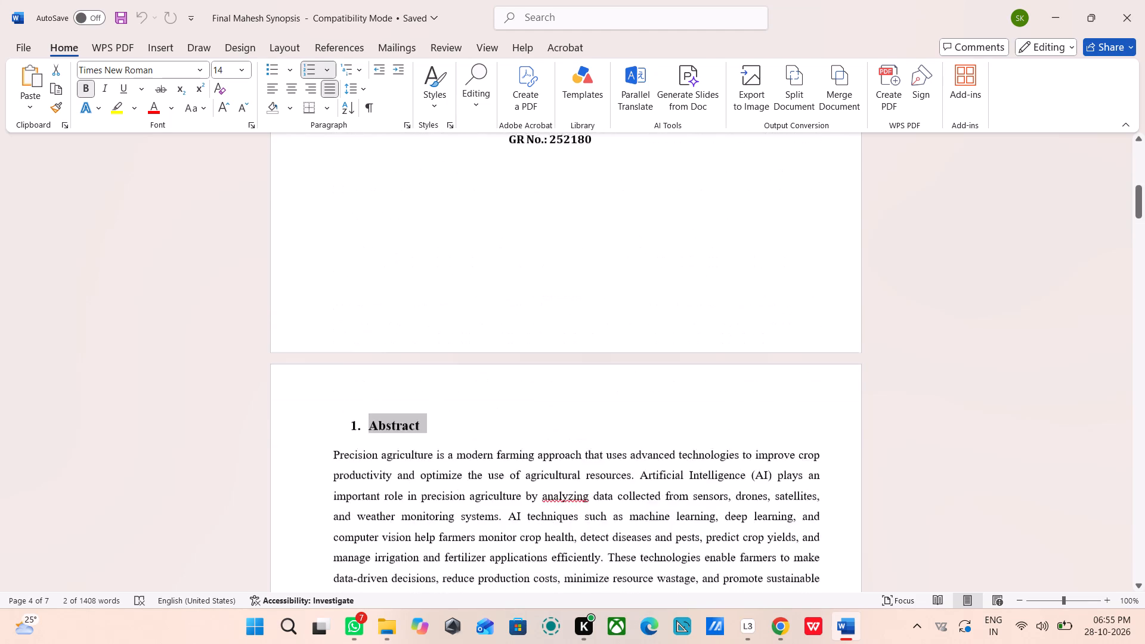
Check the closing pages of the synopsis, covering the Expected Outcomes list and the References section.
scroll(323, 290, down, 16)
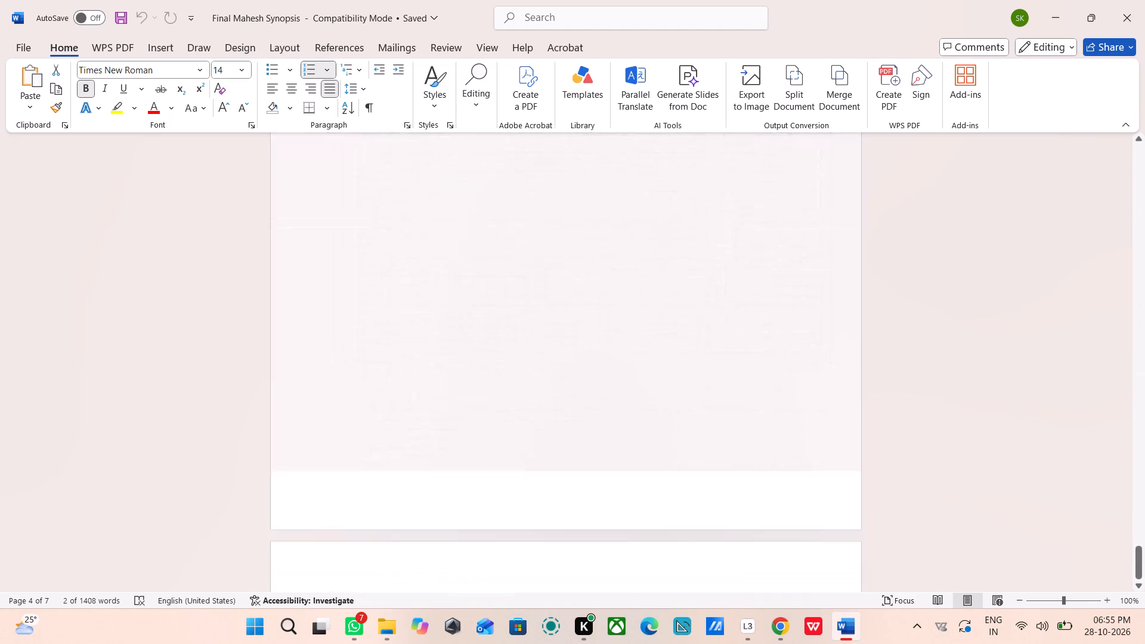
scroll(323, 290, down, 4)
scroll(323, 290, up, 2)
scroll(323, 290, down, 2)
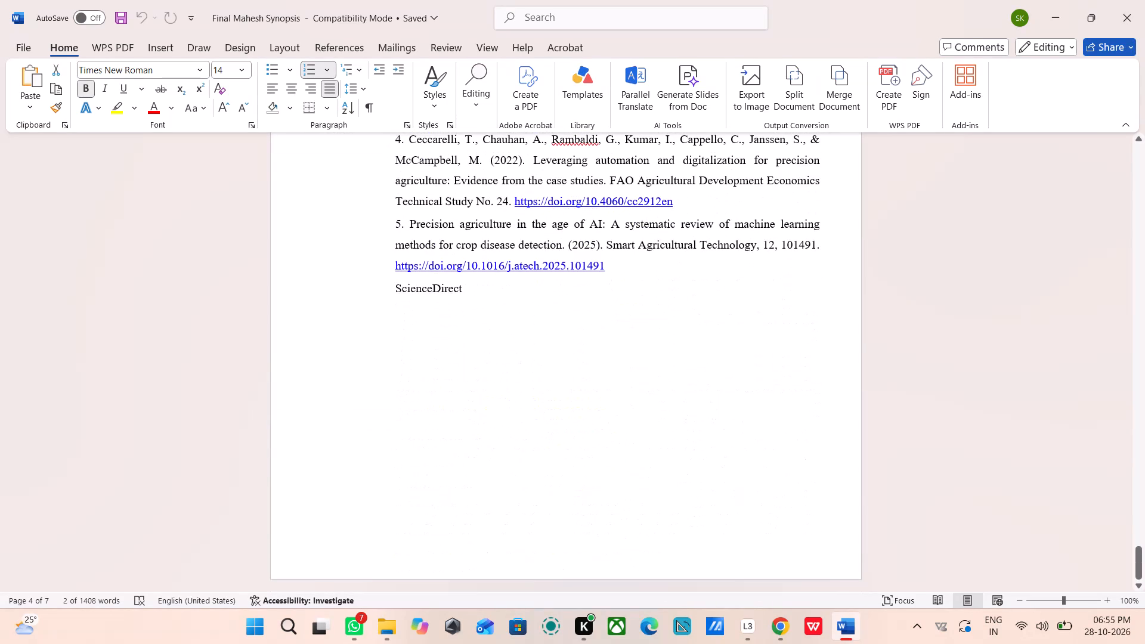
scroll(323, 290, down, 8)
scroll(323, 290, up, 1)
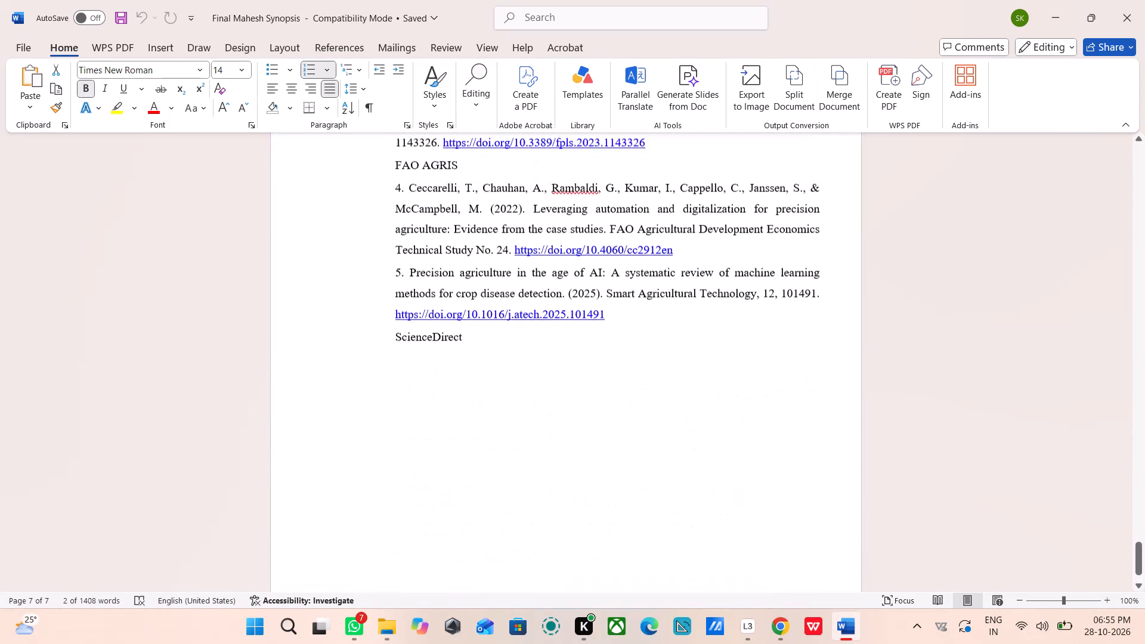
scroll(323, 290, up, 7)
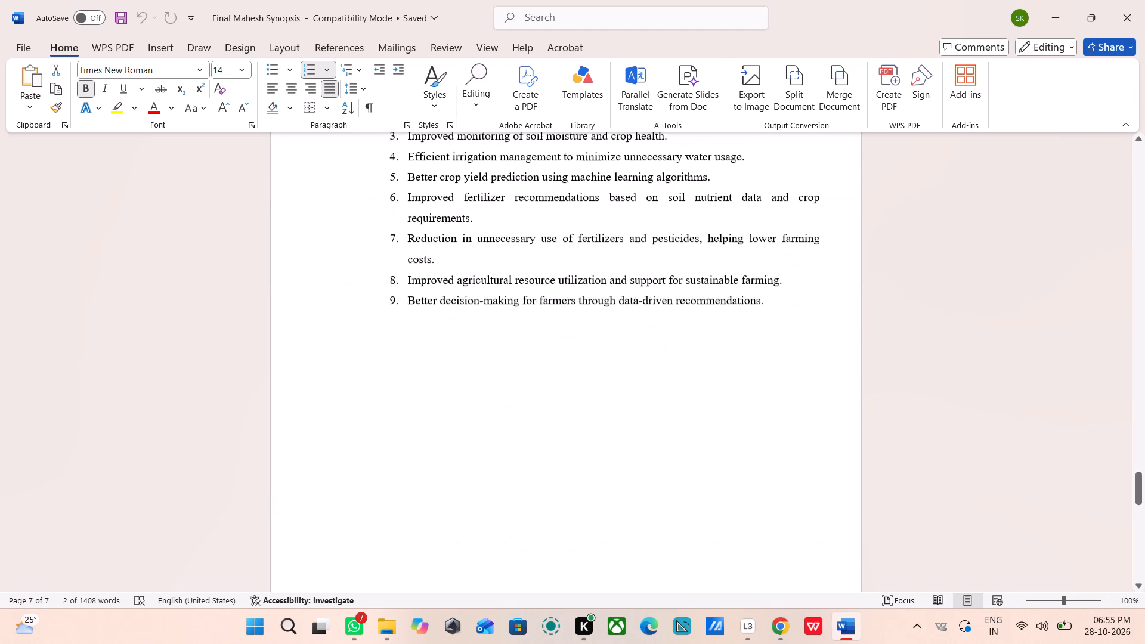
scroll(323, 290, up, 3)
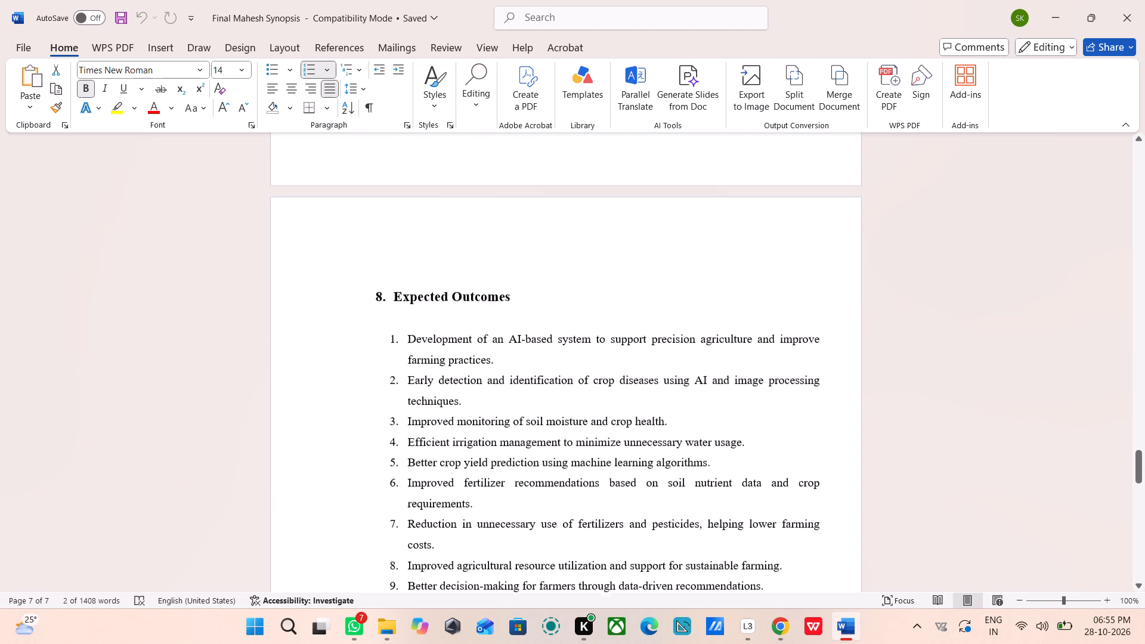
scroll(323, 290, down, 1)
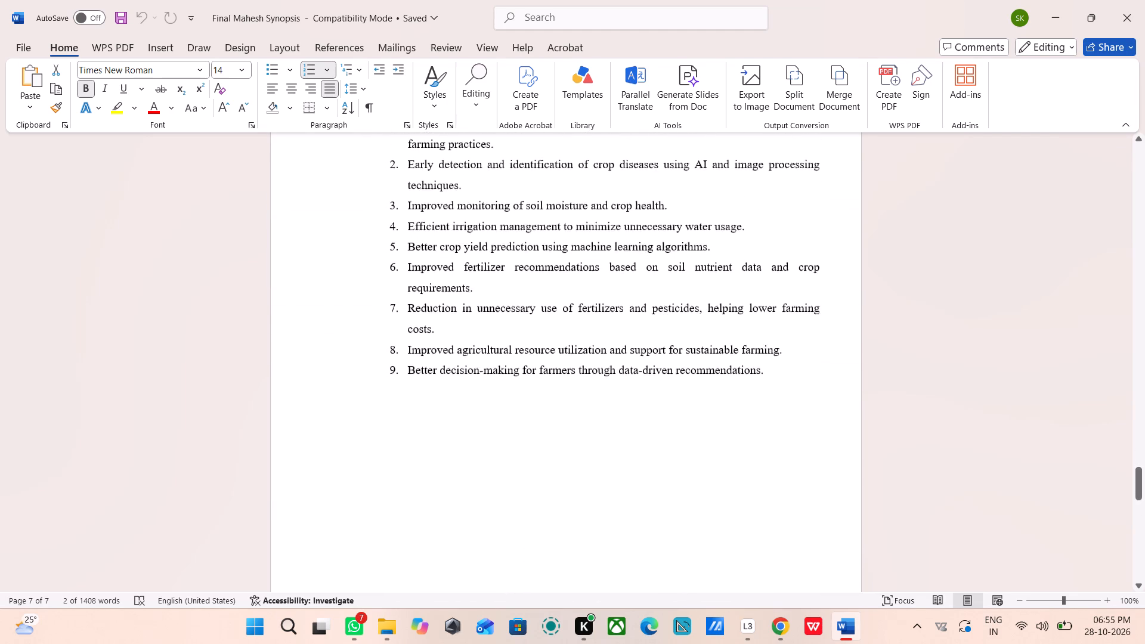
scroll(323, 290, down, 3)
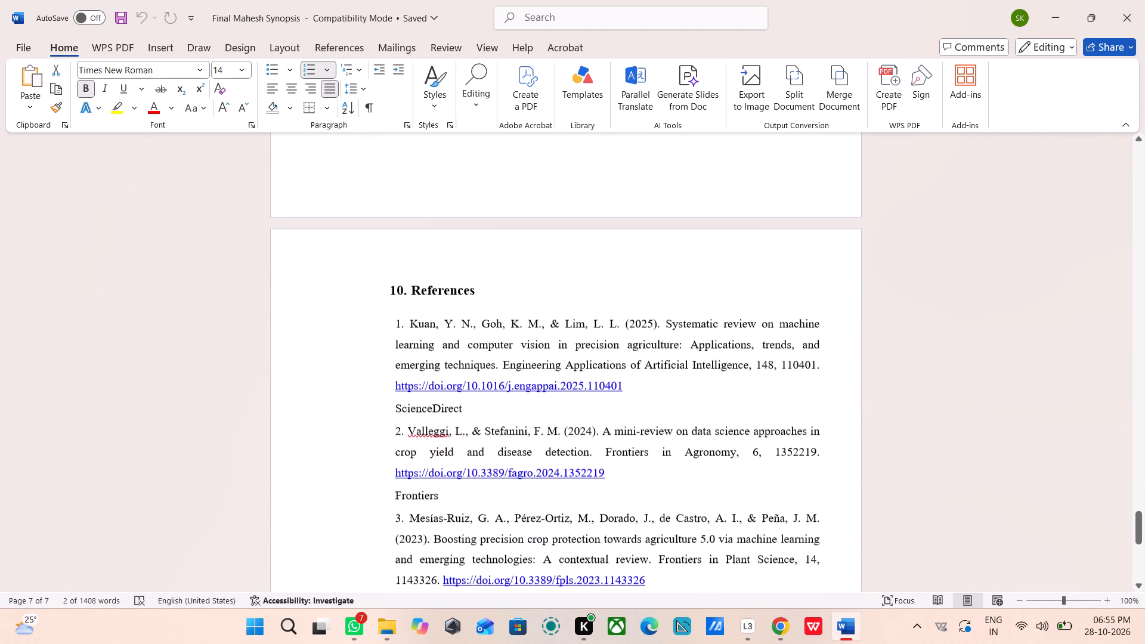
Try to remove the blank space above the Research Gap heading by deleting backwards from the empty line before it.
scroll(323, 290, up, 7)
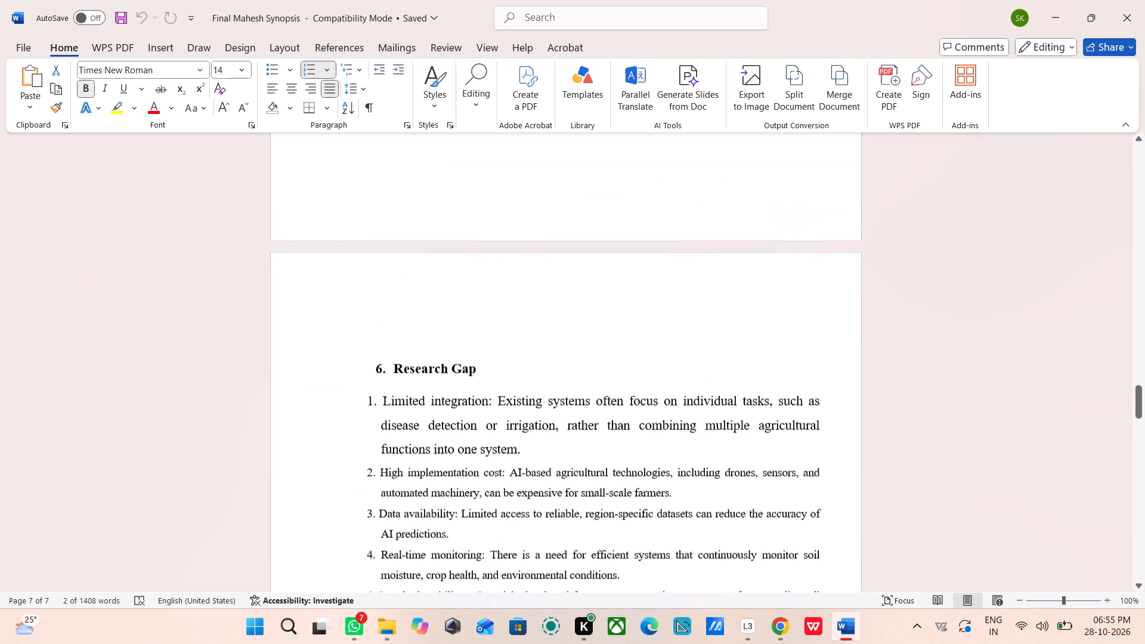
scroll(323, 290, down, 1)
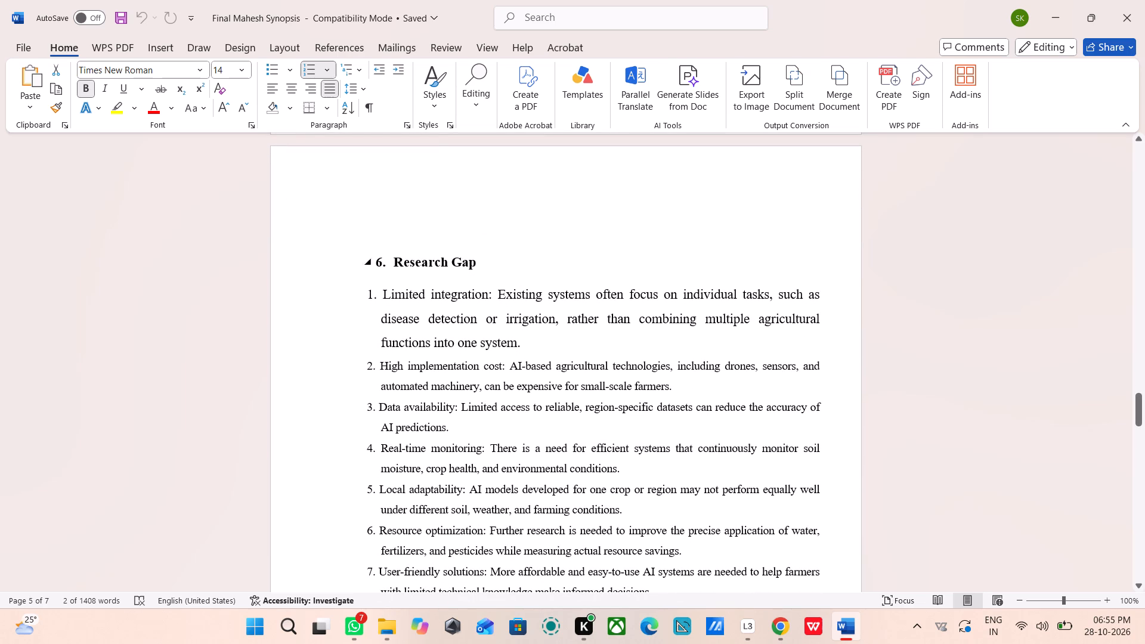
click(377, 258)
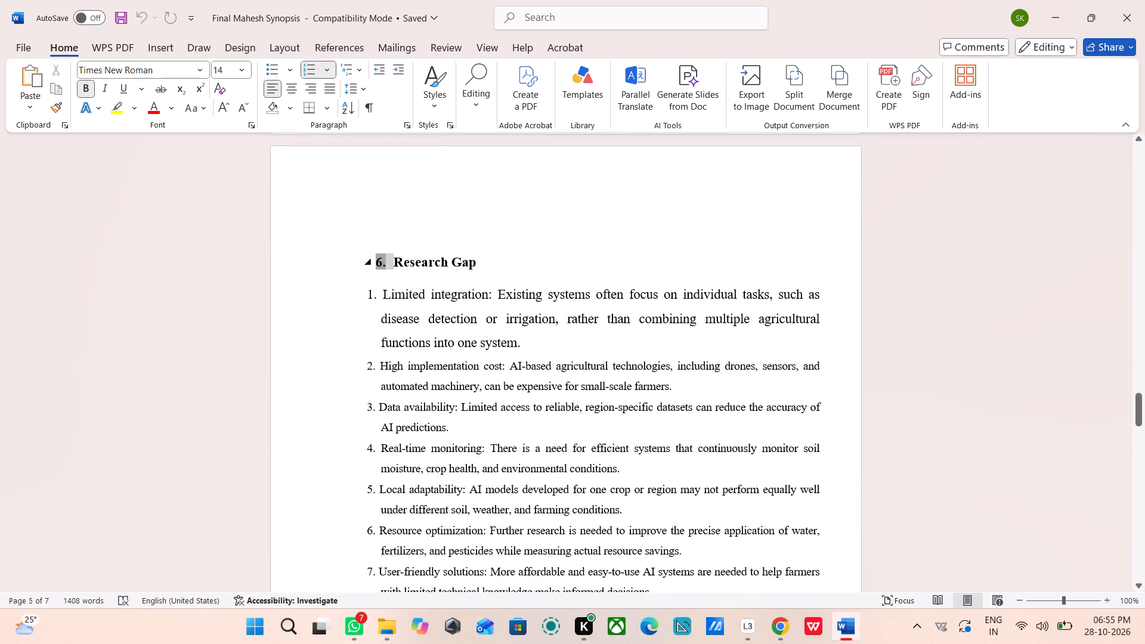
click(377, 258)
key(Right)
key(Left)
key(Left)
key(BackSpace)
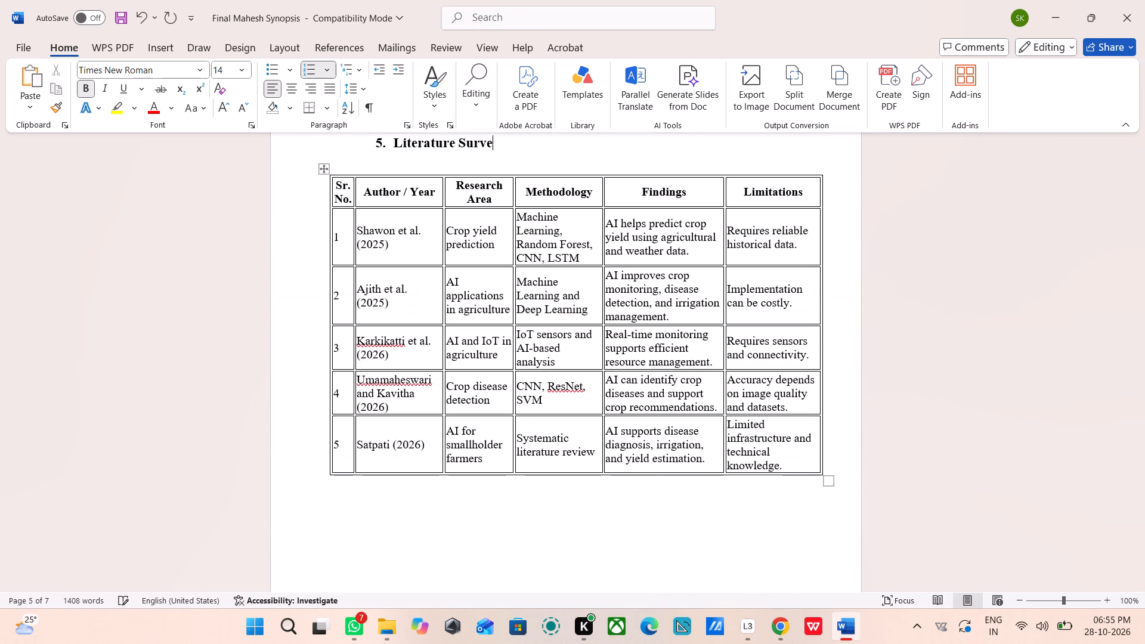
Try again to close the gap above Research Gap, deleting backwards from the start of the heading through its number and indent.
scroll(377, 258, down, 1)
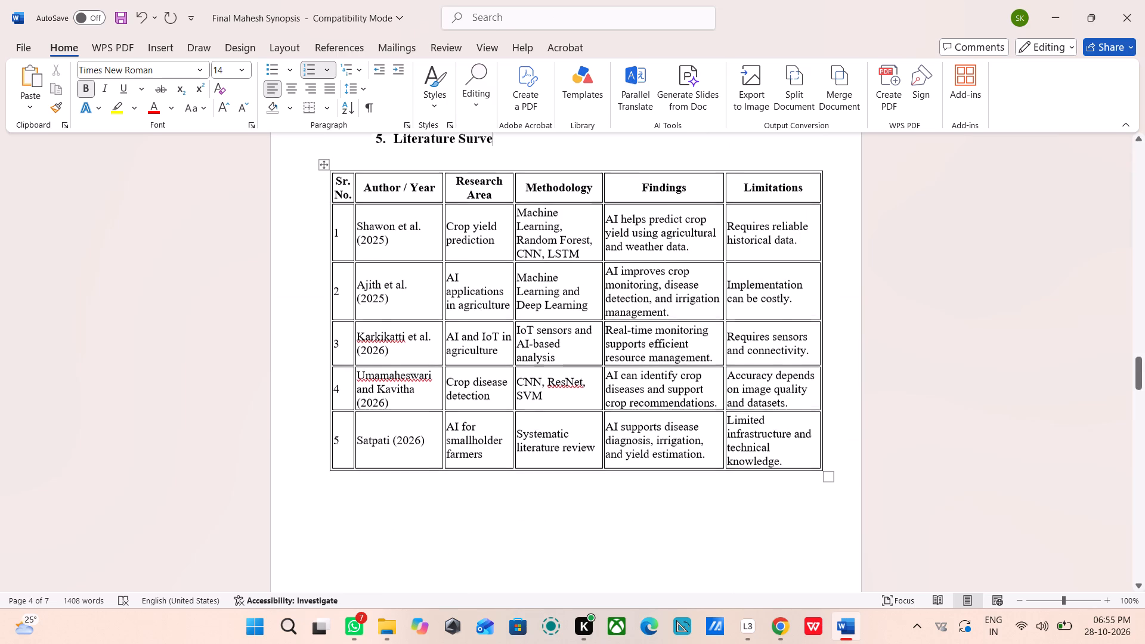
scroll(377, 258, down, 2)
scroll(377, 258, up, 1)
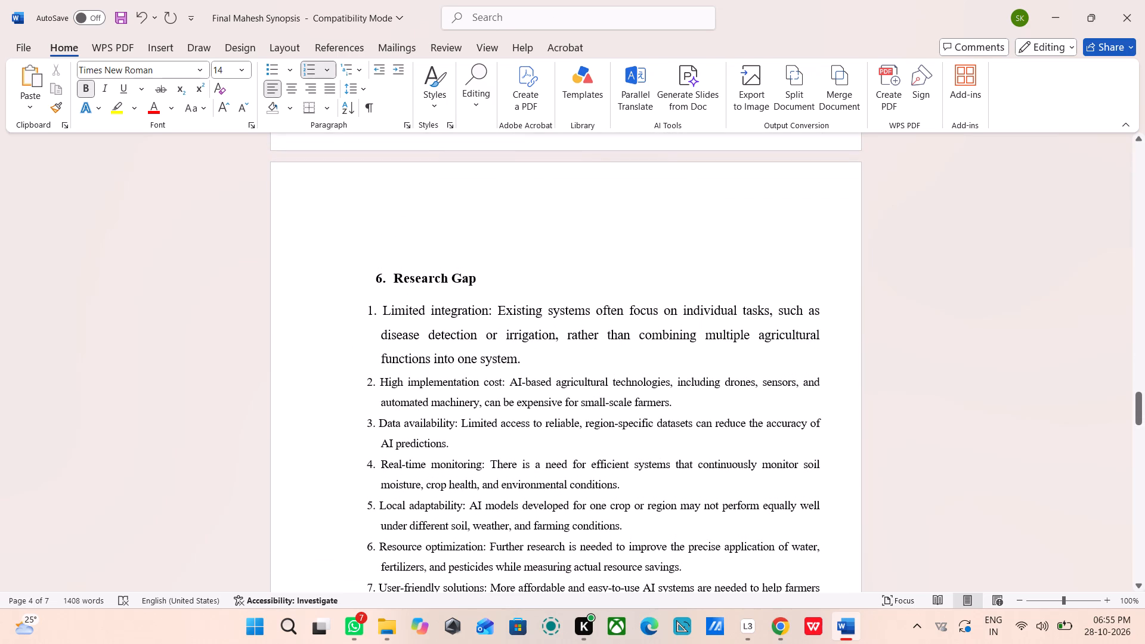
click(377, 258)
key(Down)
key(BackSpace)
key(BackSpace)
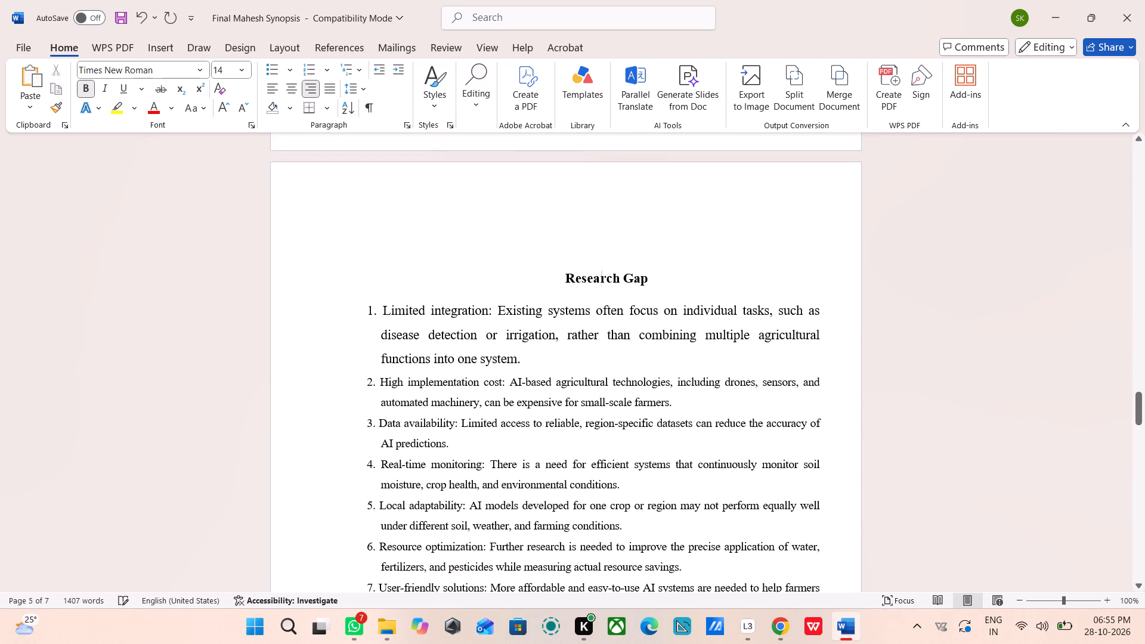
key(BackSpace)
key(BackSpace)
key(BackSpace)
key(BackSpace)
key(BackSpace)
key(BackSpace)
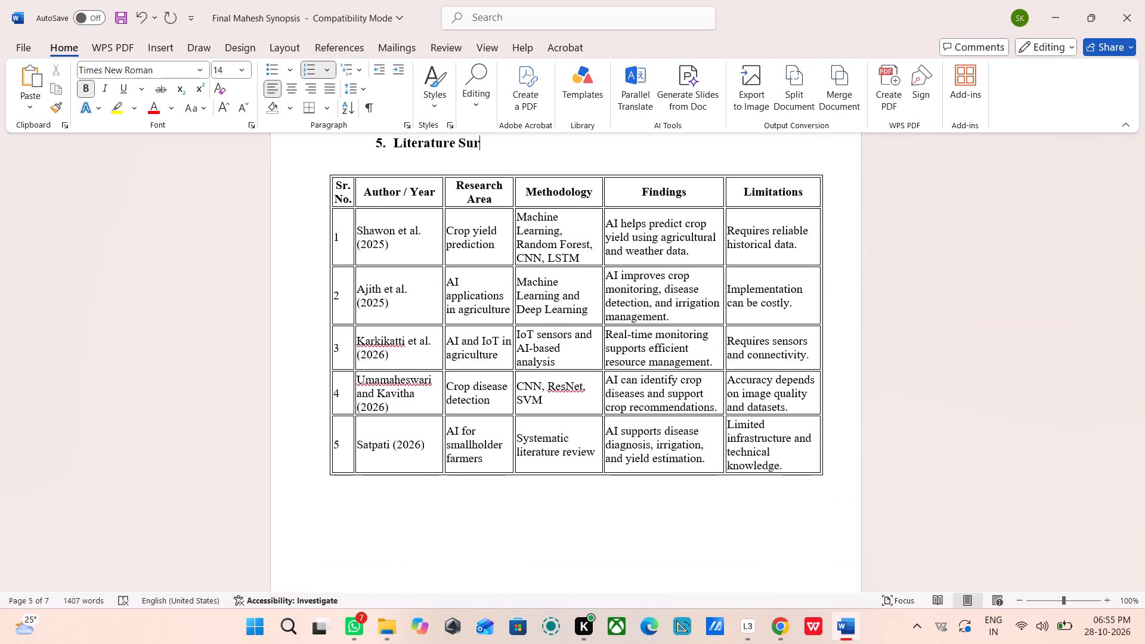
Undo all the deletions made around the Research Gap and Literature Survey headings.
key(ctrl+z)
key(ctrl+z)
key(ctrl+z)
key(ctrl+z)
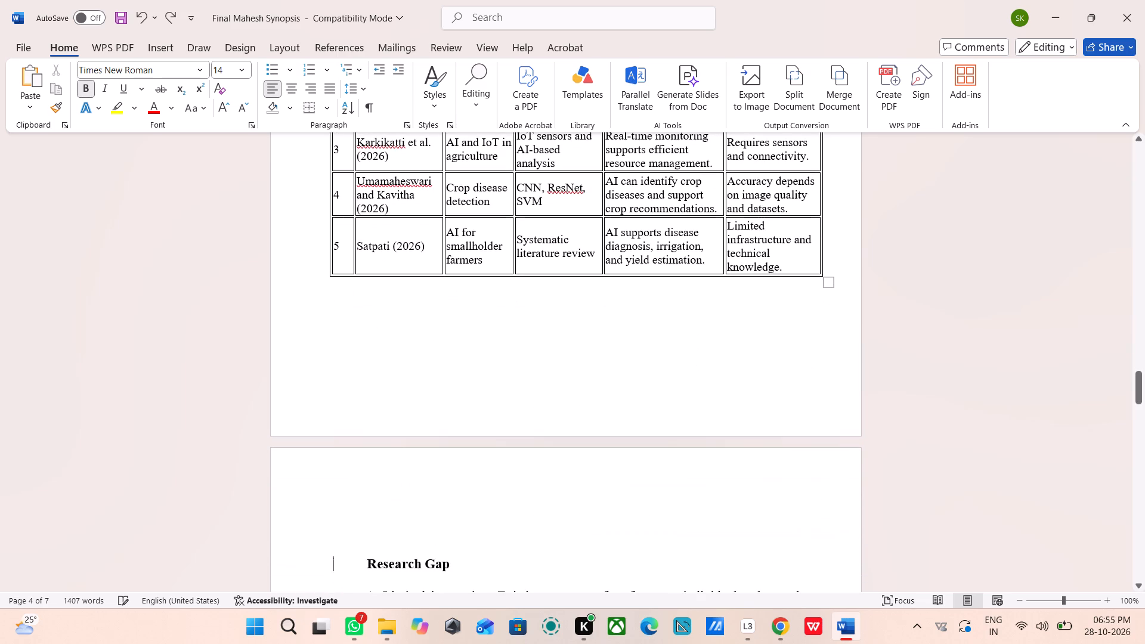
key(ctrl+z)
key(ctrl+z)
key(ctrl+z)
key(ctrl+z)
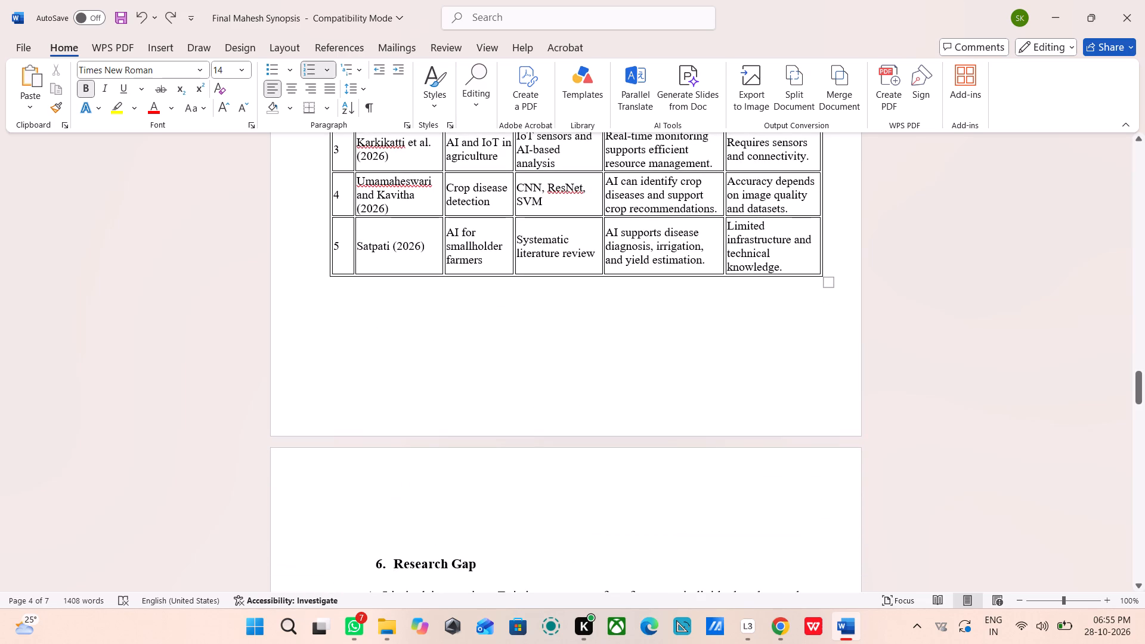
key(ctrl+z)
Examine the layout and text size of the Research Gap and Proposed Scope of Study lists.
scroll(377, 258, down, 2)
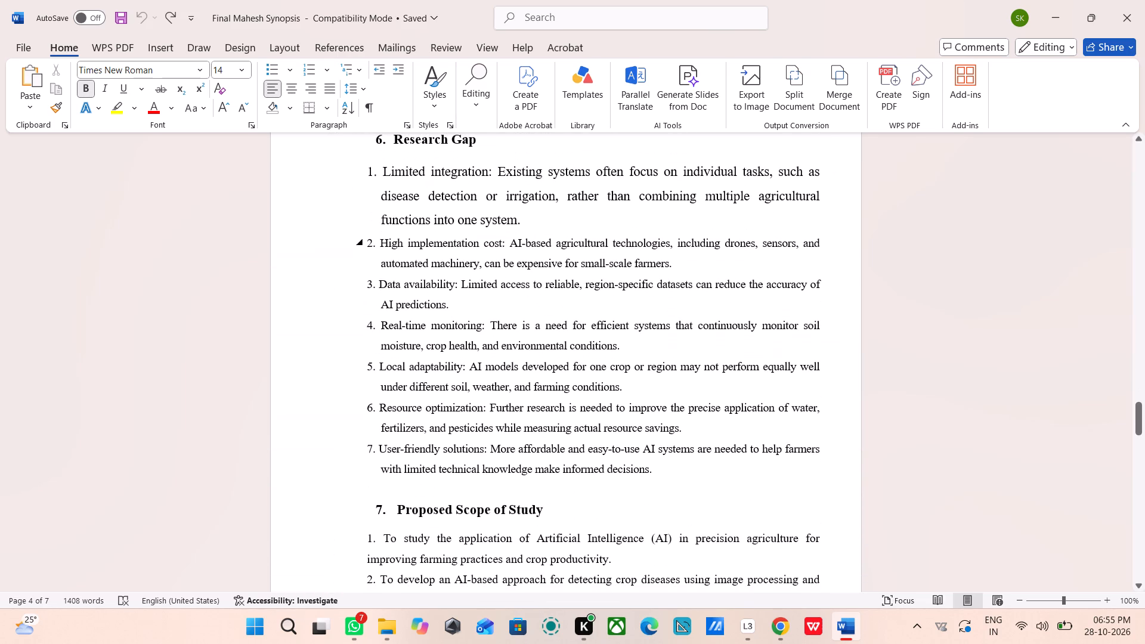
scroll(377, 258, down, 1)
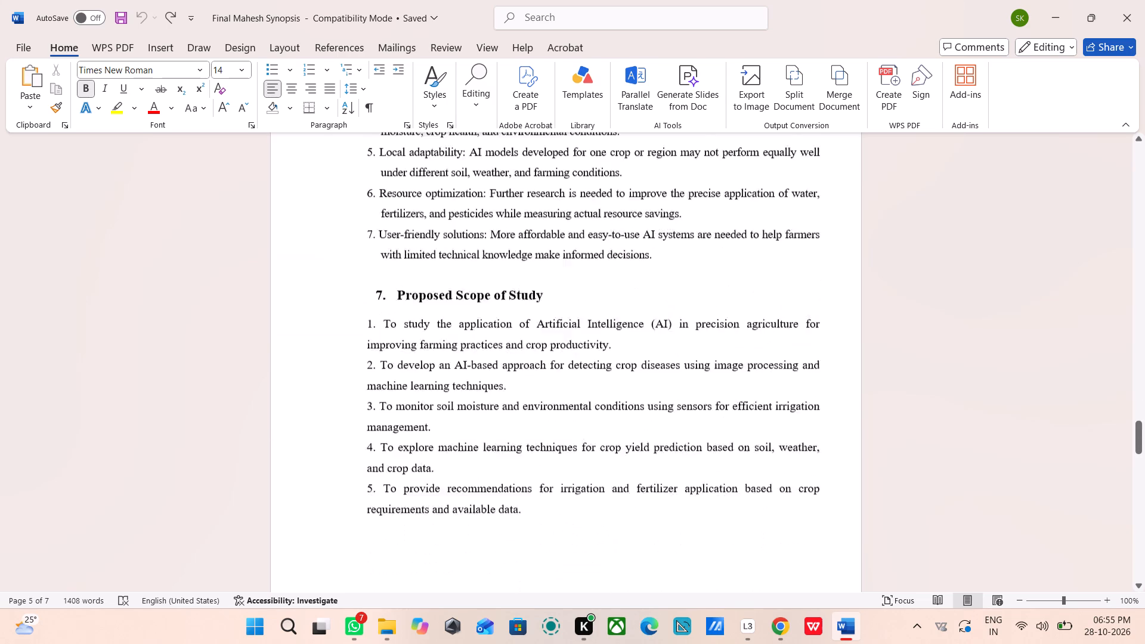
scroll(377, 258, down, 1)
scroll(377, 258, up, 2)
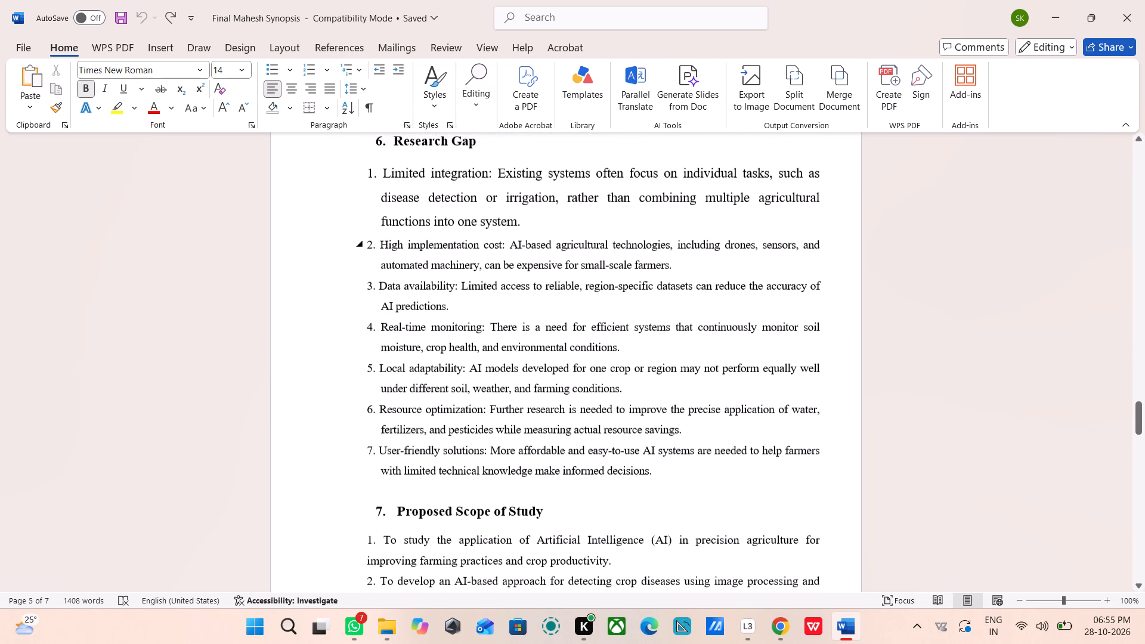
scroll(377, 258, up, 1)
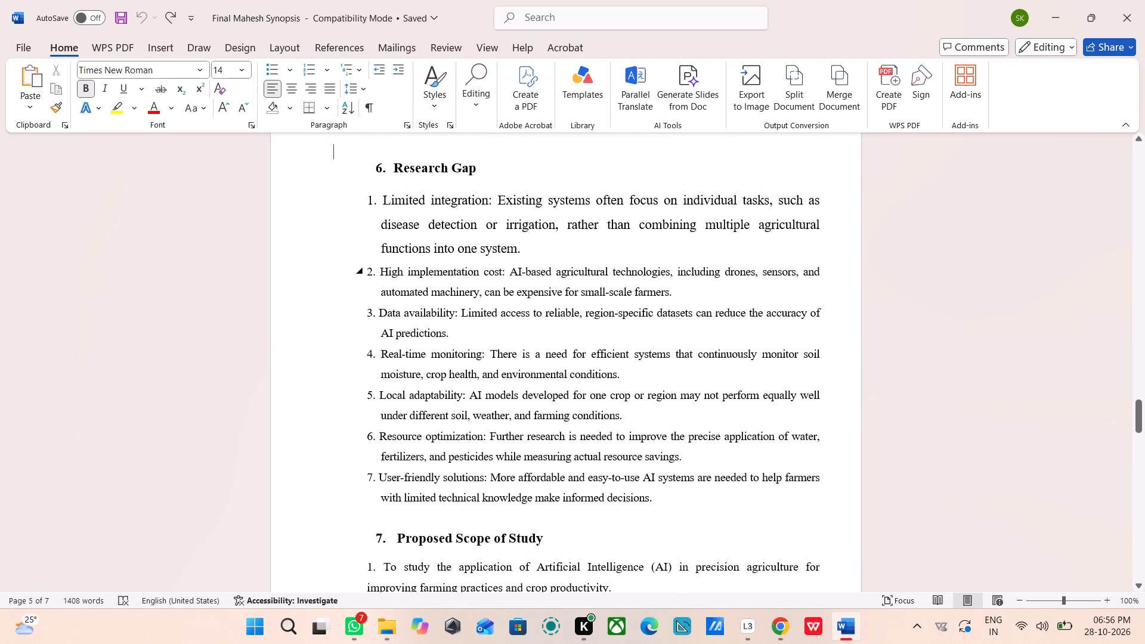
Glance over the sections after Research Gap and close the Final Mahesh Synopsis document.
scroll(409, 229, down, 3)
scroll(409, 229, up, 4)
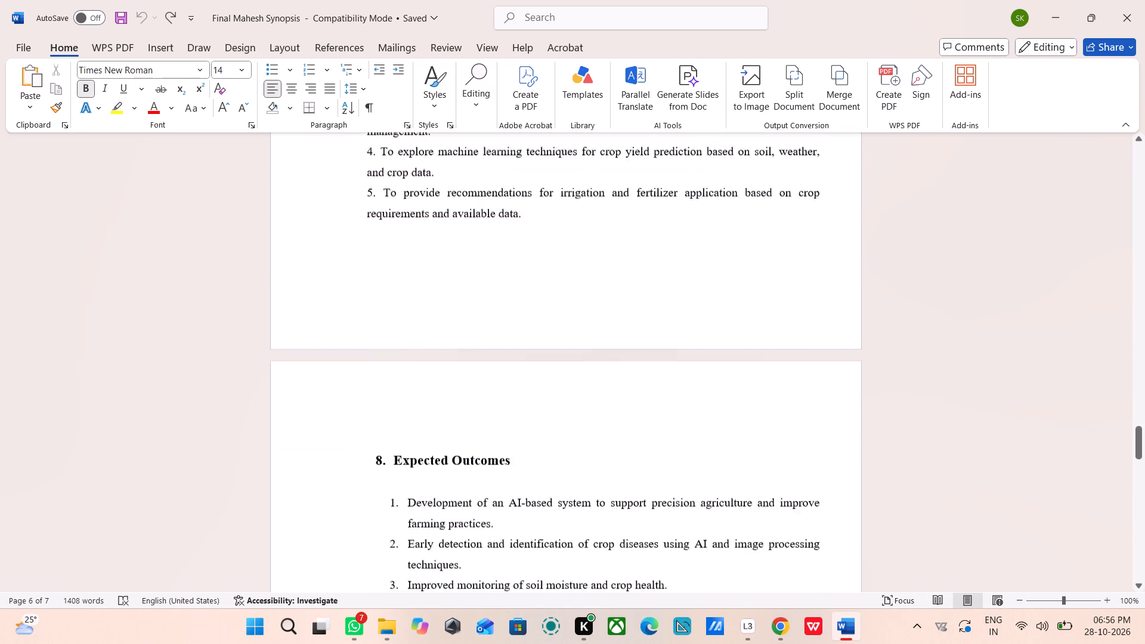
scroll(409, 229, down, 3)
click(1144, 0)
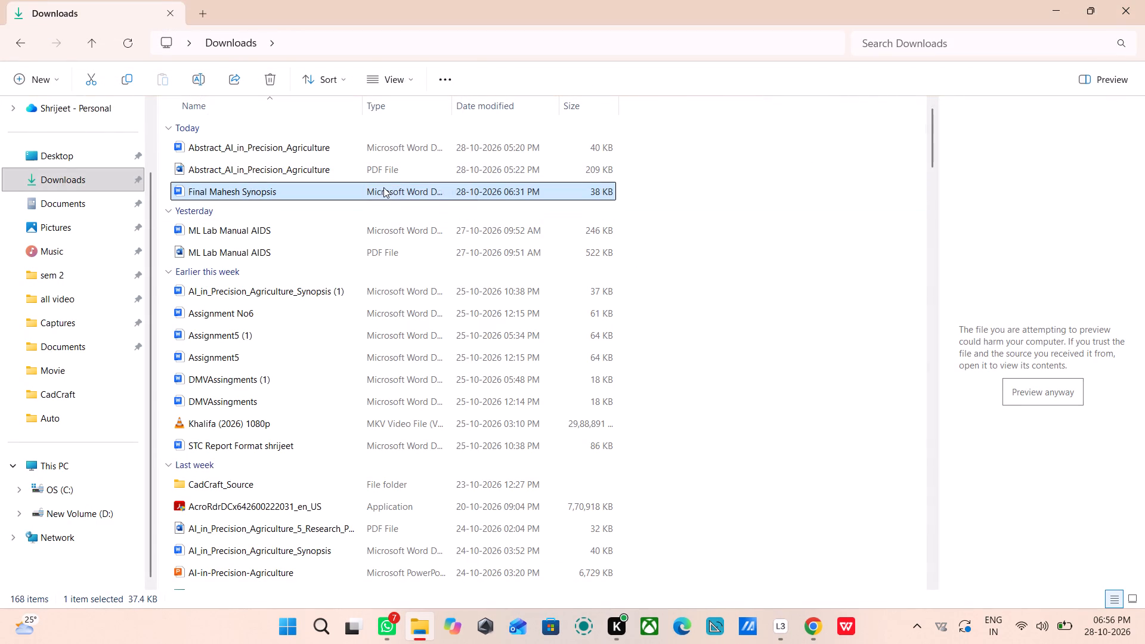
Reopen the Final Mahesh Synopsis Word document from the Downloads folder.
double_click(383, 187)
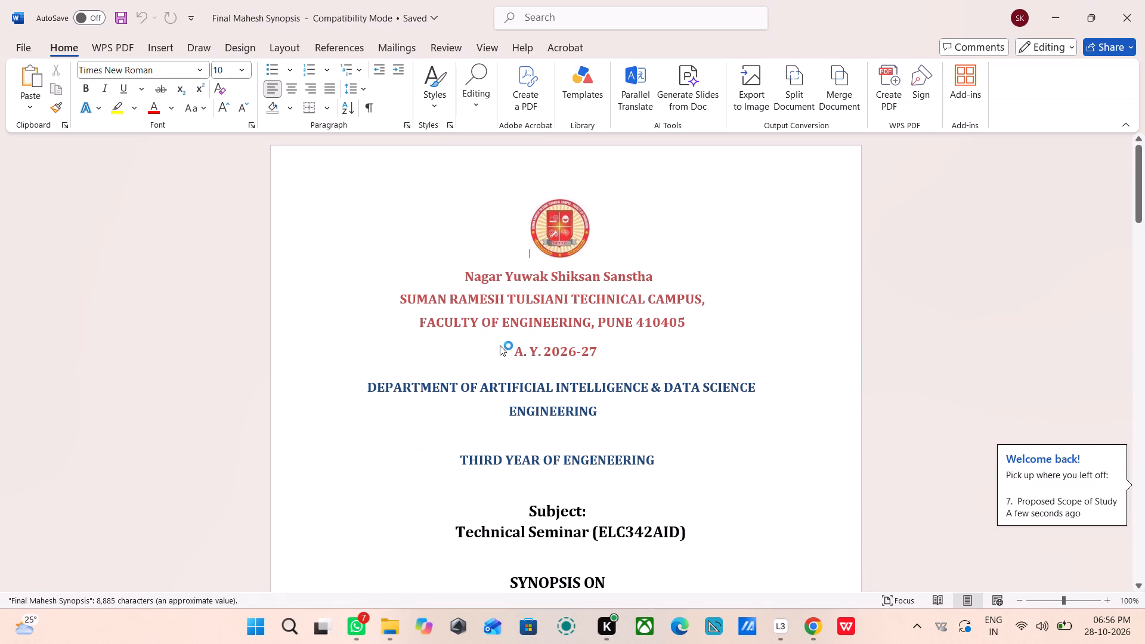
Review the synopsis from the cover page through the Abstract, Introduction and Problem Statement sections.
scroll(500, 345, down, 2)
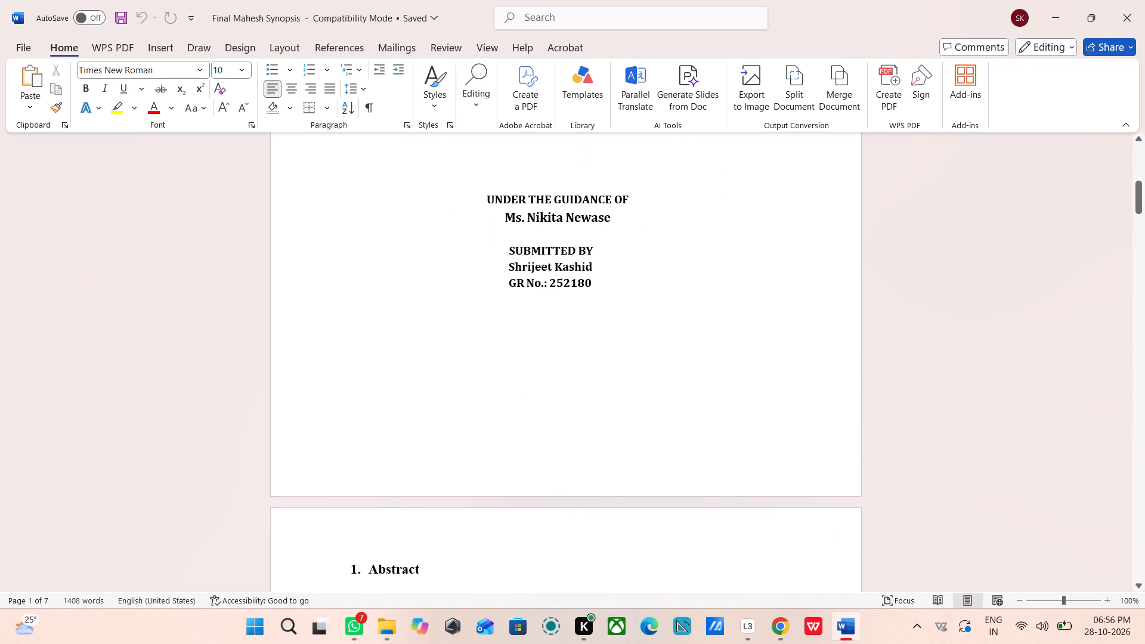
scroll(500, 345, down, 1)
right_click(500, 345)
scroll(500, 345, down, 1)
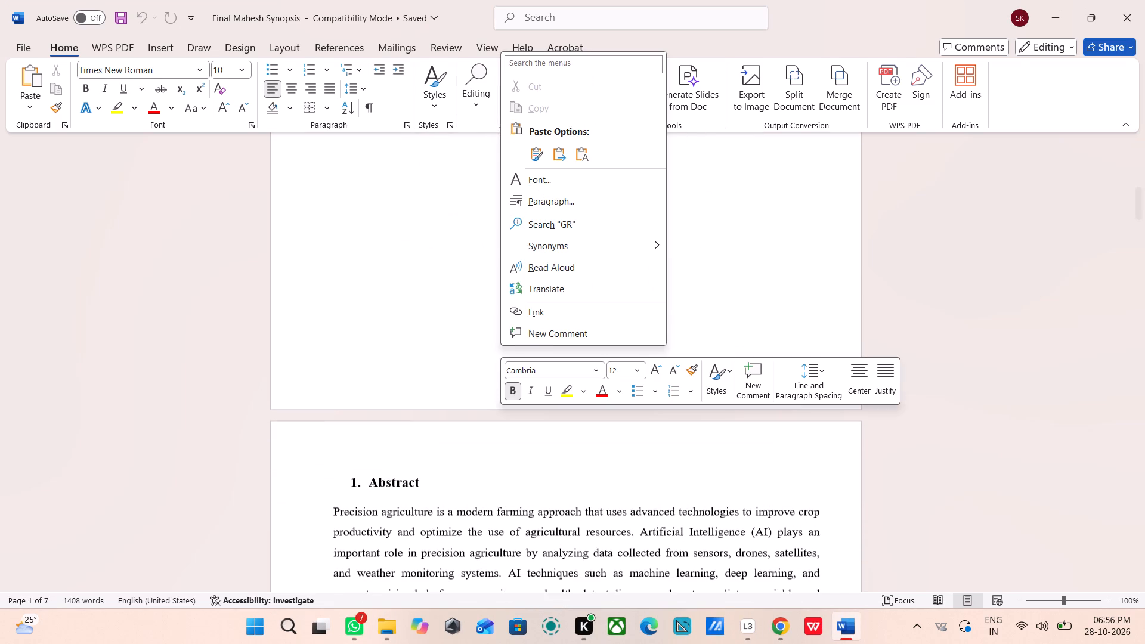
click(454, 276)
scroll(454, 276, down, 2)
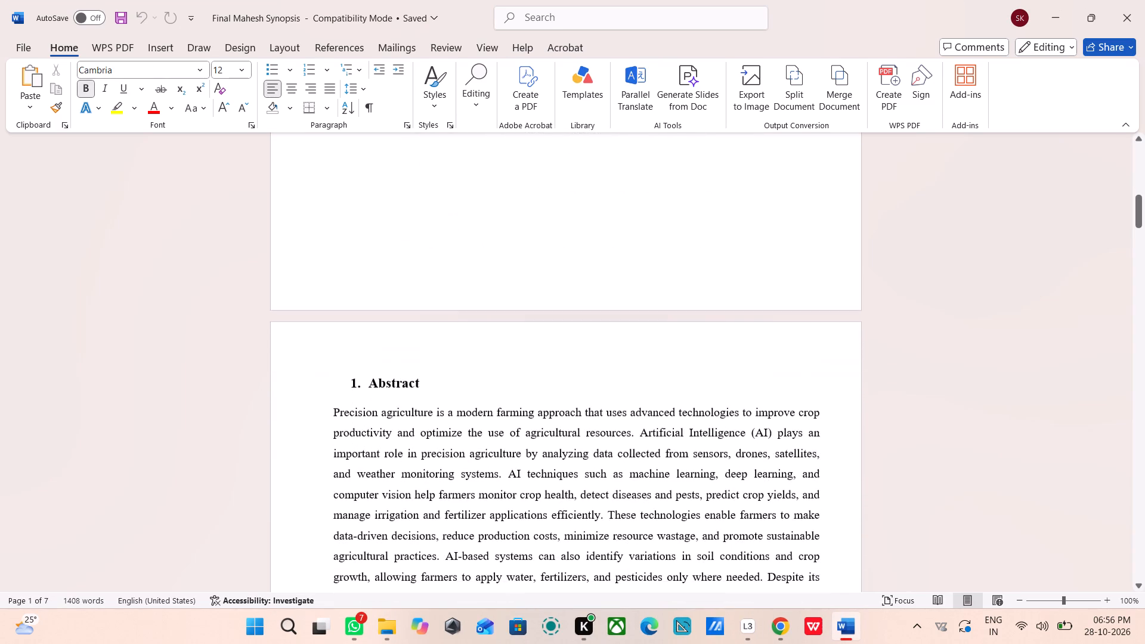
scroll(454, 276, down, 2)
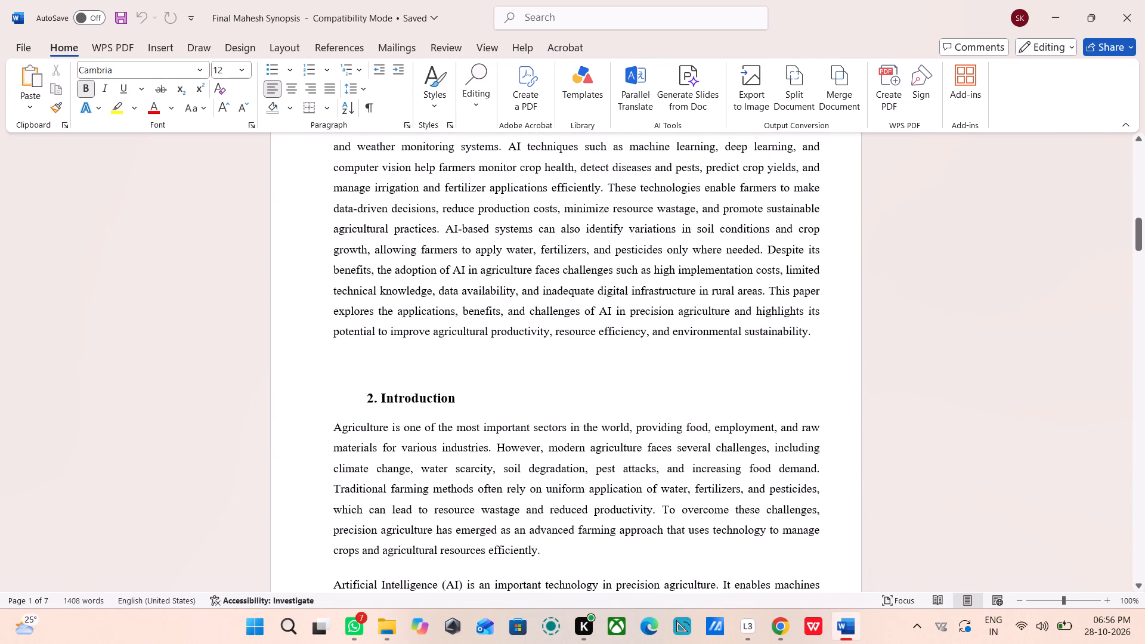
scroll(454, 276, down, 3)
scroll(454, 276, up, 1)
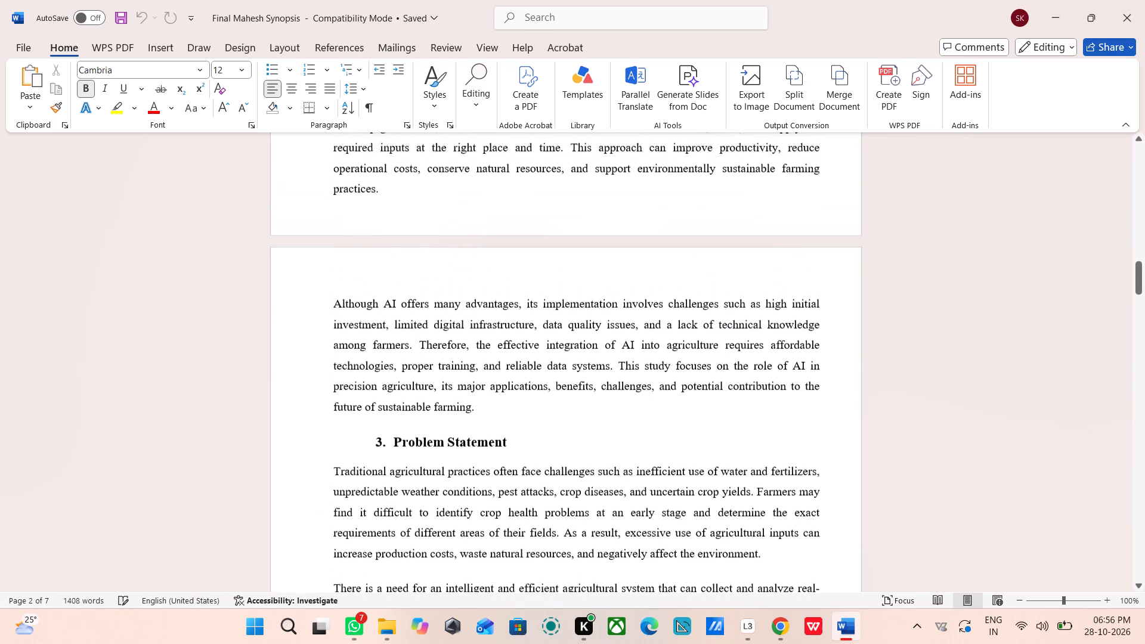
scroll(454, 276, up, 3)
scroll(454, 276, down, 1)
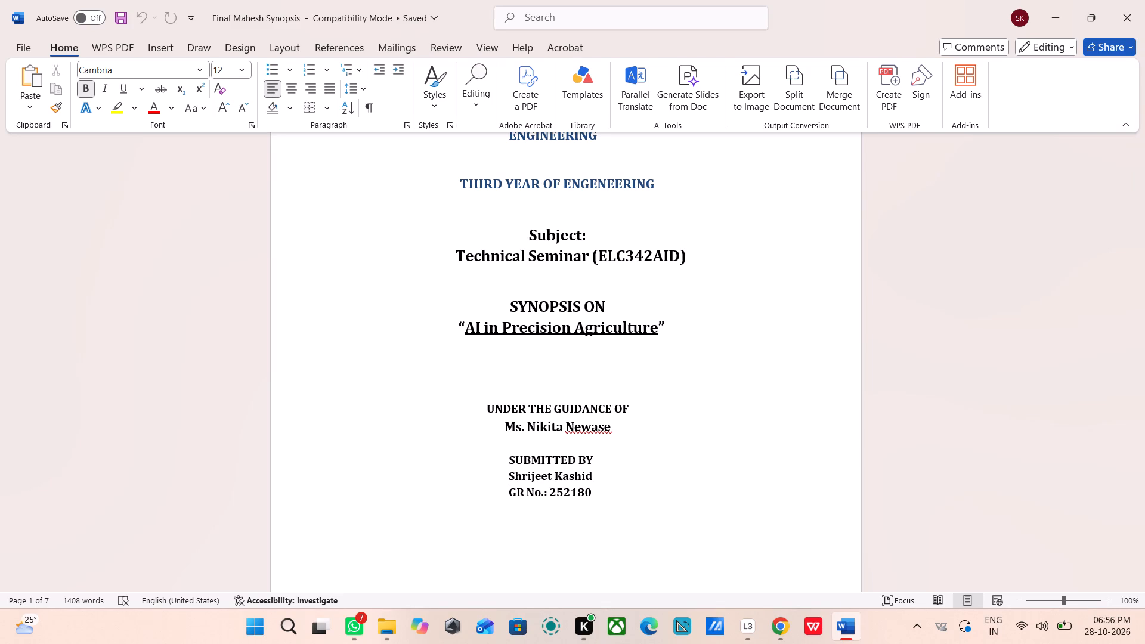
Review the layout of the whole synopsis from the cover page through the References and return to the beginning.
scroll(454, 276, down, 2)
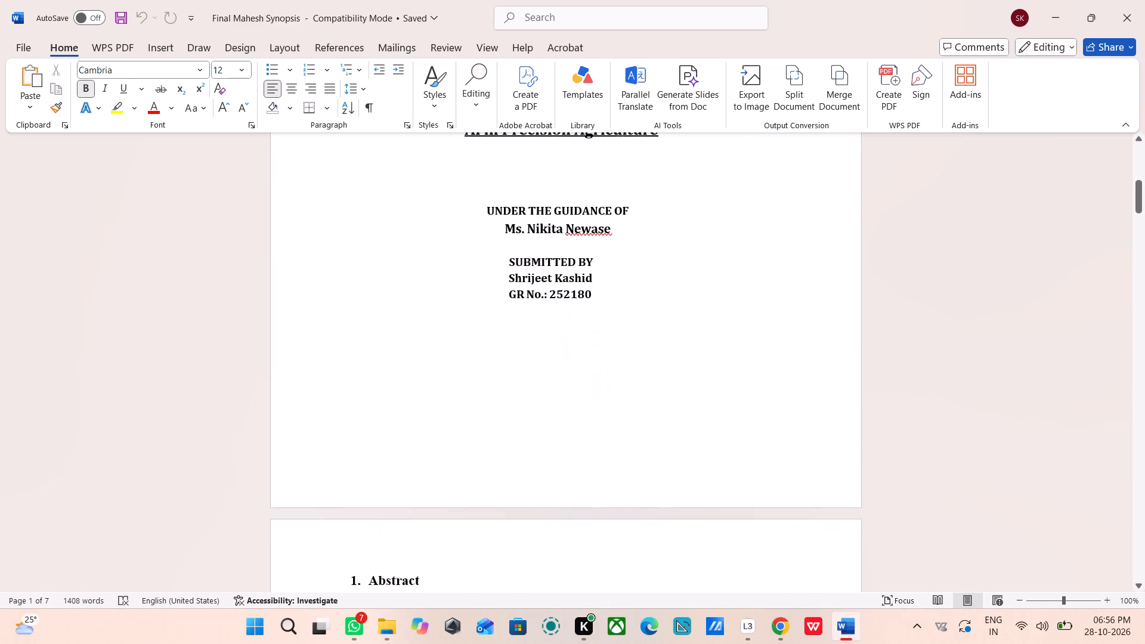
scroll(454, 276, down, 2)
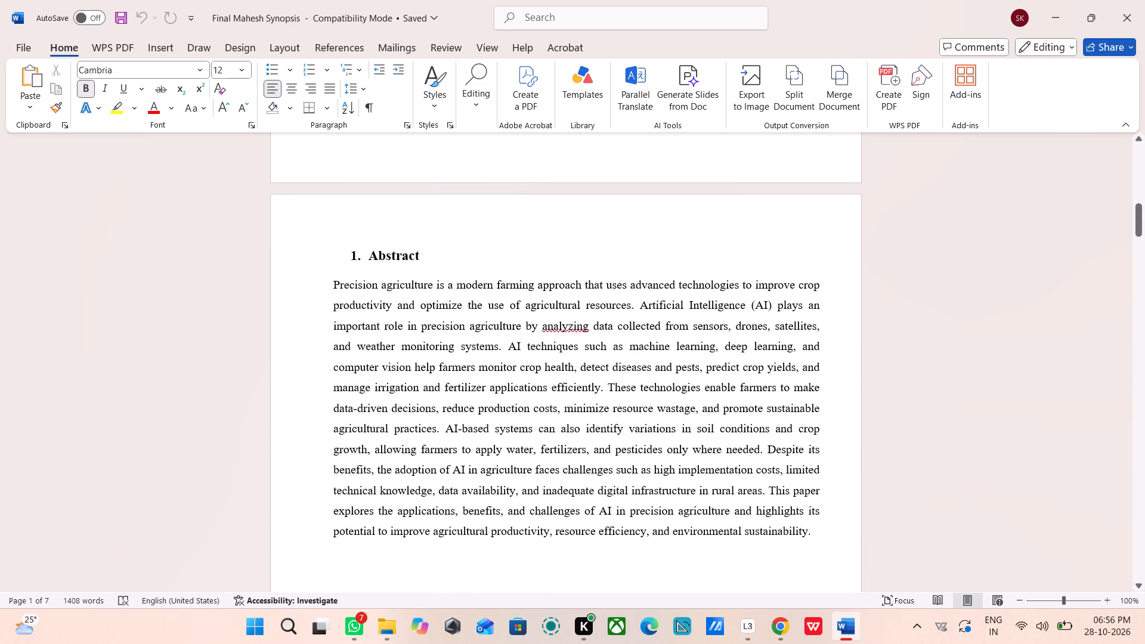
scroll(454, 276, down, 3)
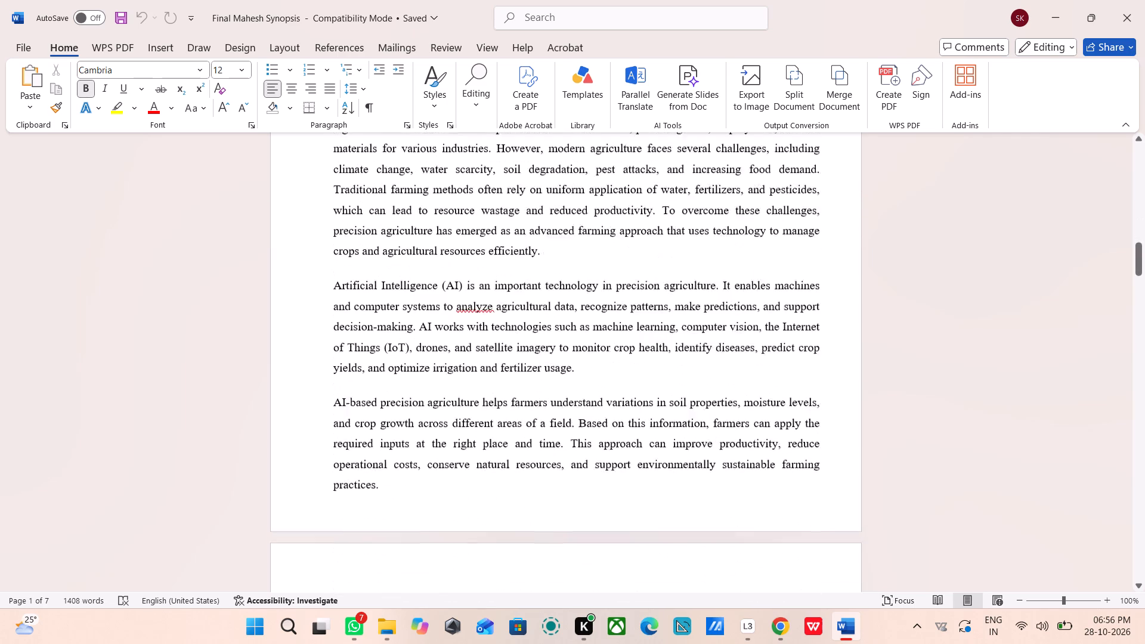
scroll(454, 276, down, 3)
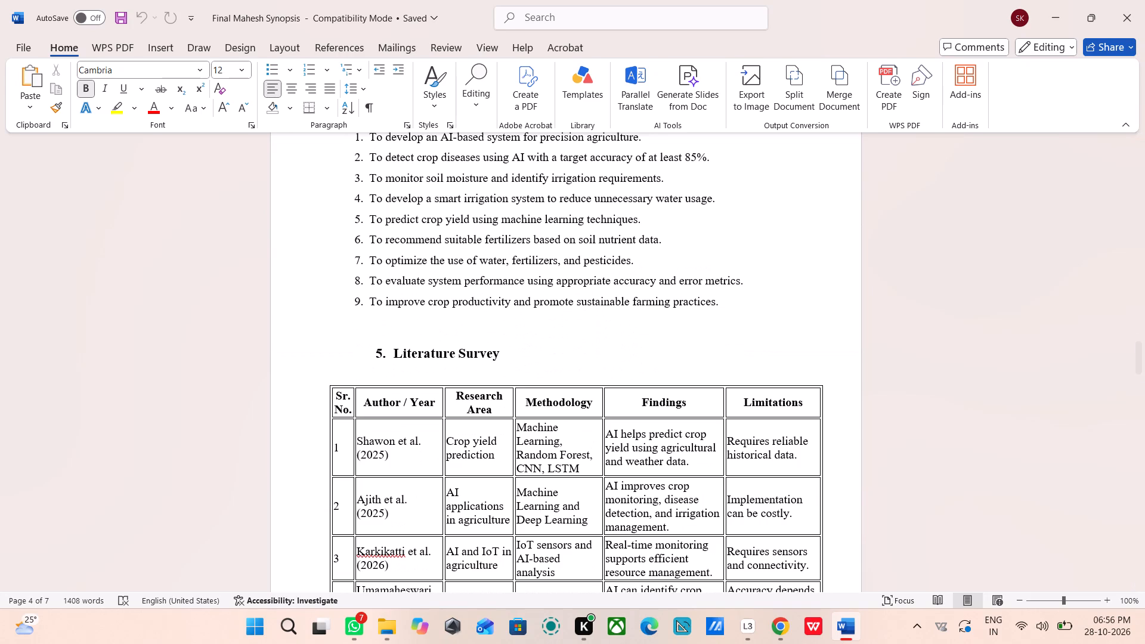
scroll(454, 276, down, 4)
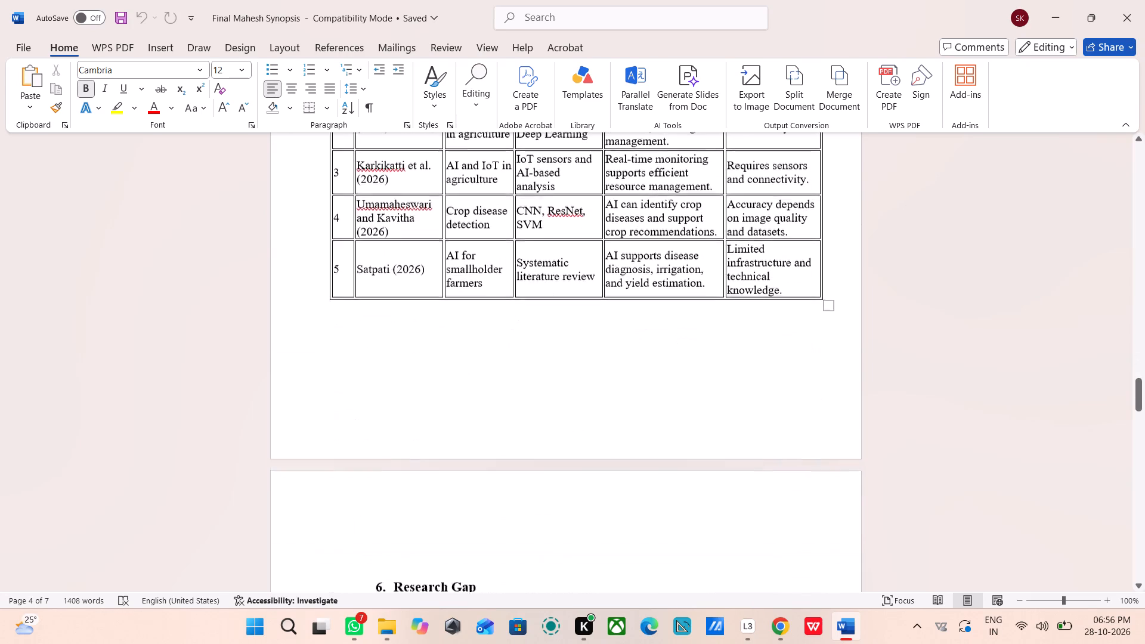
scroll(454, 276, down, 4)
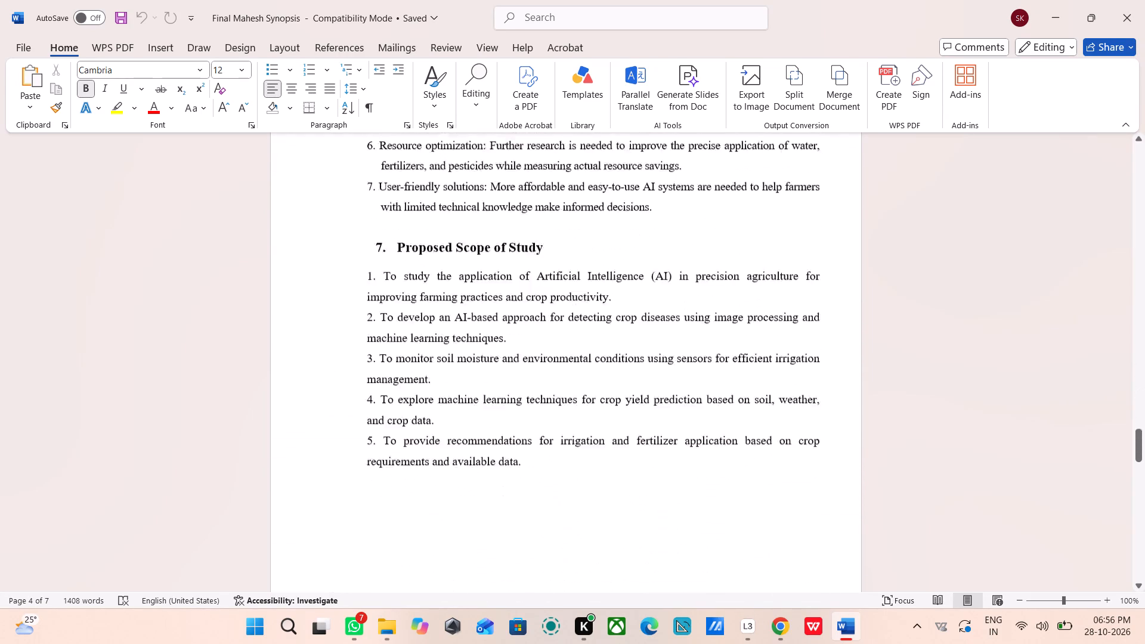
scroll(454, 276, down, 4)
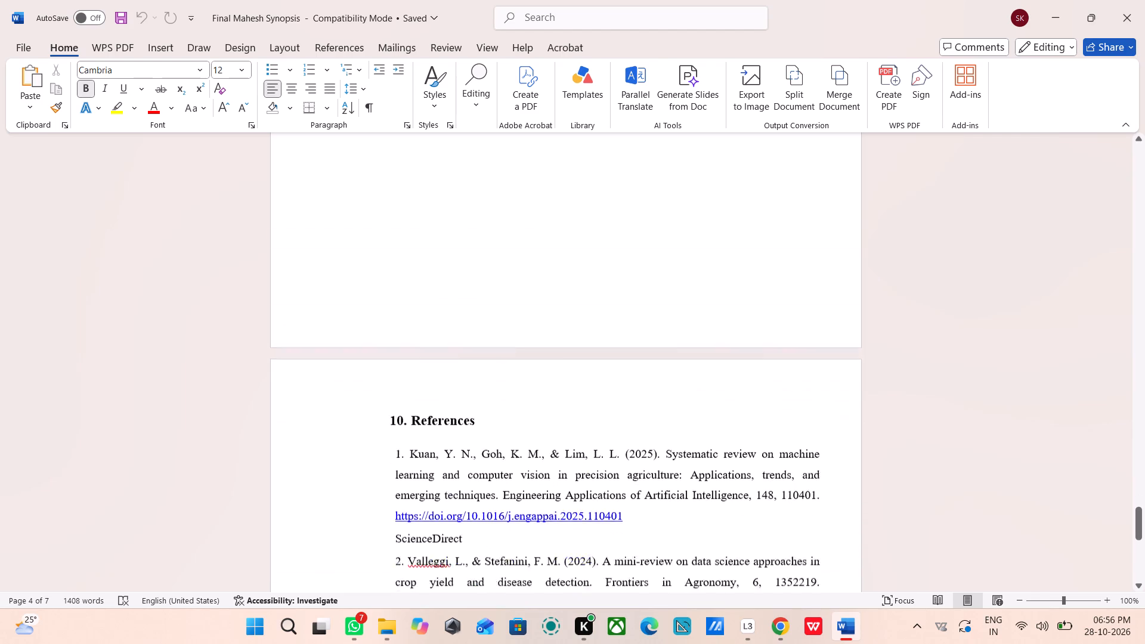
scroll(454, 276, down, 2)
scroll(454, 276, up, 2)
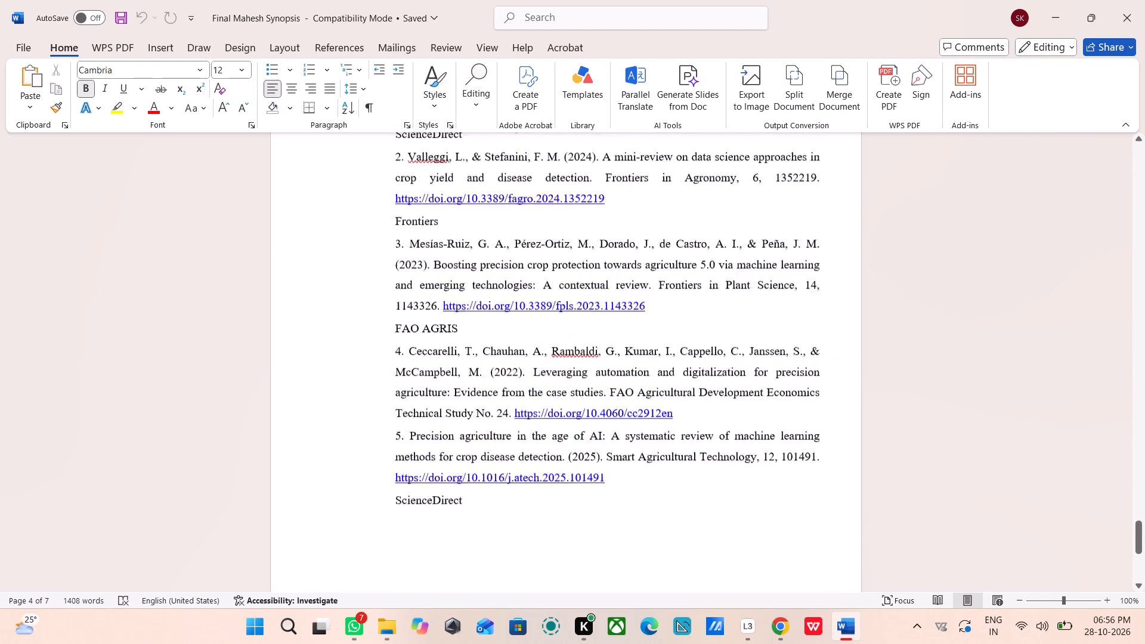
scroll(454, 276, up, 1)
scroll(454, 276, up, 20)
scroll(454, 276, up, 7)
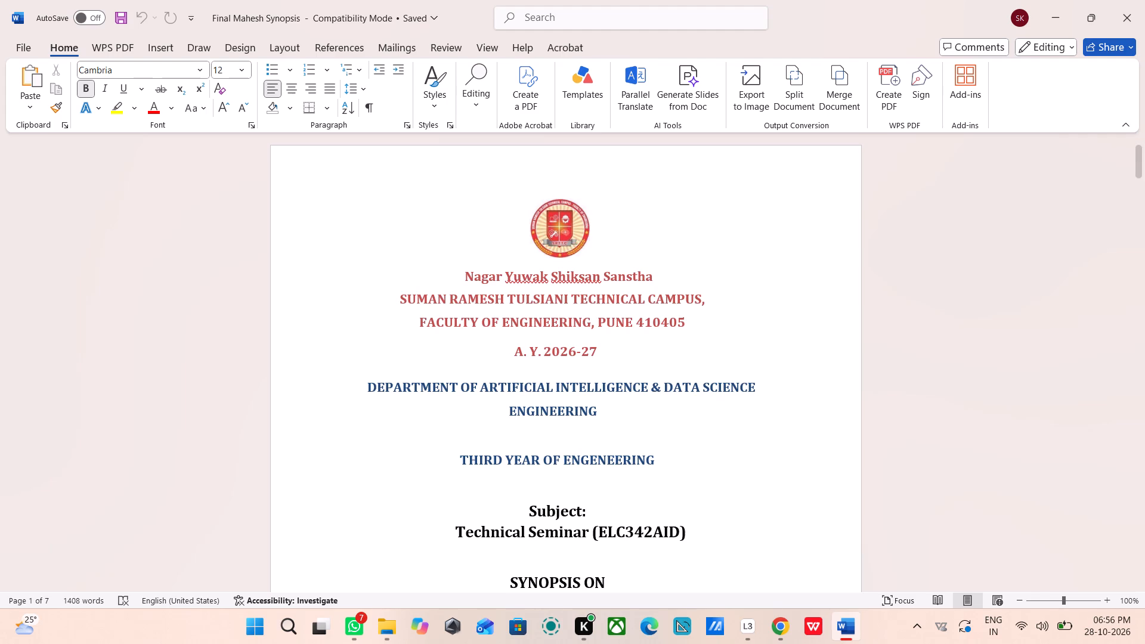
Recheck the heading positions and spacing from the cover page through the Problem Statement section.
scroll(454, 276, down, 4)
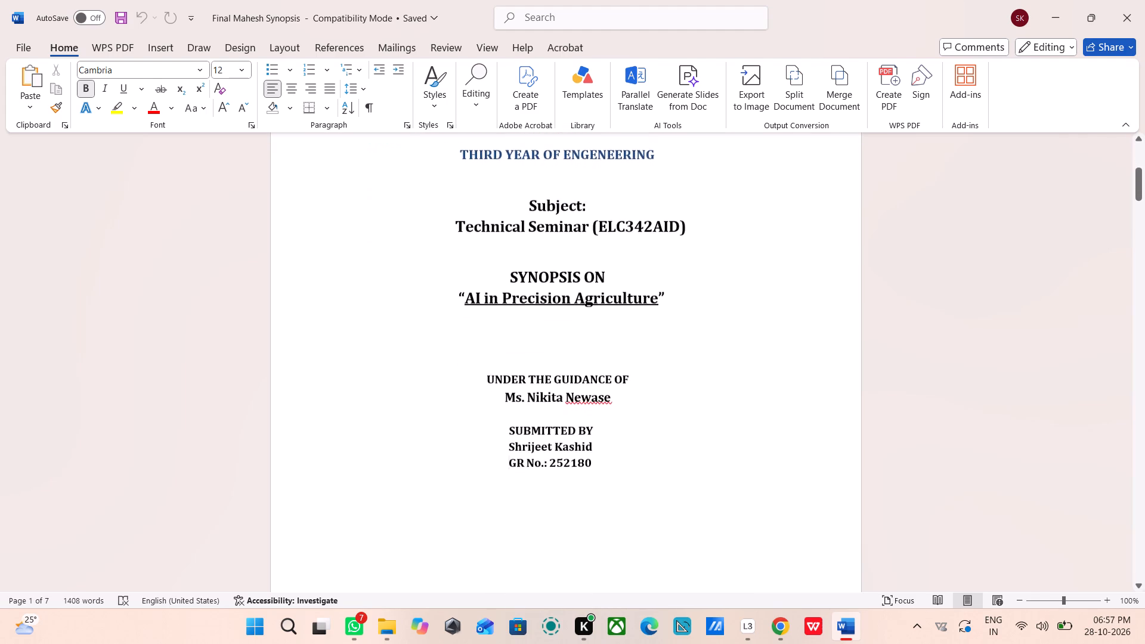
scroll(454, 276, down, 3)
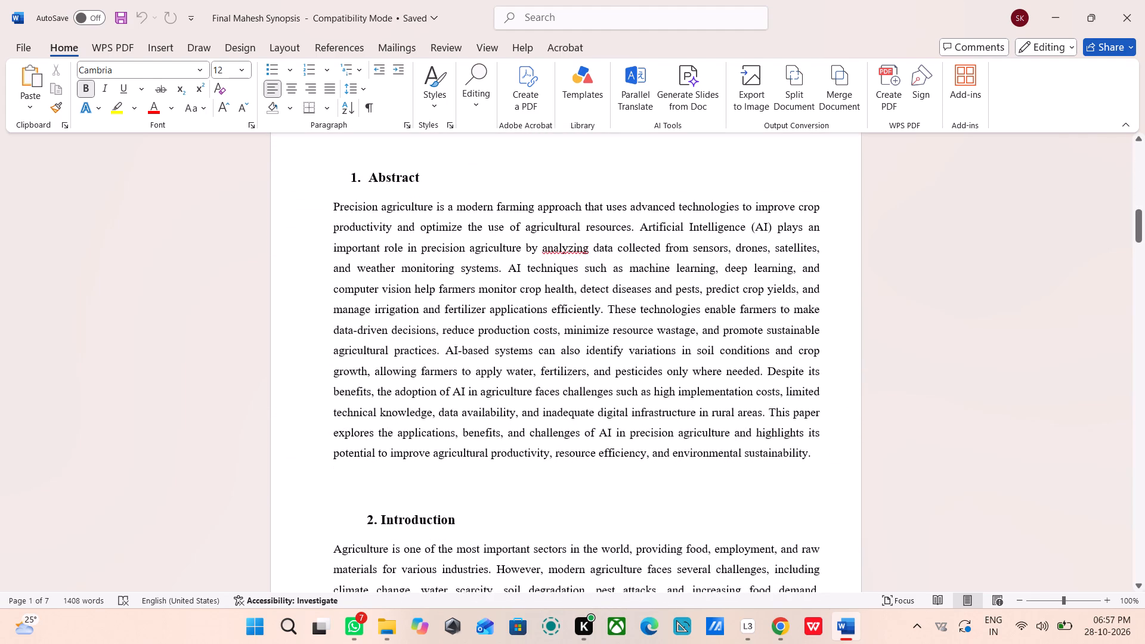
scroll(454, 276, down, 7)
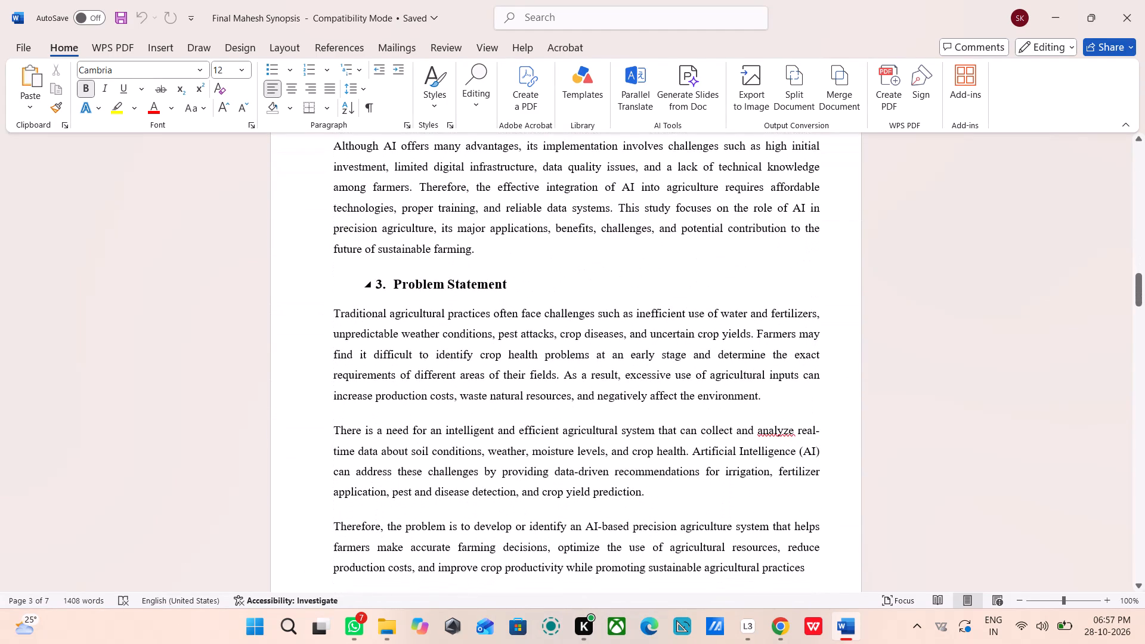
Shift the numbered Problem Statement heading left so its number lines up with the body text margin.
scroll(454, 276, up, 3)
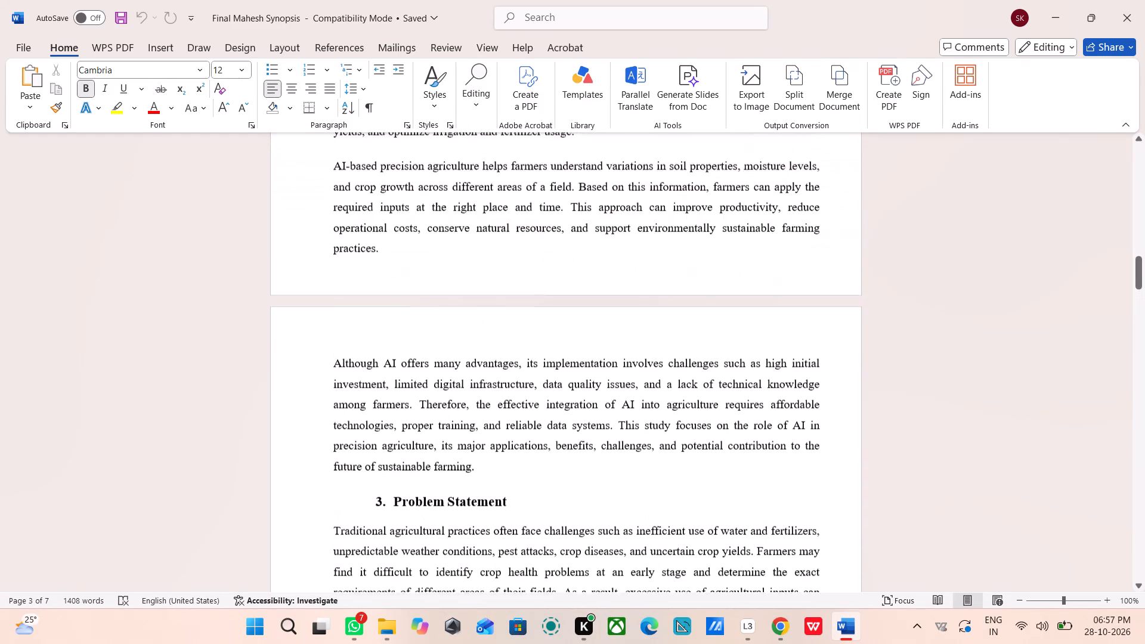
scroll(454, 276, up, 1)
scroll(454, 276, down, 1)
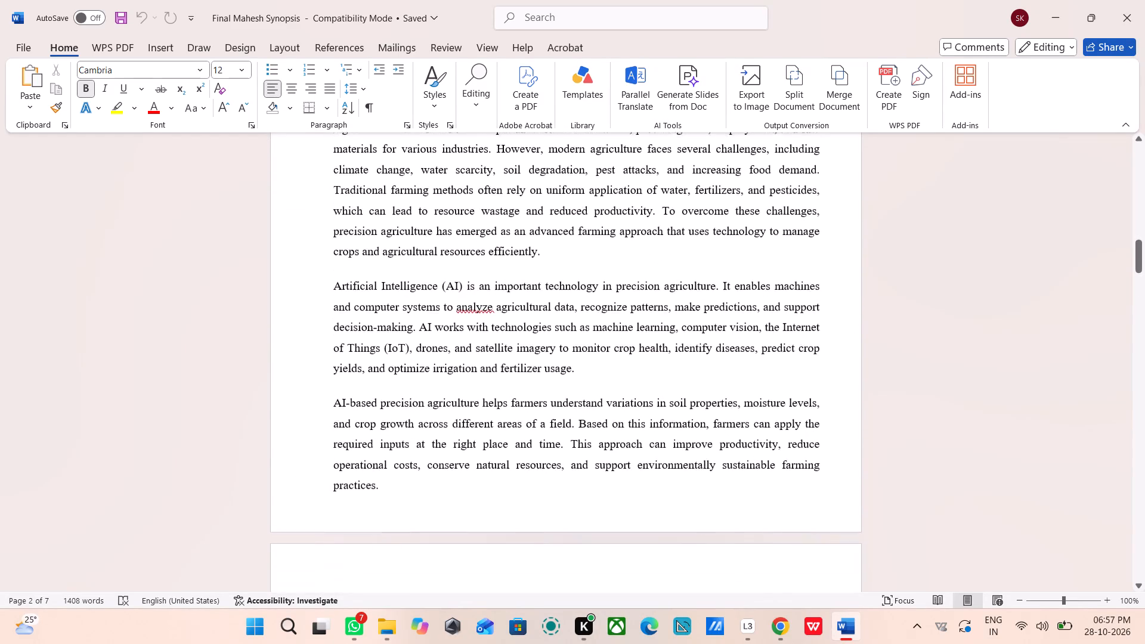
scroll(454, 276, down, 1)
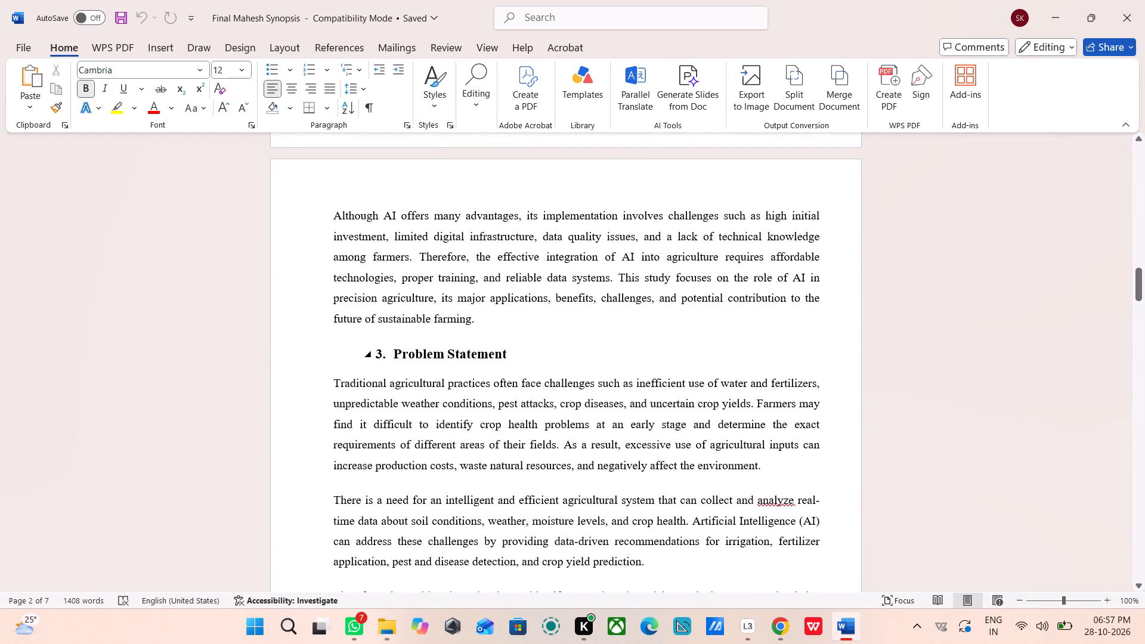
drag(376, 351, 366, 379)
drag(366, 379, 326, 388)
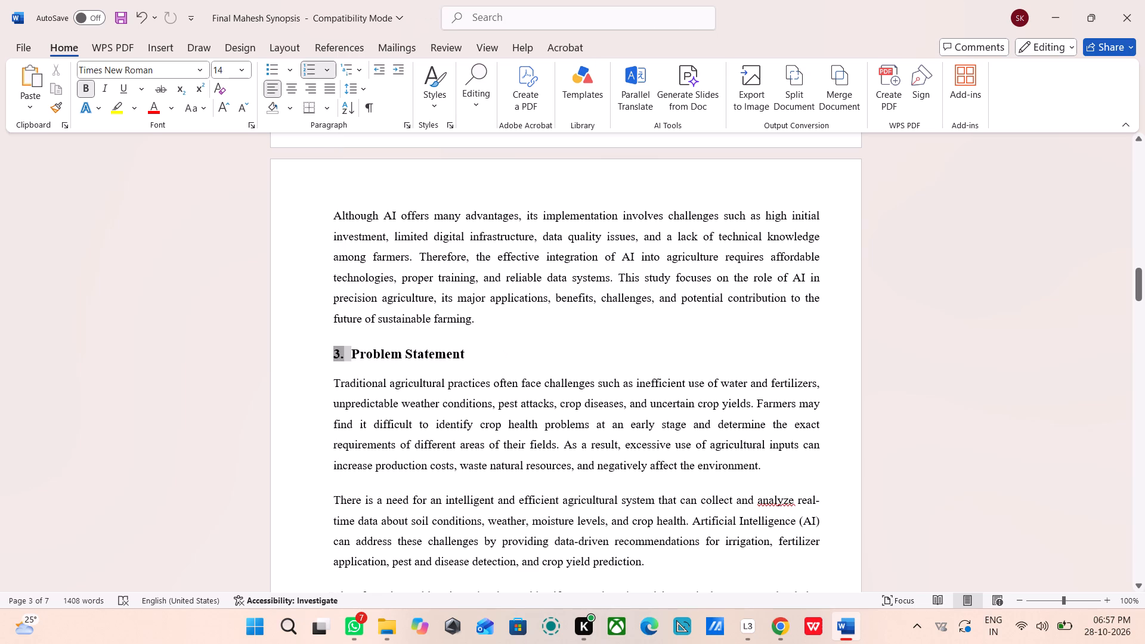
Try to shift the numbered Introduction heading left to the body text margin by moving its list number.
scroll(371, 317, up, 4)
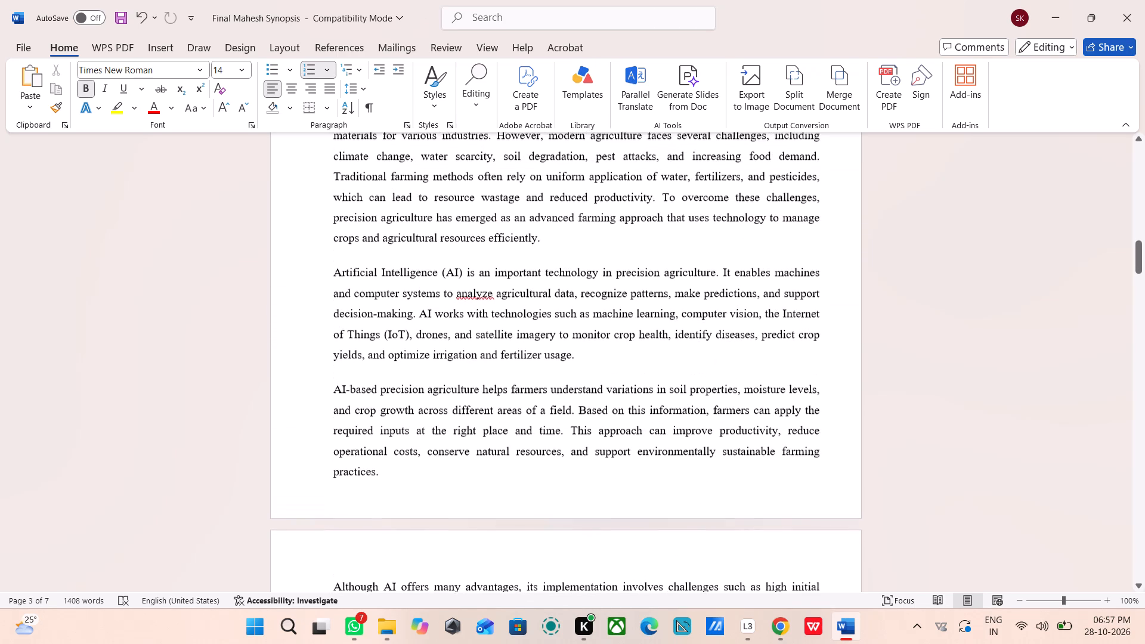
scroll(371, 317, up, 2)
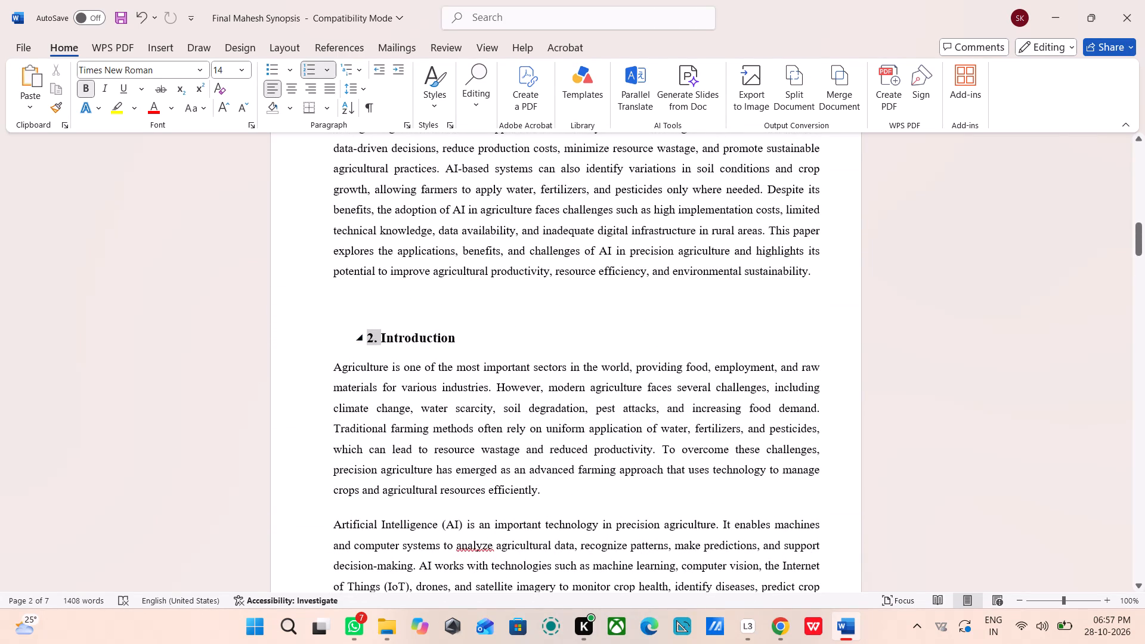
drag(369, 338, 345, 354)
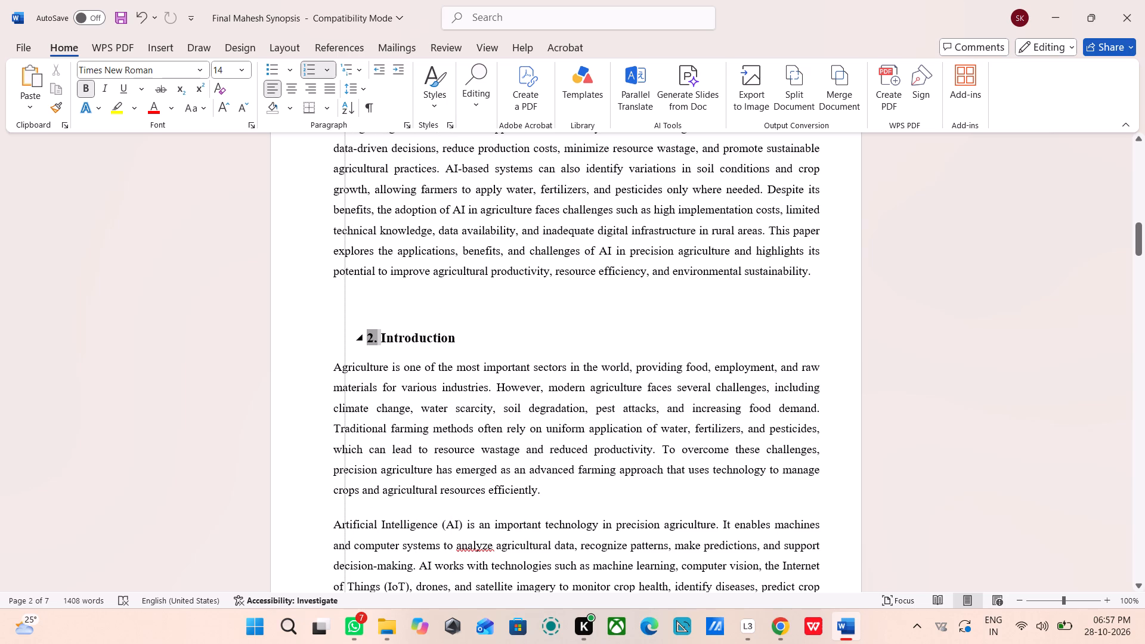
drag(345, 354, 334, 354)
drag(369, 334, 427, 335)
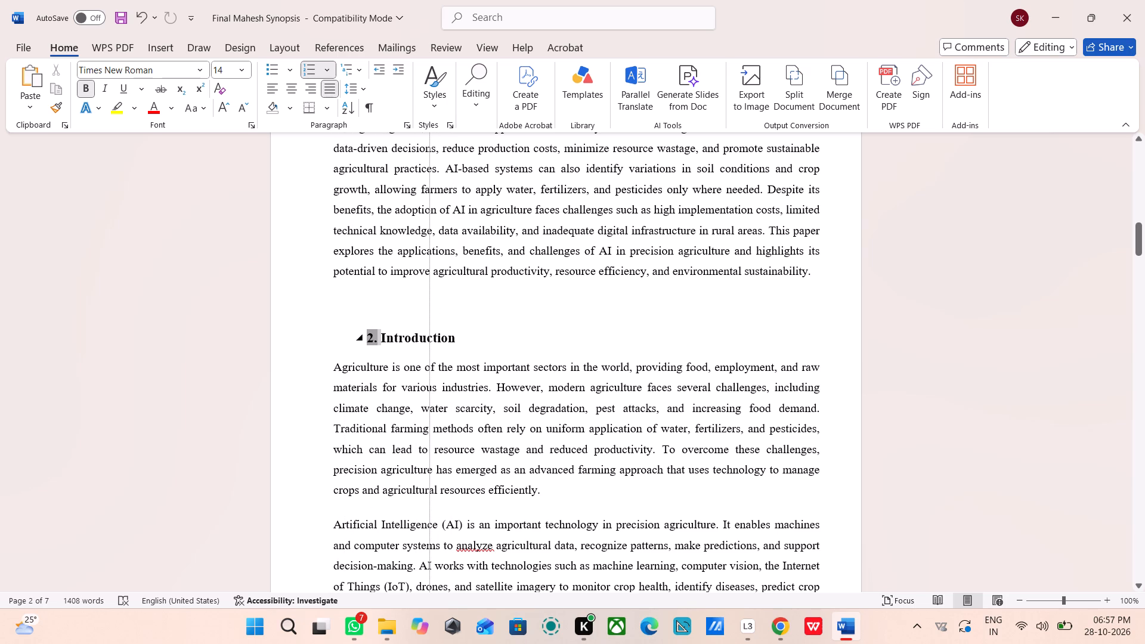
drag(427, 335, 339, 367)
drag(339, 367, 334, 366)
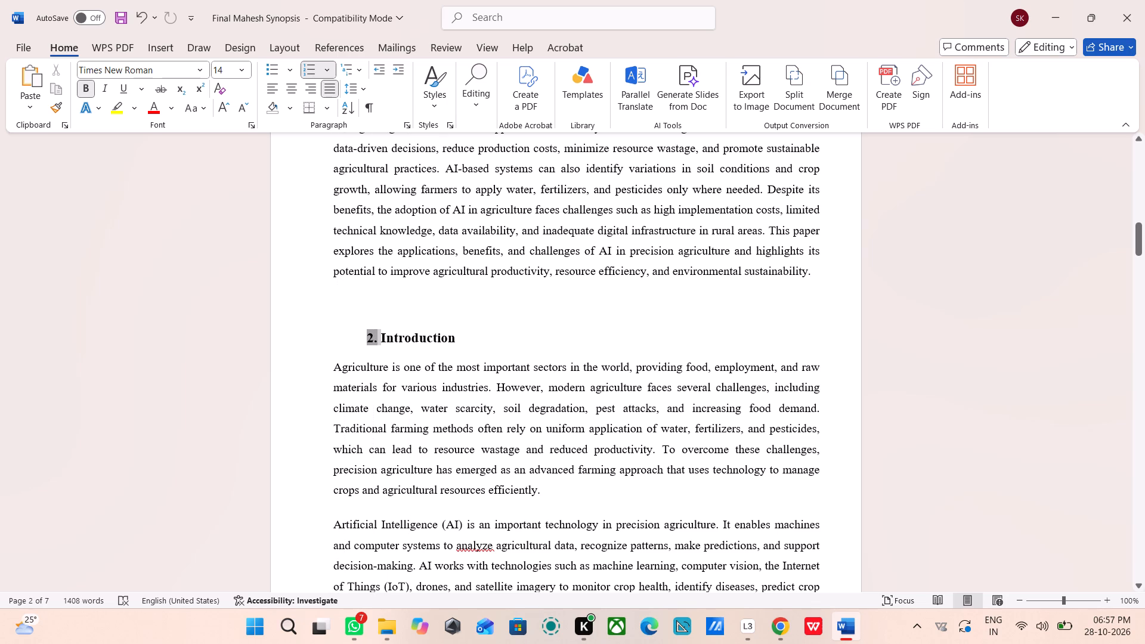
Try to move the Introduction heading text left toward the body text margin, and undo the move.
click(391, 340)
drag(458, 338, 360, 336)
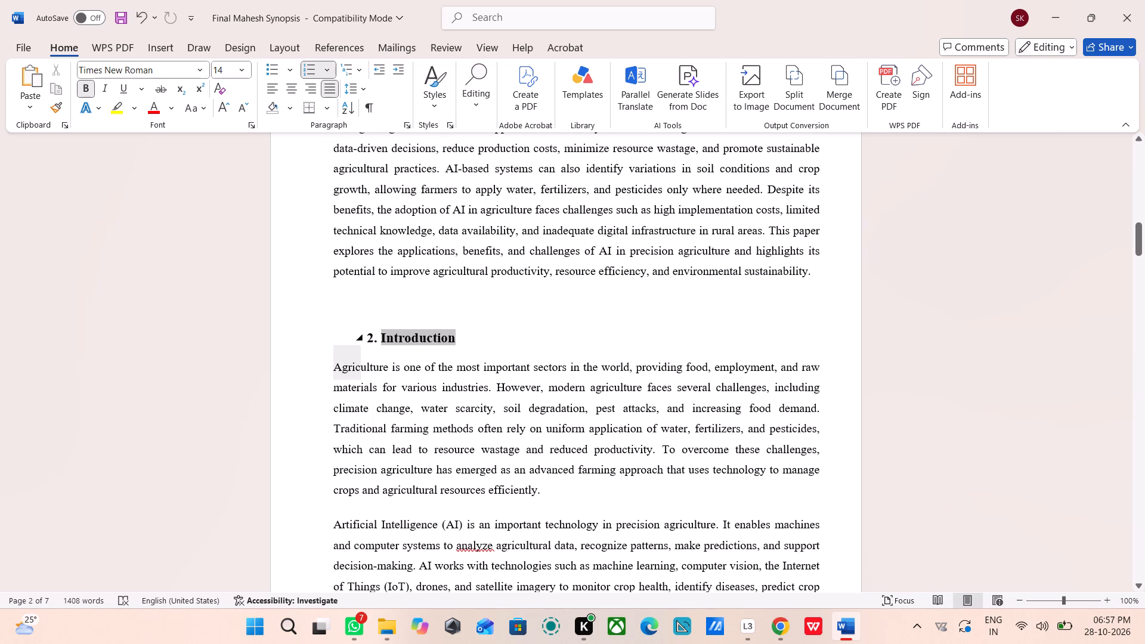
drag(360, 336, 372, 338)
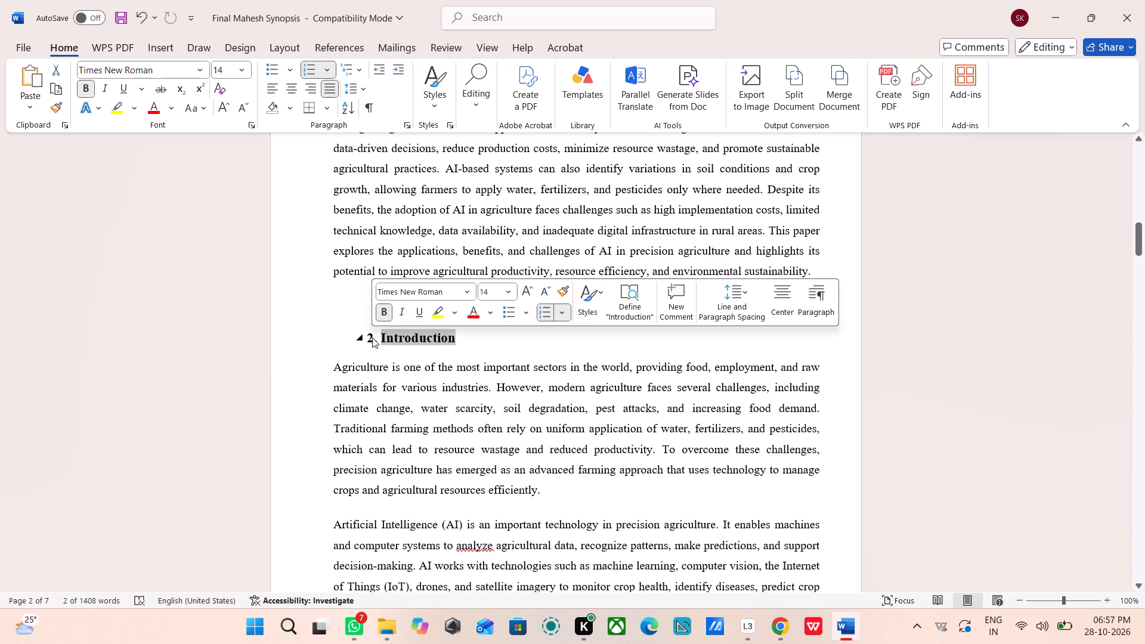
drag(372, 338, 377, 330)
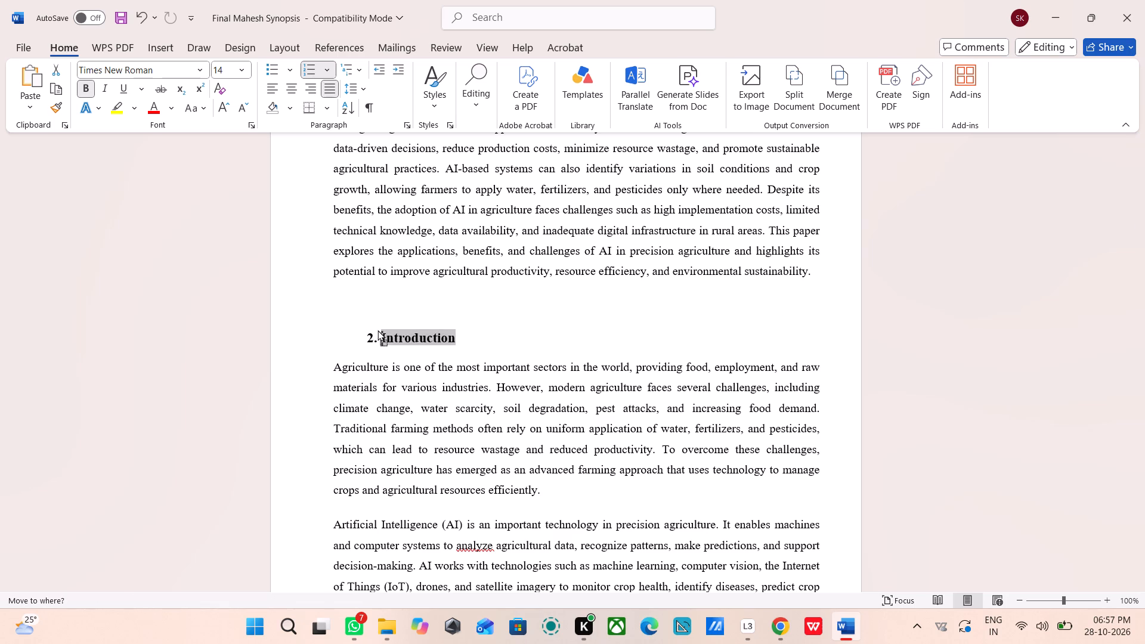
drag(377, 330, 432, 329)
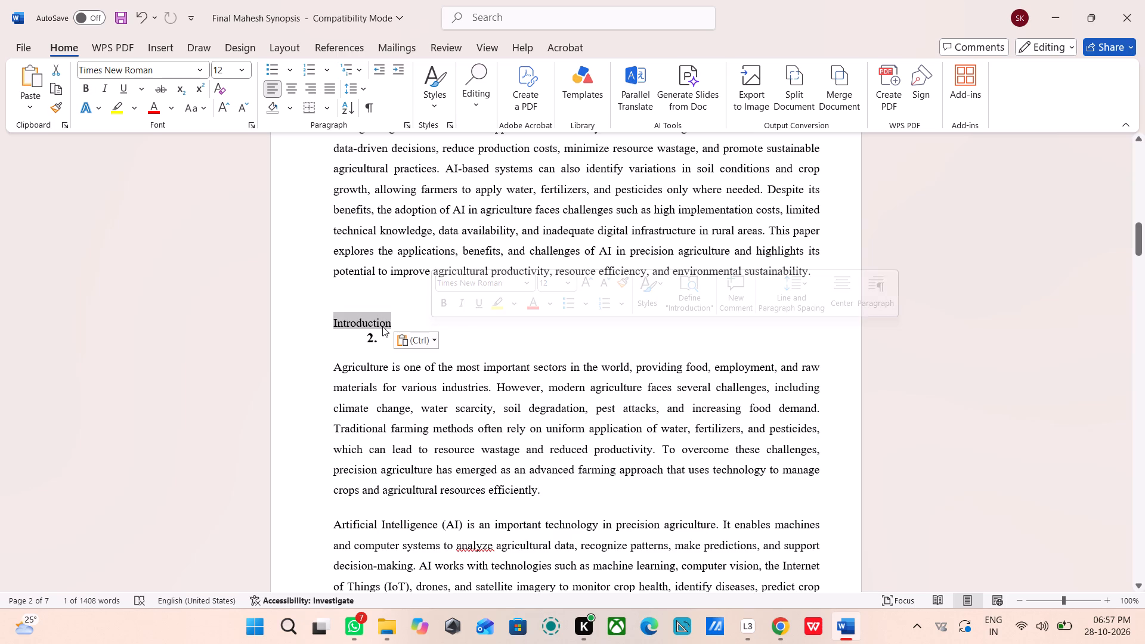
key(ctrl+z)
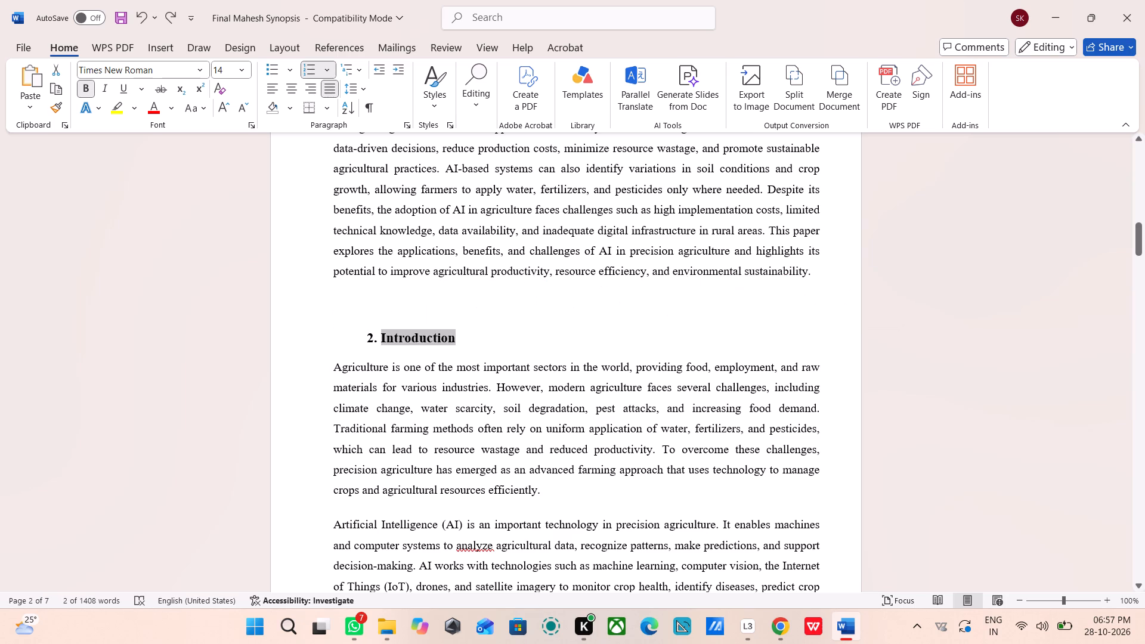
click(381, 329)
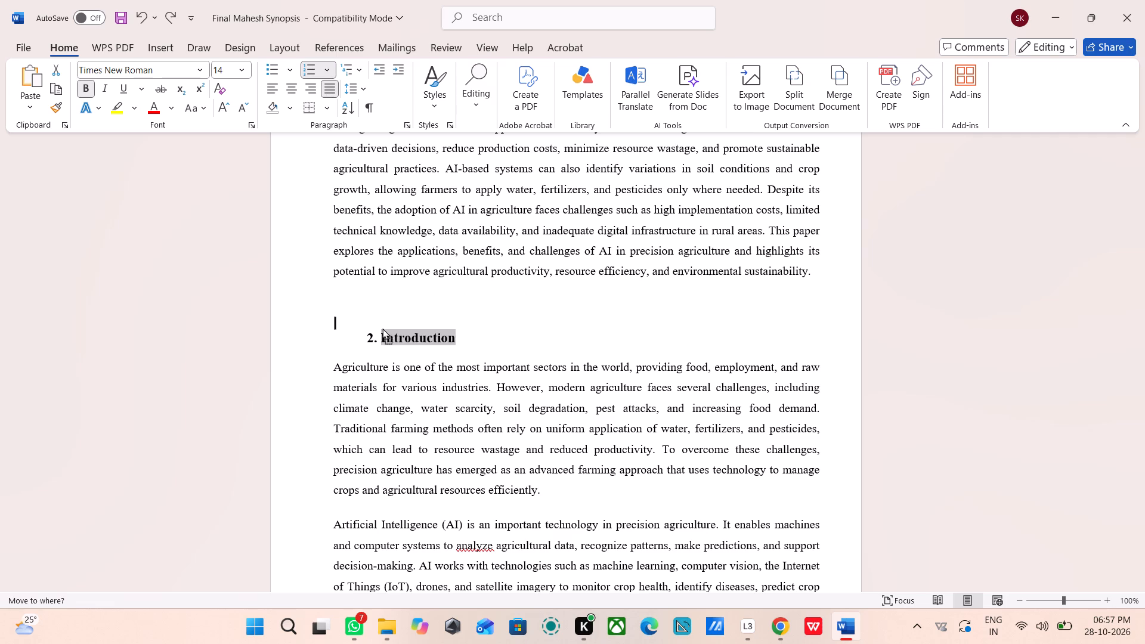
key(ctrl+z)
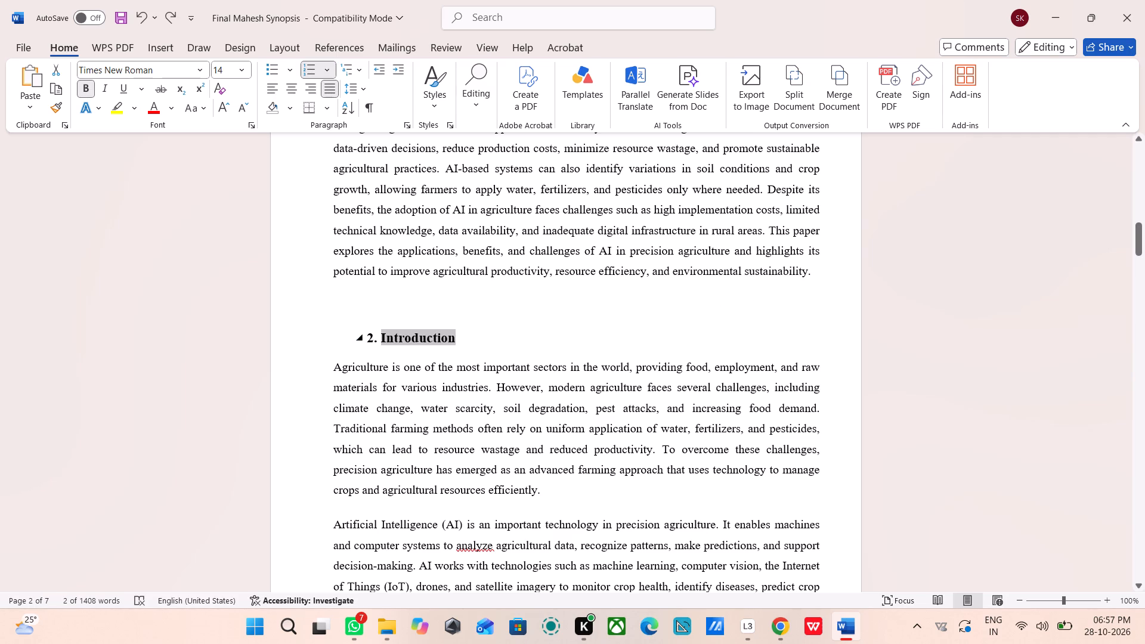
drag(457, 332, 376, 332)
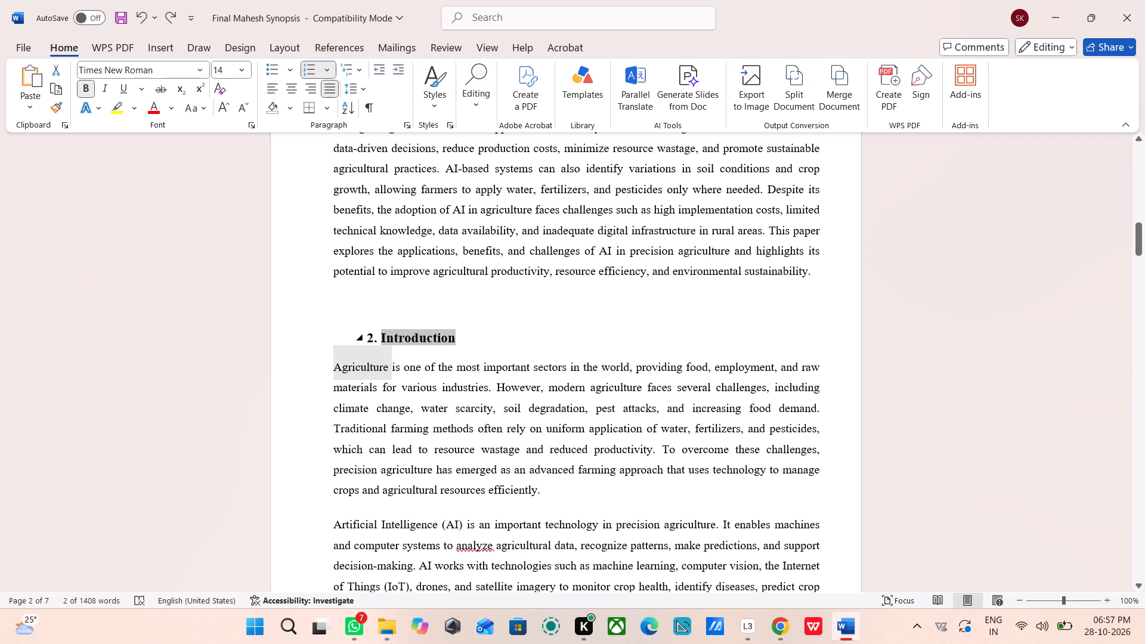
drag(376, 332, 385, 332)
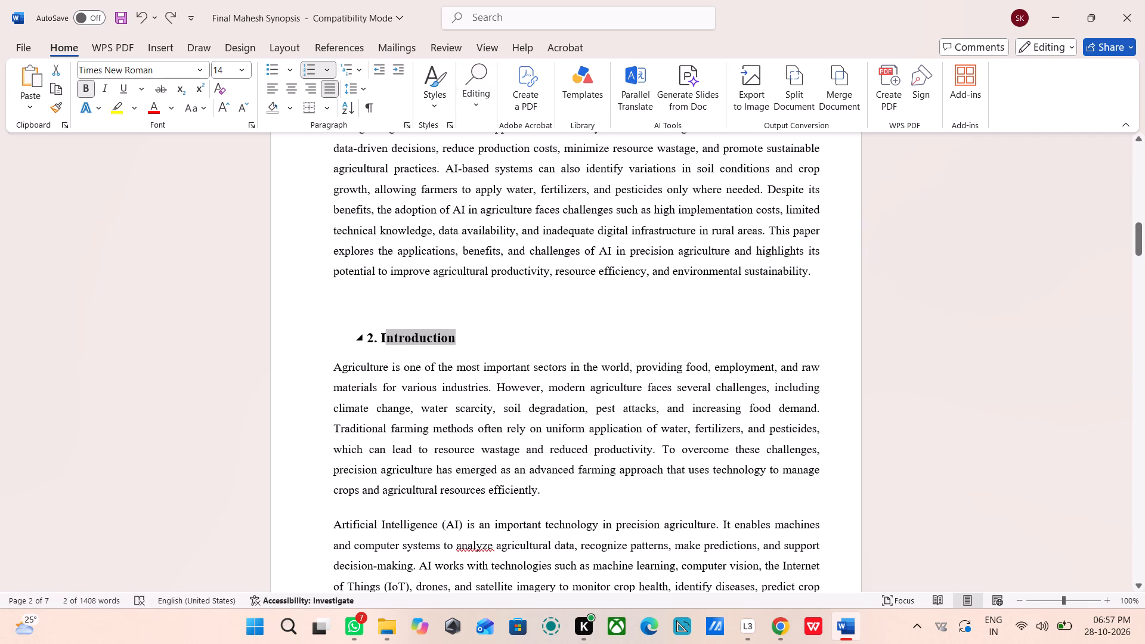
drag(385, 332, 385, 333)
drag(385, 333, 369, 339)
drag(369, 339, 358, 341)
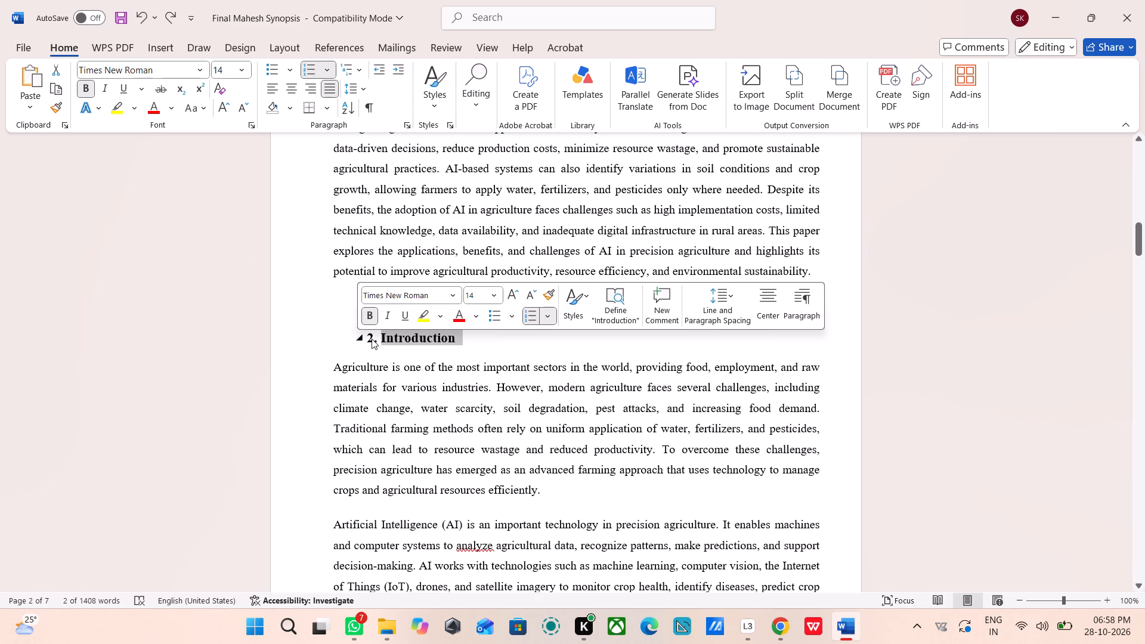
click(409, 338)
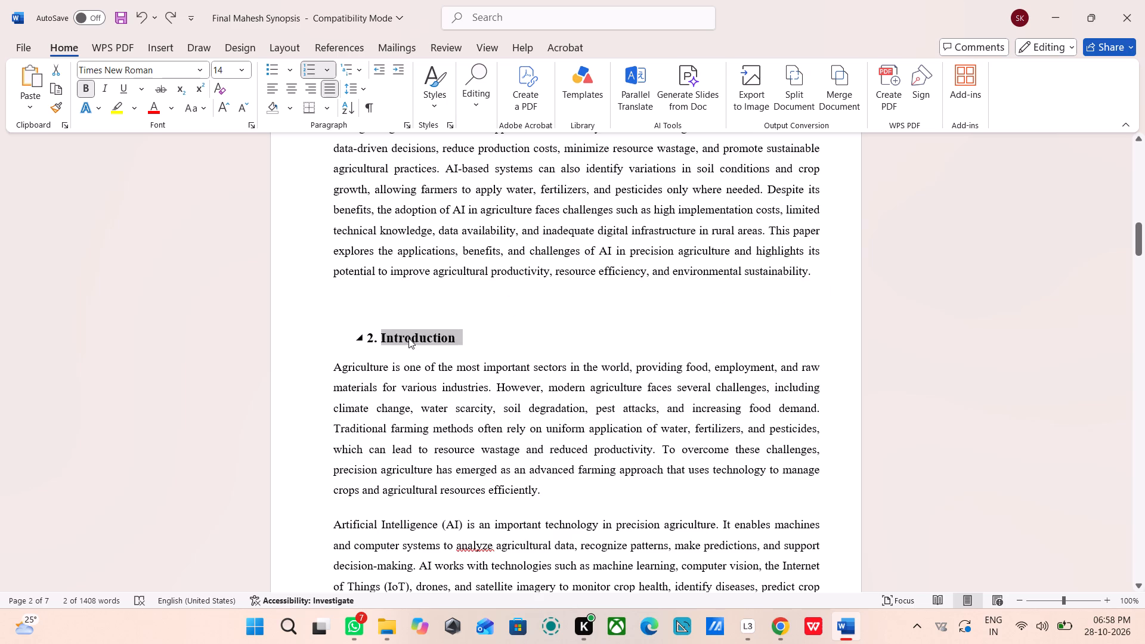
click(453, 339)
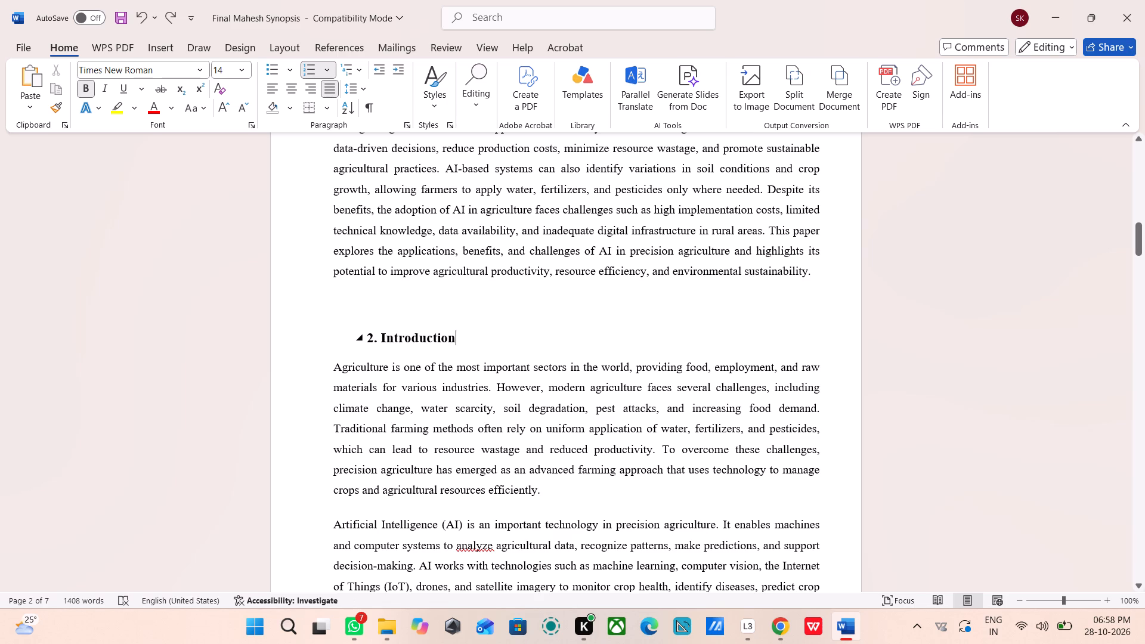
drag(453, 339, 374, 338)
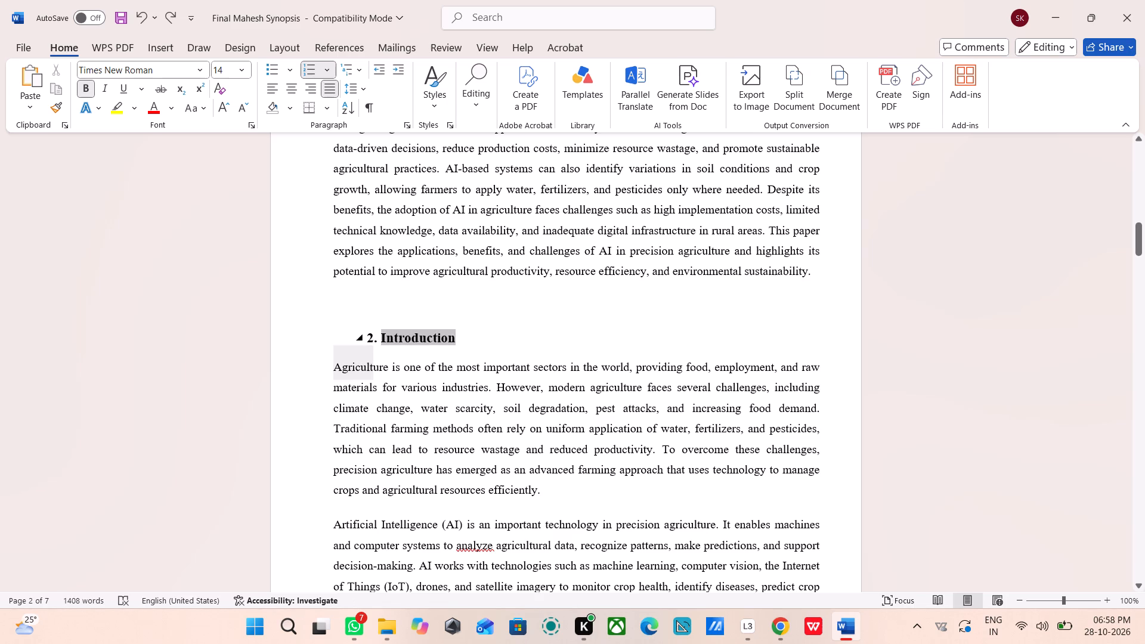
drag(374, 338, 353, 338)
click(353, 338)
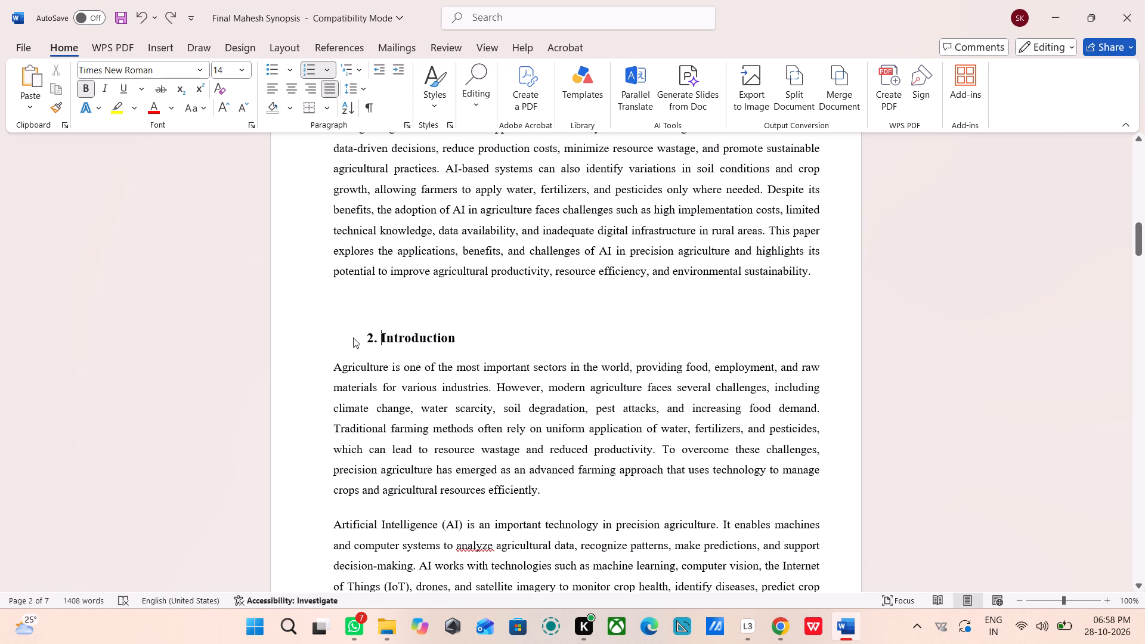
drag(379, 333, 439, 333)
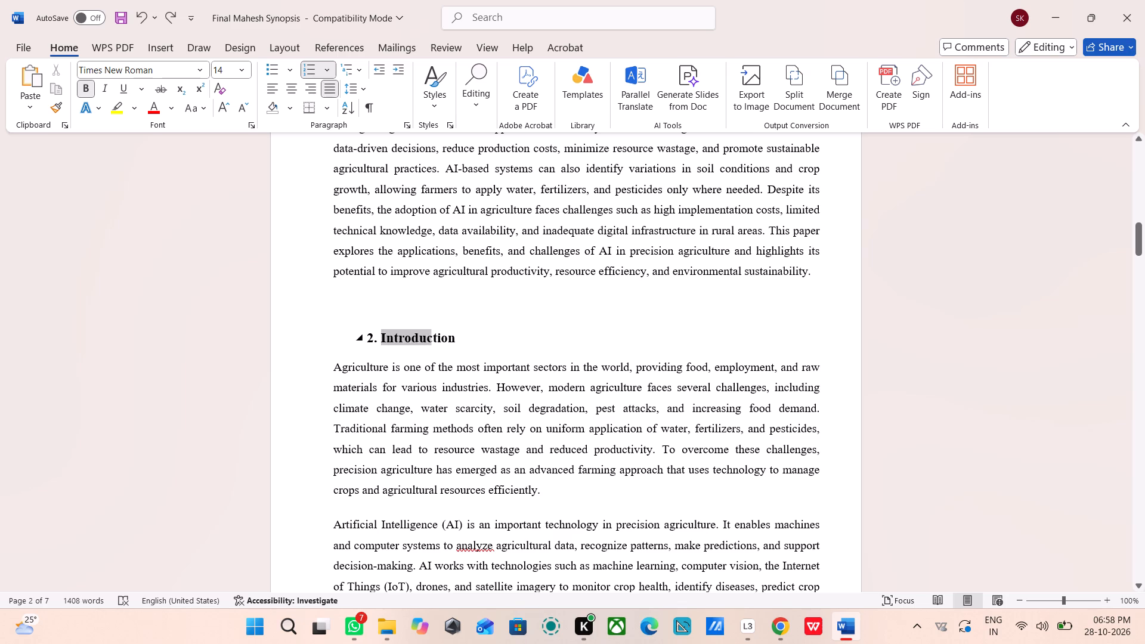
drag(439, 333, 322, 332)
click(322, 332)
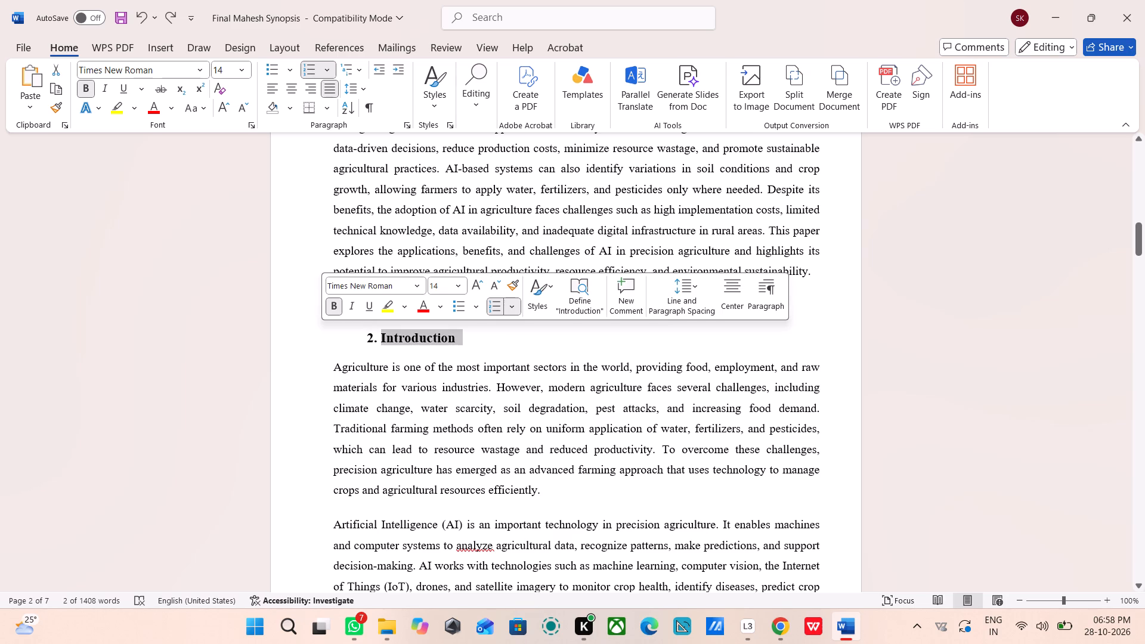
Remove the Introduction heading's existing number and indent, and re-enter "2." before the title at the body text margin.
ctrl+scroll(378, 225, down, 1)
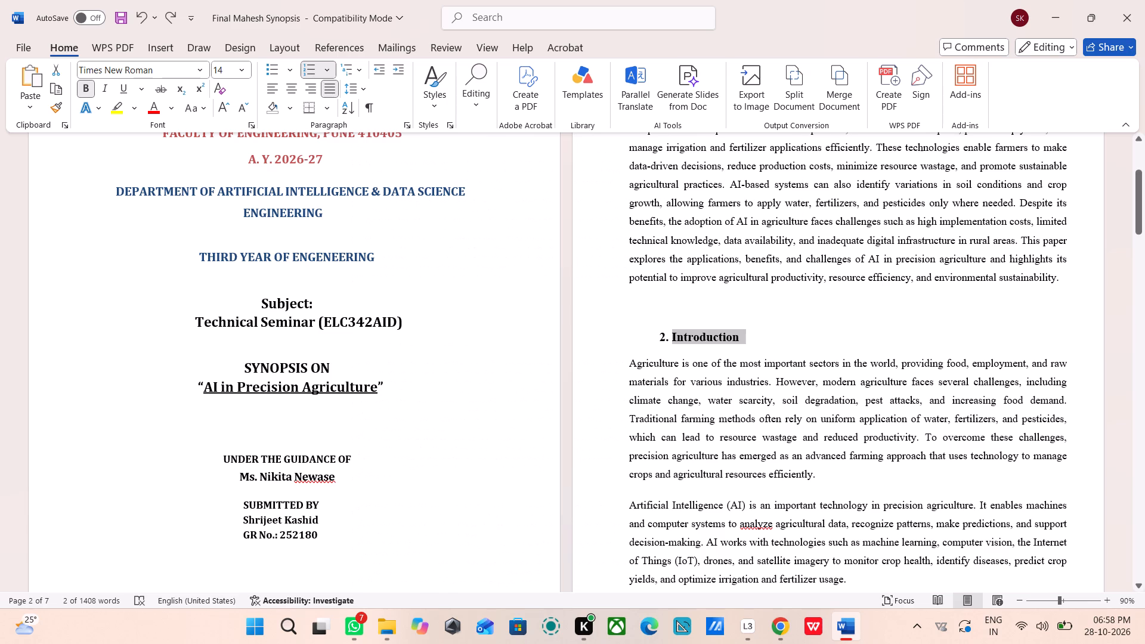
click(657, 324)
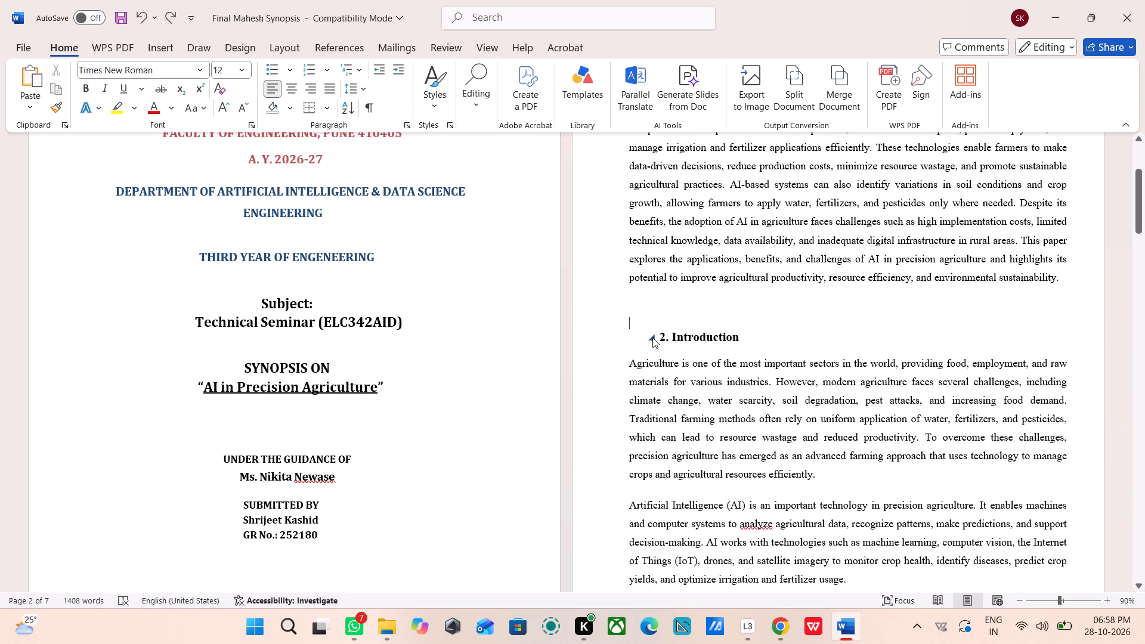
click(652, 338)
click(652, 338)
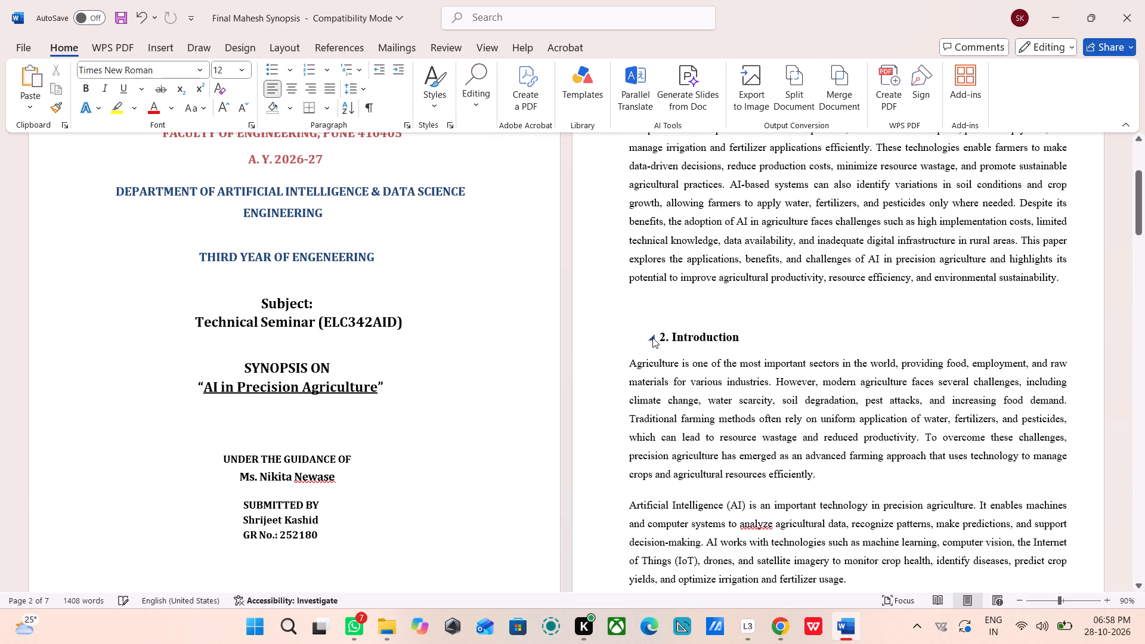
click(641, 335)
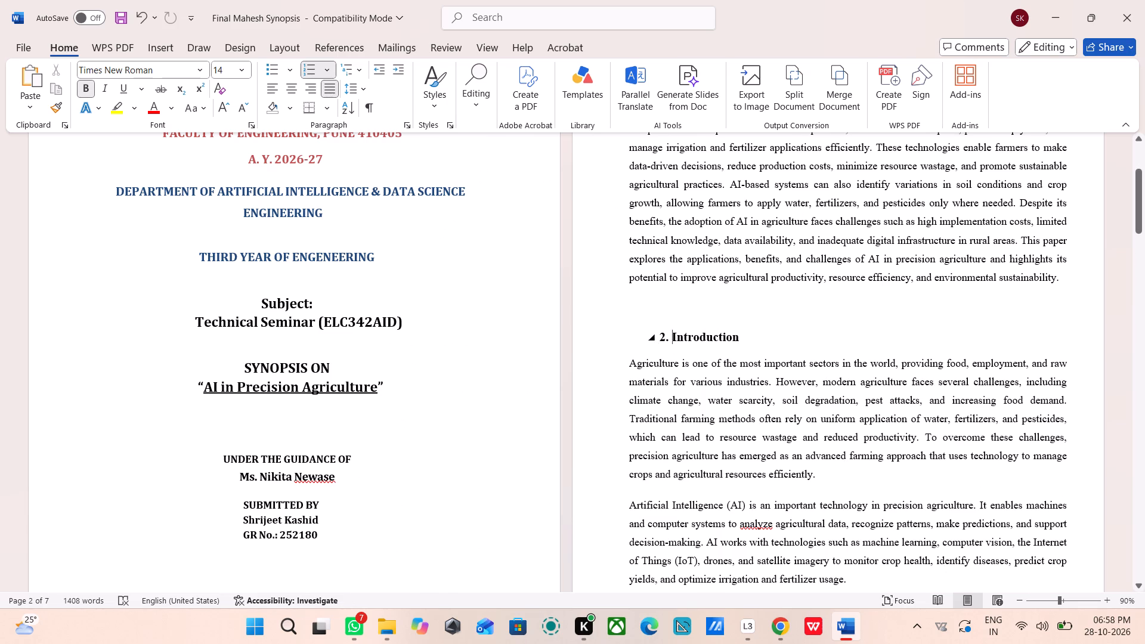
click(661, 339)
key(BackSpace)
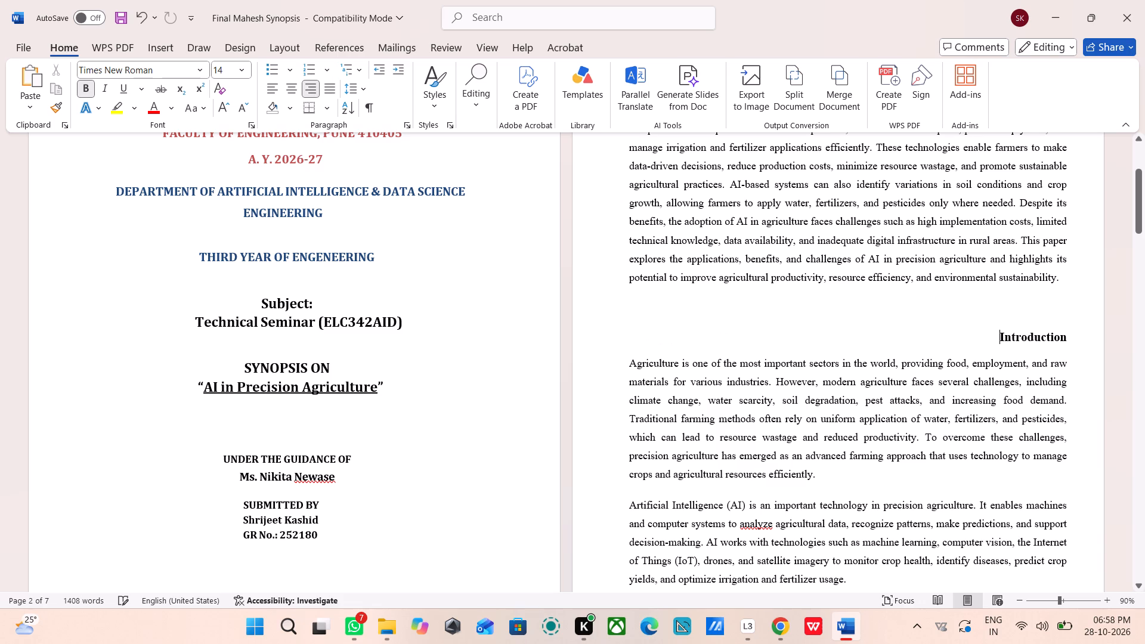
key(BackSpace)
key(BackSpace)
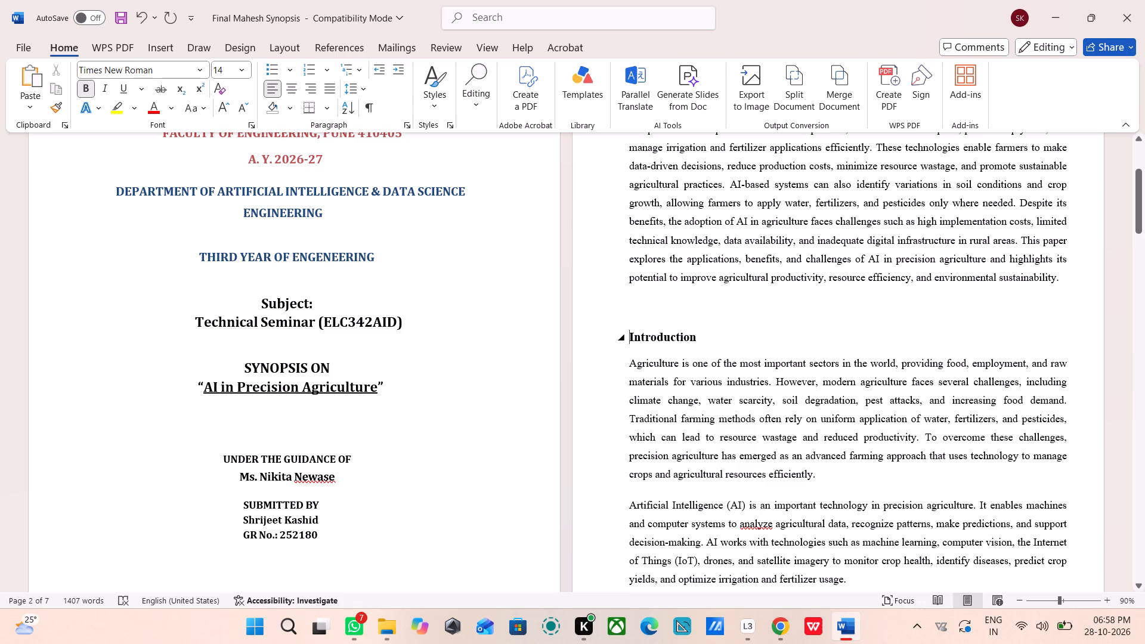
text(2.)
key(space)
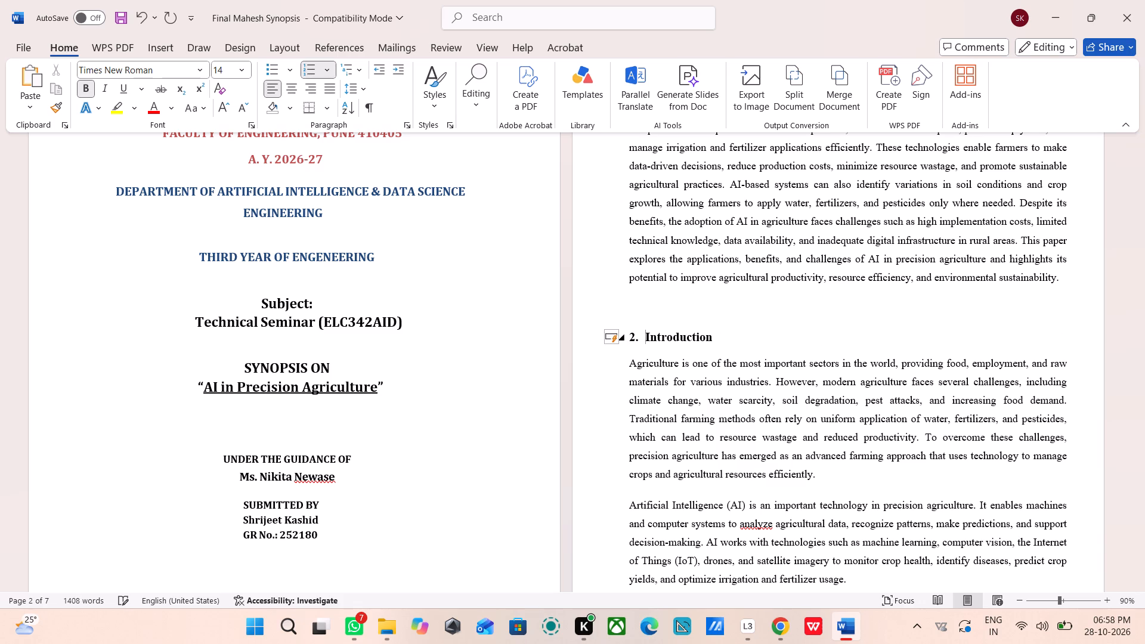
Indent the numbered Introduction heading slightly so its number roughly lines up with the Abstract heading's number.
scroll(715, 318, up, 3)
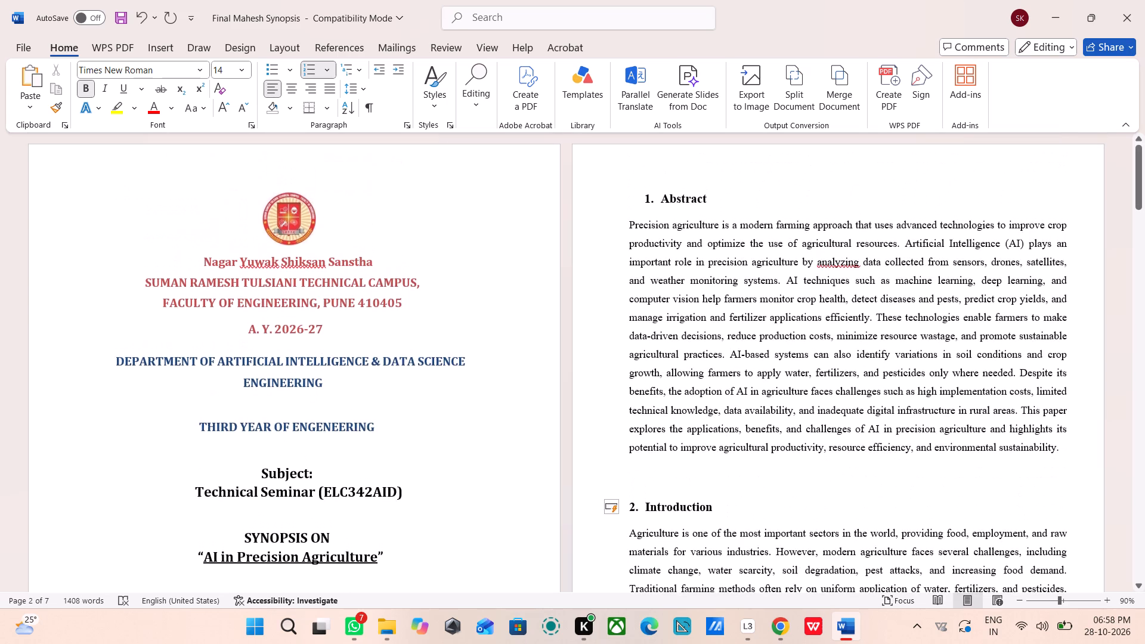
scroll(648, 380, up, 1)
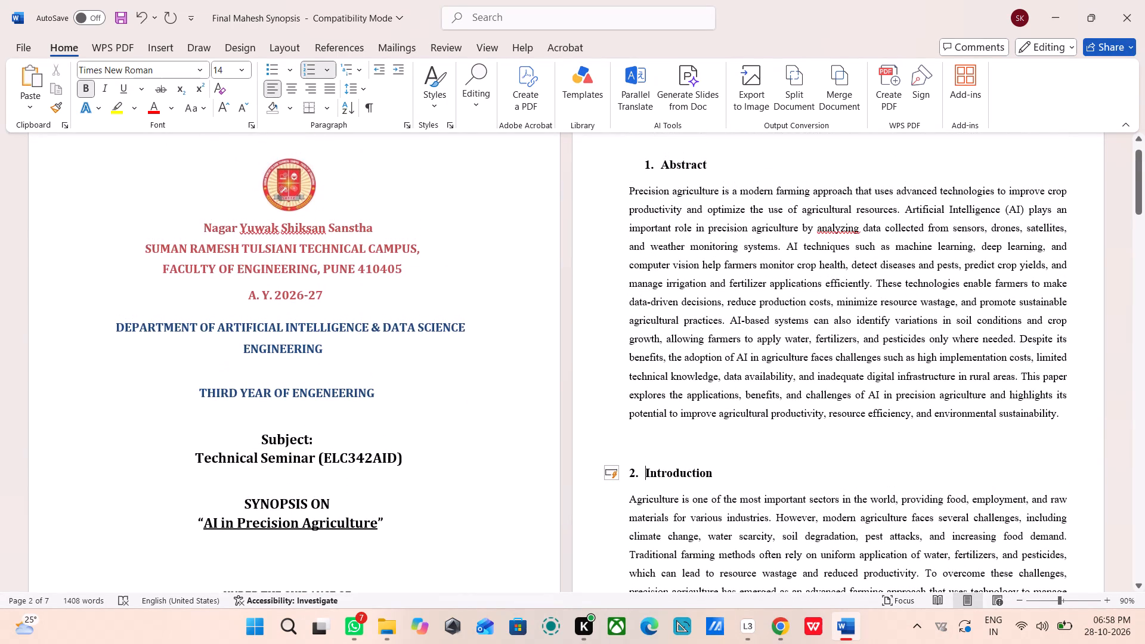
drag(632, 472, 646, 477)
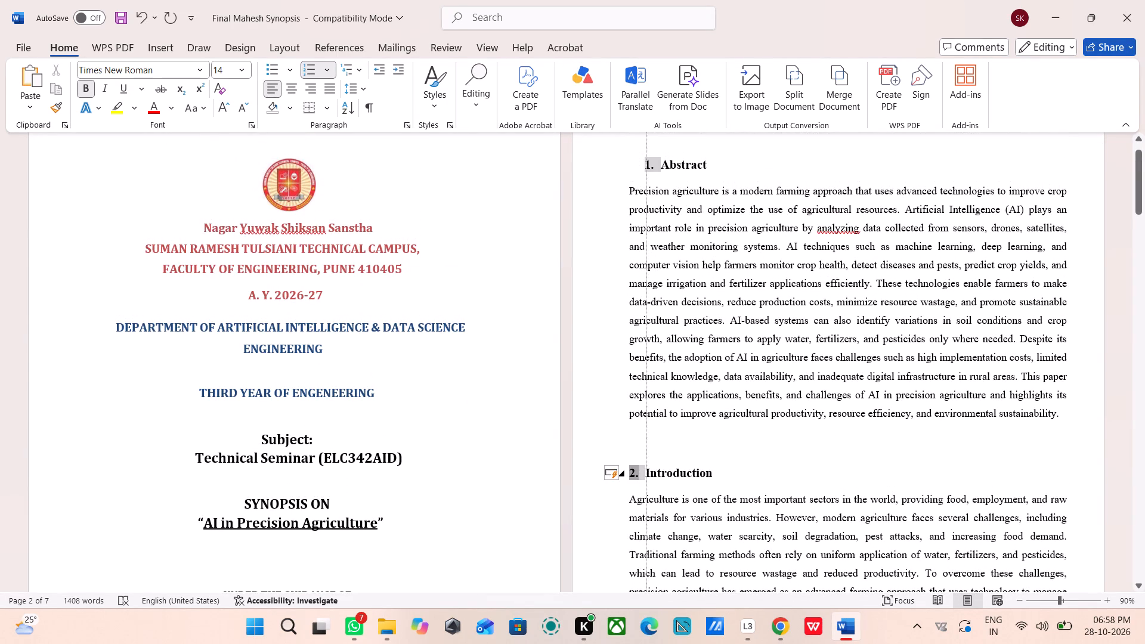
drag(646, 477, 648, 478)
click(819, 497)
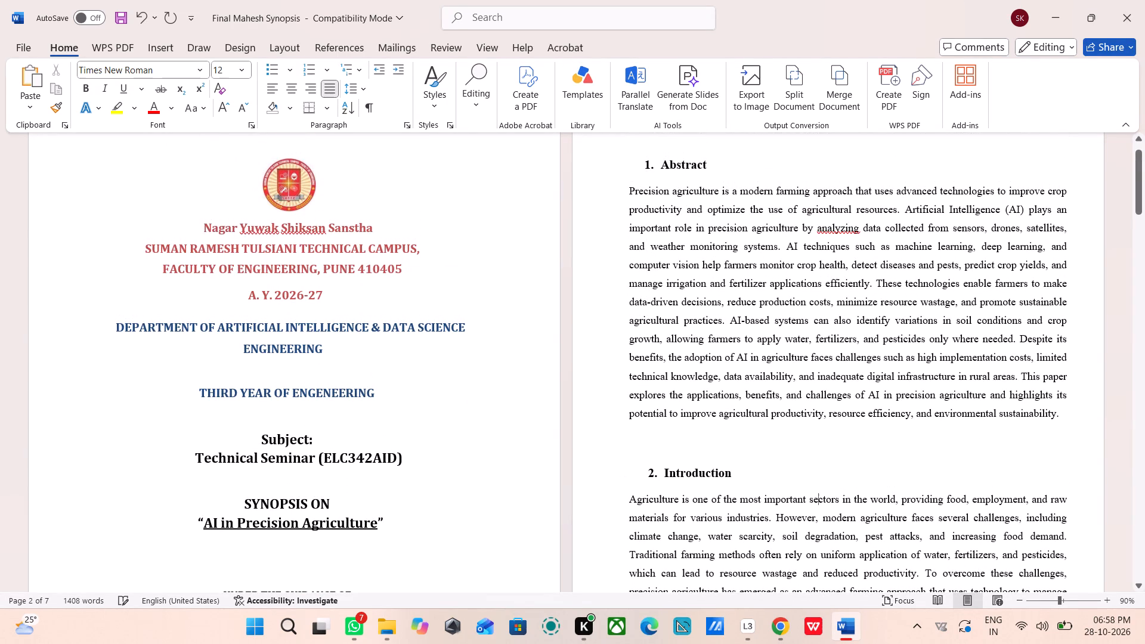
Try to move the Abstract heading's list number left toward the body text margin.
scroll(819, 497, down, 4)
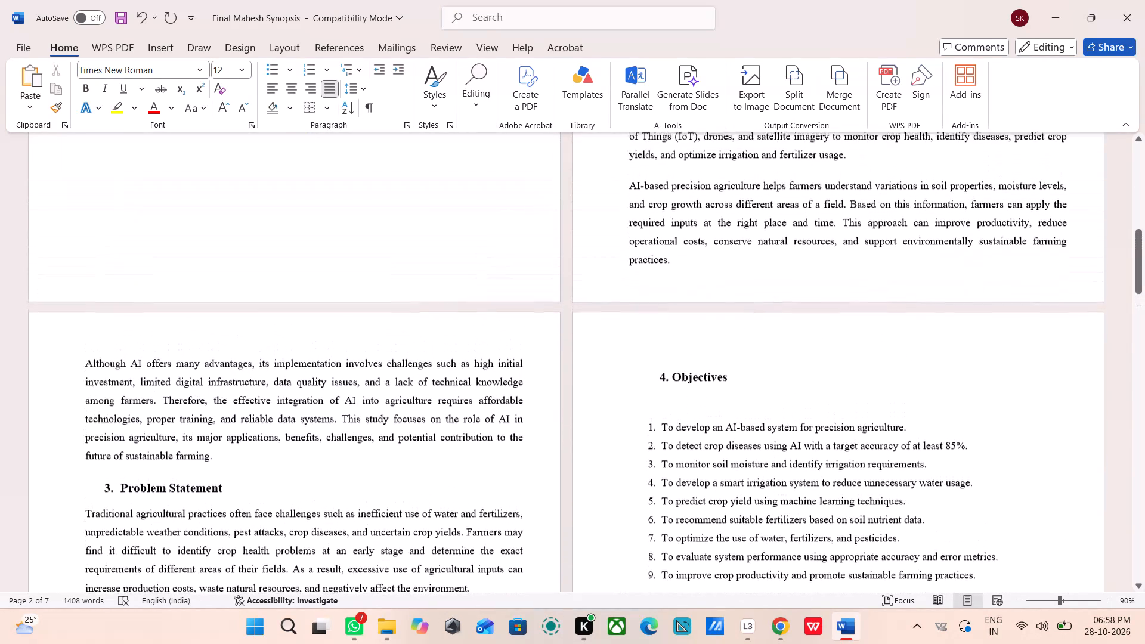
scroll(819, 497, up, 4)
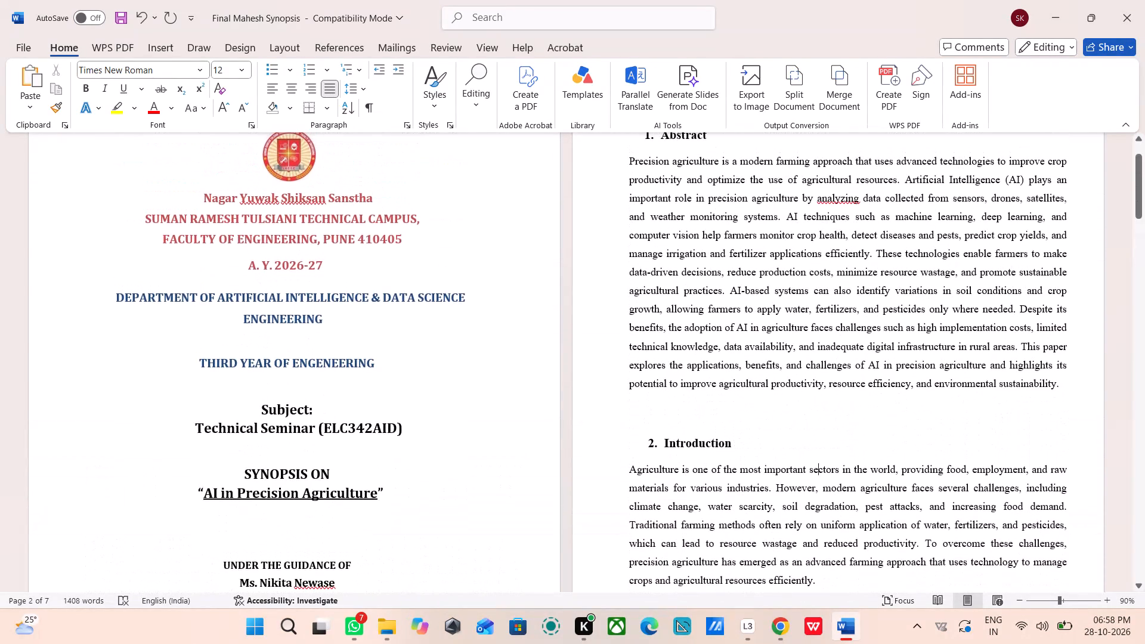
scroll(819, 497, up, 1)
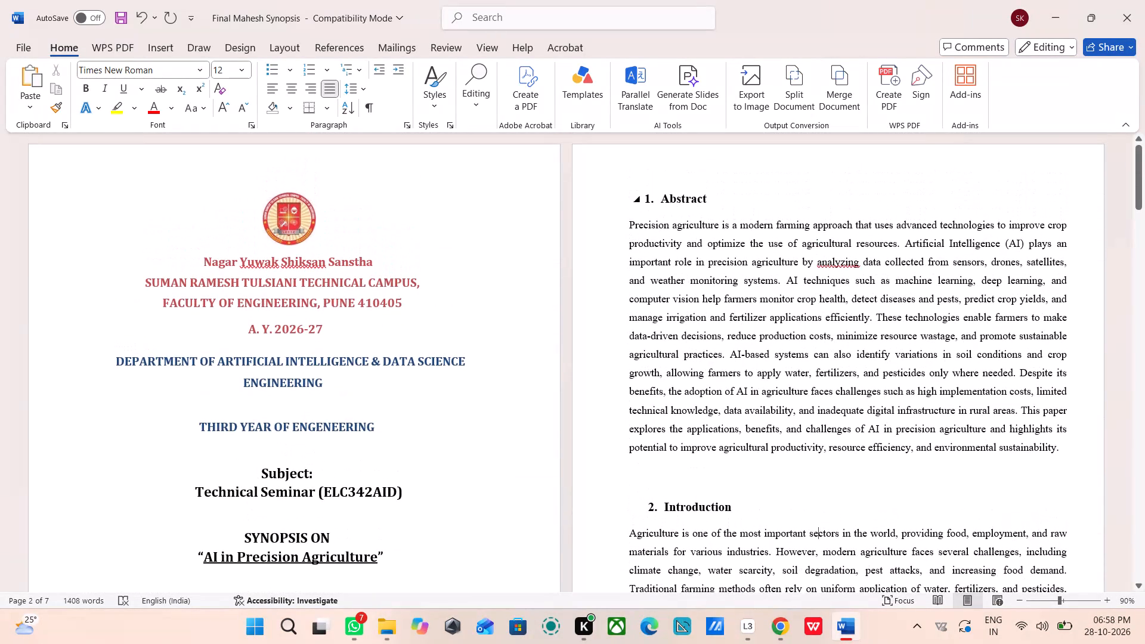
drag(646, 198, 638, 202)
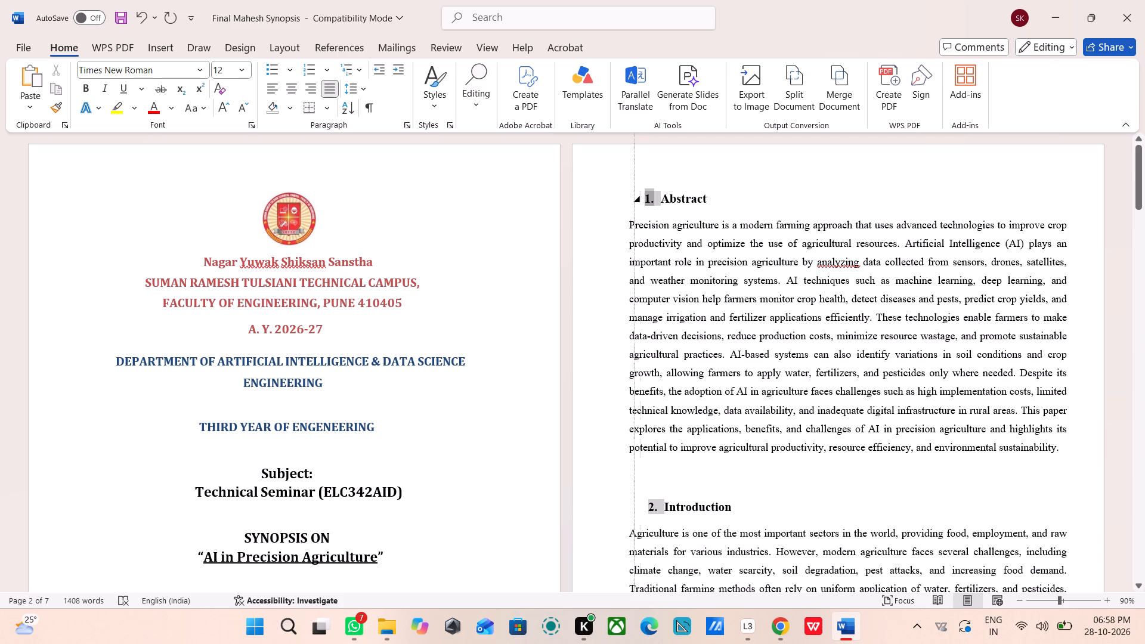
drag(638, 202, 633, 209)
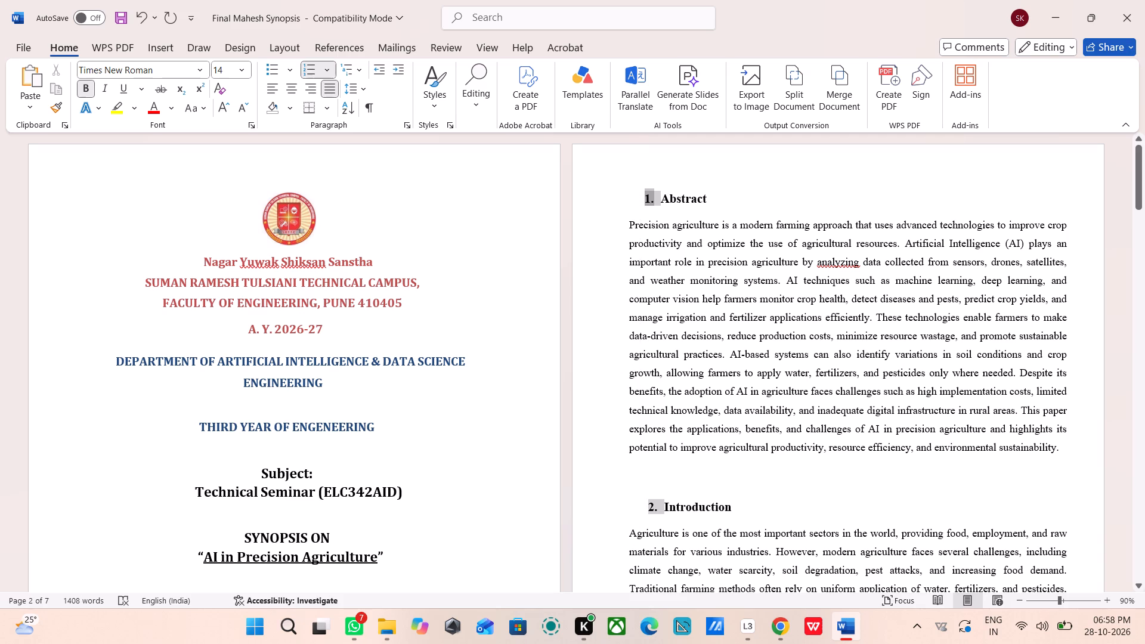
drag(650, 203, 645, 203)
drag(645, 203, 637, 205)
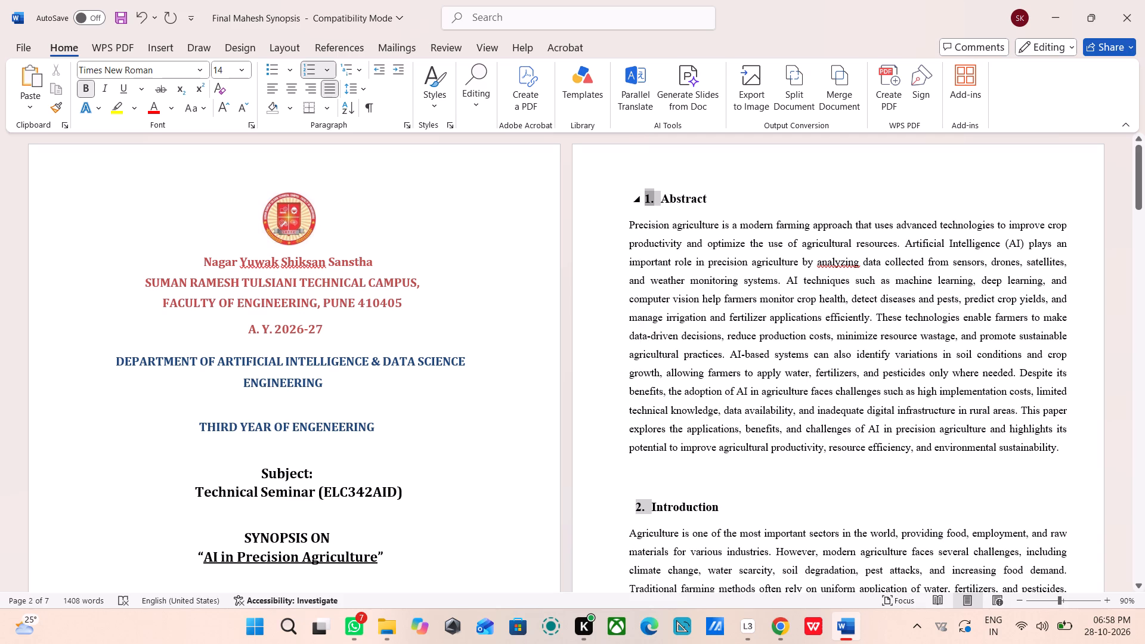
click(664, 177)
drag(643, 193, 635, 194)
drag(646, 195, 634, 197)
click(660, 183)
Remove the Abstract heading's existing list number and its indent, bringing the title back to the body text margin.
key(BackSpace)
key(BackSpace)
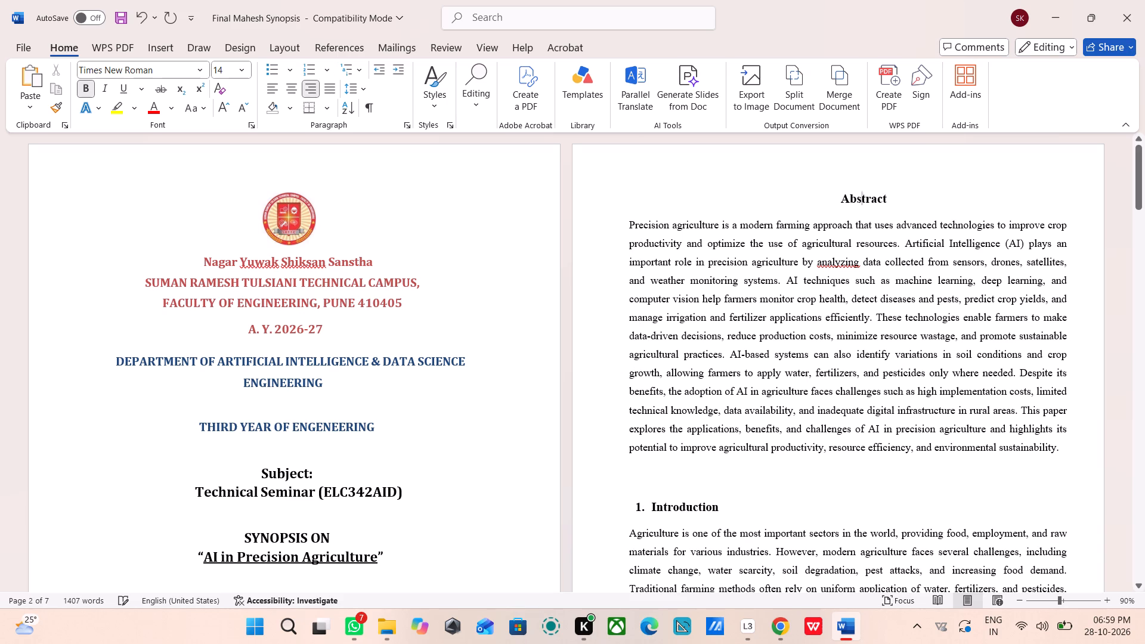
key(BackSpace)
key(BackSpace)
key(BackSpace)
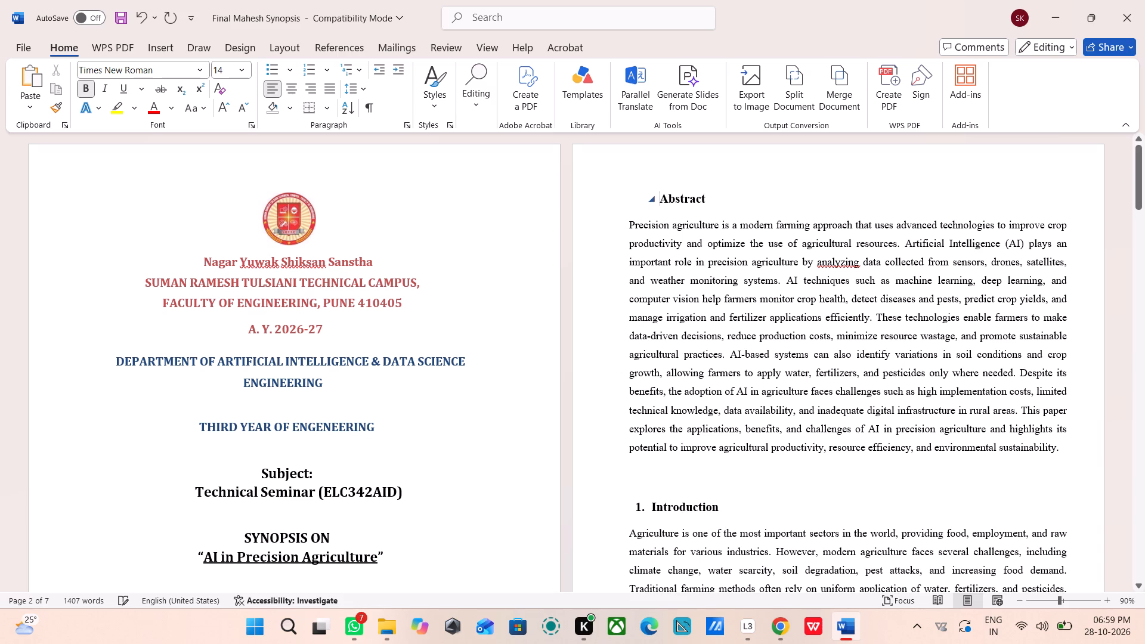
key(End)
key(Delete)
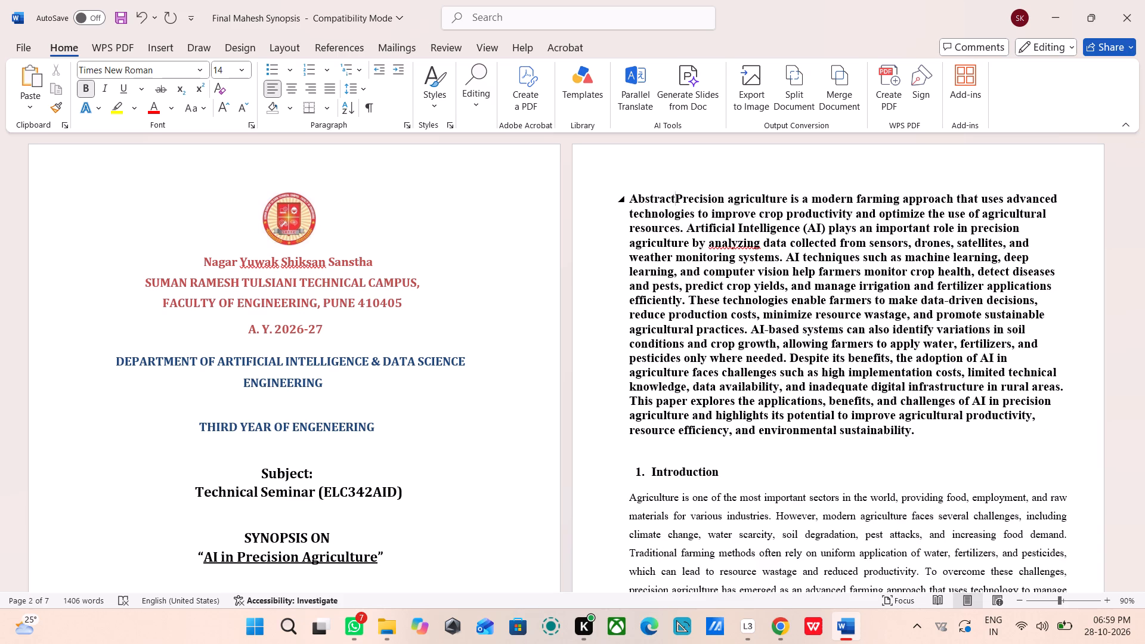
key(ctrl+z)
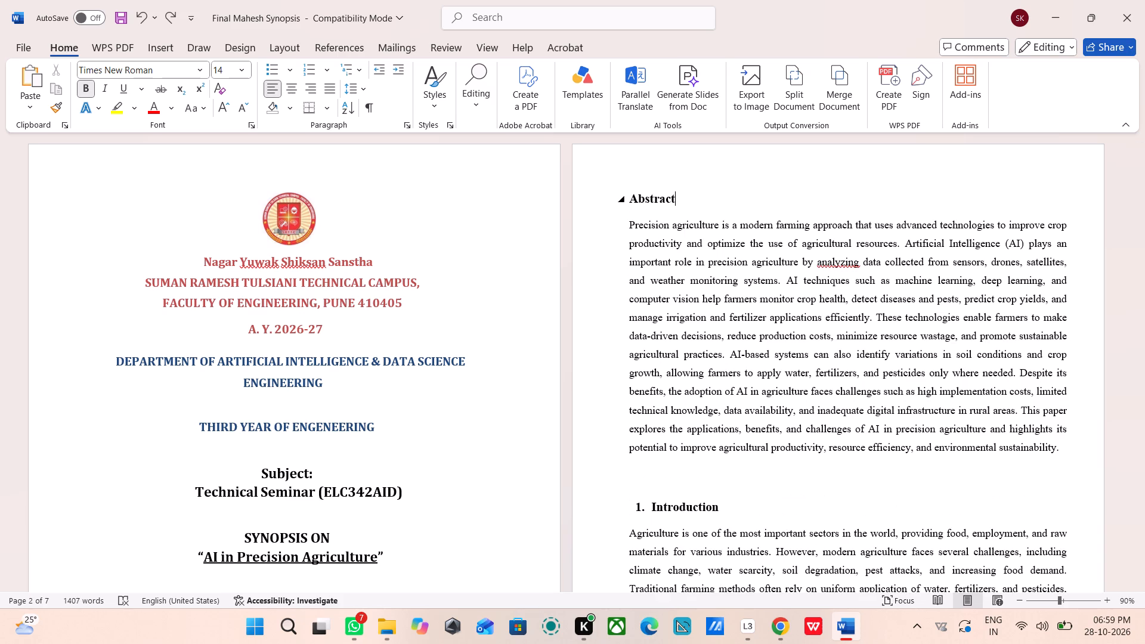
Number the Abstract heading again by entering "1." before its title.
click(632, 197)
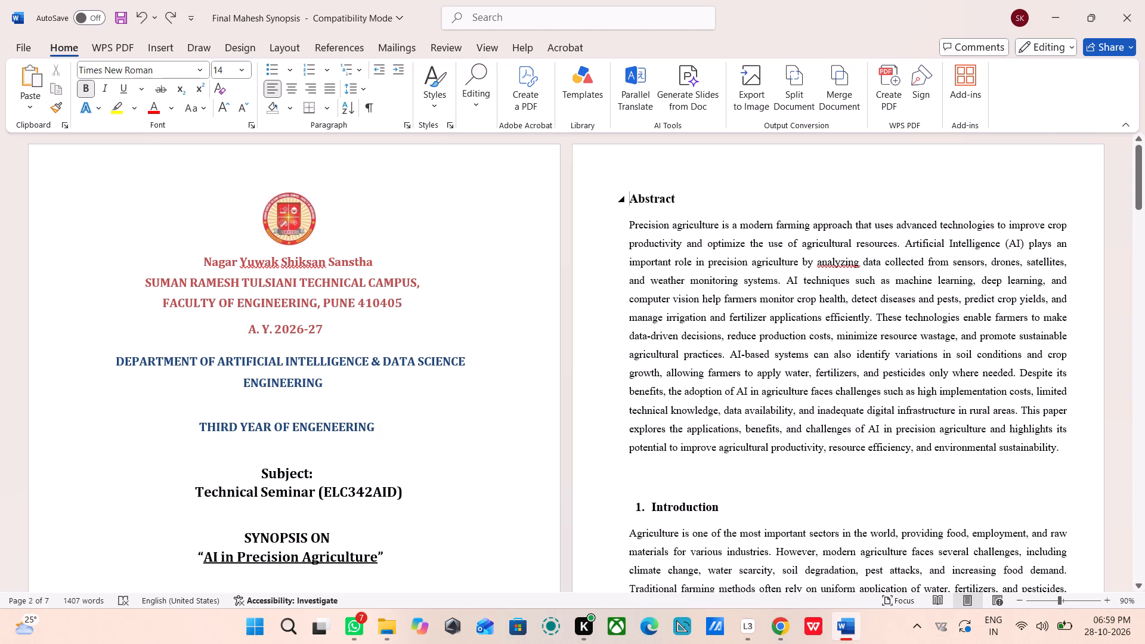
key(End)
key(Left)
key(Left)
key(Left)
key(Left)
key(Left)
key(Left)
key(Left)
key(Left)
key(Left)
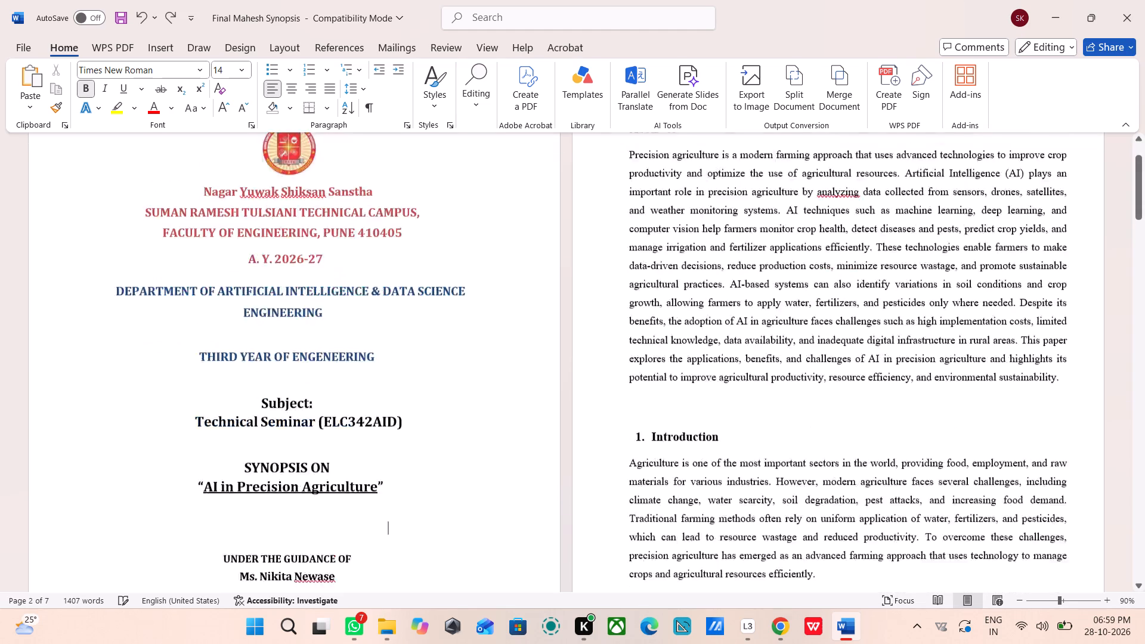
key(Right)
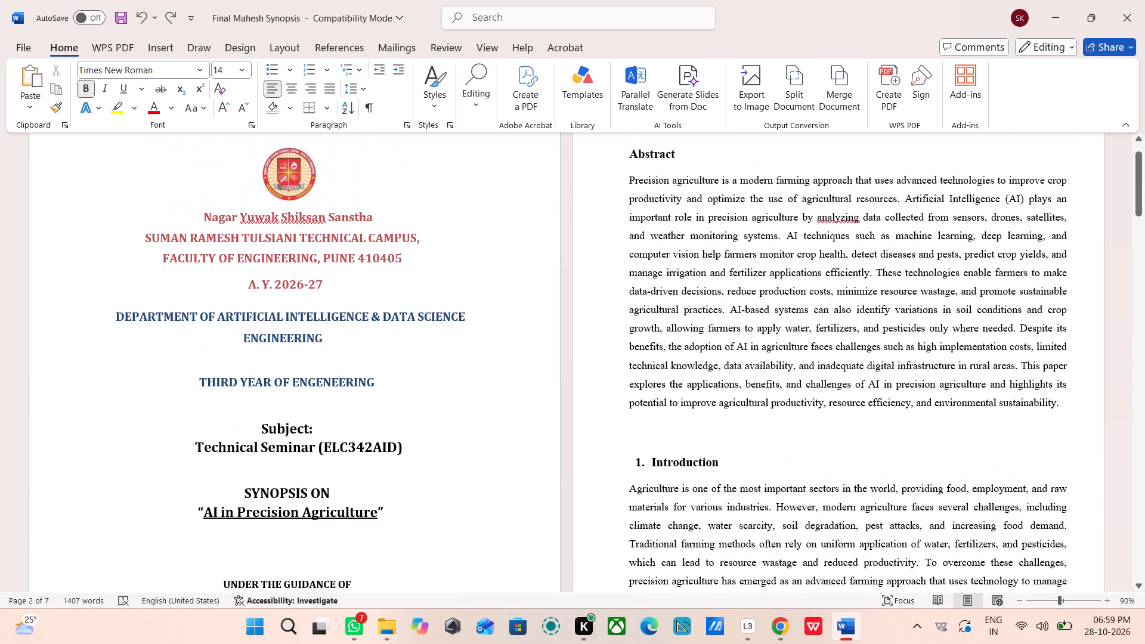
key(End)
key(Left)
key(Left)
key(Left)
key(Left)
key(Left)
key(Left)
key(Left)
key(Left)
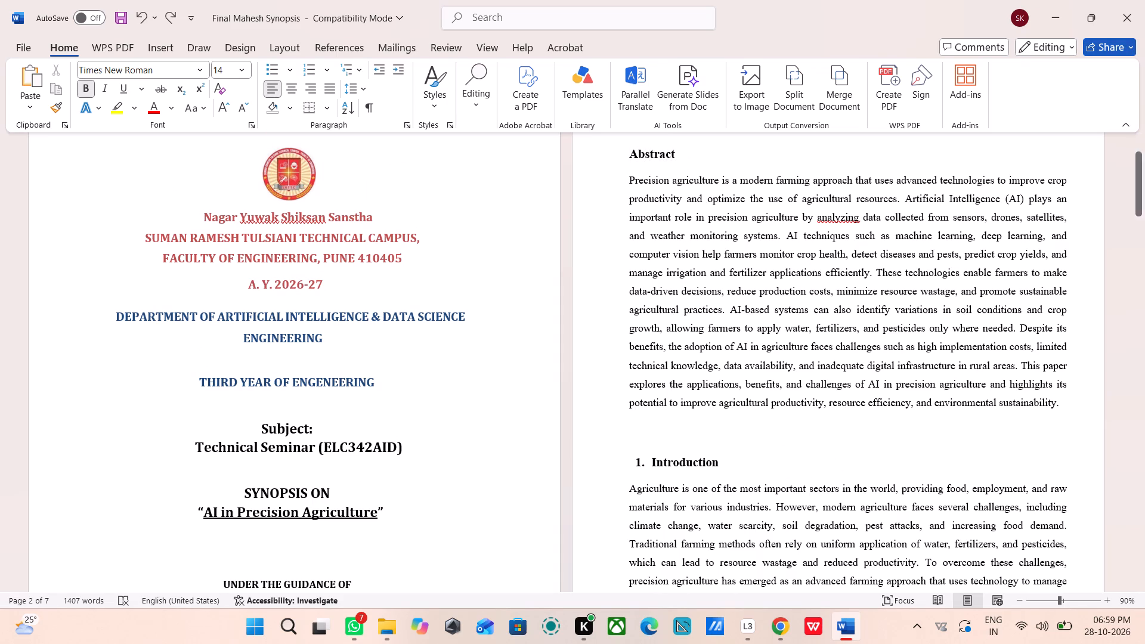
key(1)
text(.)
key(space)
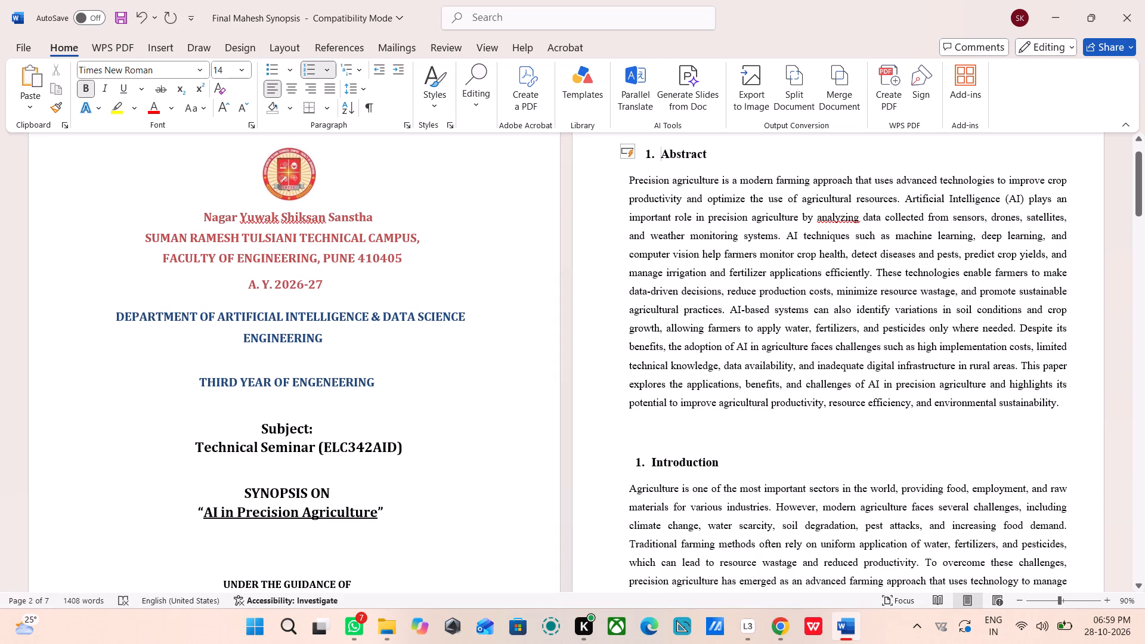
Remove the Introduction heading's list number and enter "2." before its title instead.
click(639, 466)
key(BackSpace)
key(Down)
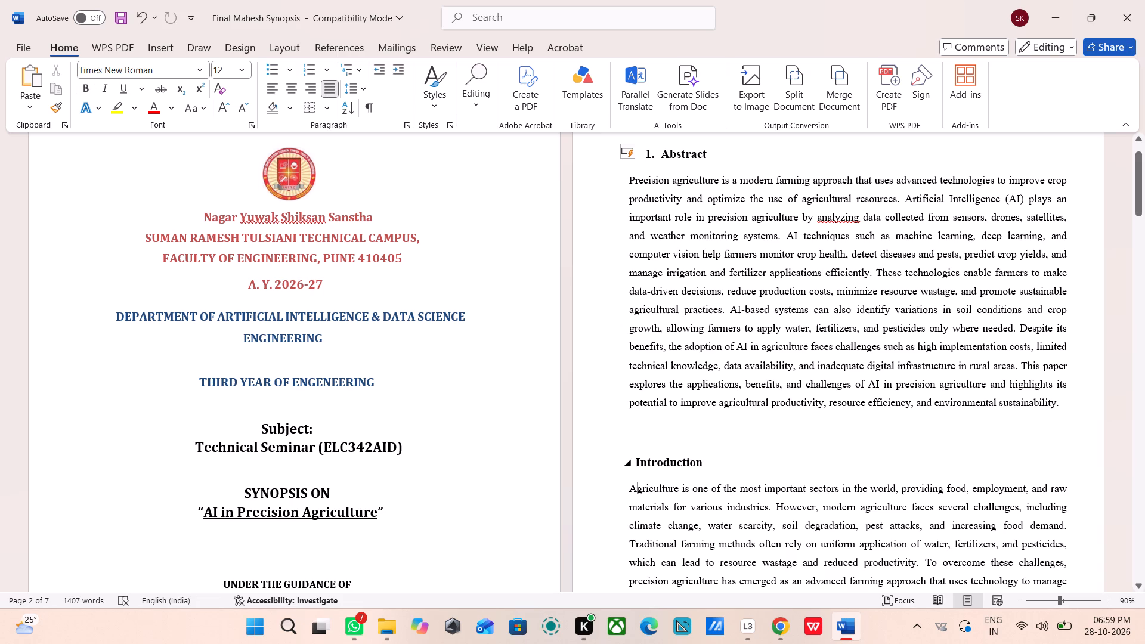
click(635, 458)
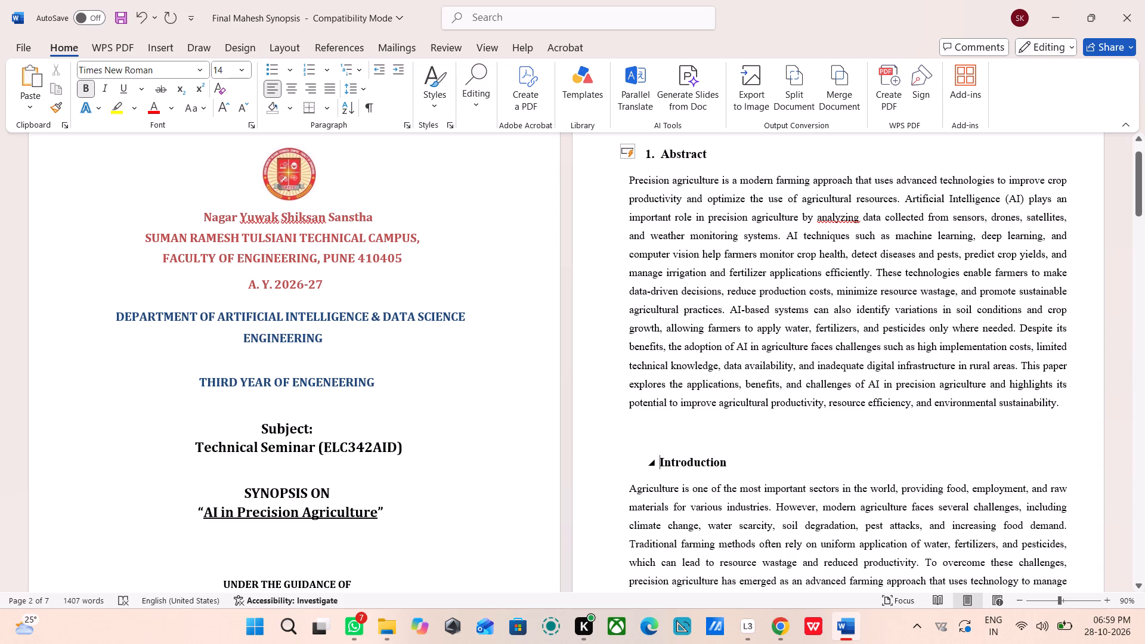
text(2.)
key(space)
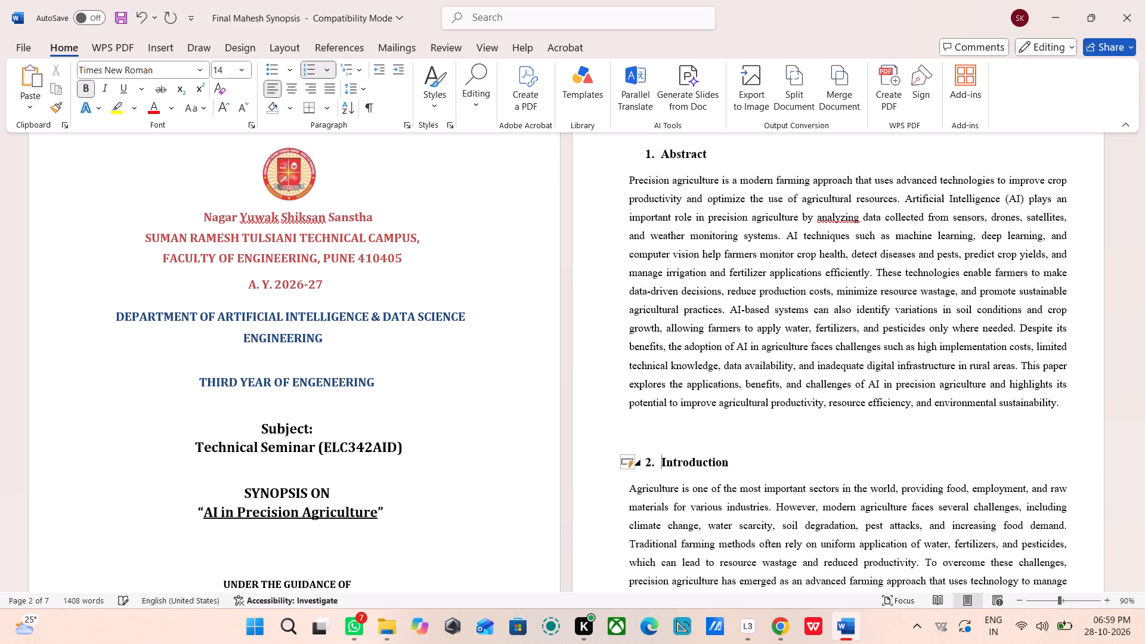
Shift the list numbers of the Abstract and Introduction headings slightly left toward the body text margin.
drag(646, 149, 635, 148)
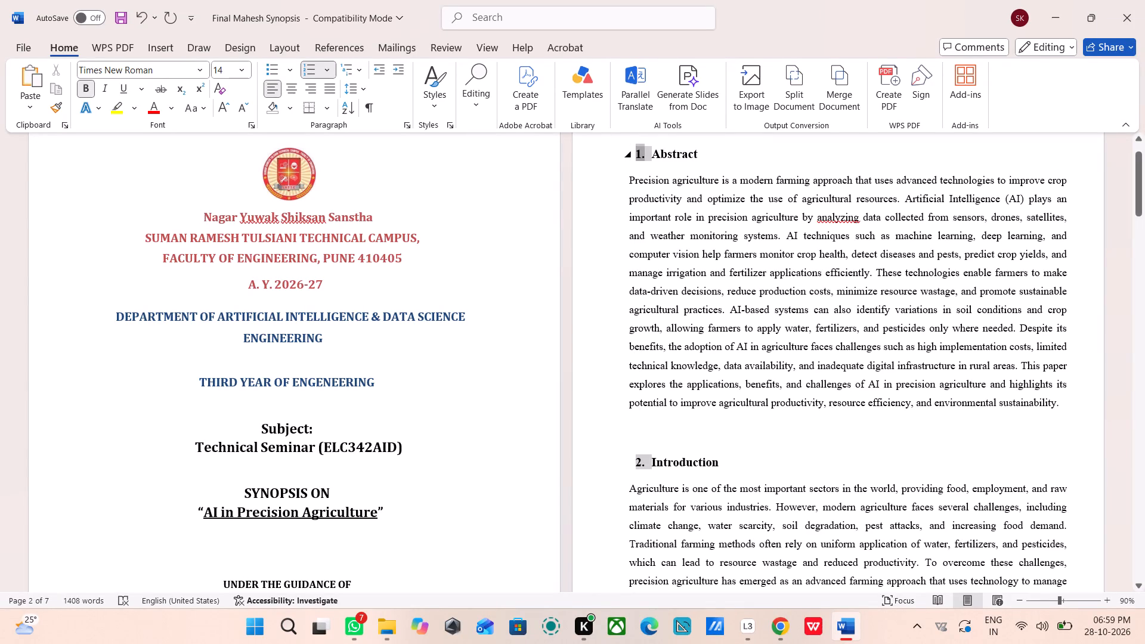
click(747, 171)
Replace the list number of the Problem Statement heading on page 3 with "3." before its title.
scroll(747, 171, up, 1)
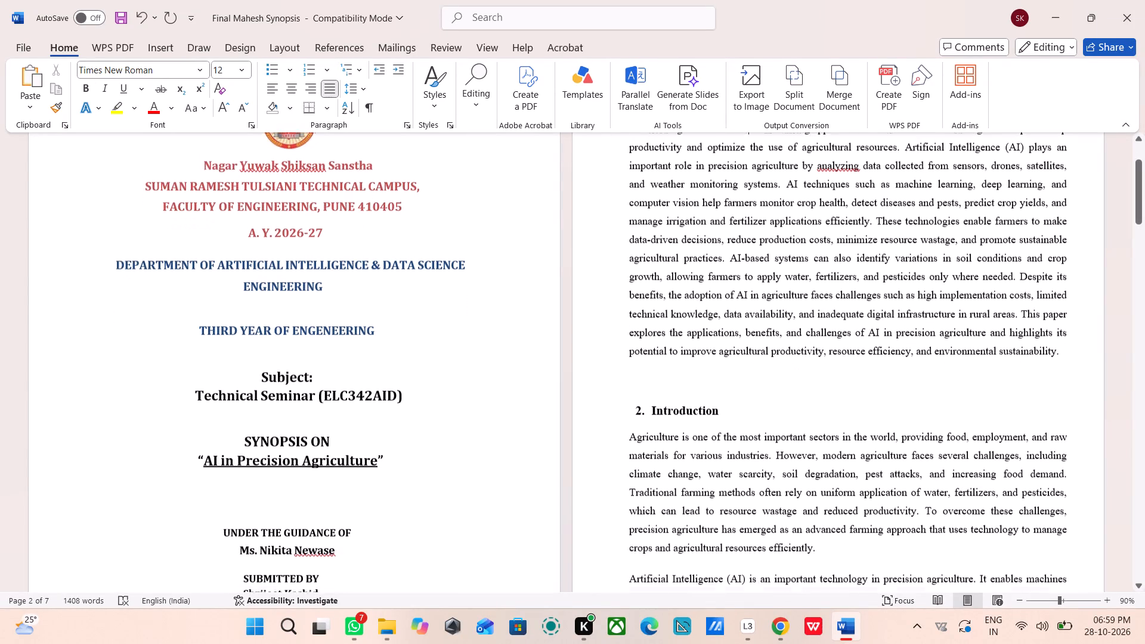
scroll(747, 171, up, 4)
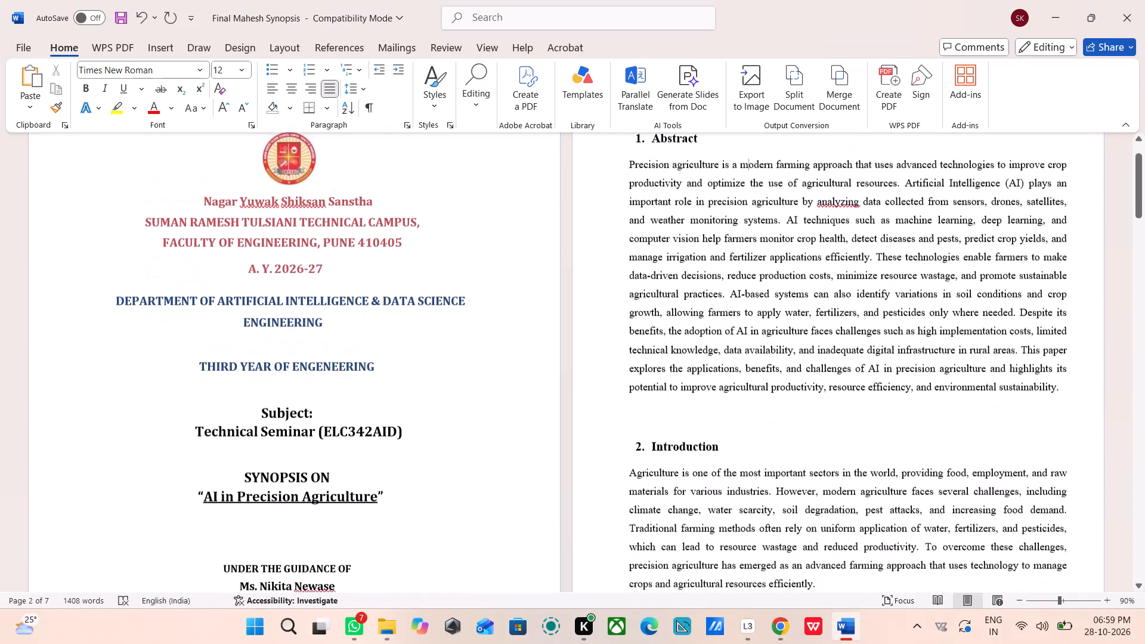
scroll(747, 171, down, 7)
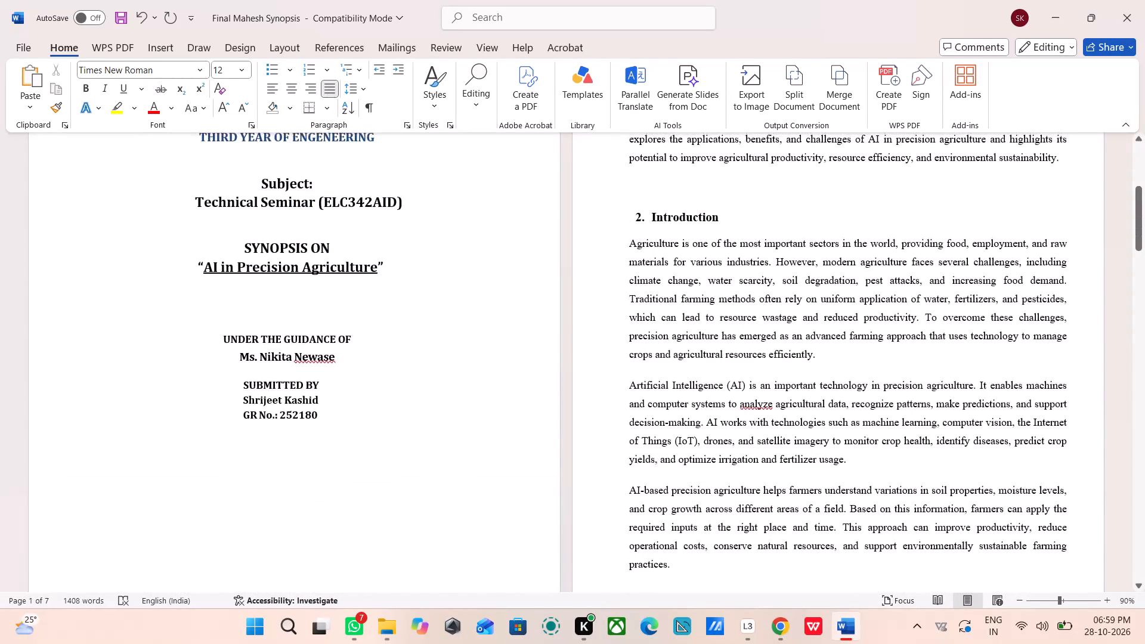
ctrl+scroll(747, 171, down, 5)
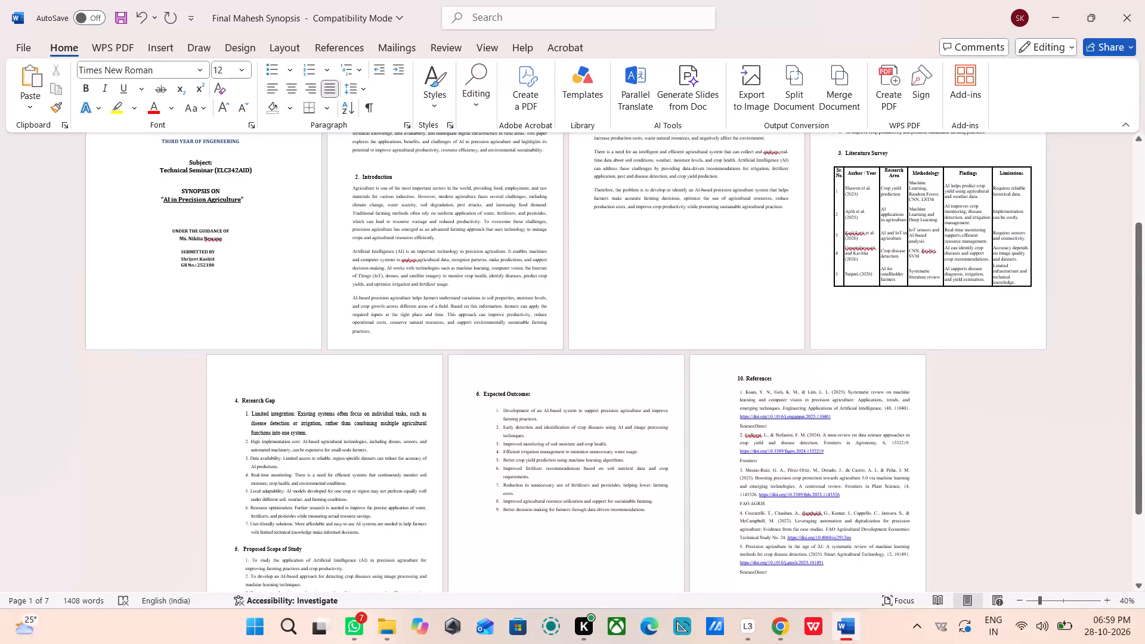
scroll(747, 171, up, 6)
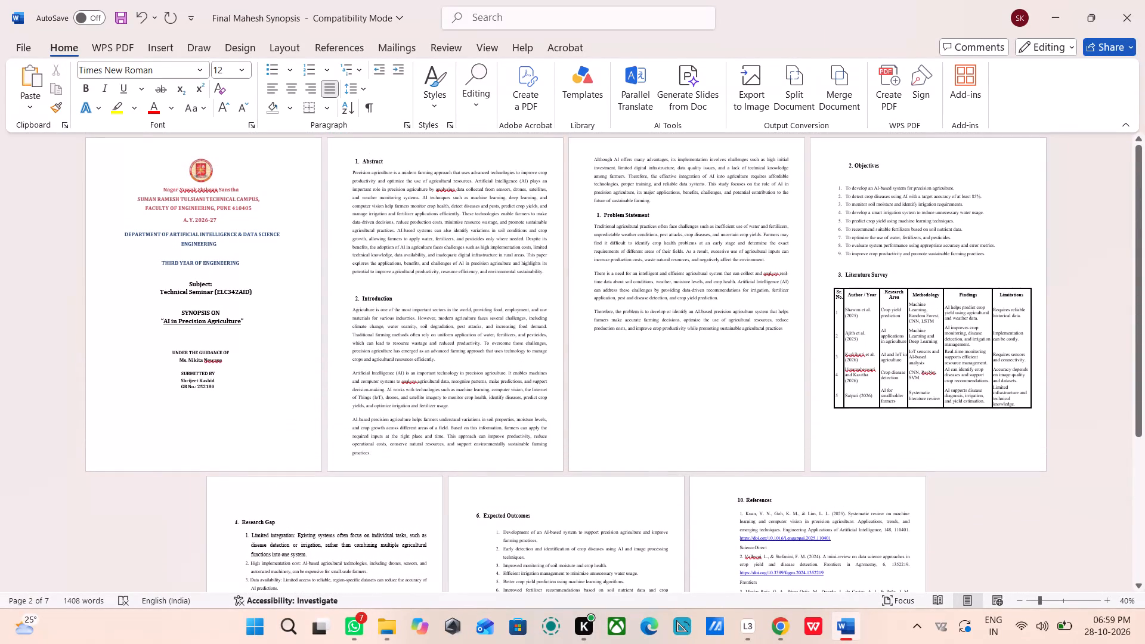
double_click(595, 215)
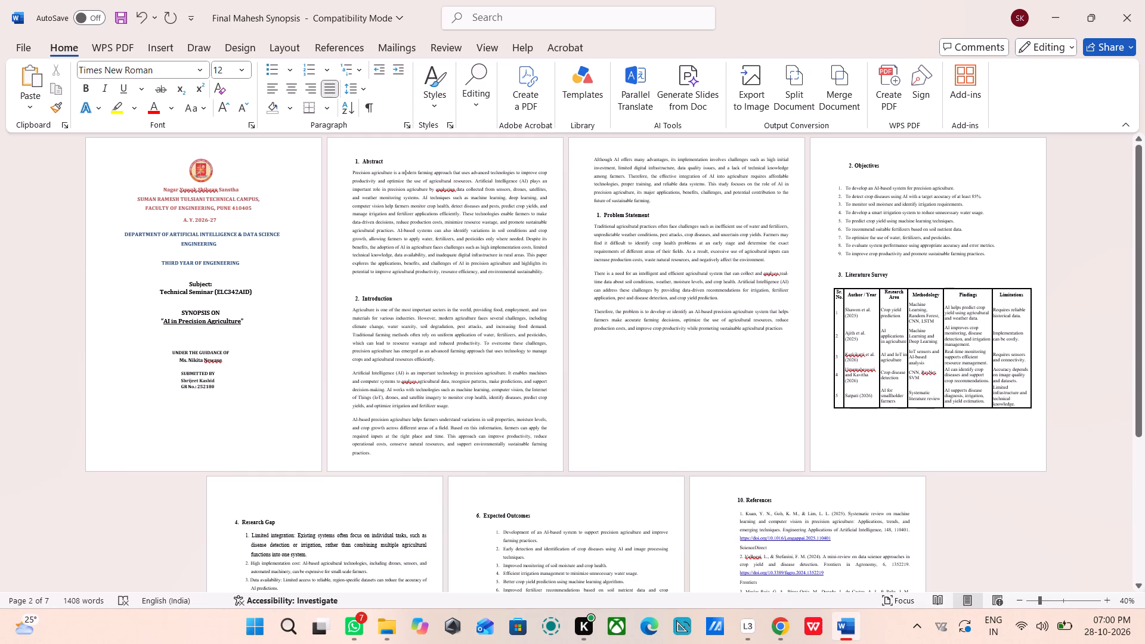
click(601, 215)
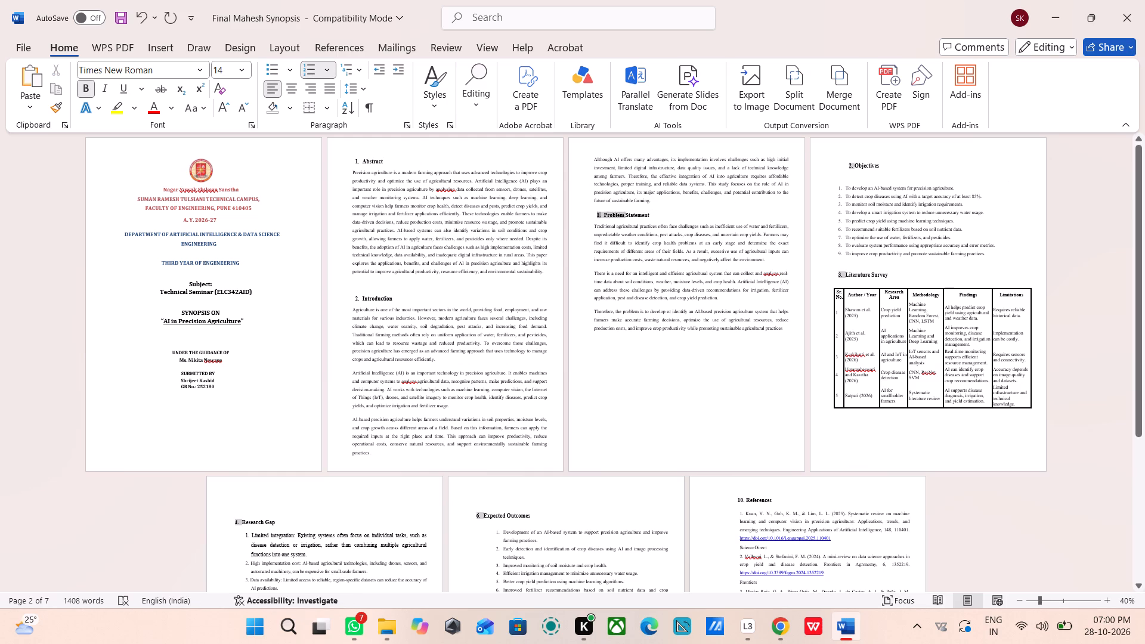
key(BackSpace)
key(BackSpace)
key(BackSpace)
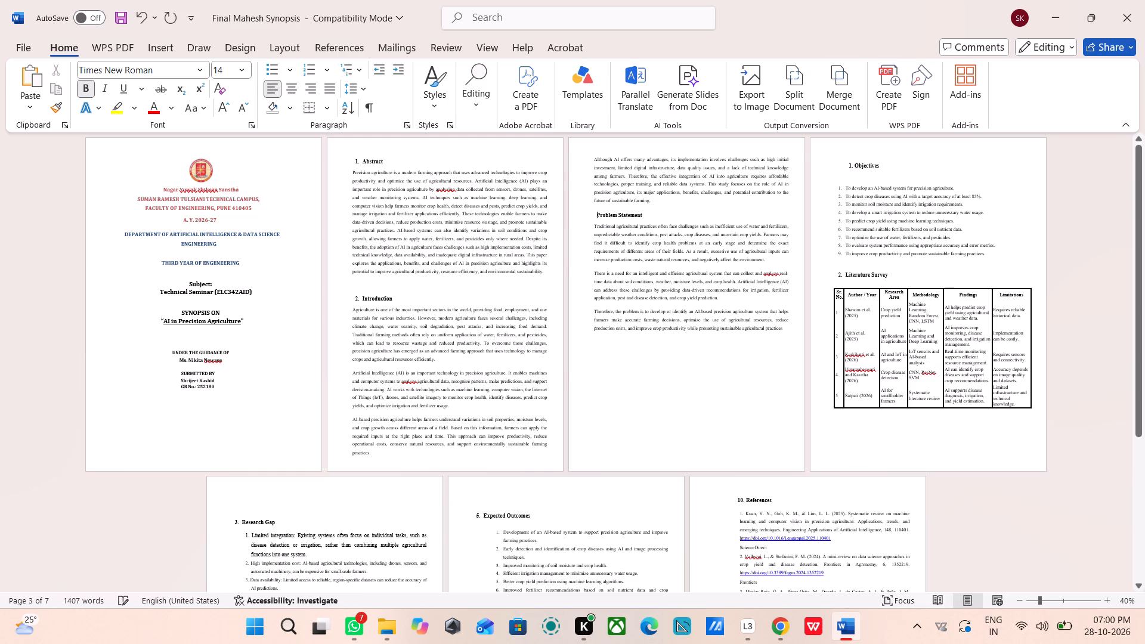
text(3.)
key(space)
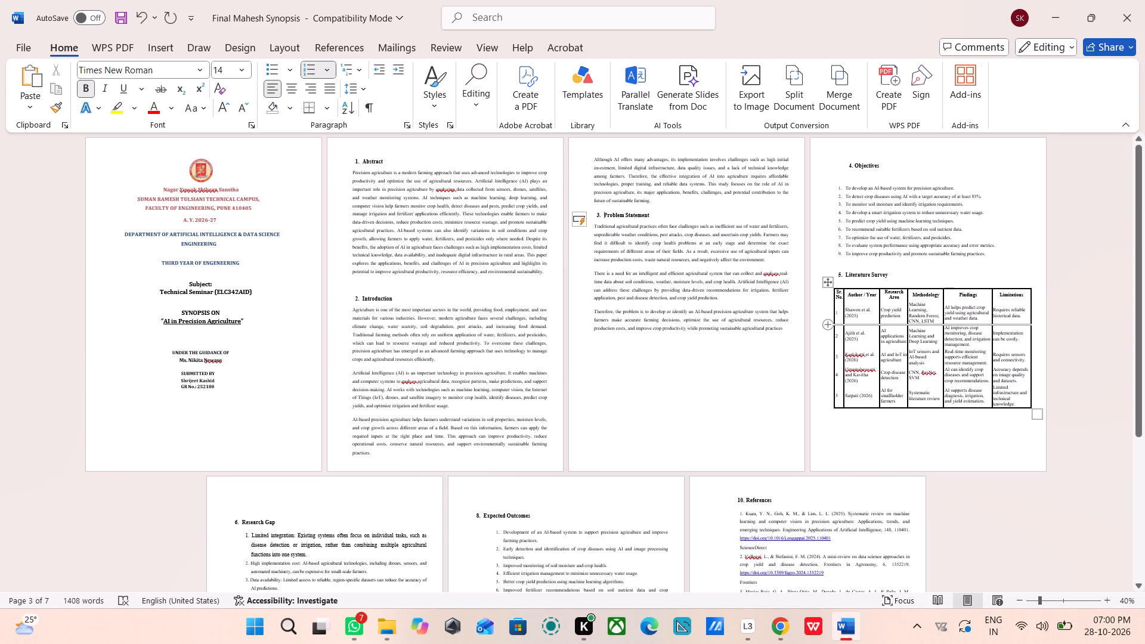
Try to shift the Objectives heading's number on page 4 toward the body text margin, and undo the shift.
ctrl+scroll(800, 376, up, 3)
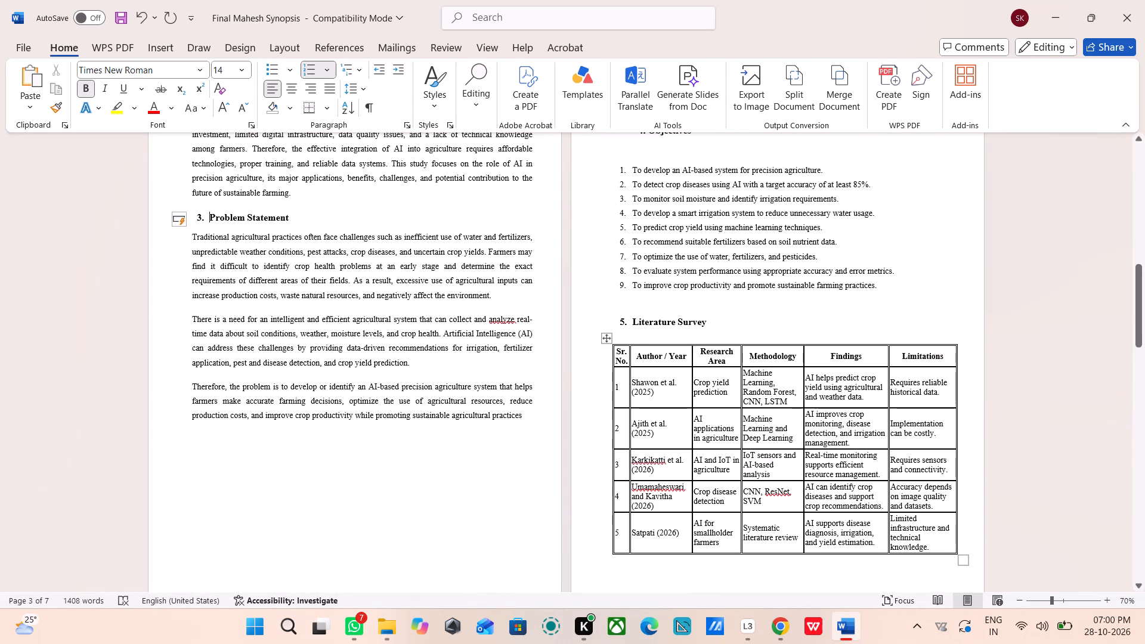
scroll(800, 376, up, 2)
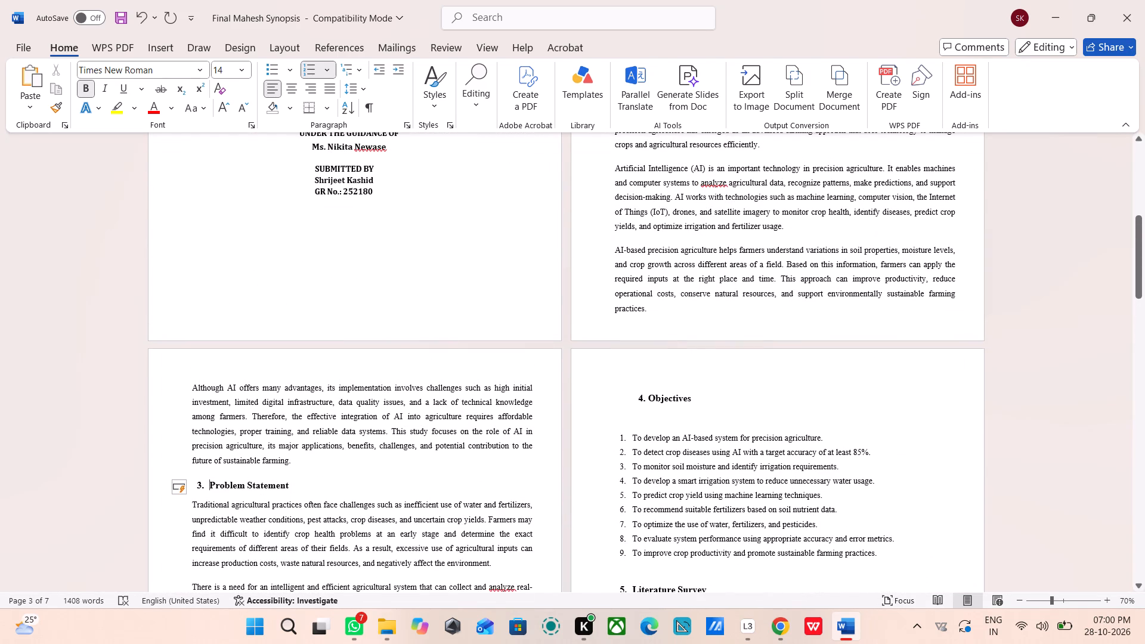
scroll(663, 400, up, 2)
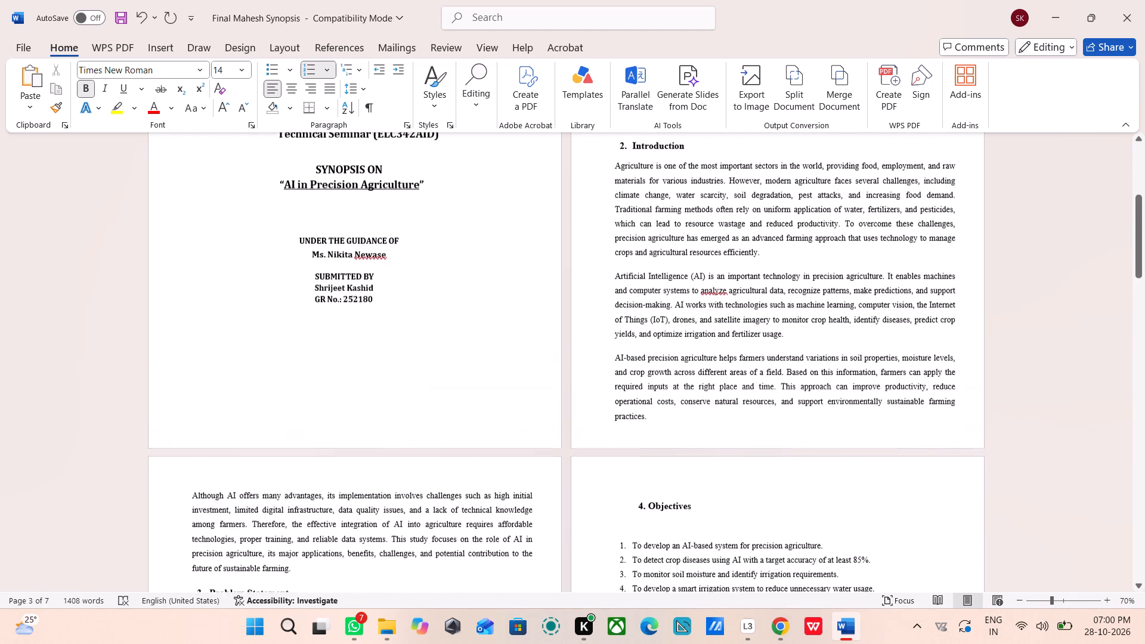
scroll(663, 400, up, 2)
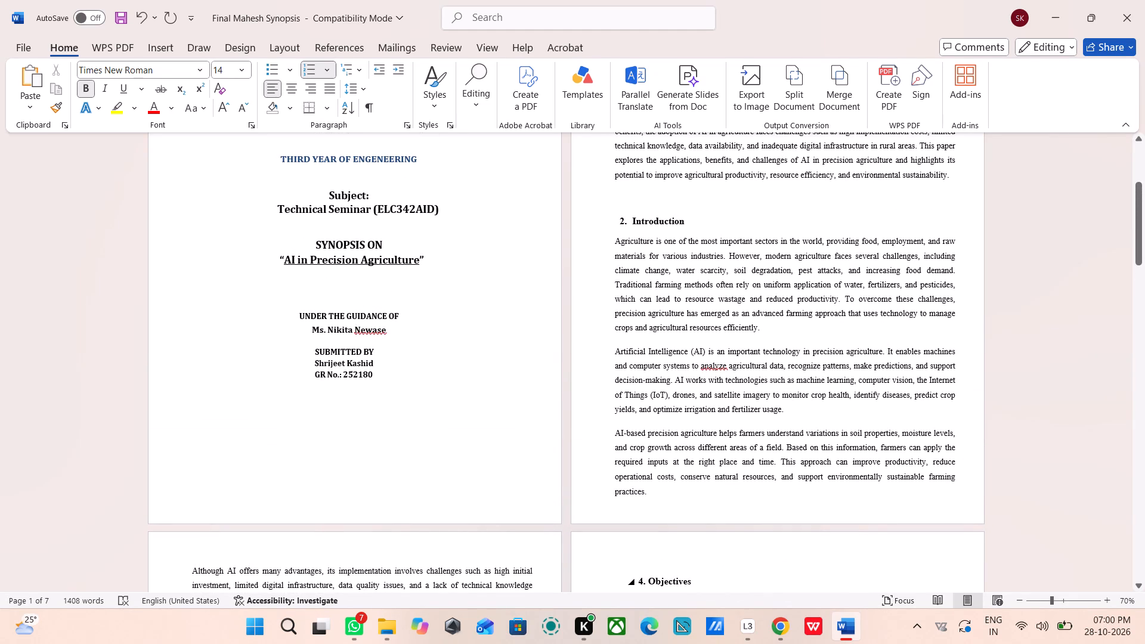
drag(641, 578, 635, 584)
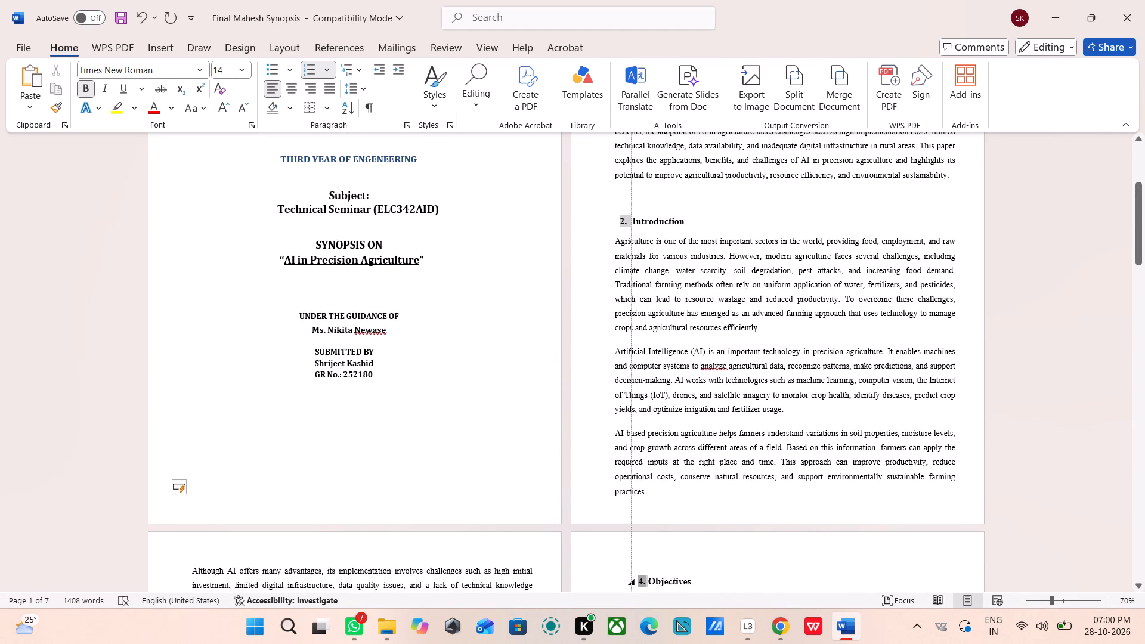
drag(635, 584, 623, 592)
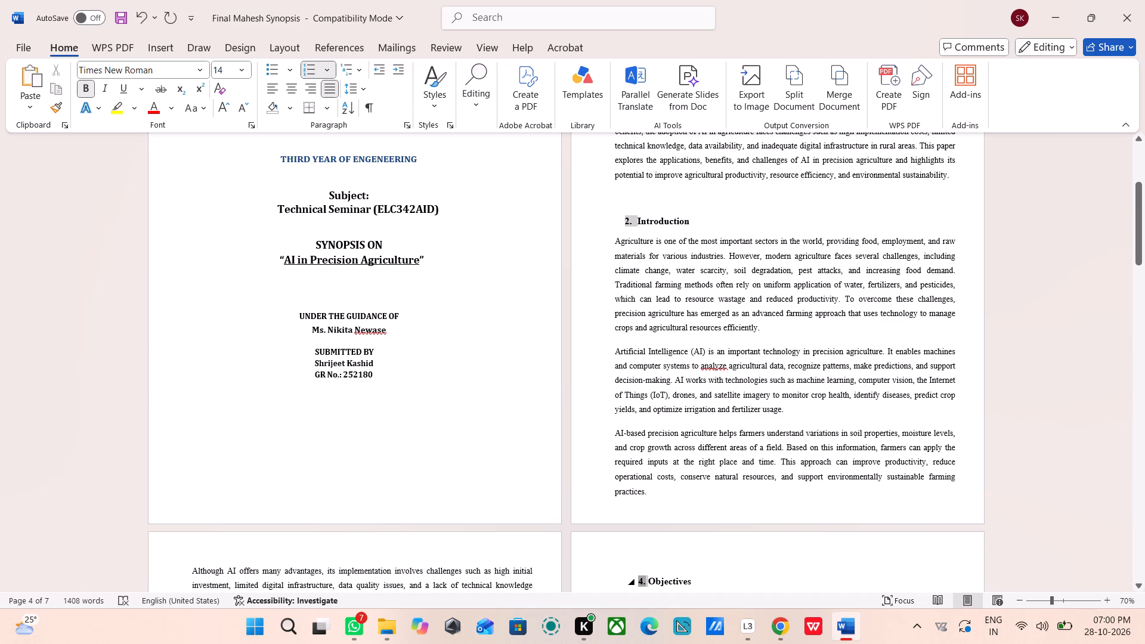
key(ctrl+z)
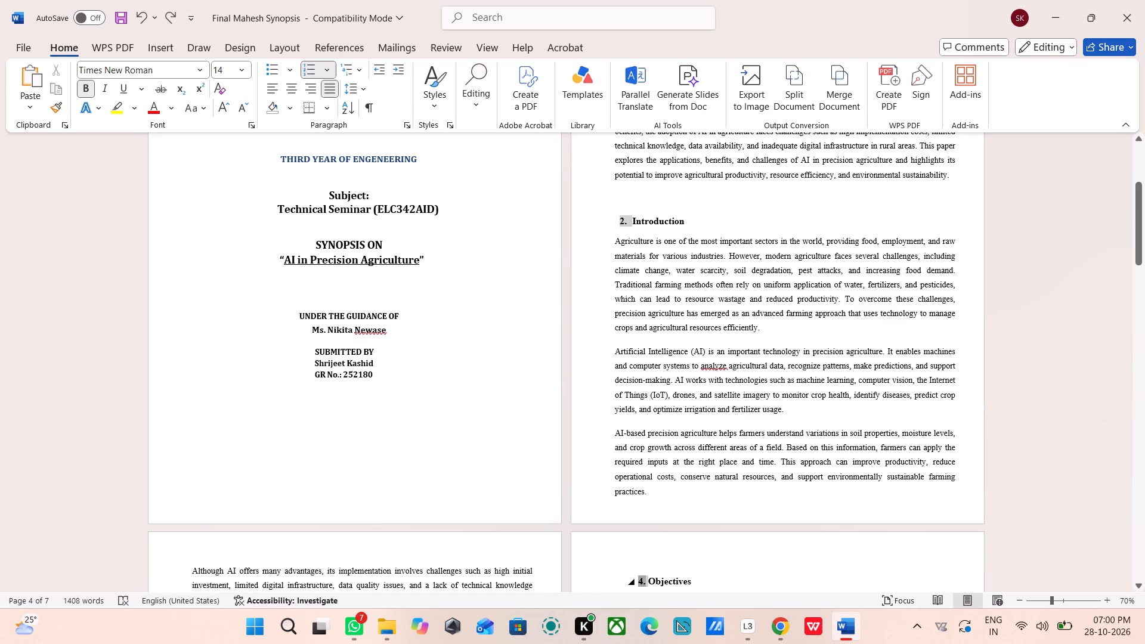
Remove the Objectives heading's number and indent on page 4 and enter "3." before its title.
double_click(714, 577)
click(647, 572)
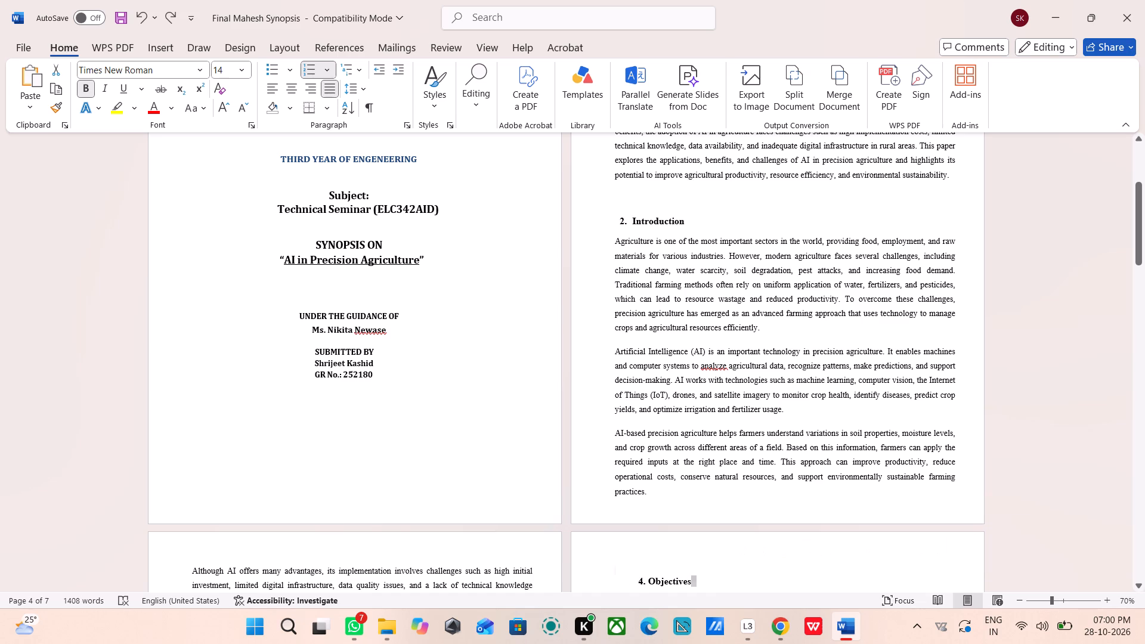
click(647, 572)
click(647, 580)
key(BackSpace)
key(BackSpace)
key(BackSpace)
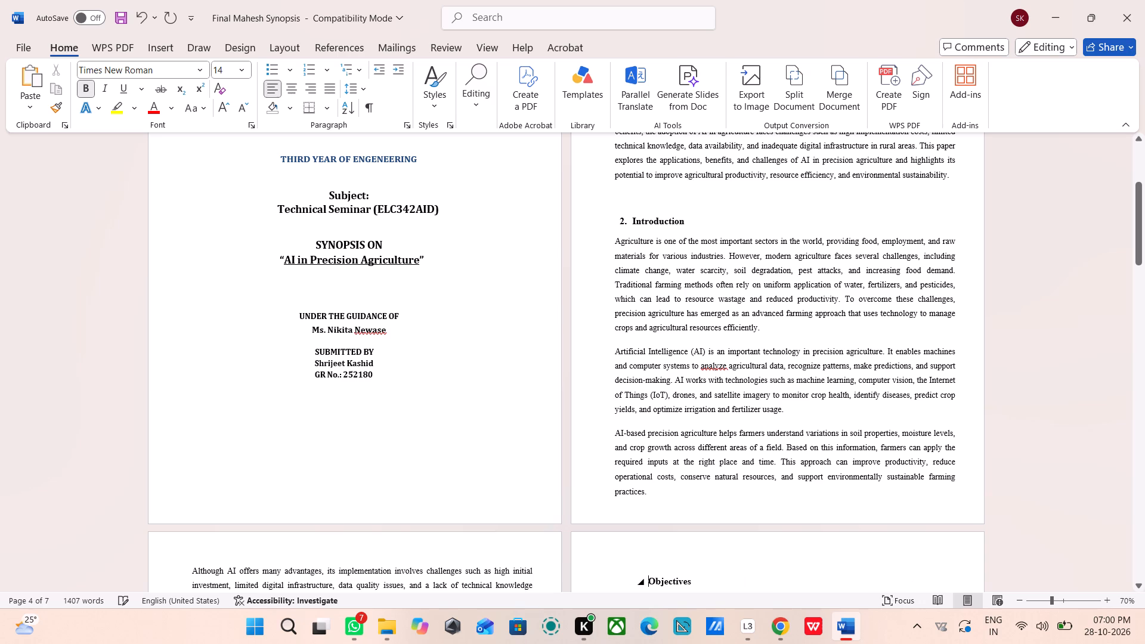
key(BackSpace)
key(BackSpace)
text(3.)
key(space)
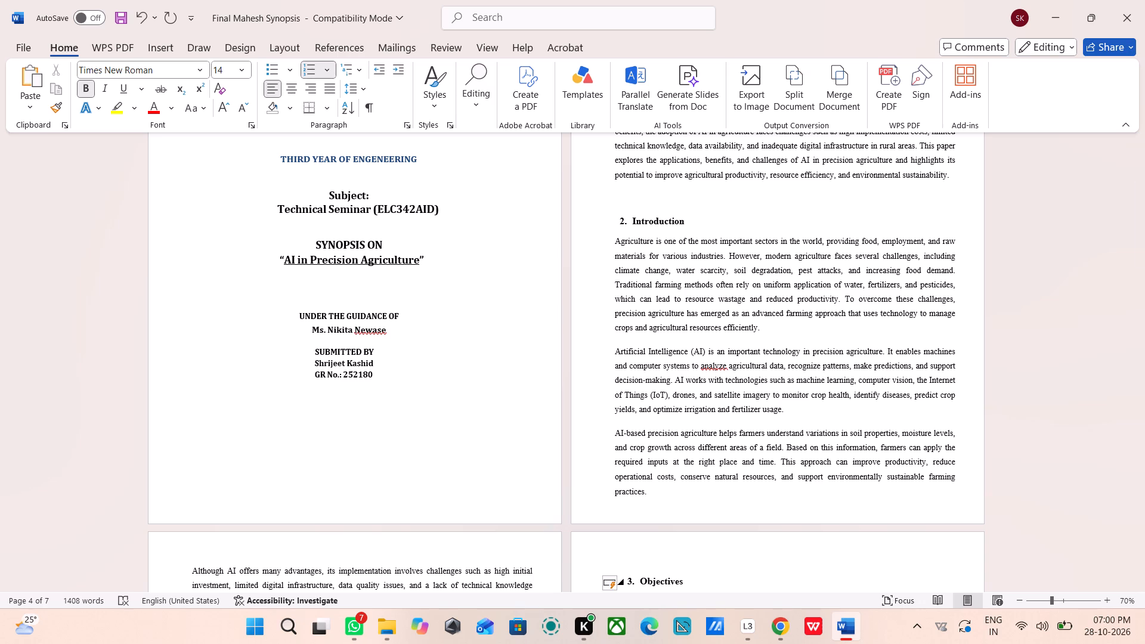
Replace the Objectives heading's number with "4." before its title.
scroll(647, 580, down, 5)
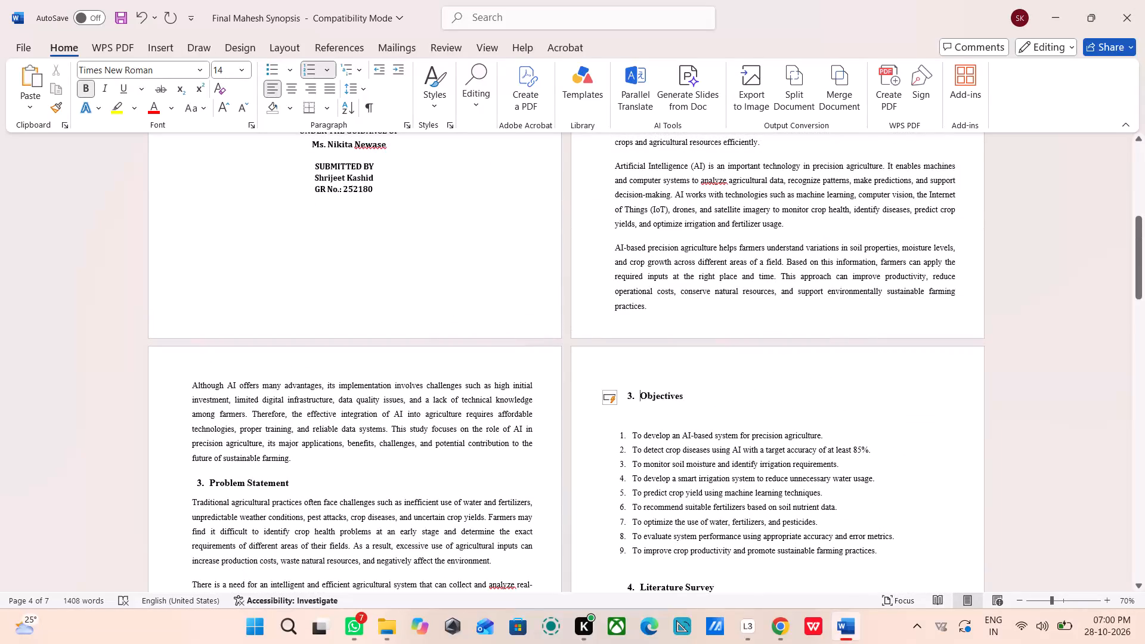
key(BackSpace)
key(BackSpace)
text(4.)
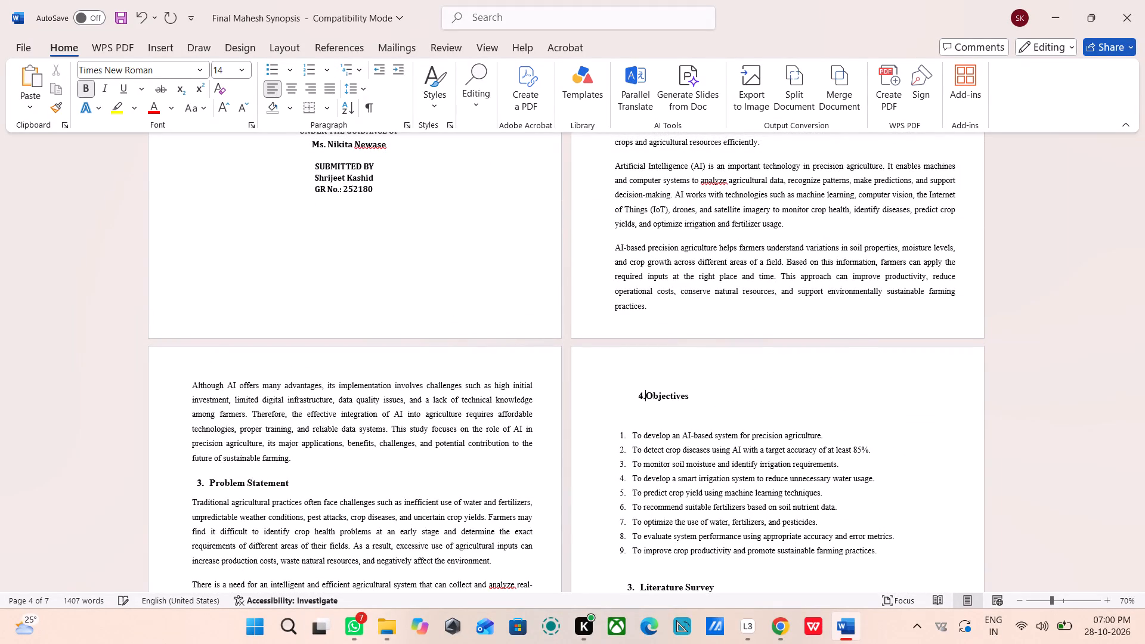
key(space)
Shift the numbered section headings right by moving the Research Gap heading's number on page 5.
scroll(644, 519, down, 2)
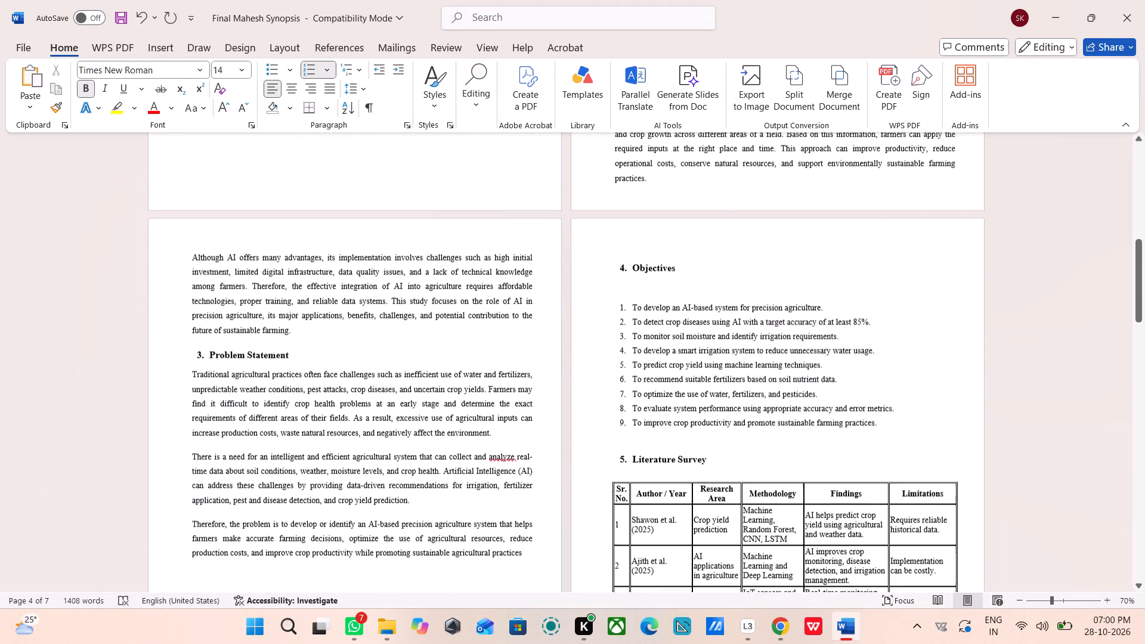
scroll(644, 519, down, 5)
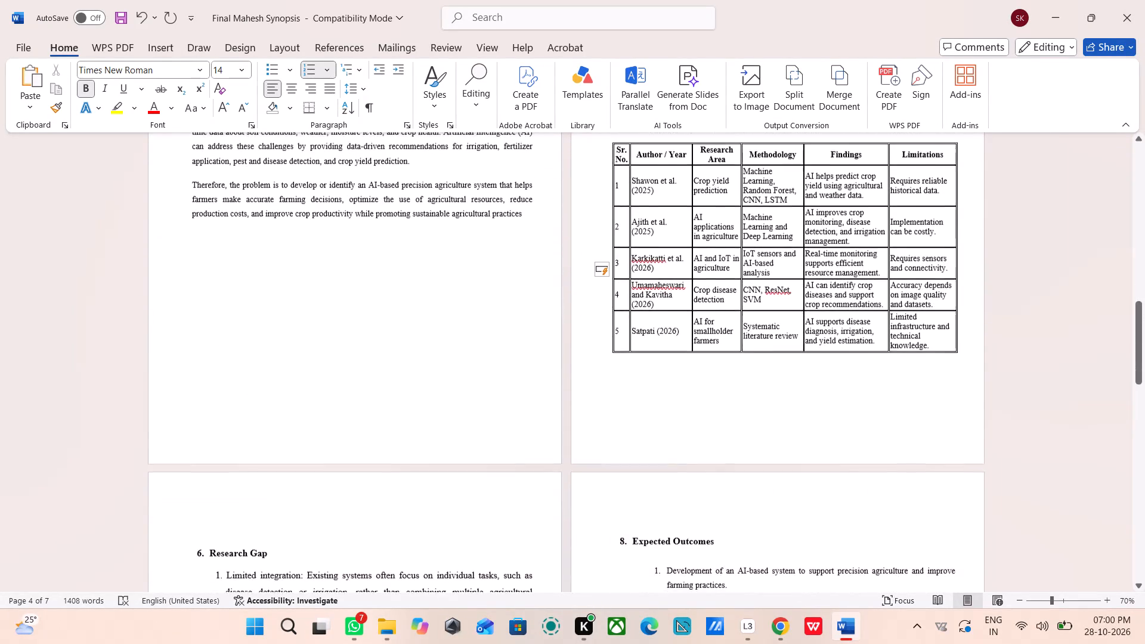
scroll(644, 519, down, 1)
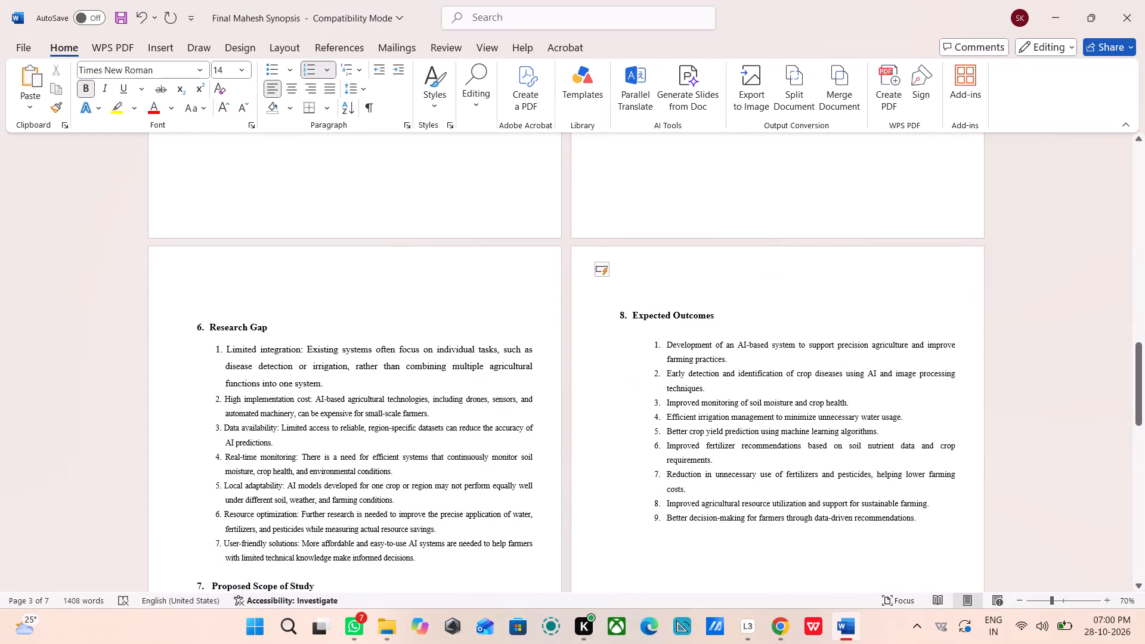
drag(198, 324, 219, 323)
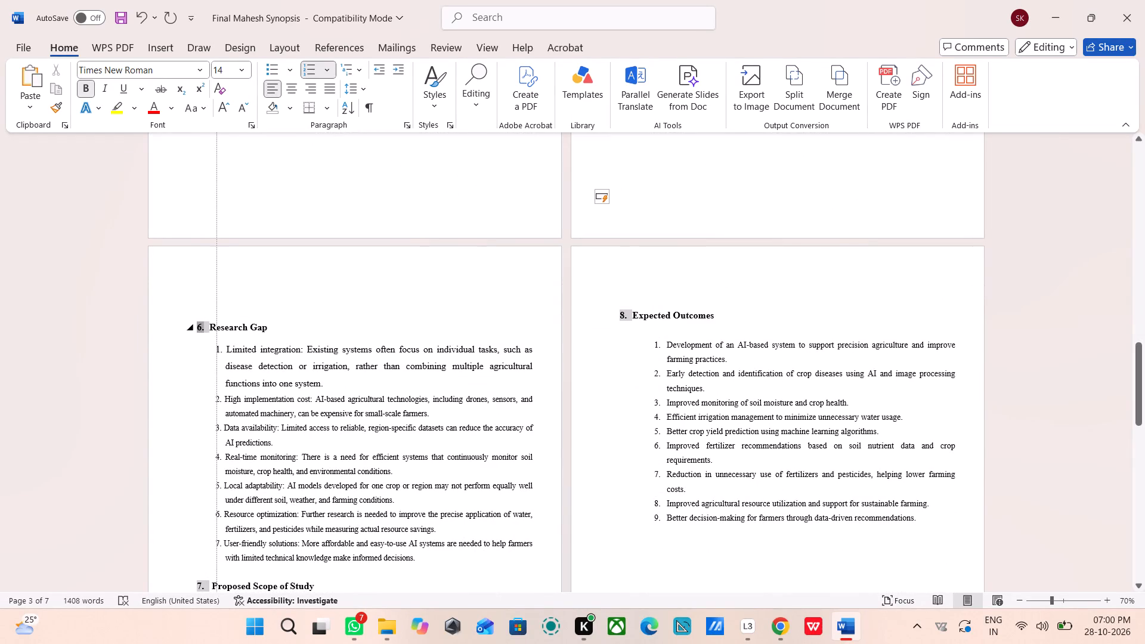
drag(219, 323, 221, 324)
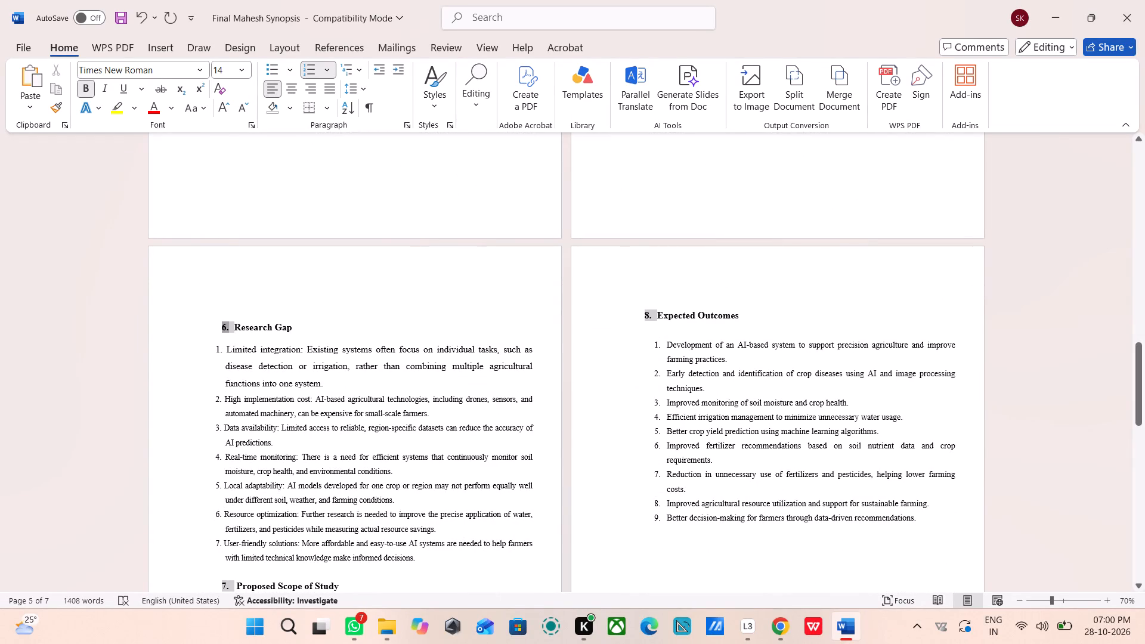
Shift the numbered section headings back left, close to the body text margin, using the Problem Statement heading's number on page 3.
scroll(357, 312, right, 1)
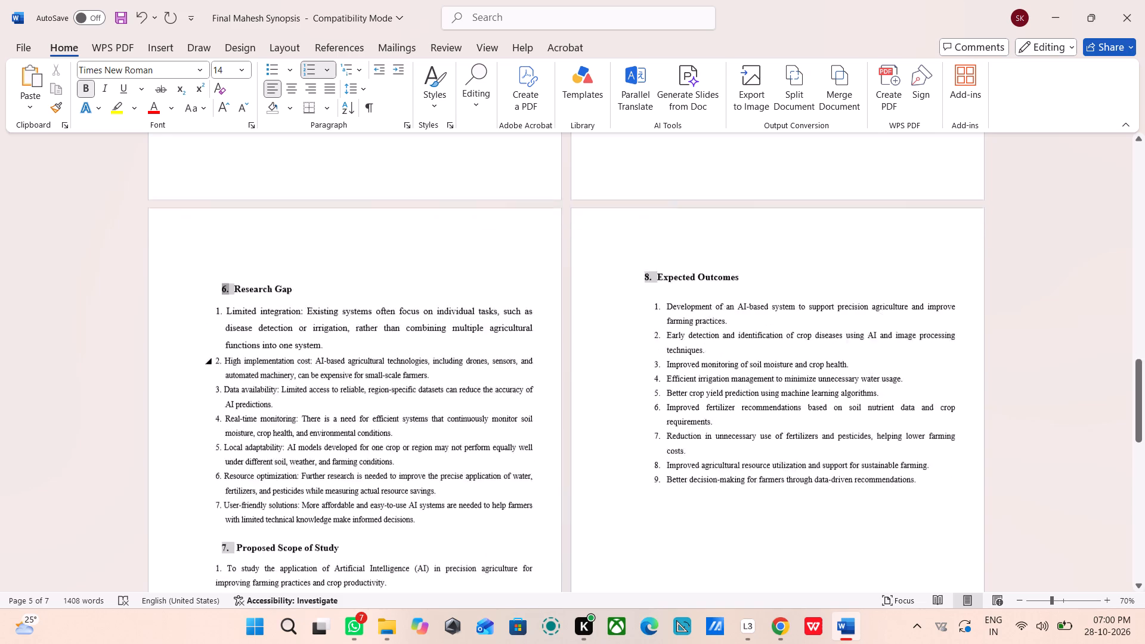
scroll(357, 312, right, 1)
scroll(357, 312, up, 2)
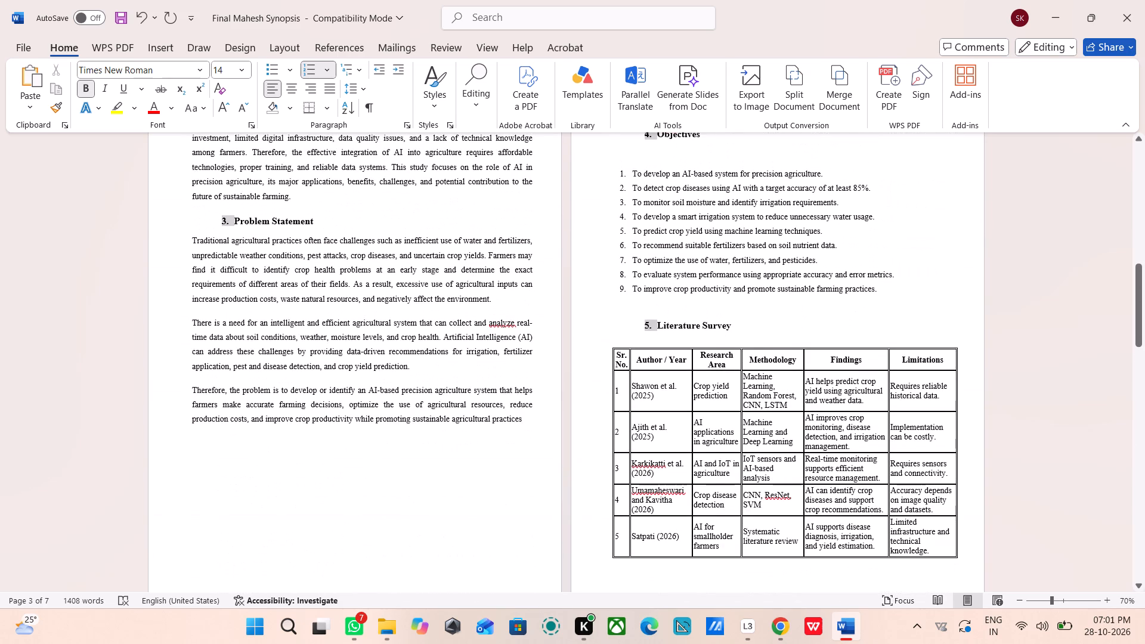
scroll(357, 312, up, 2)
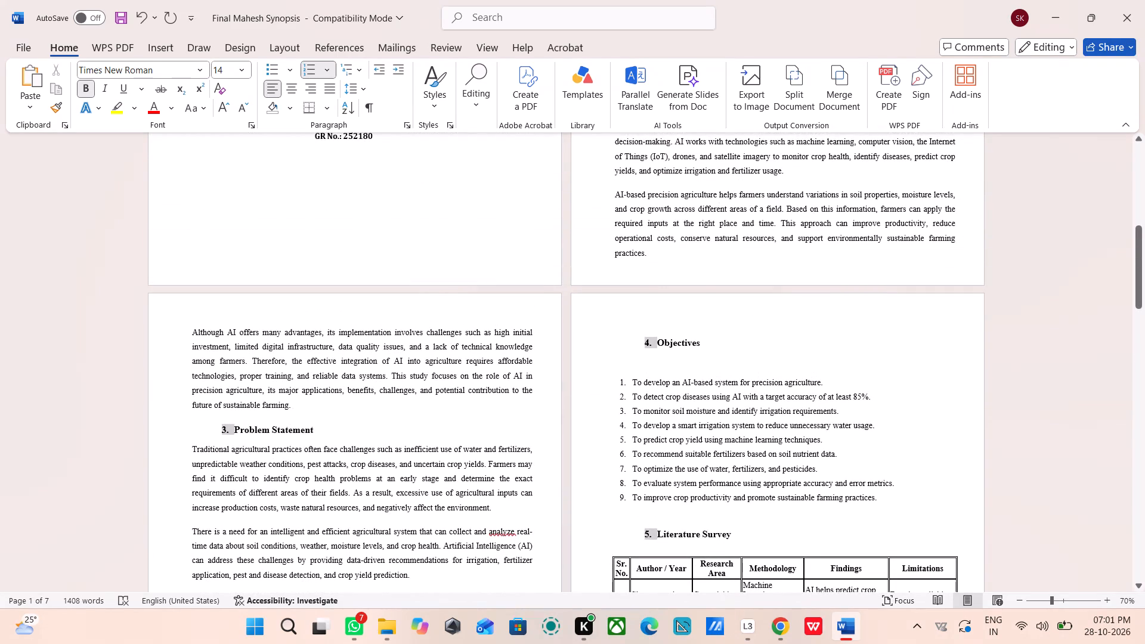
drag(222, 428, 211, 437)
drag(211, 437, 209, 438)
drag(209, 438, 207, 433)
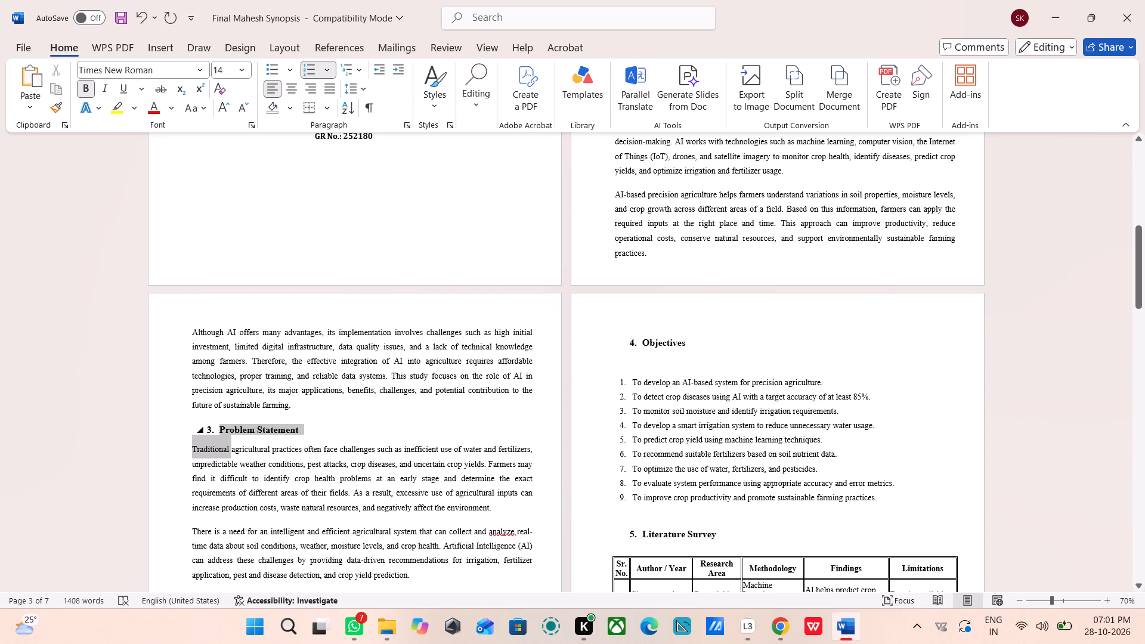
drag(207, 433, 205, 433)
click(342, 424)
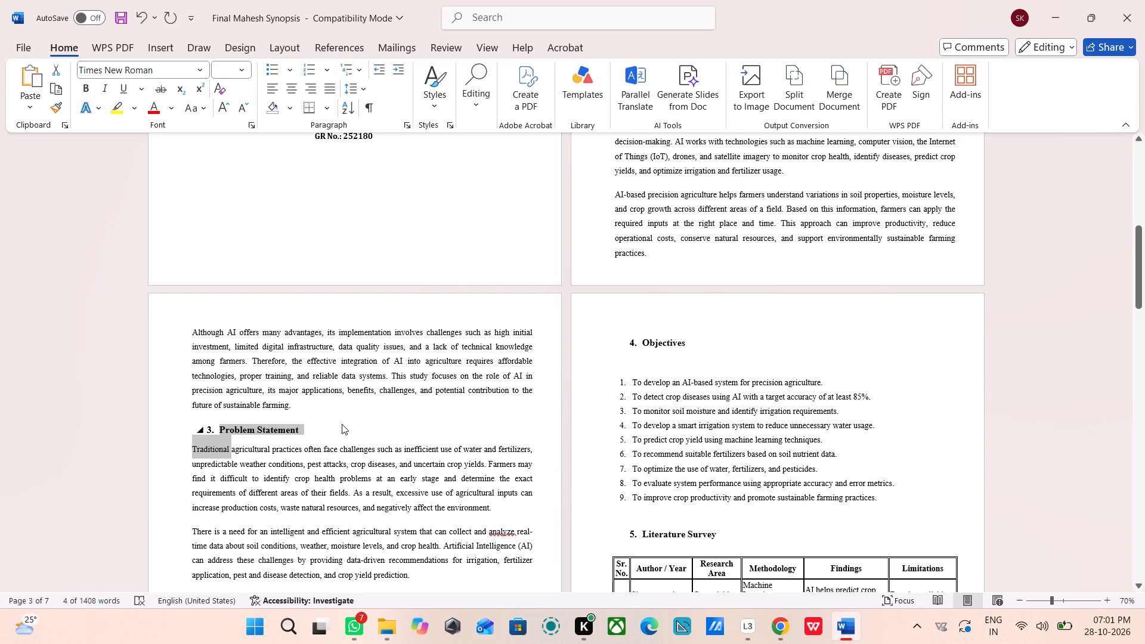
drag(208, 426, 201, 427)
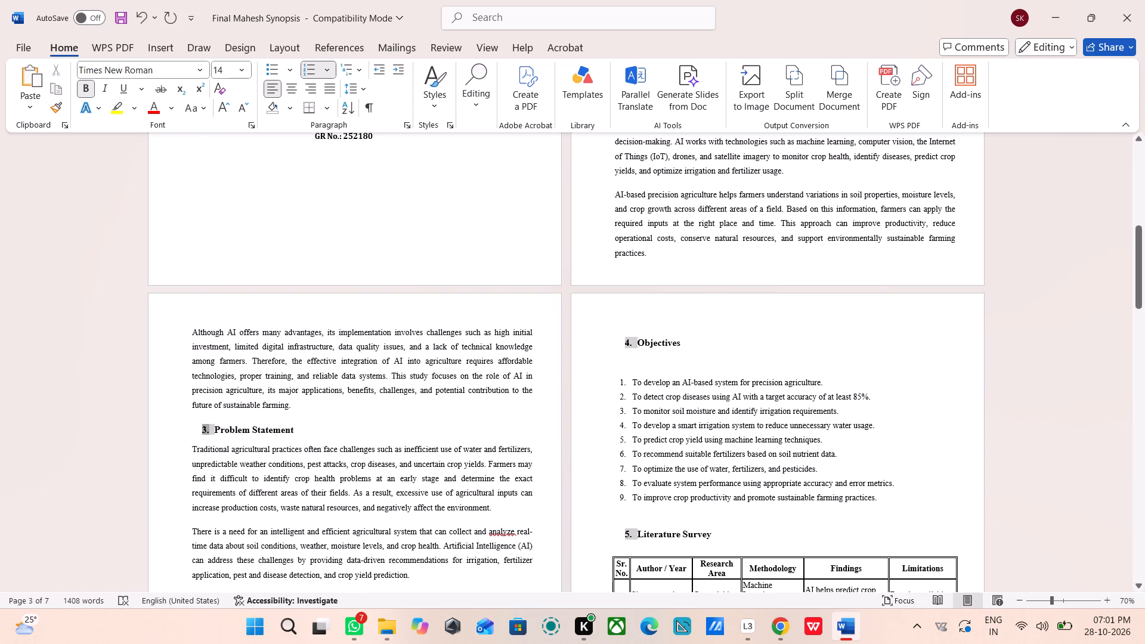
click(429, 423)
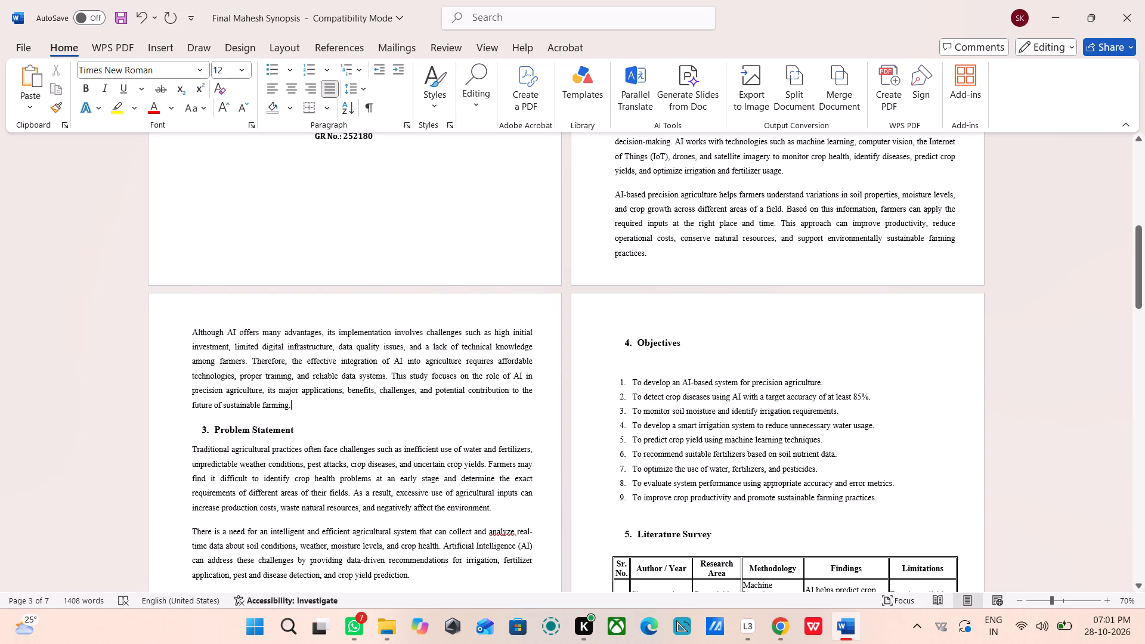
Cut all seven points under the Research Gap heading on page 5 and remove the leftover line's indent.
scroll(428, 423, down, 2)
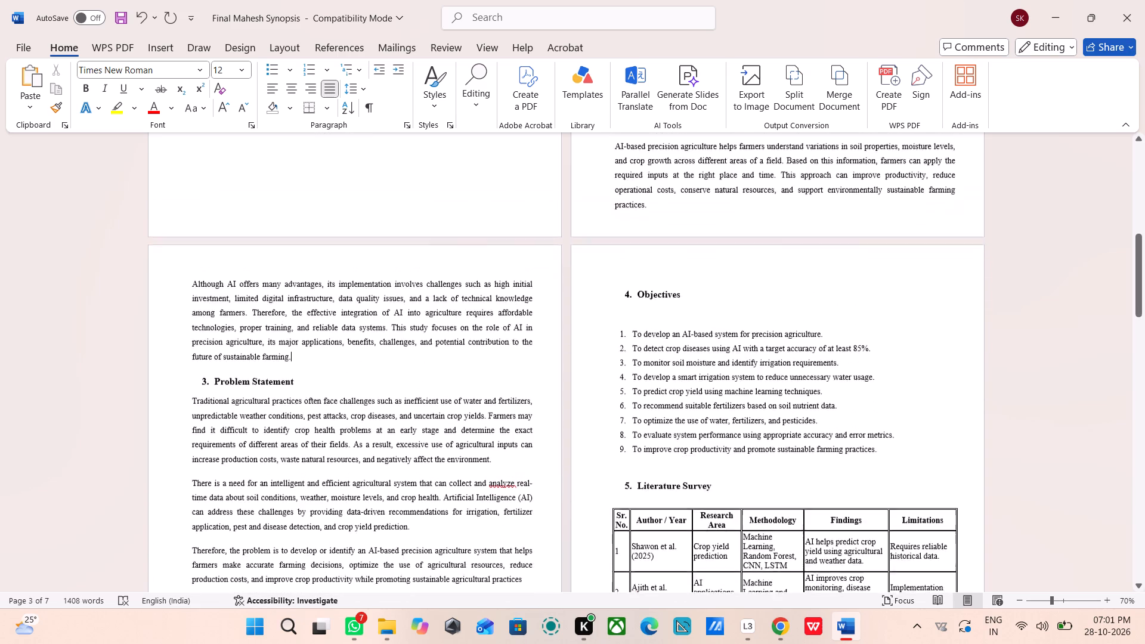
scroll(428, 423, down, 3)
scroll(428, 423, up, 1)
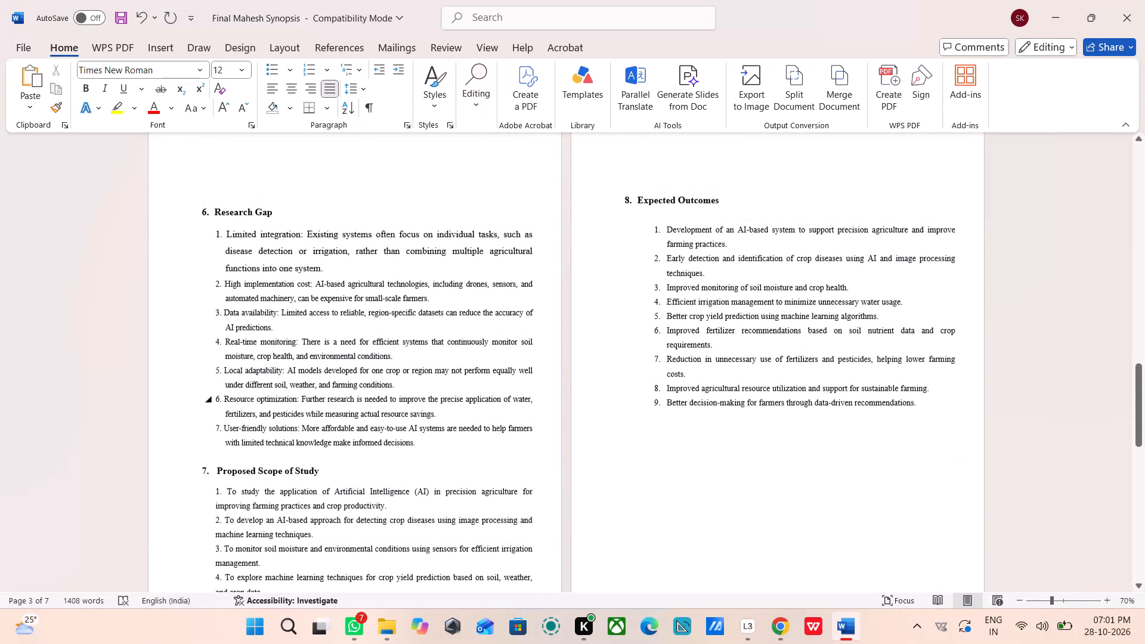
scroll(428, 423, up, 1)
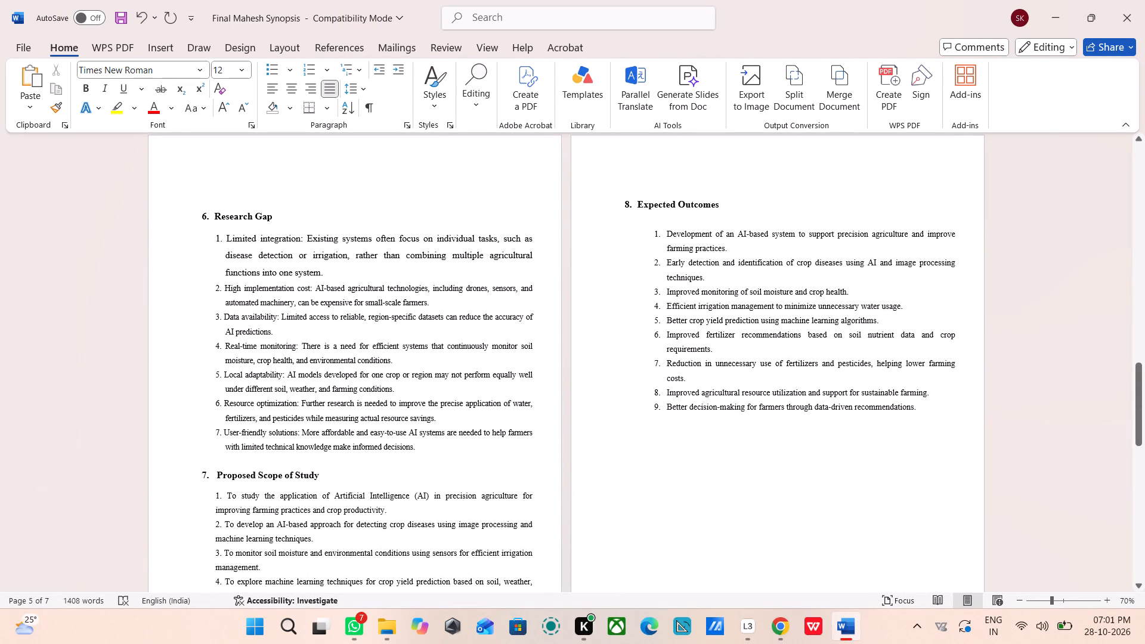
click(225, 234)
drag(218, 234, 412, 448)
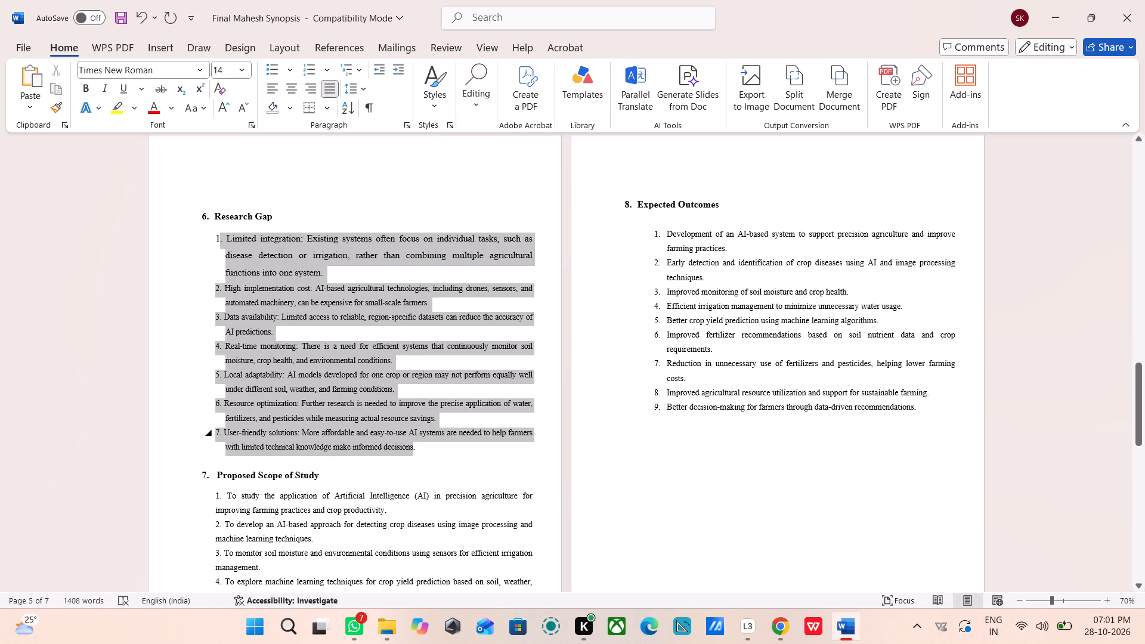
drag(412, 448, 418, 451)
key(ctrl+x)
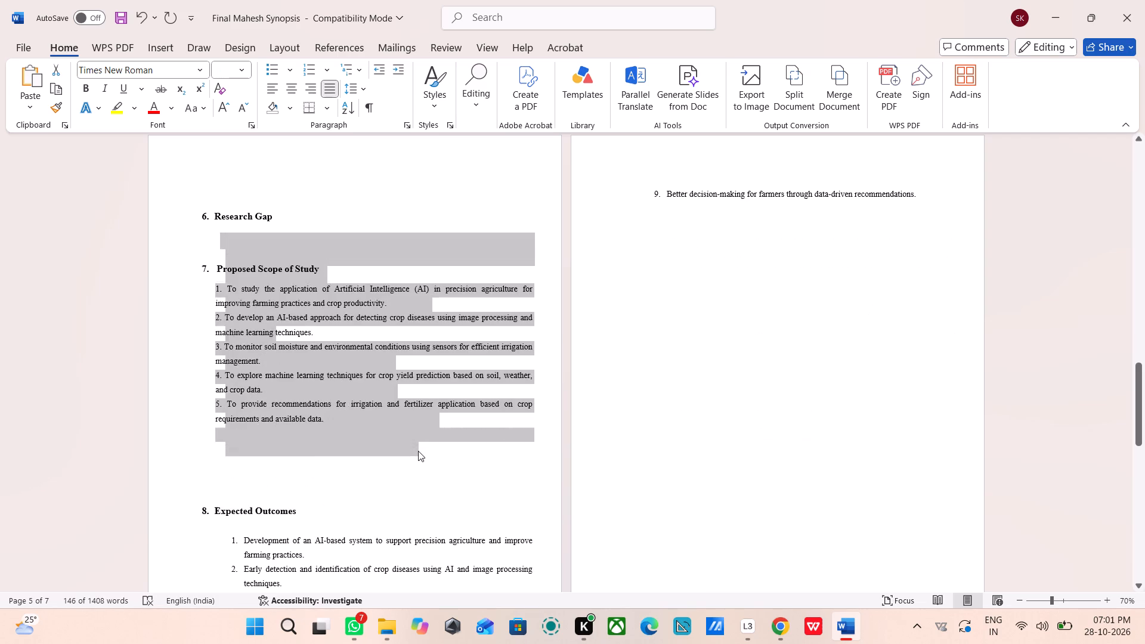
key(BackSpace)
key(BackSpace)
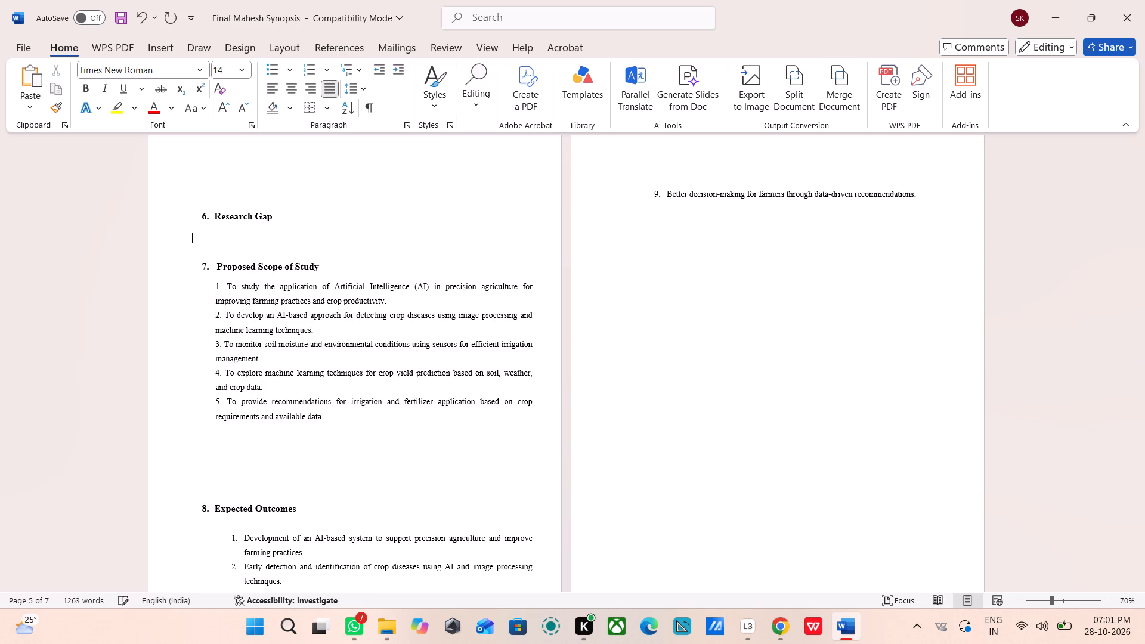
Paste the seven cut points under the Research Gap heading, after three spaces on the empty line.
key(space)
key(space)
key(space)
key(ctrl+v)
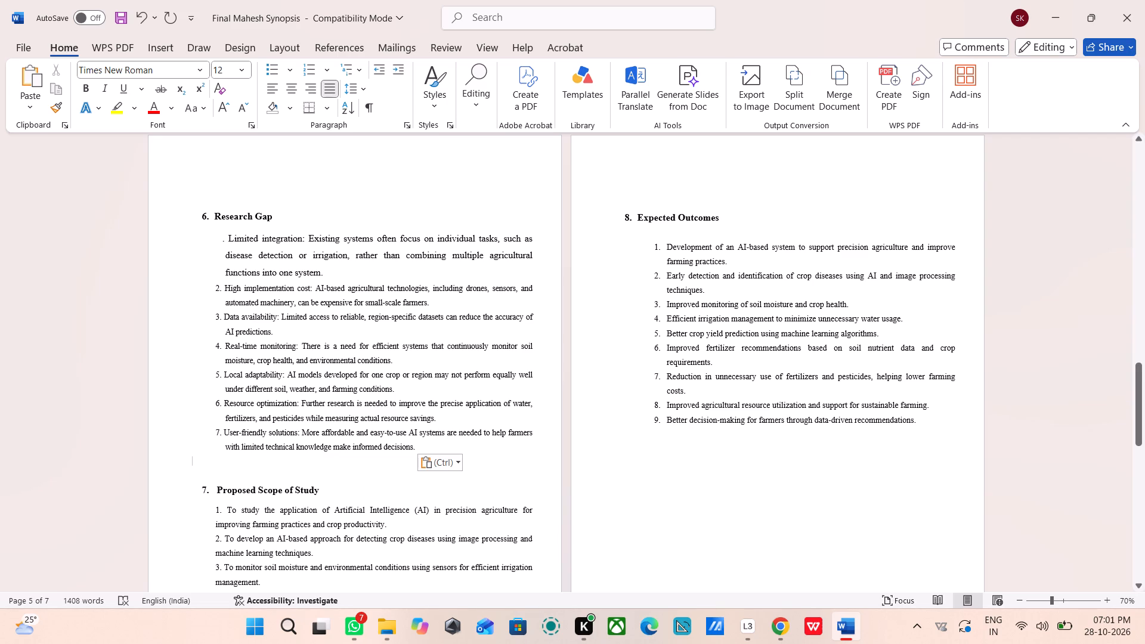
Try to close up the empty space above the Research Gap heading on page 5.
scroll(203, 206, up, 5)
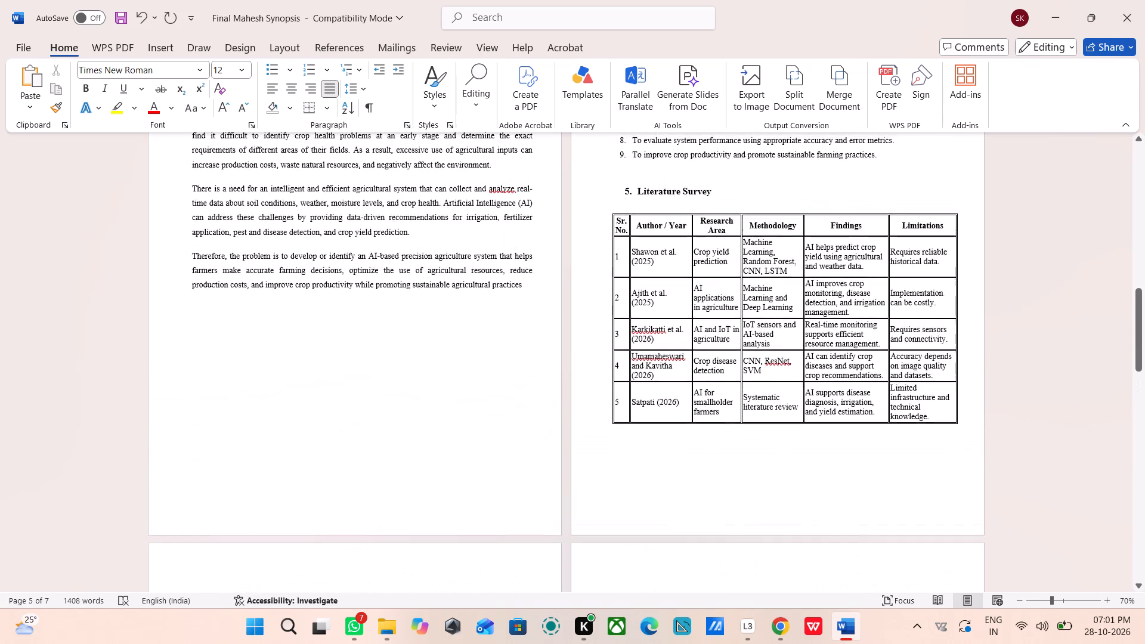
ctrl+scroll(203, 206, down, 2)
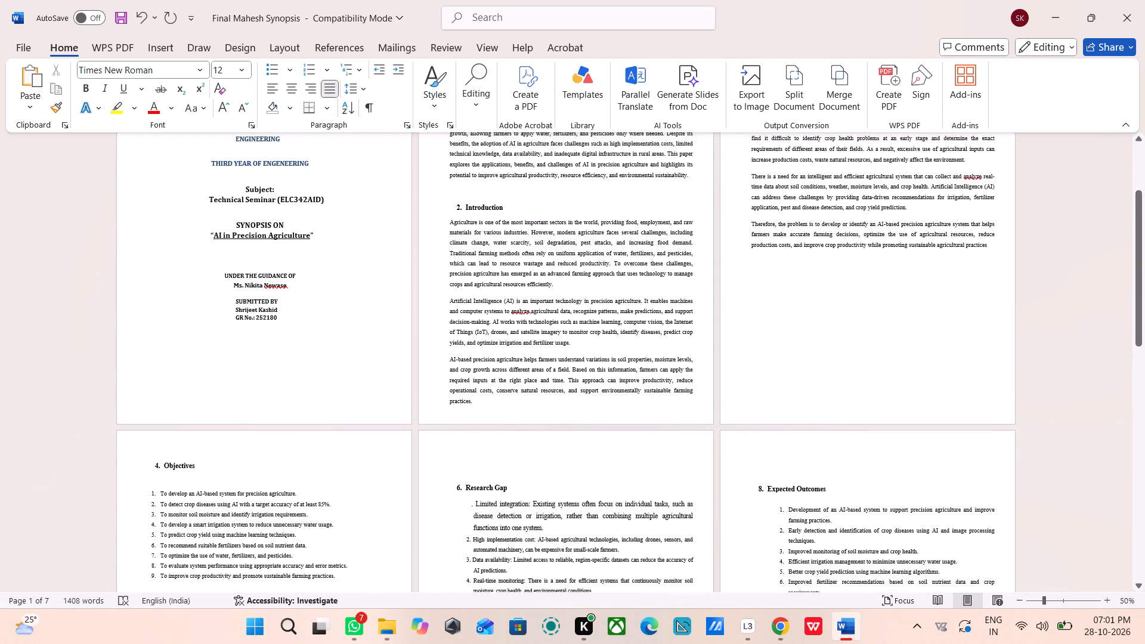
click(455, 479)
key(BackSpace)
key(BackSpace)
key(BackSpace)
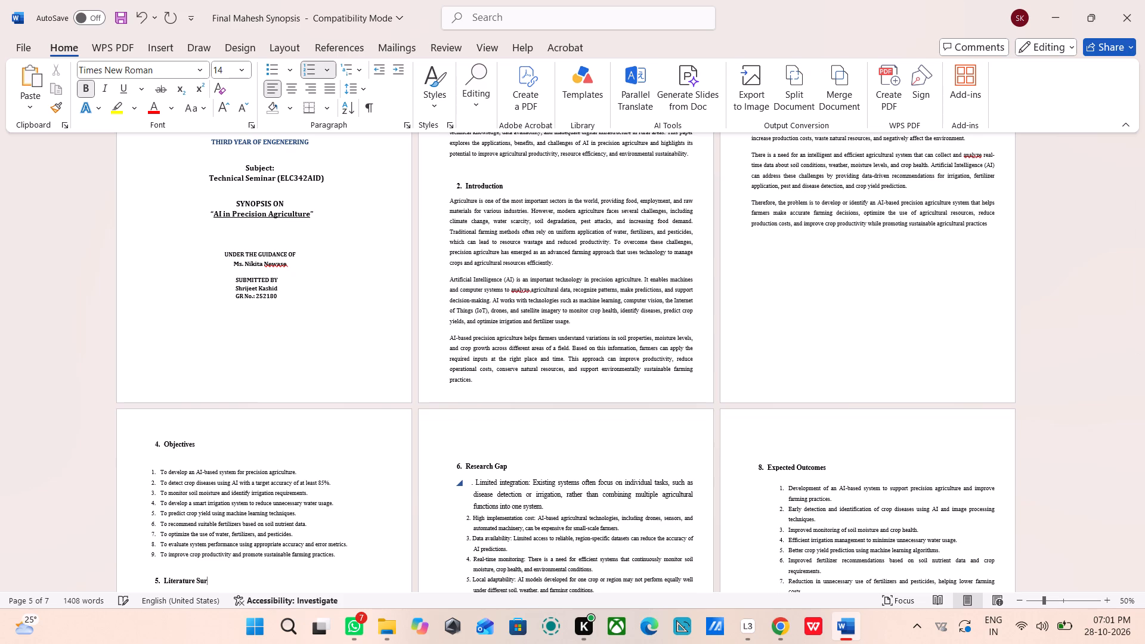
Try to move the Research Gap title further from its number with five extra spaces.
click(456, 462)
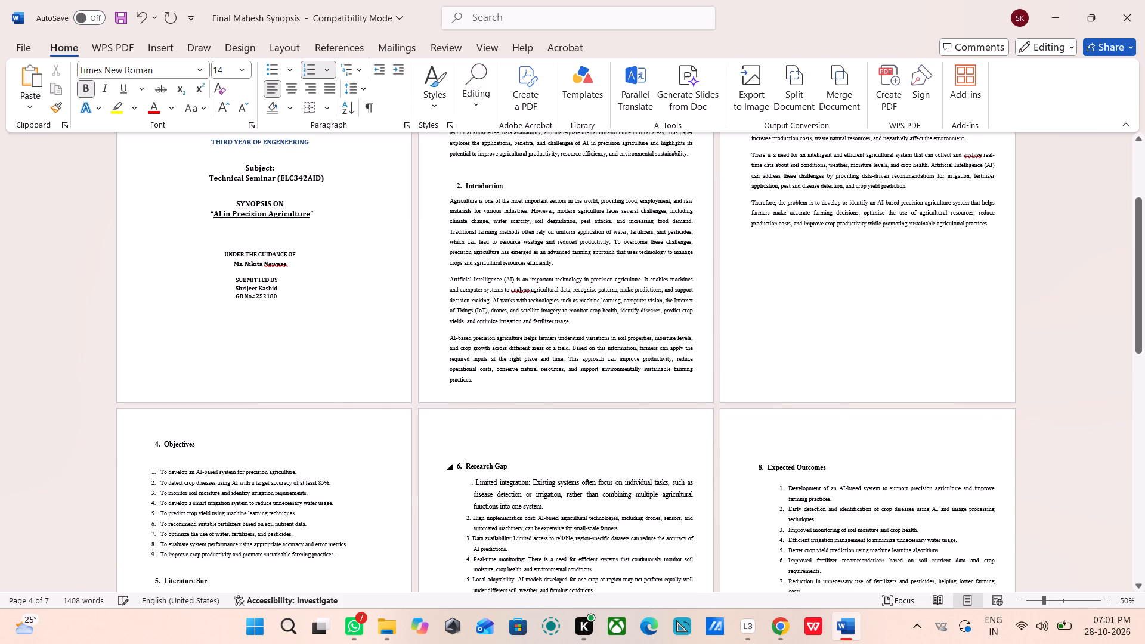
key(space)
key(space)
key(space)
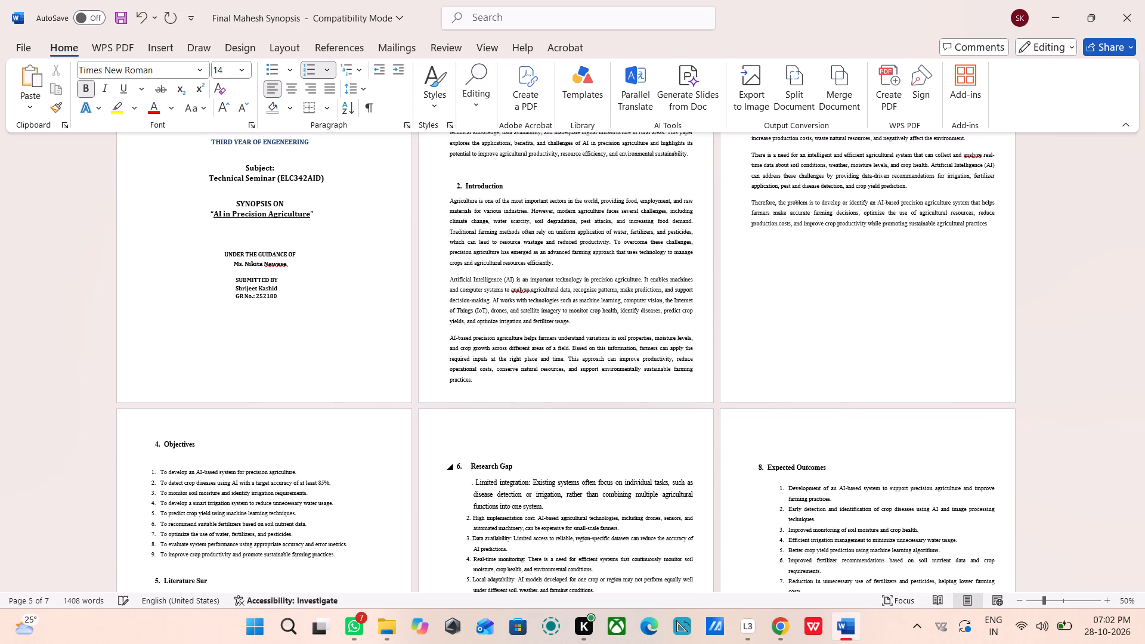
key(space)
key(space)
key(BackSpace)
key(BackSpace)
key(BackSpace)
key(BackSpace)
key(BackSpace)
Replace the Research Gap heading's number with "6." before its title.
key(BackSpace)
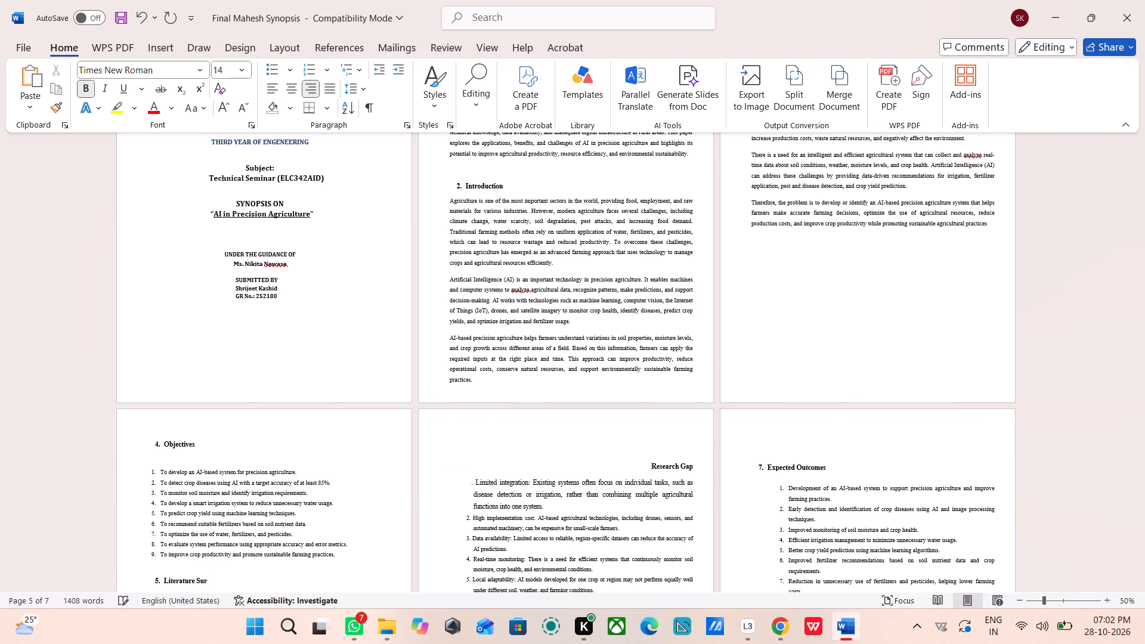
key(BackSpace)
key(BackSpace)
key(space)
key(space)
key(space)
key(space)
key(space)
key(space)
key(space)
key(space)
text(6.)
key(space)
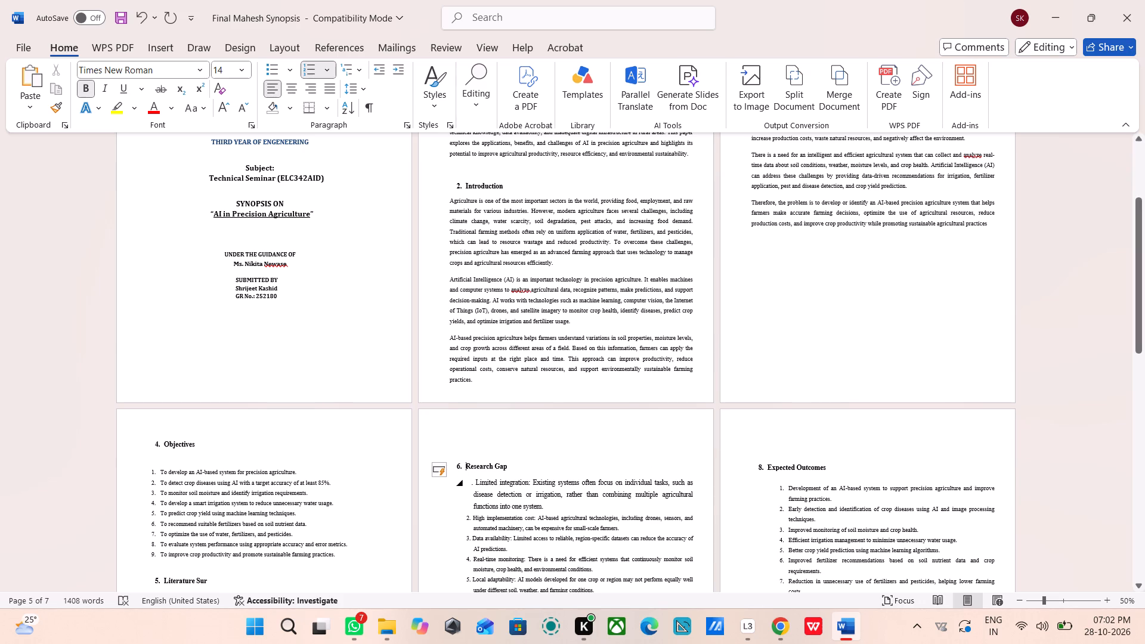
Check the custom page margins of the section containing the Objectives heading on page 4.
scroll(532, 507, down, 3)
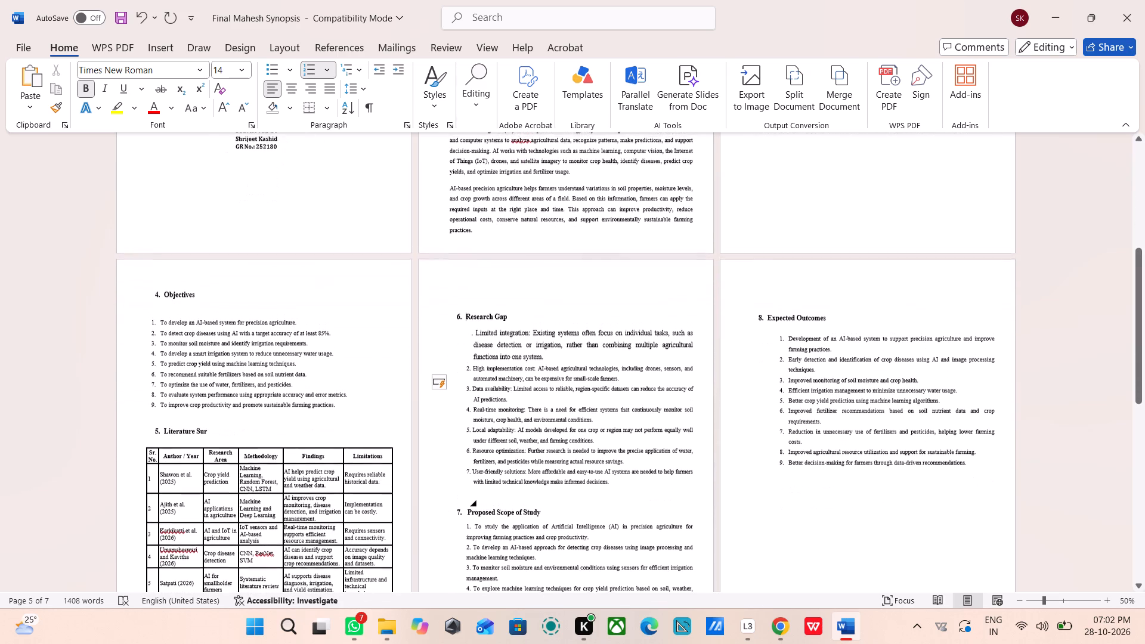
scroll(532, 507, down, 1)
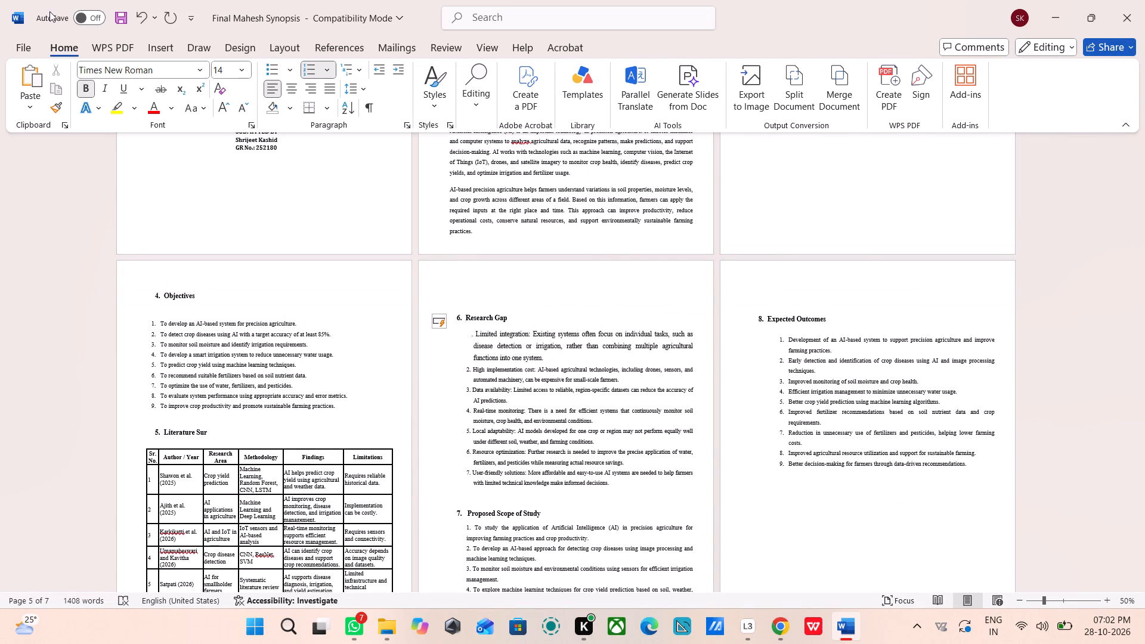
click(253, 278)
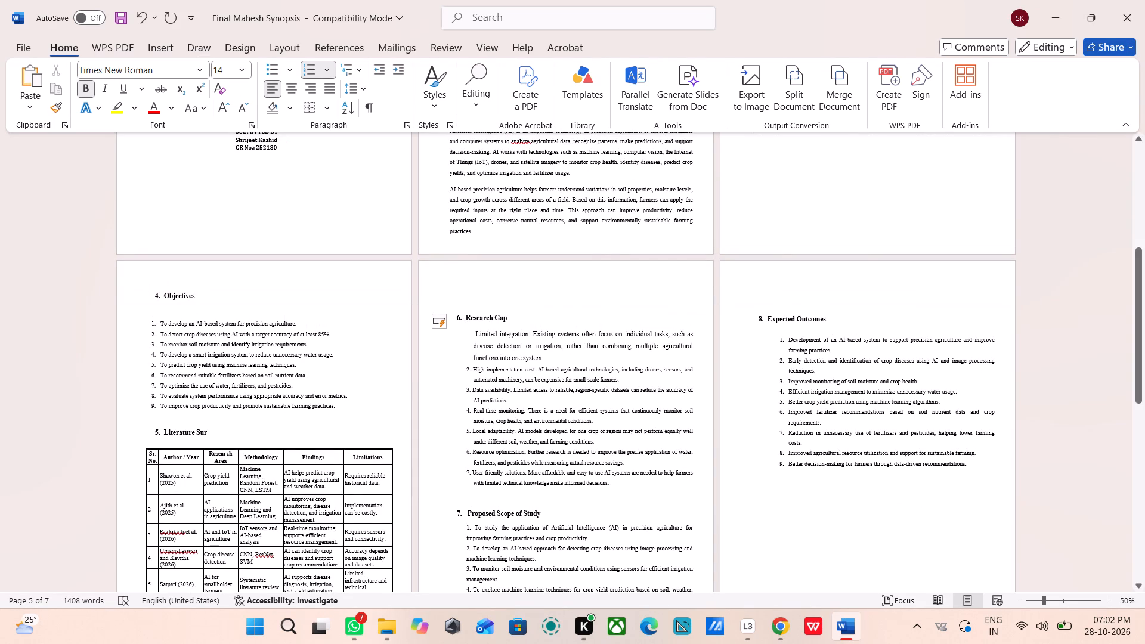
click(278, 55)
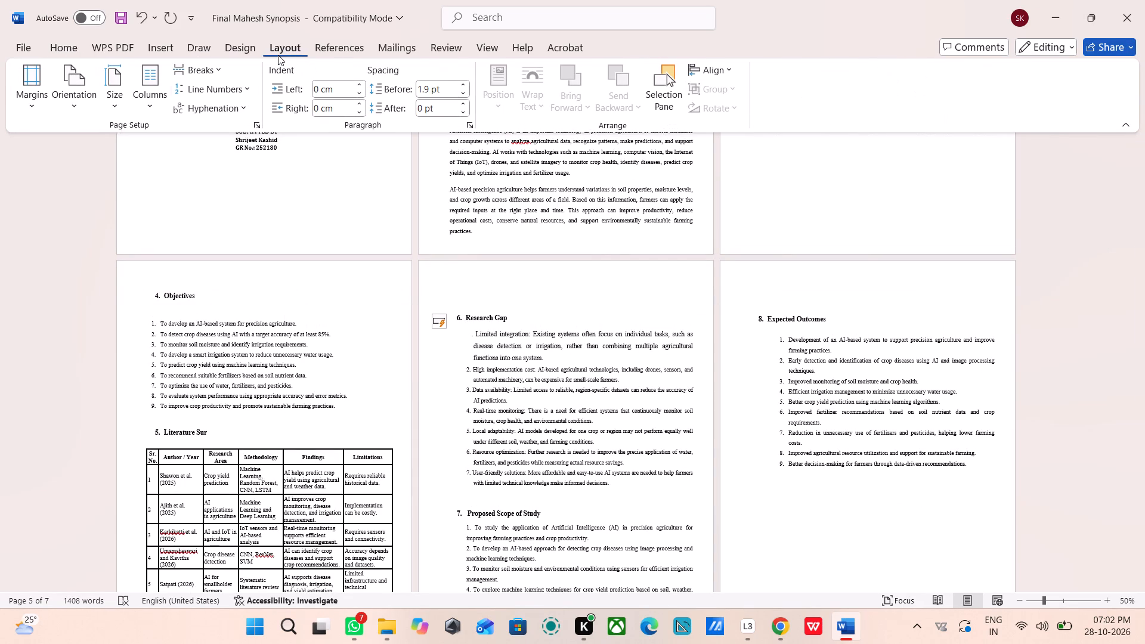
click(26, 92)
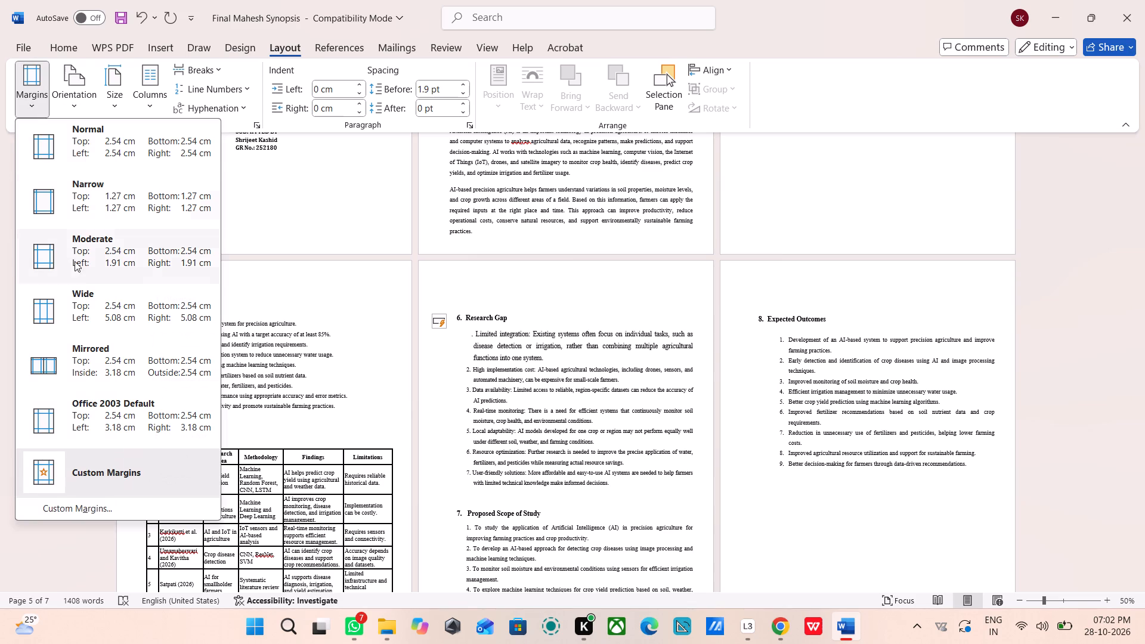
click(95, 476)
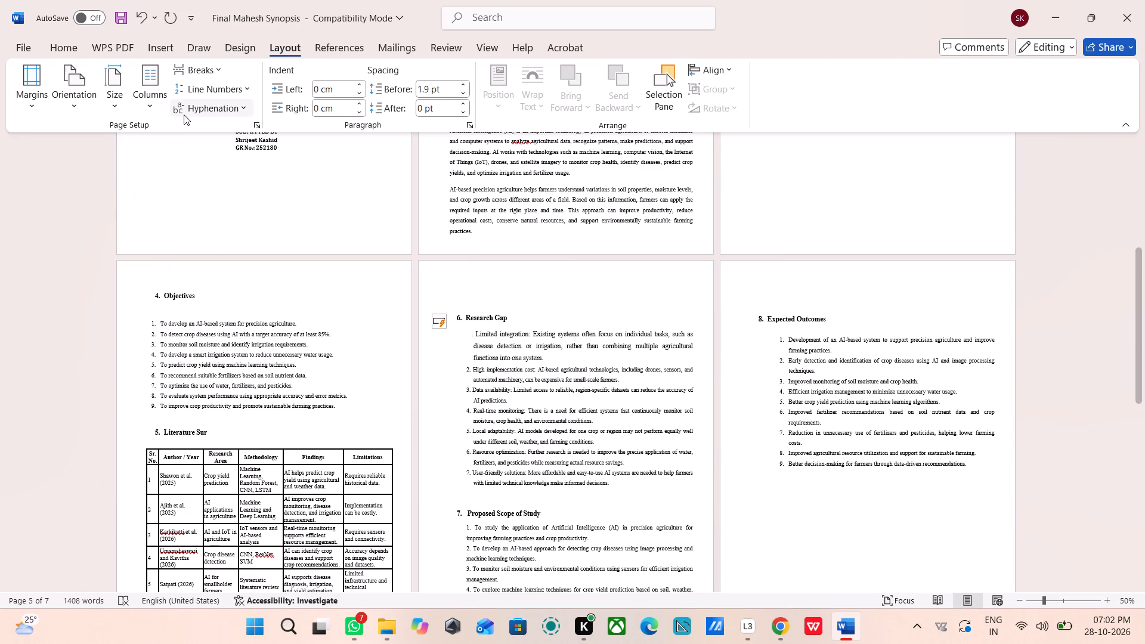
click(35, 107)
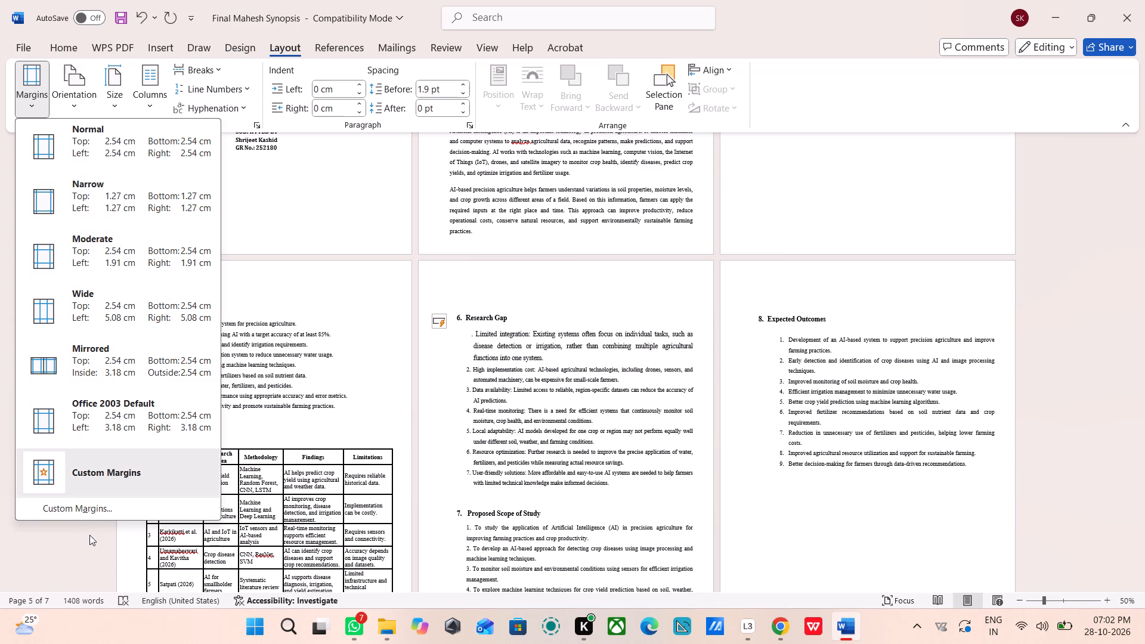
click(97, 518)
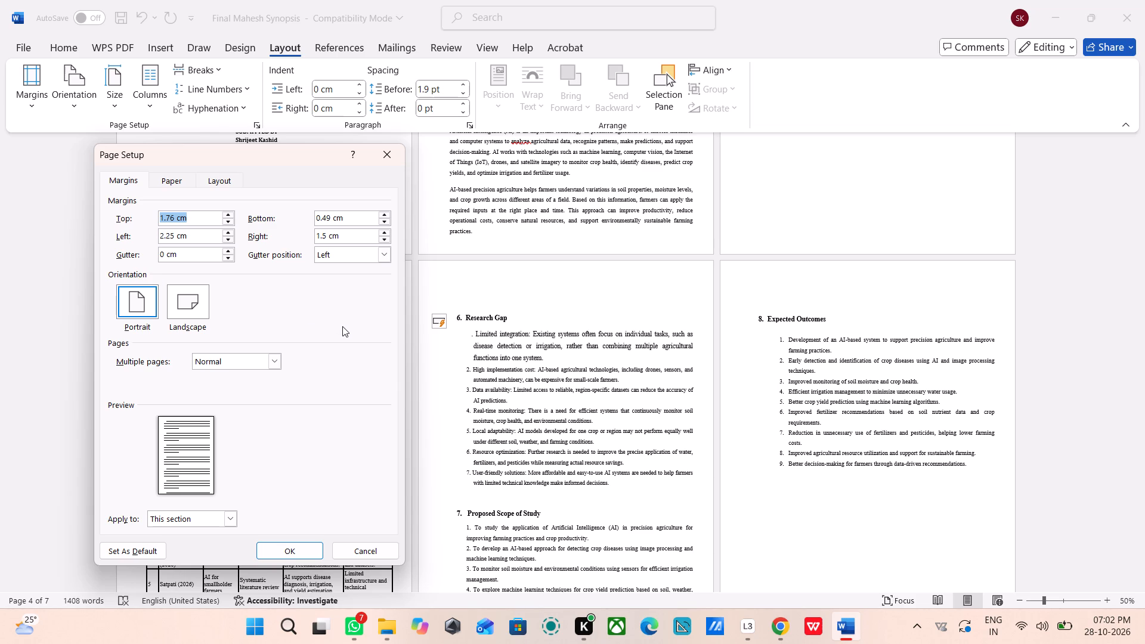
click(540, 405)
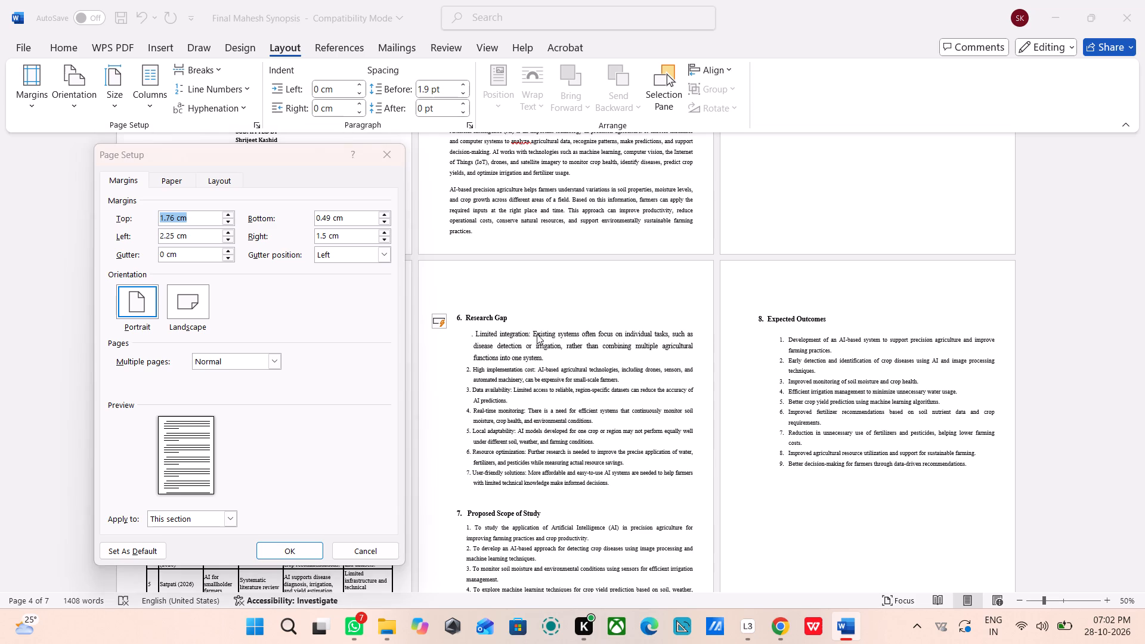
click(532, 321)
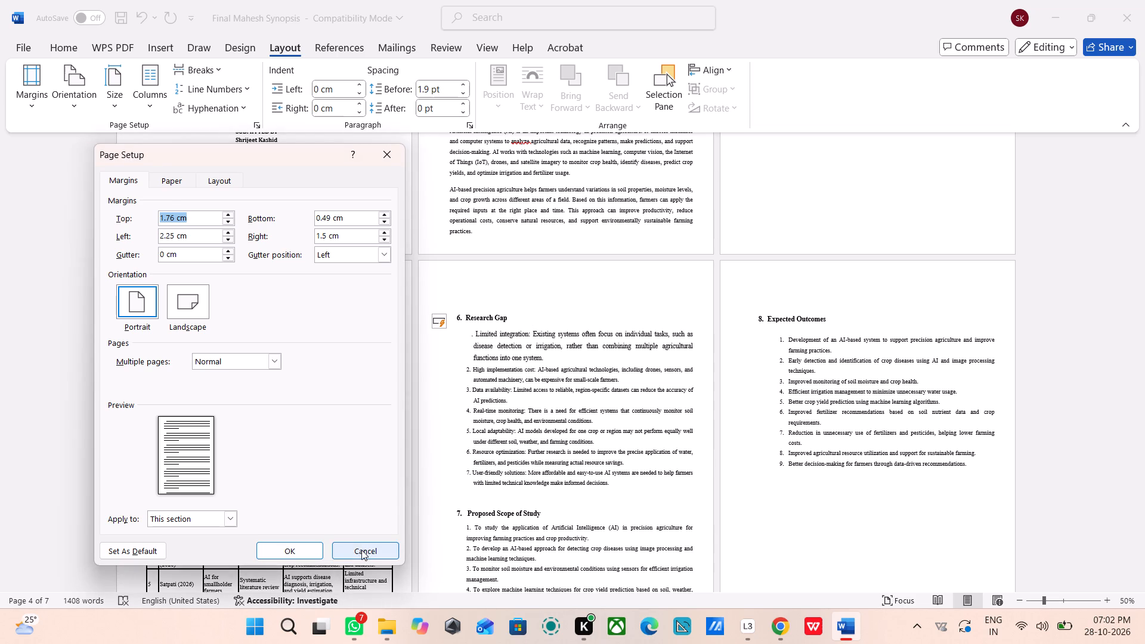
click(361, 550)
Check the custom page margins of the section containing the Research Gap heading on page 5.
click(463, 386)
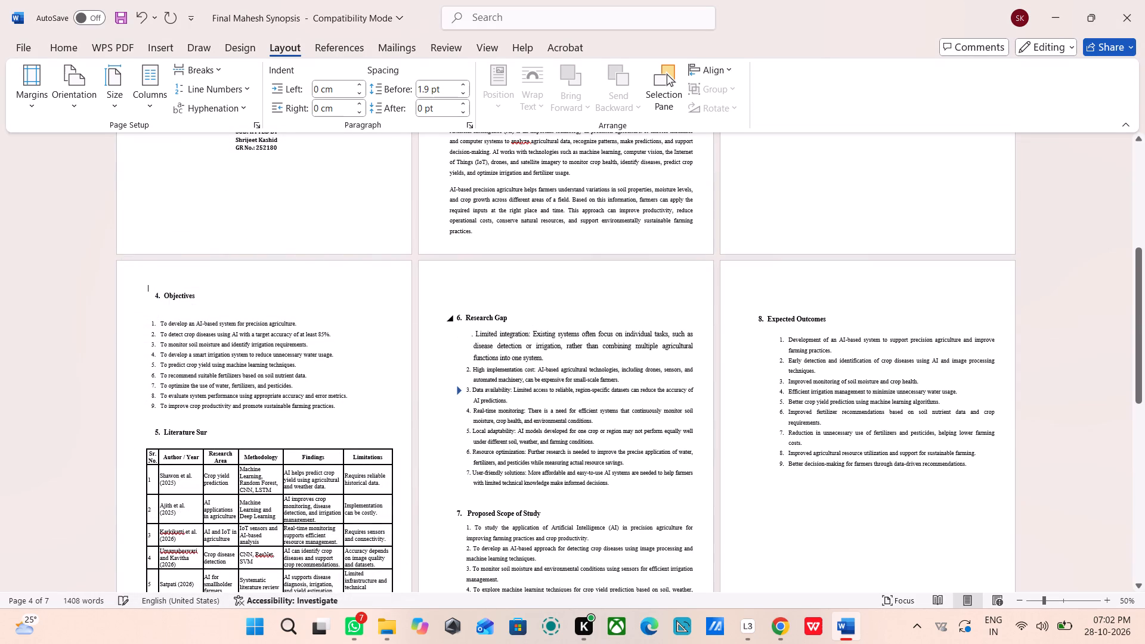
click(537, 293)
click(537, 293)
click(26, 103)
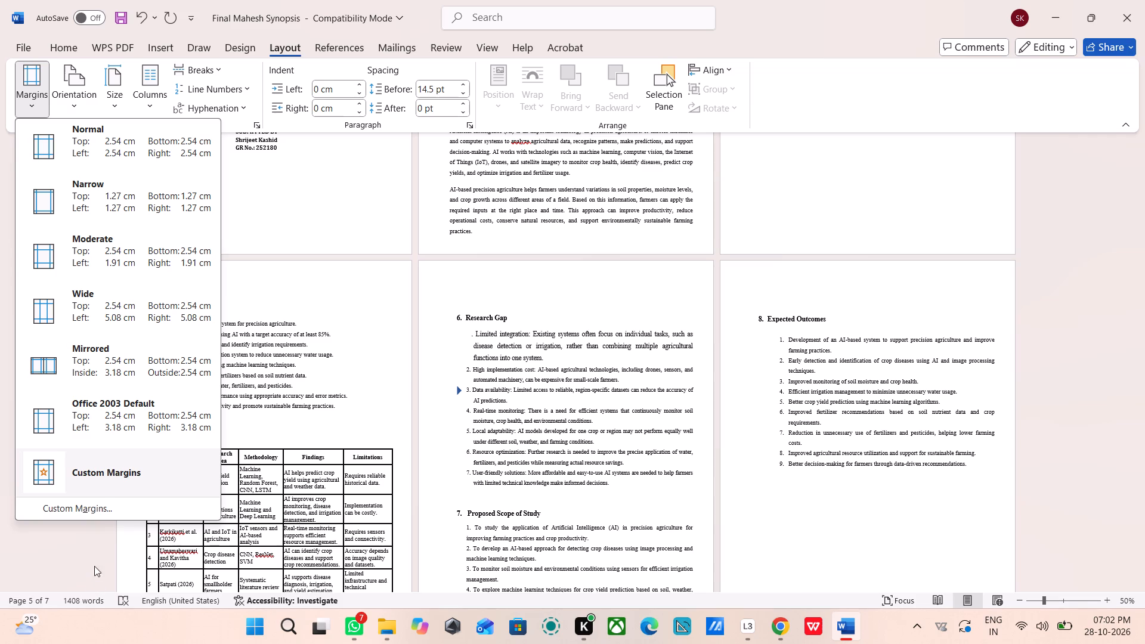
click(106, 510)
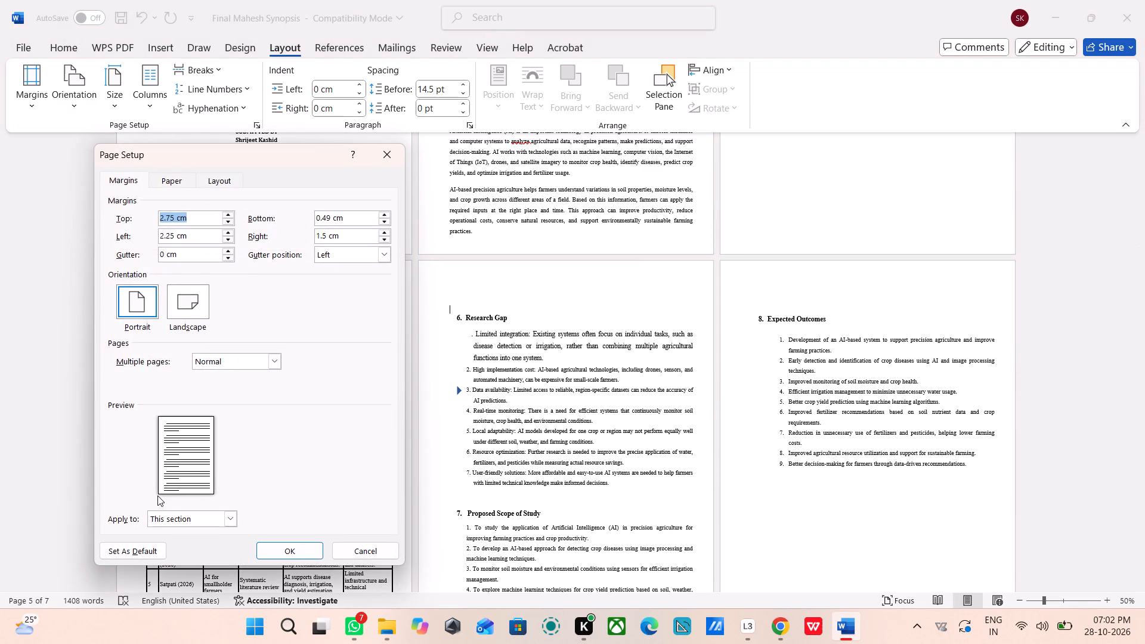
click(518, 283)
click(384, 154)
Remove the leading spaces and the stray period before the Limited integration point under Research Gap.
ctrl+scroll(583, 249, up, 3)
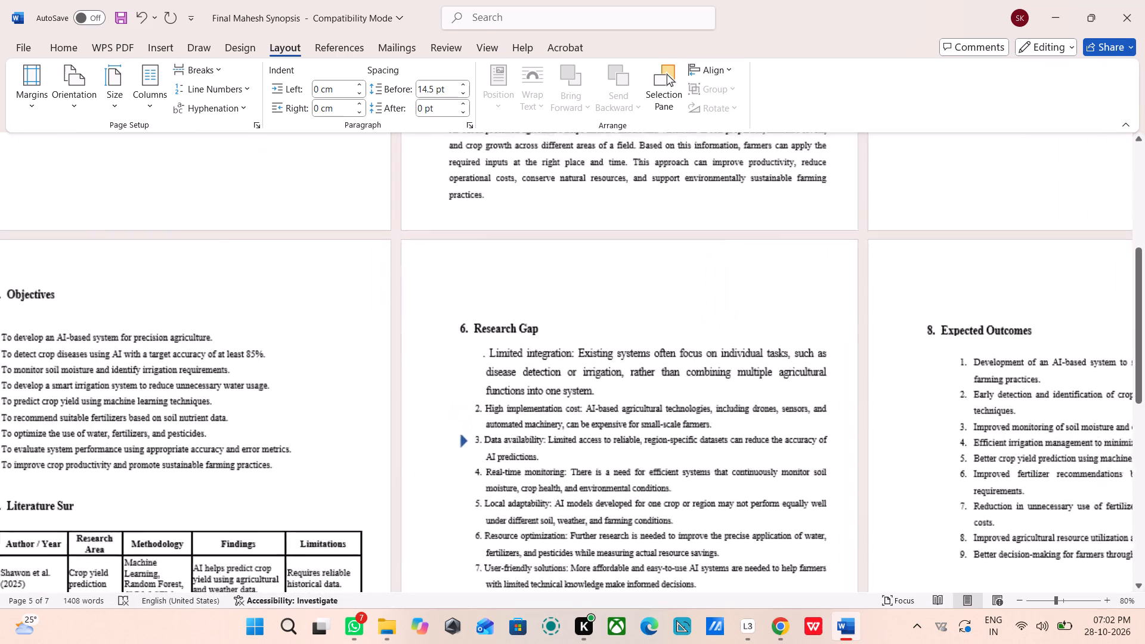
ctrl+scroll(583, 249, up, 1)
ctrl+scroll(583, 249, down, 3)
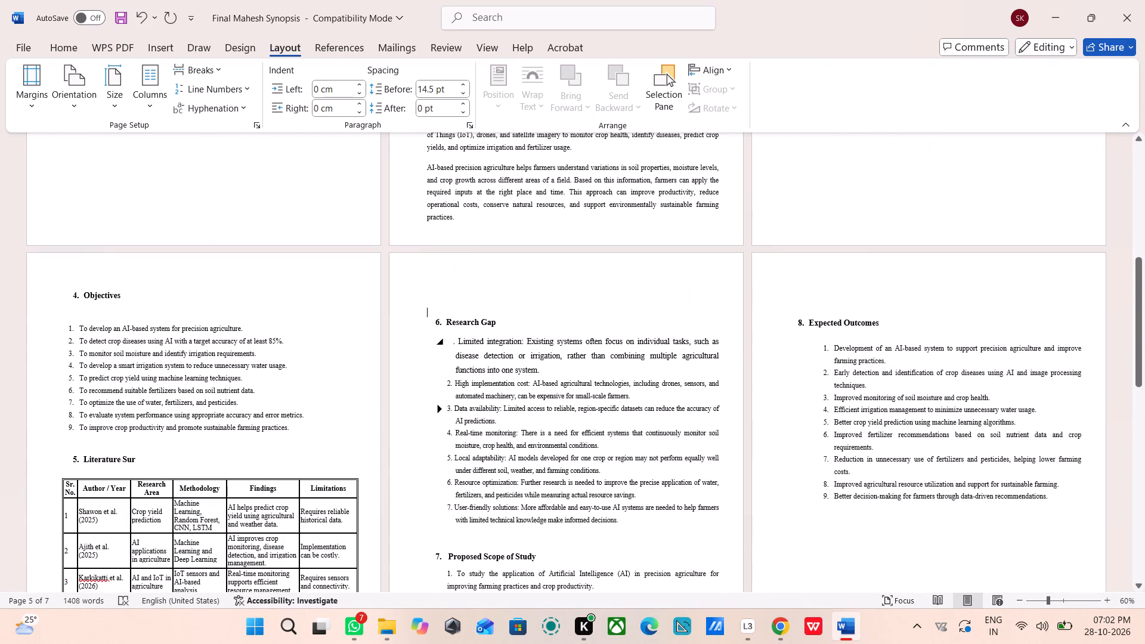
click(450, 344)
key(BackSpace)
key(BackSpace)
key(BackSpace)
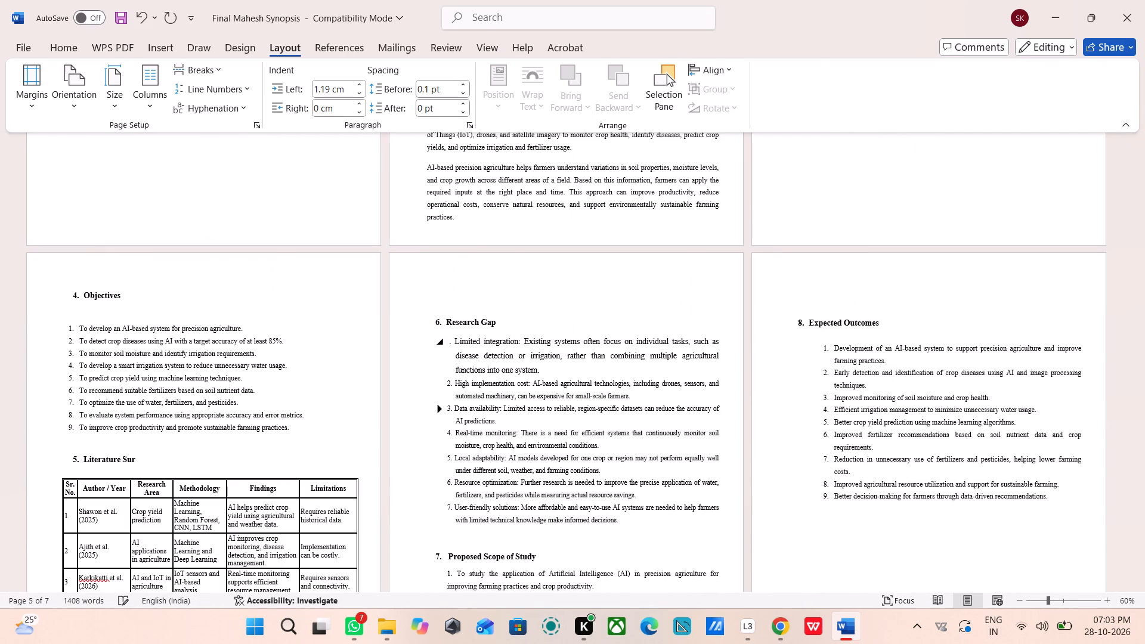
key(BackSpace)
key(BackSpace)
key(BackSpace)
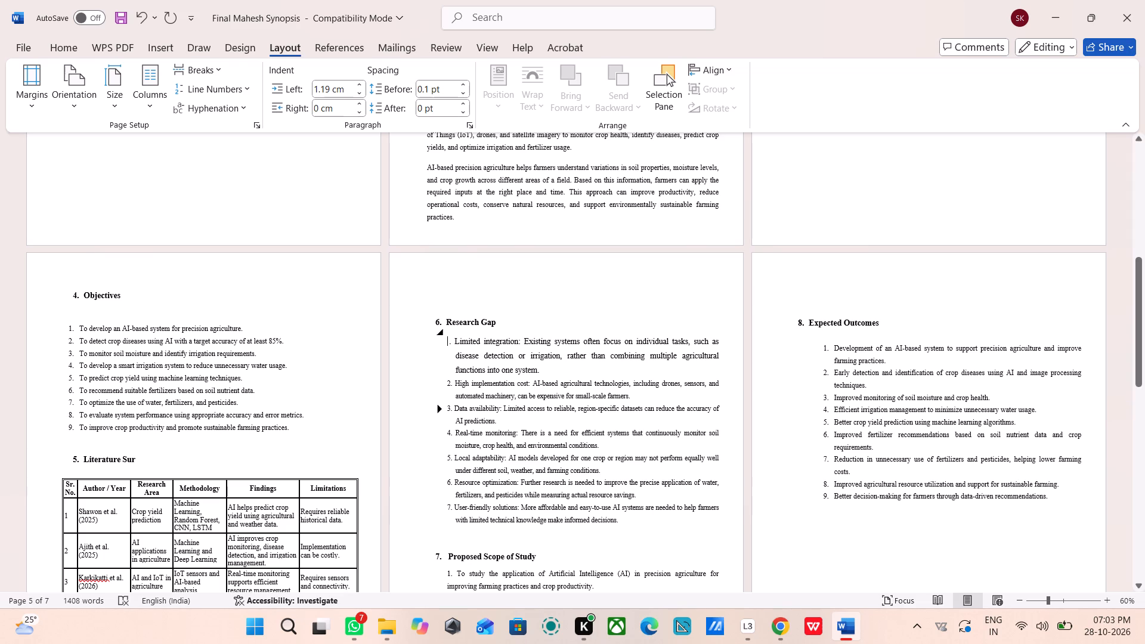
click(451, 336)
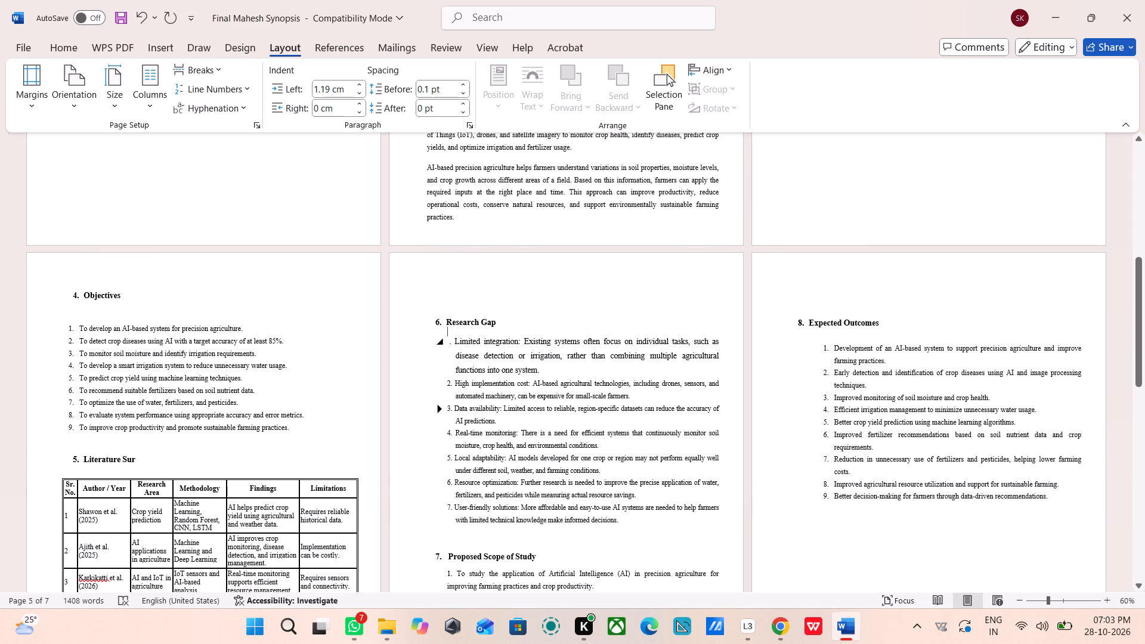
click(449, 345)
key(BackSpace)
key(BackSpace)
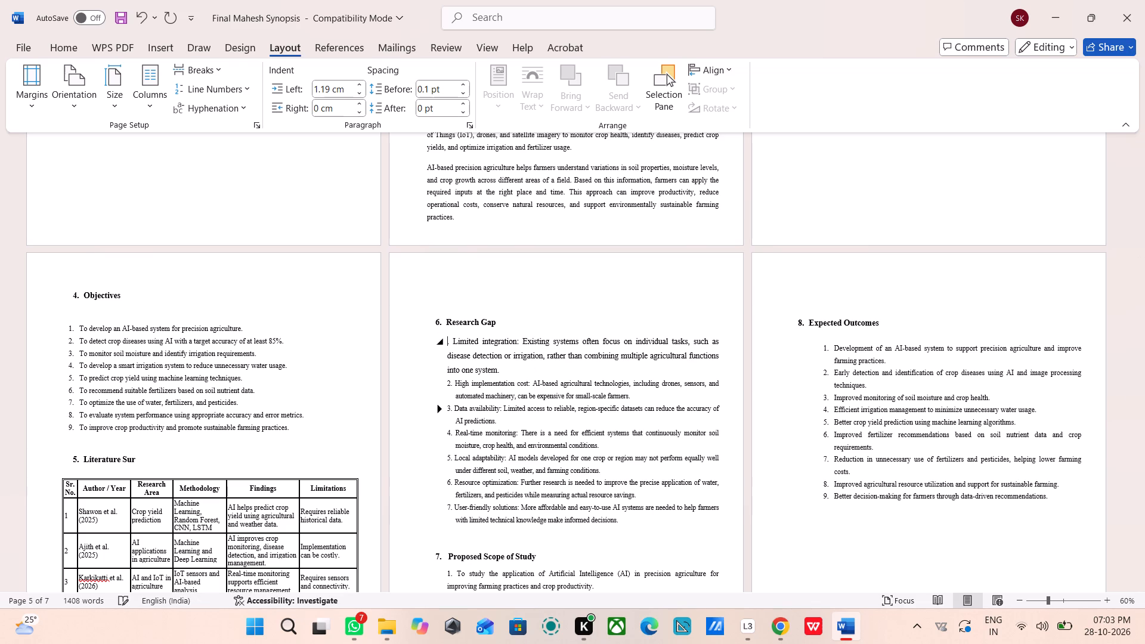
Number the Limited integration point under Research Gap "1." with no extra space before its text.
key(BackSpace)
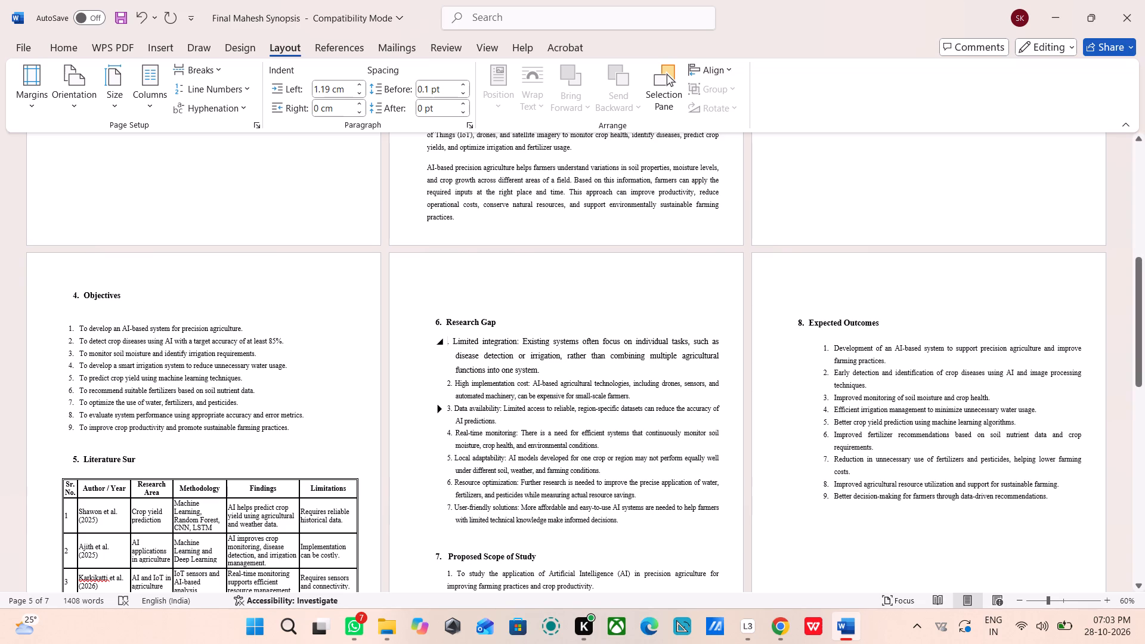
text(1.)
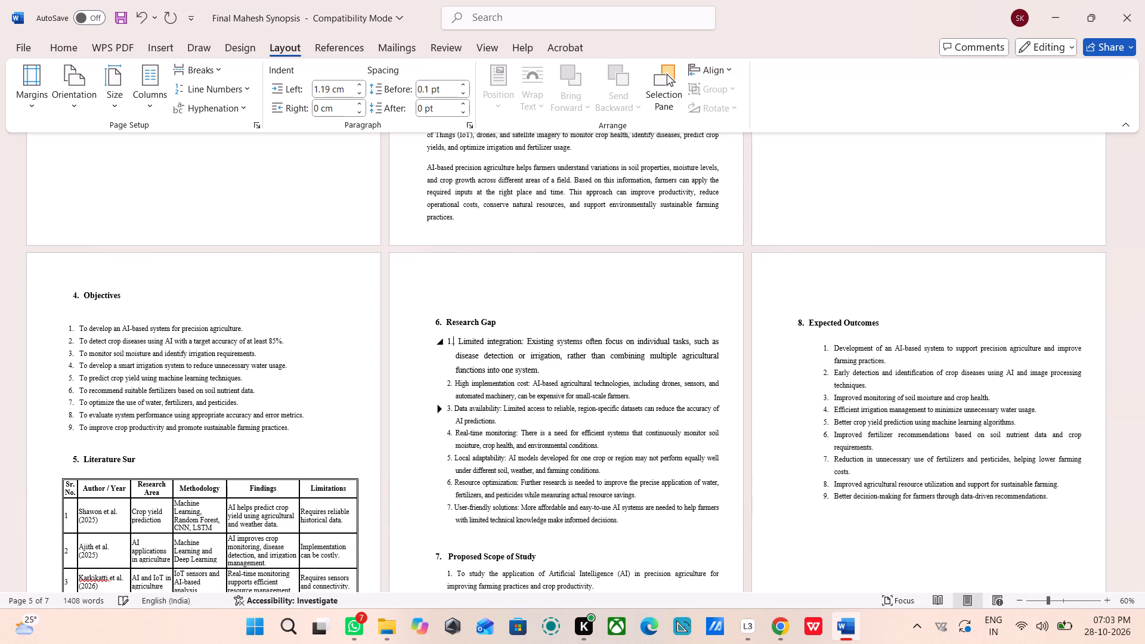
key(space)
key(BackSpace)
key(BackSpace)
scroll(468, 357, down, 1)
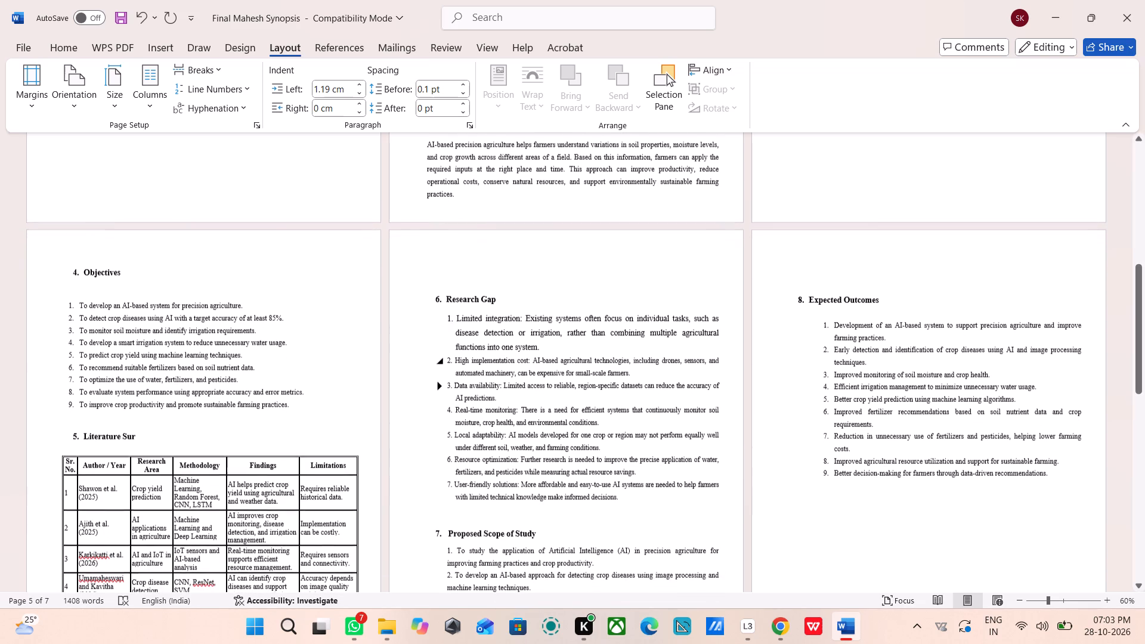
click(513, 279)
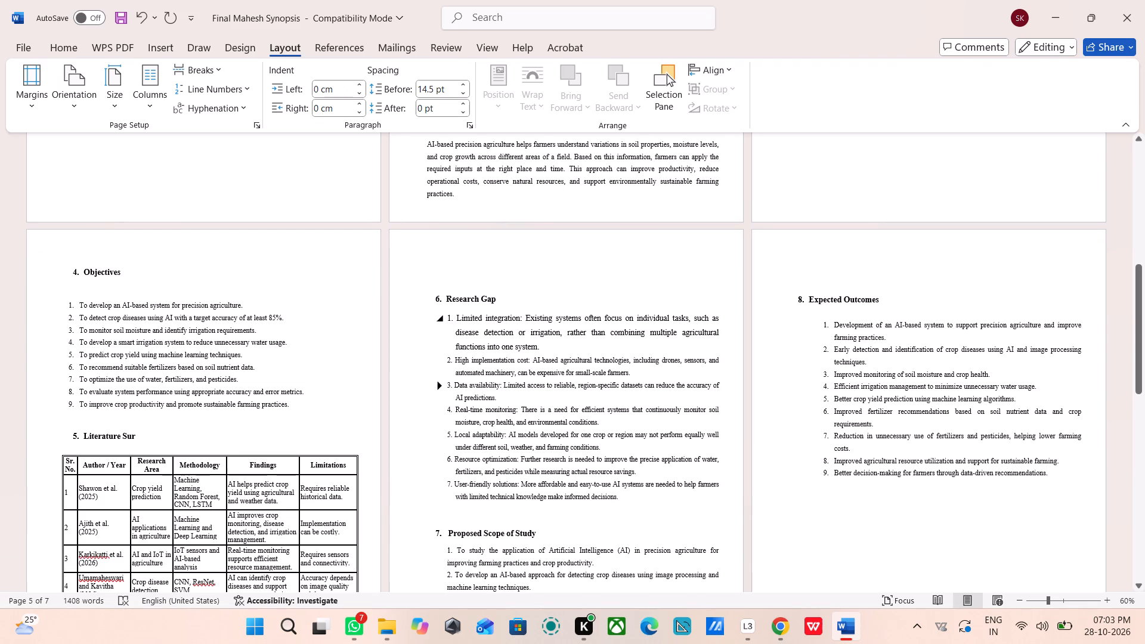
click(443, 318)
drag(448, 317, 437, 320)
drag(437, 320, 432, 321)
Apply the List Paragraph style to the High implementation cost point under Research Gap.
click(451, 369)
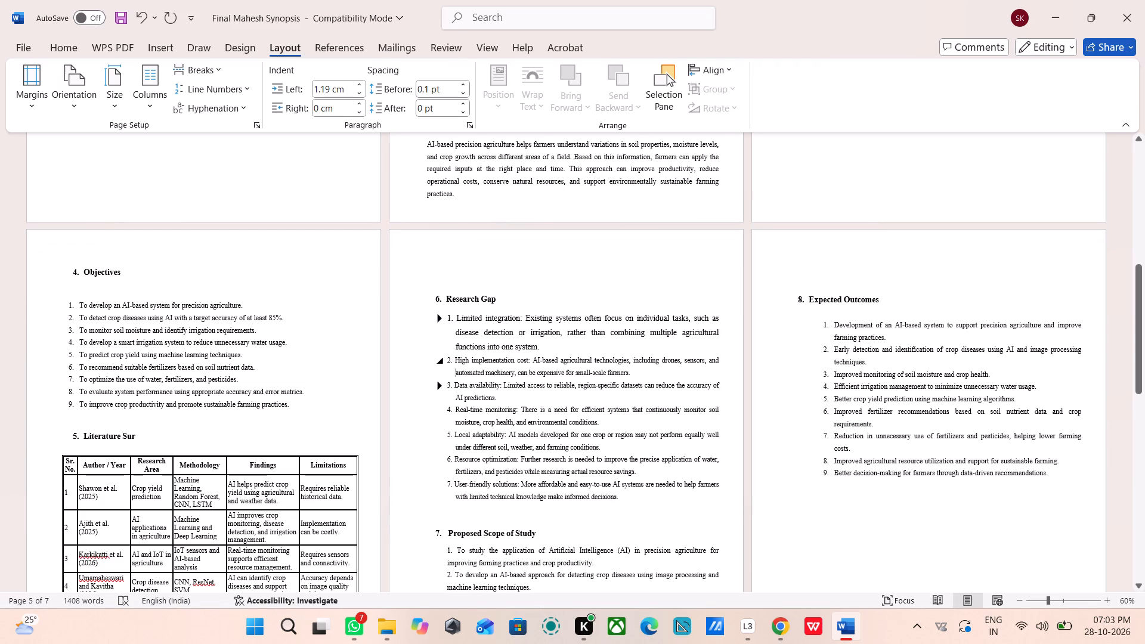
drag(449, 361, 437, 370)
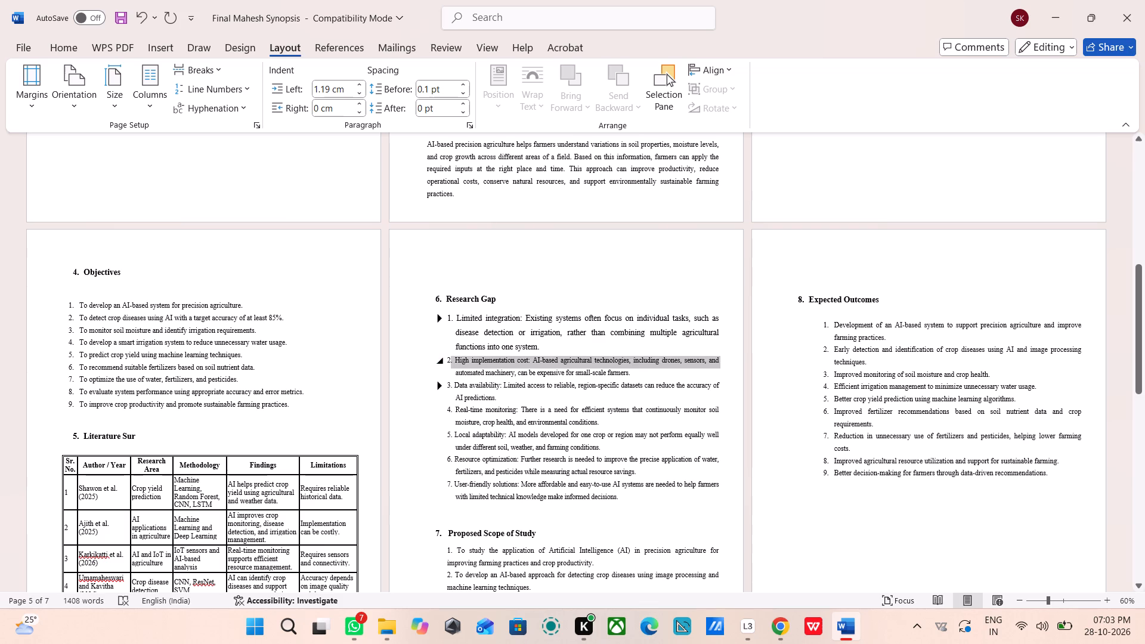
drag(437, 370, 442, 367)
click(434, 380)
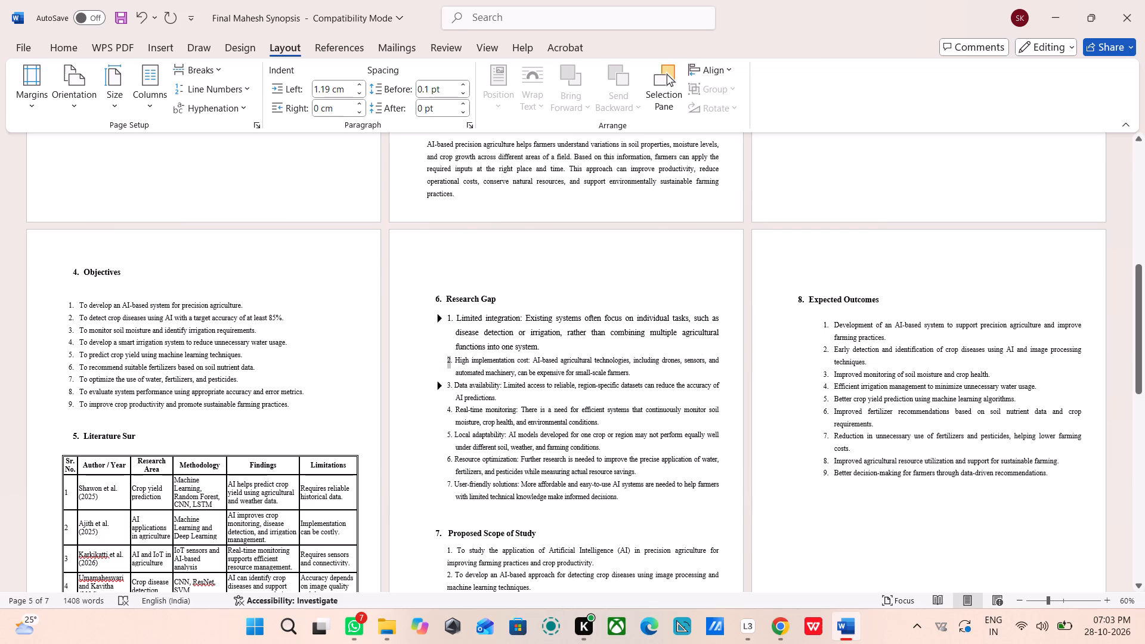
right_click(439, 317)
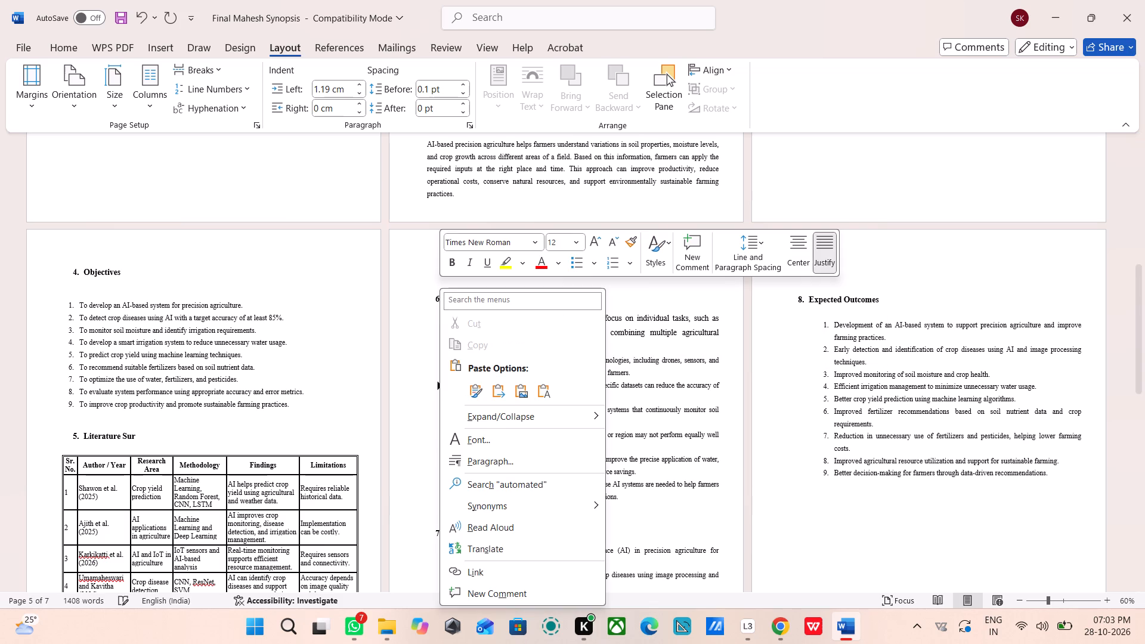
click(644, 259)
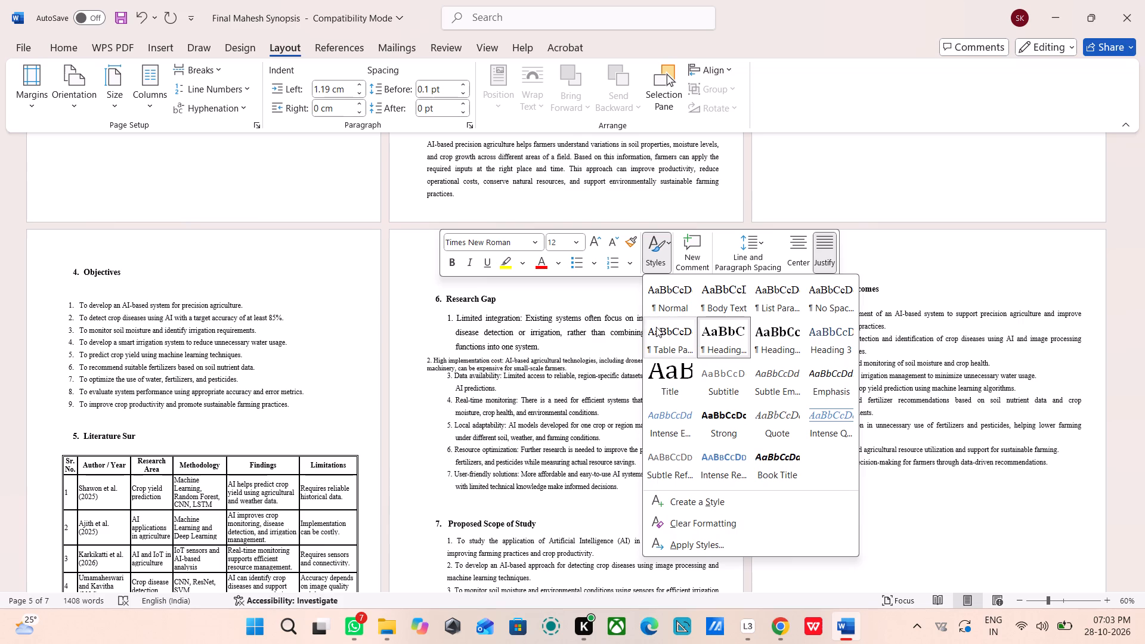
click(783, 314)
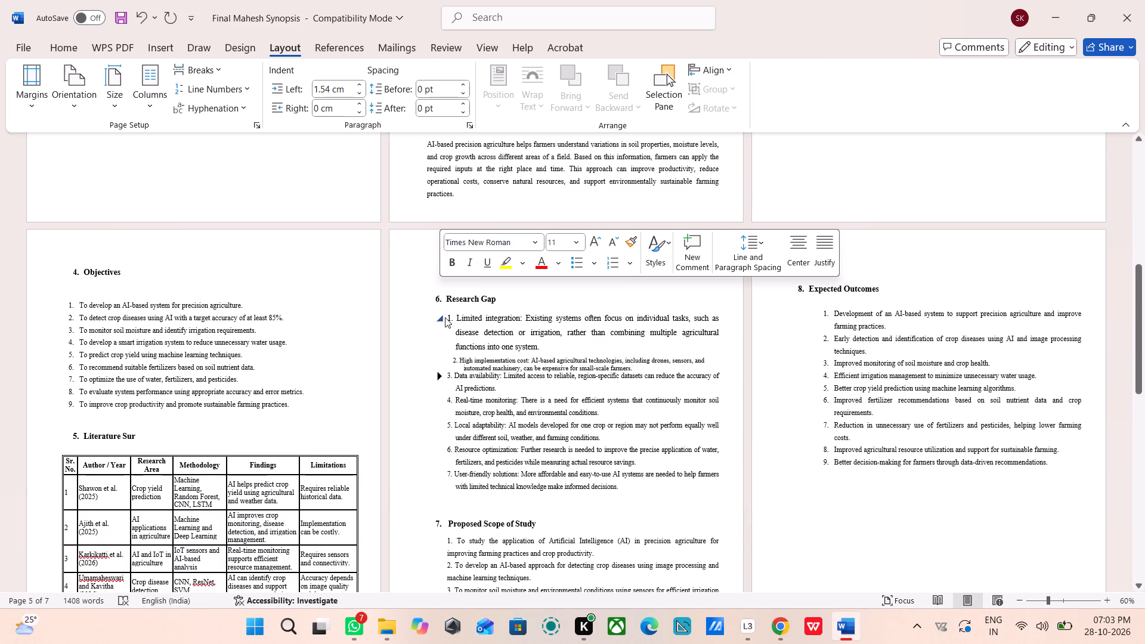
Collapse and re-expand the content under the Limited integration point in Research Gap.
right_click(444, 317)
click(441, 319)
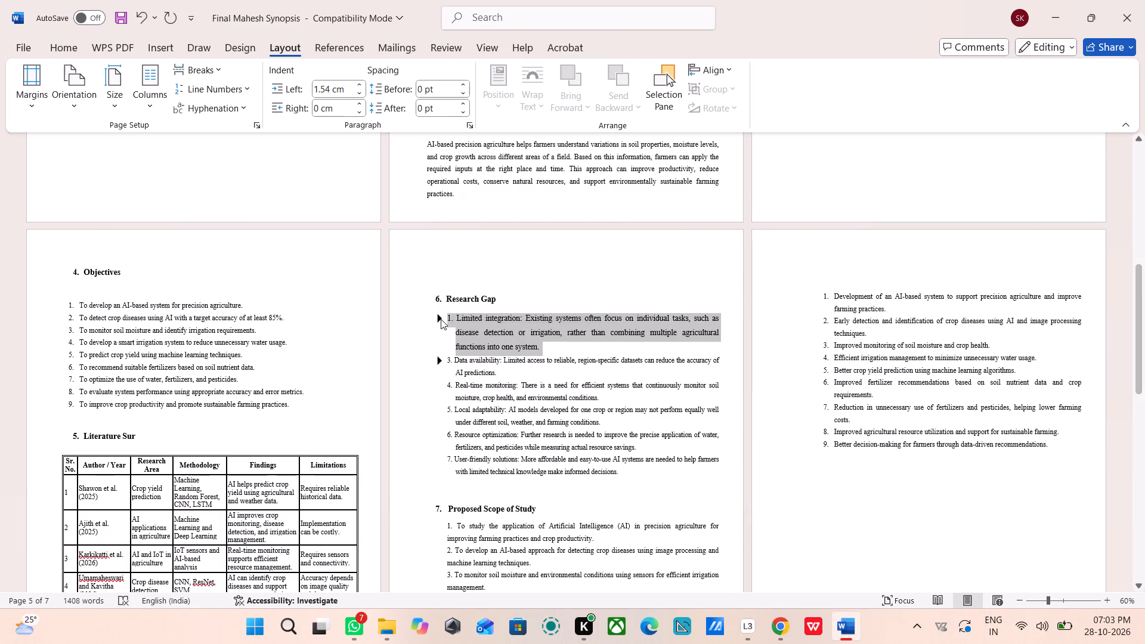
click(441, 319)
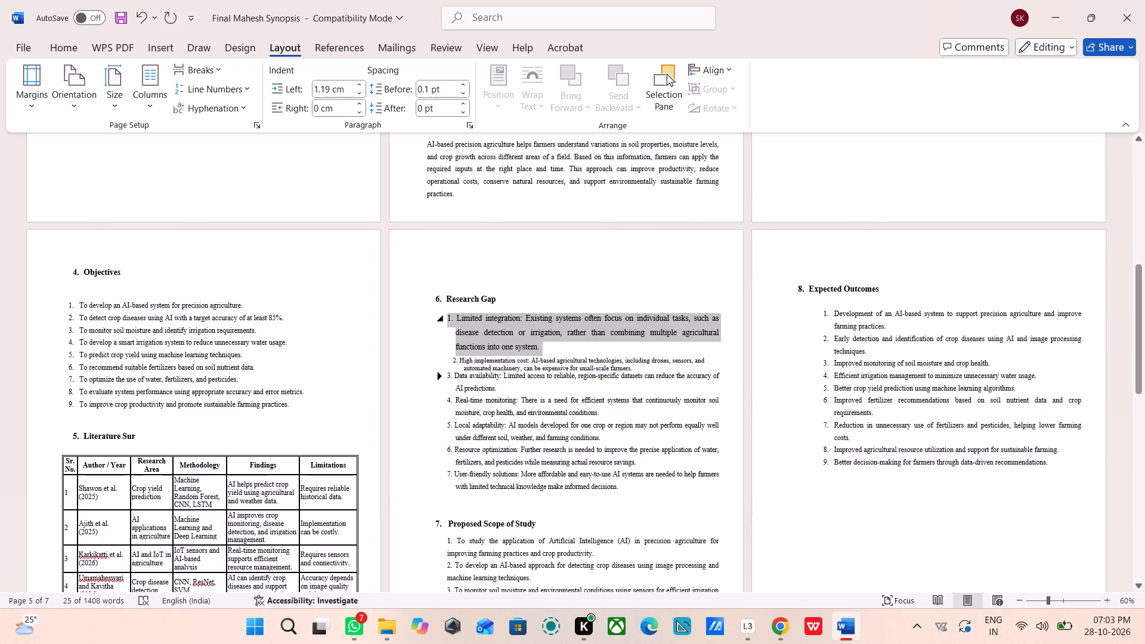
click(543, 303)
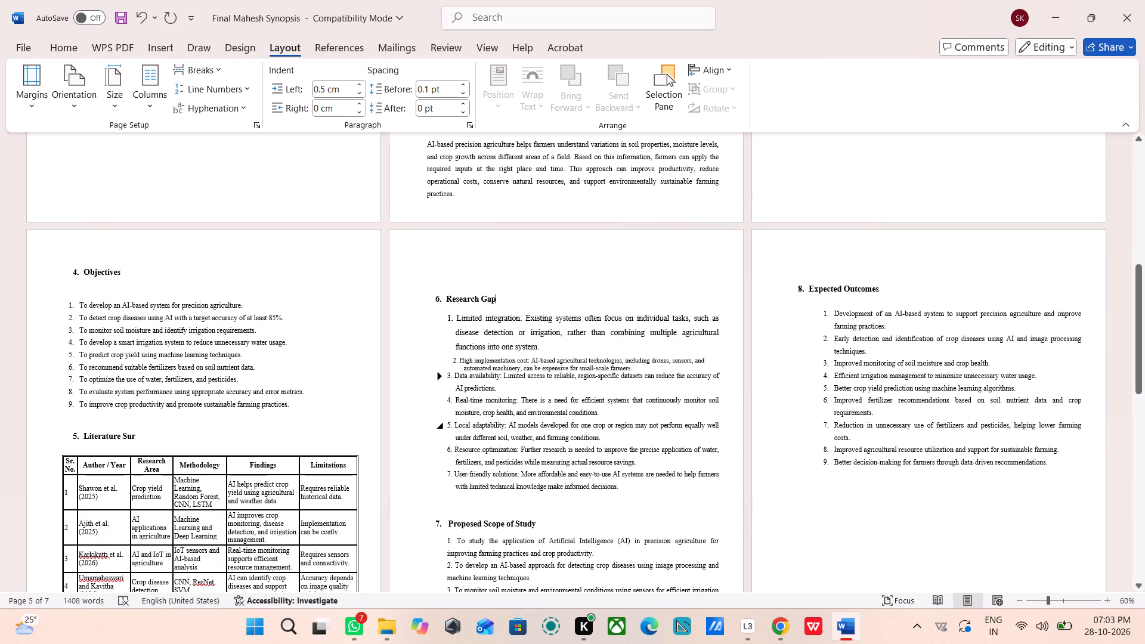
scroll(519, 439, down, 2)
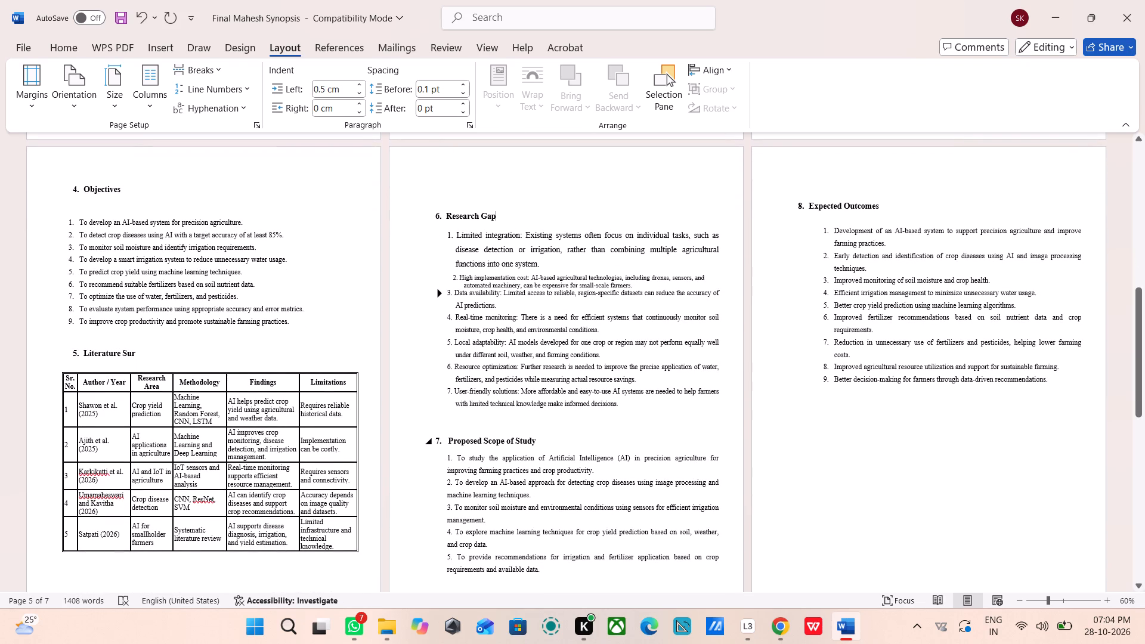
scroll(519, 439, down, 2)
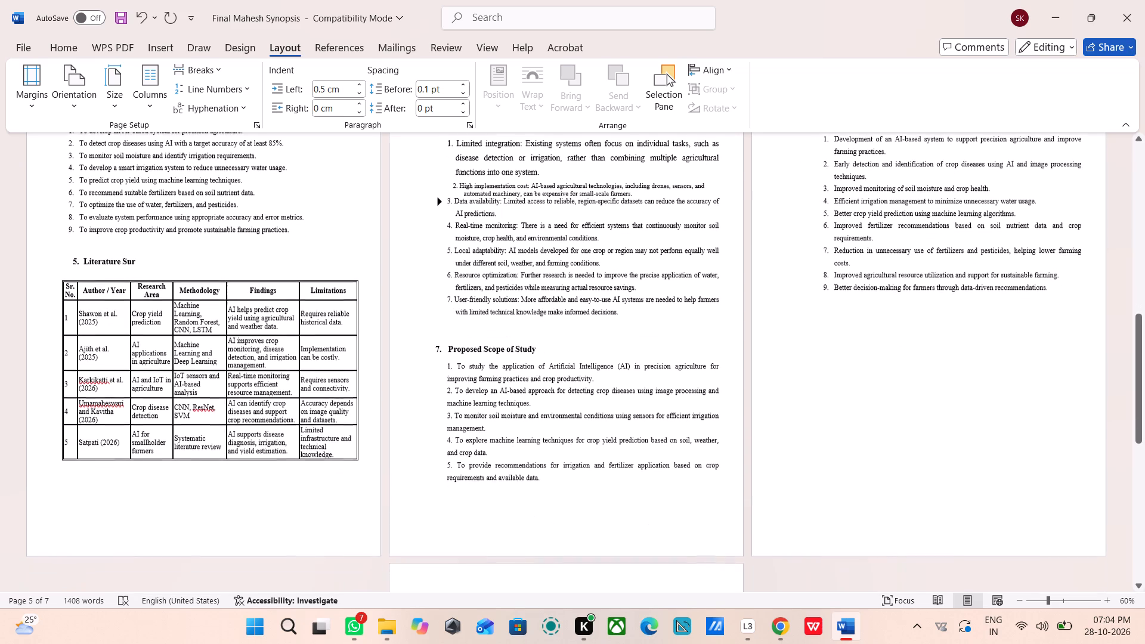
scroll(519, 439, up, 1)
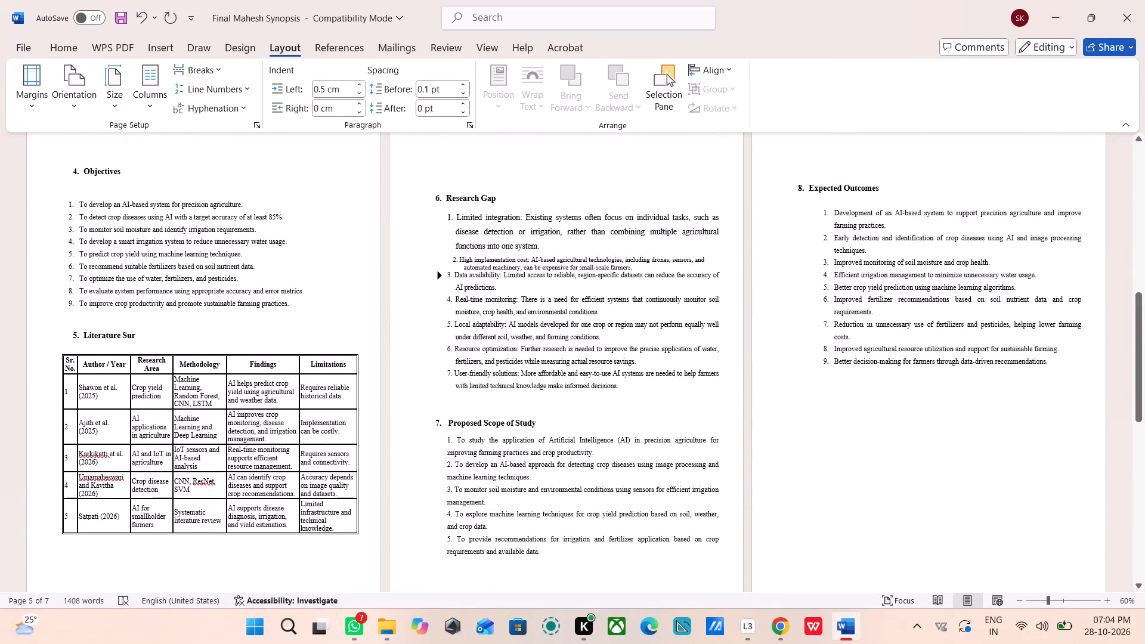
Undo the recent Research Gap edits back to the state before the section heading's number was entered.
click(497, 264)
key(ctrl+z)
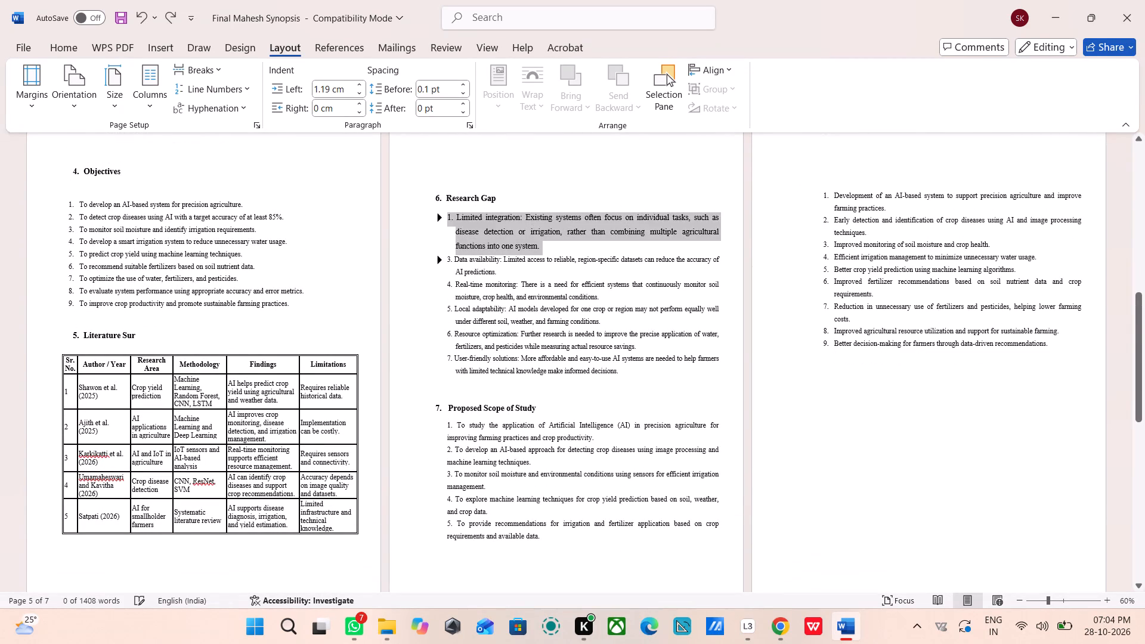
key(ctrl+z)
key(ctrl+z)
key(ctrl+z)
key(ctrl+z)
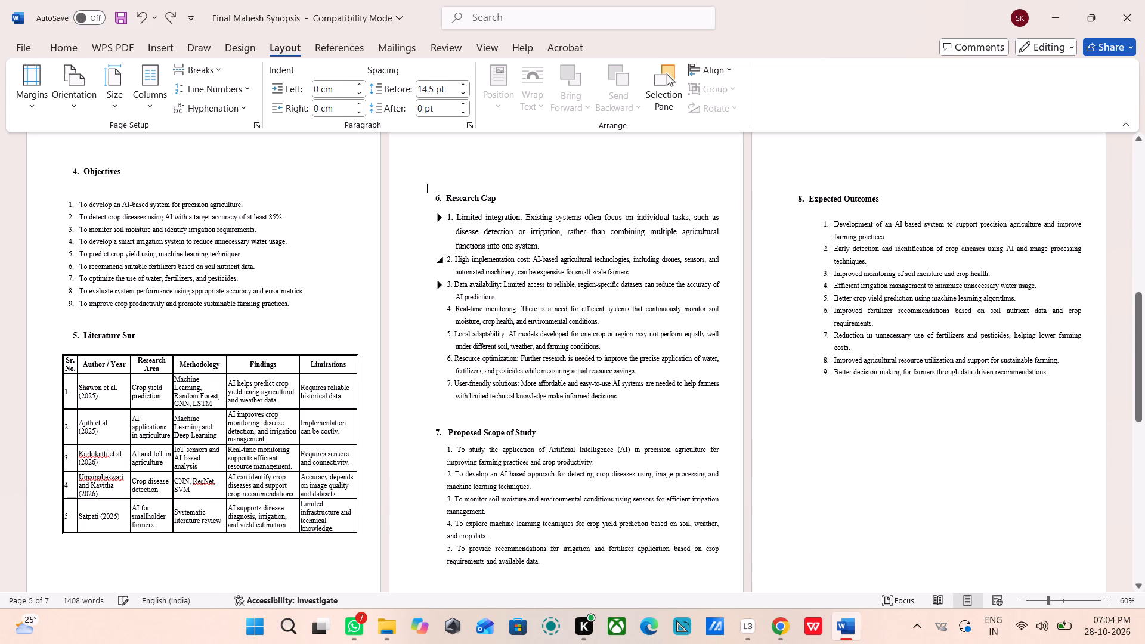
key(ctrl+z)
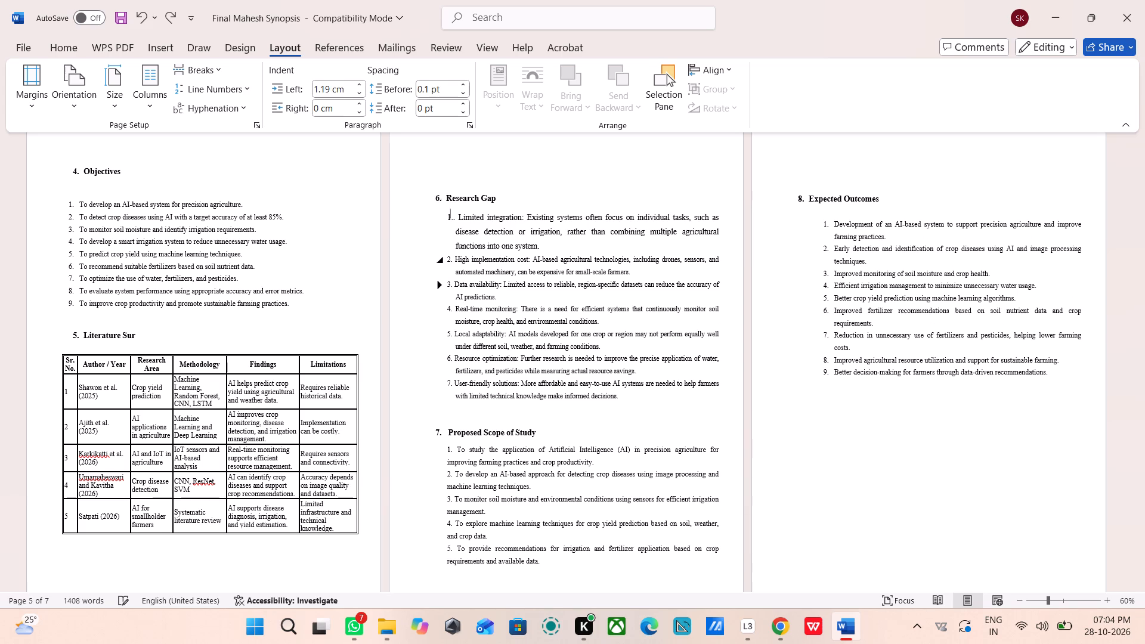
key(ctrl+z)
key(ctrl+z)
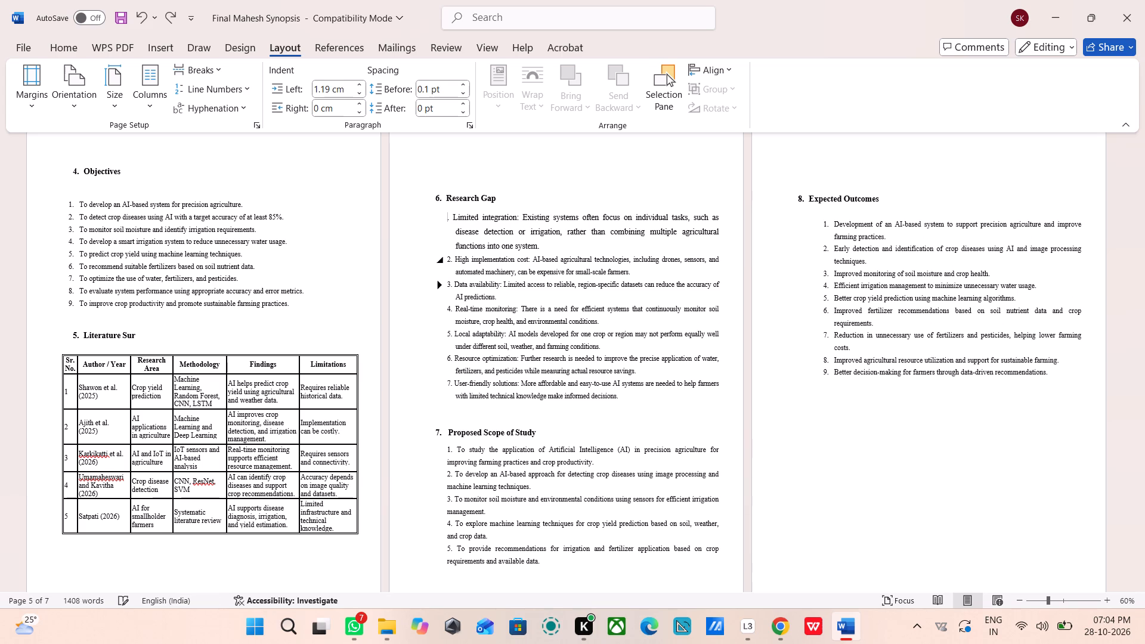
key(ctrl+z)
key(ctrl+z)
key(ctrl+z)
key(ctrl+z)
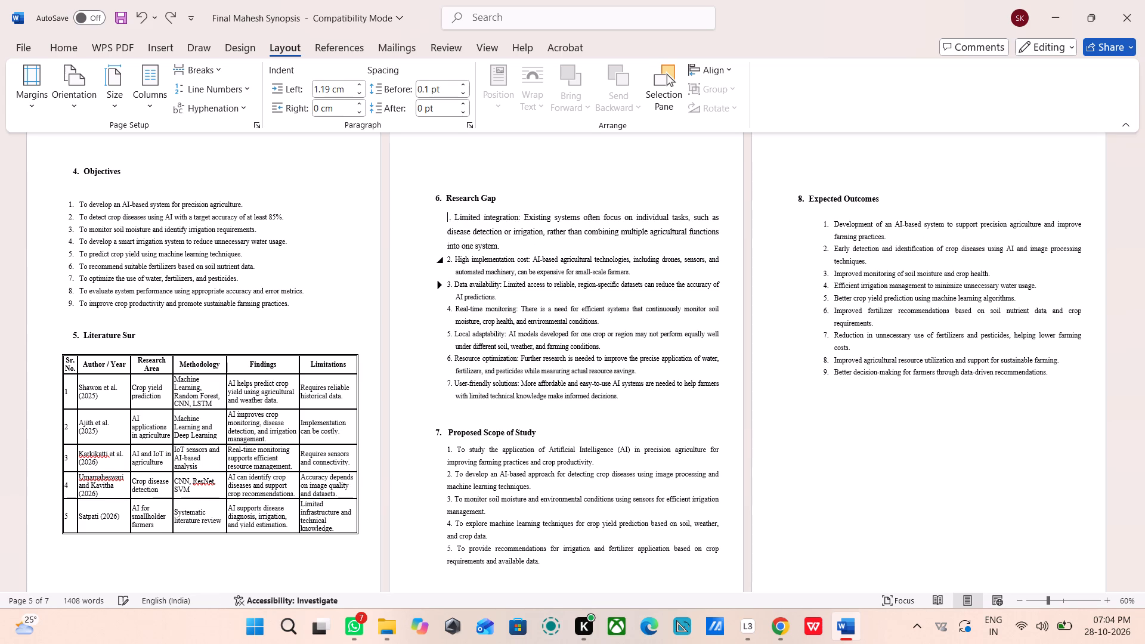
key(ctrl+z)
key(ctrl+z)
key(ctrl+z)
key(ctrl+z)
key(ctrl+z)
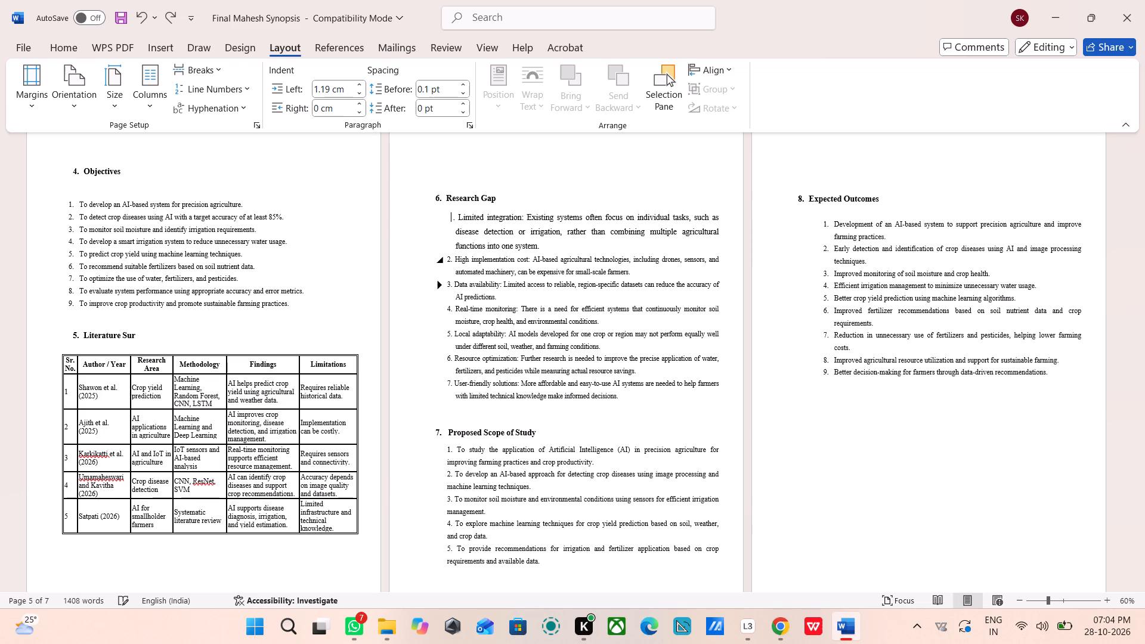
key(ctrl+z)
key(ctrl+z)
key(ctrl+z)
Number the Research Gap heading "6." before its title.
text(6.)
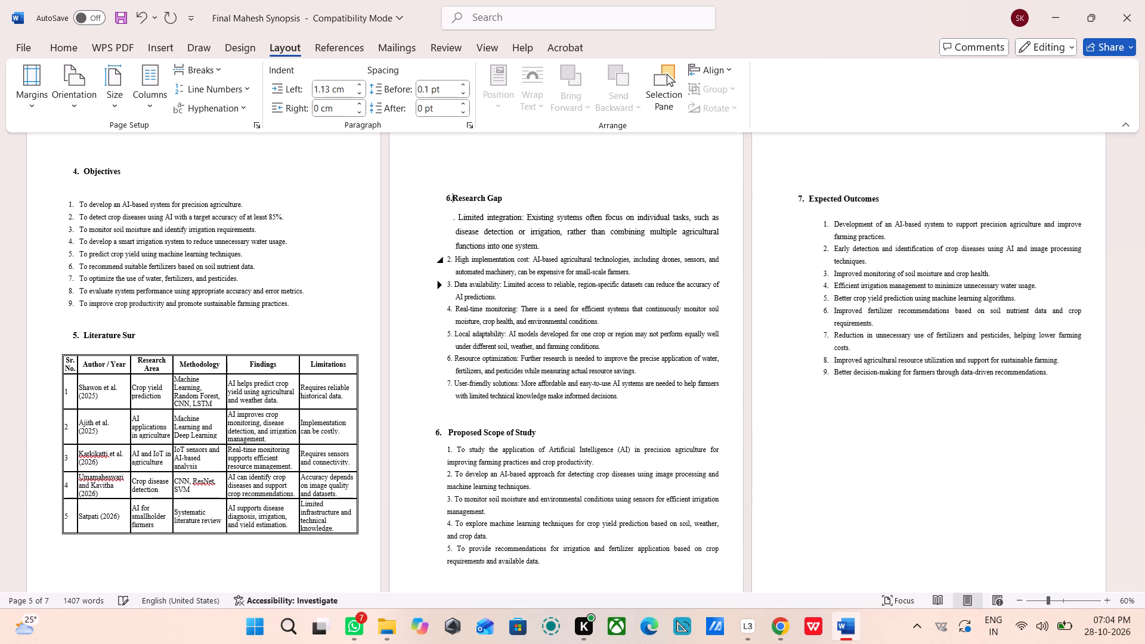
key(space)
Number the Limited integration point under Research Gap "1." and remove the extra space before its period.
scroll(556, 218, down, 1)
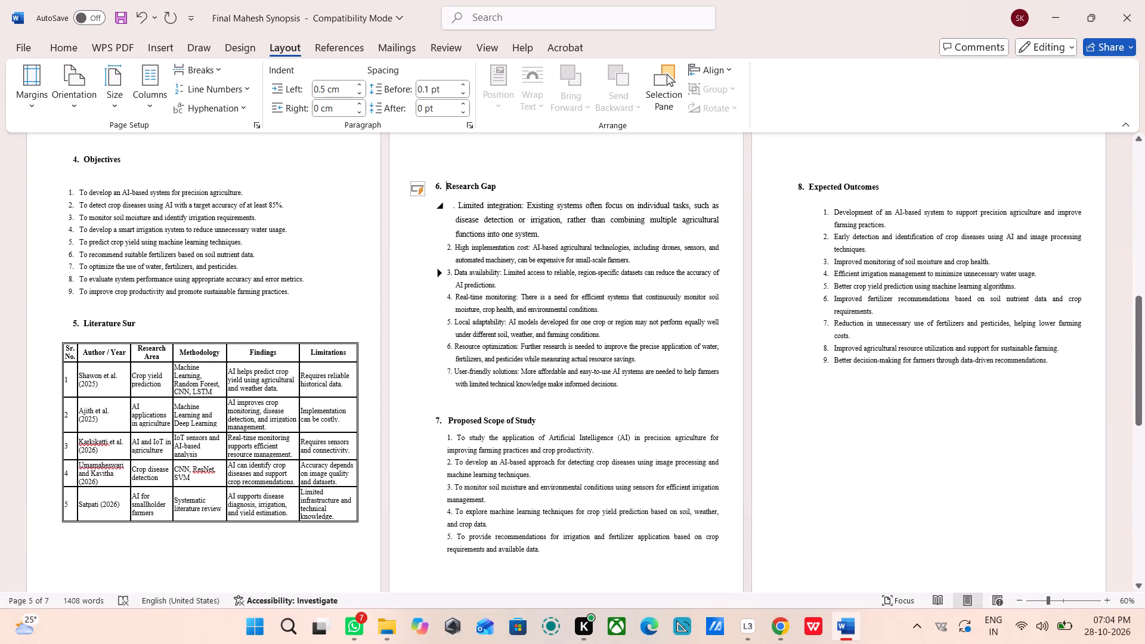
click(451, 209)
text(1)
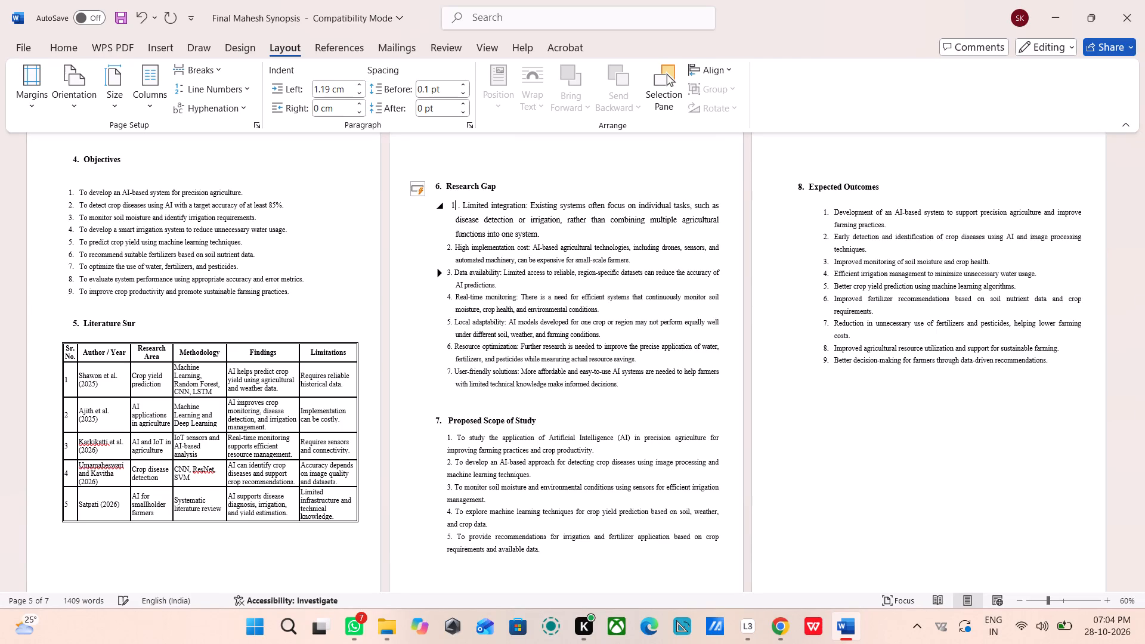
key(space)
key(BackSpace)
key(Right)
key(BackSpace)
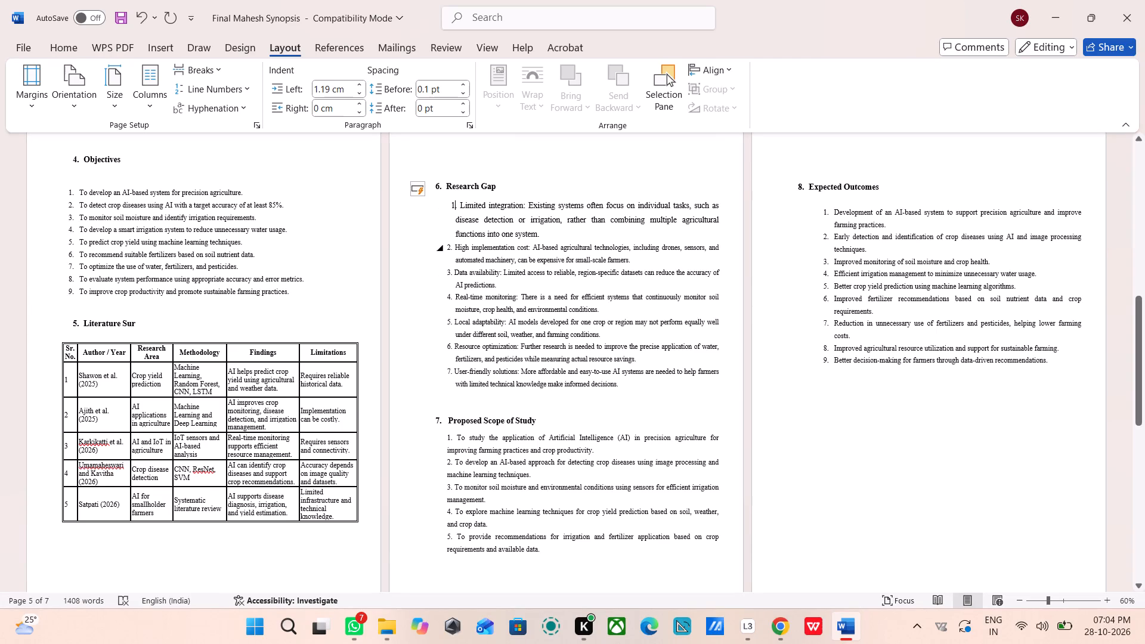
scroll(624, 184, down, 1)
key(space)
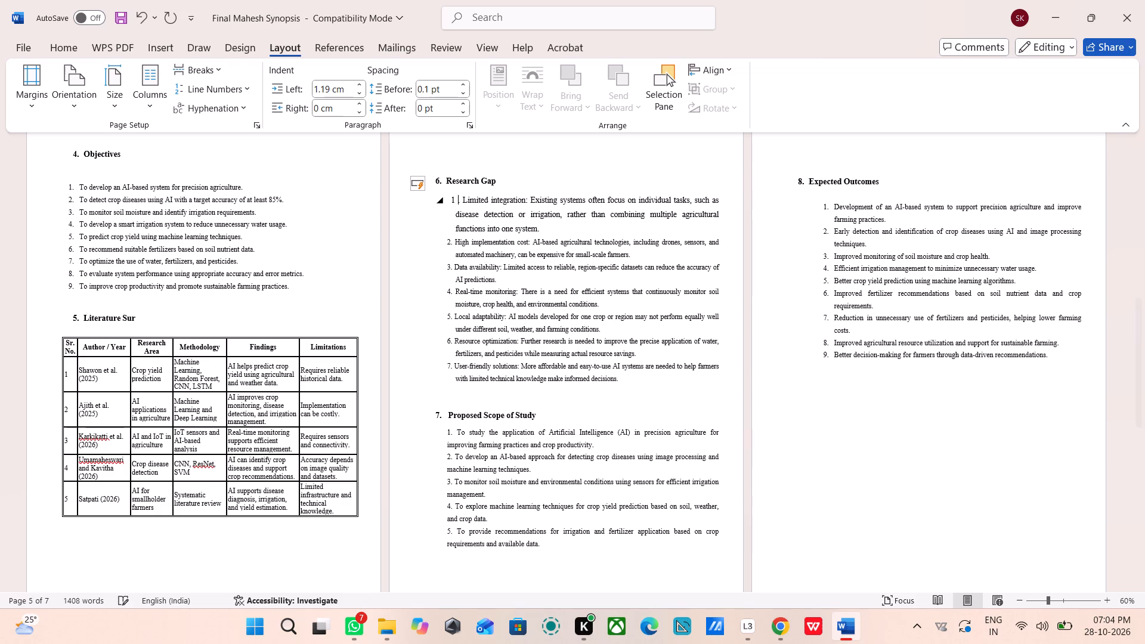
key(space)
key(BackSpace)
key(BackSpace)
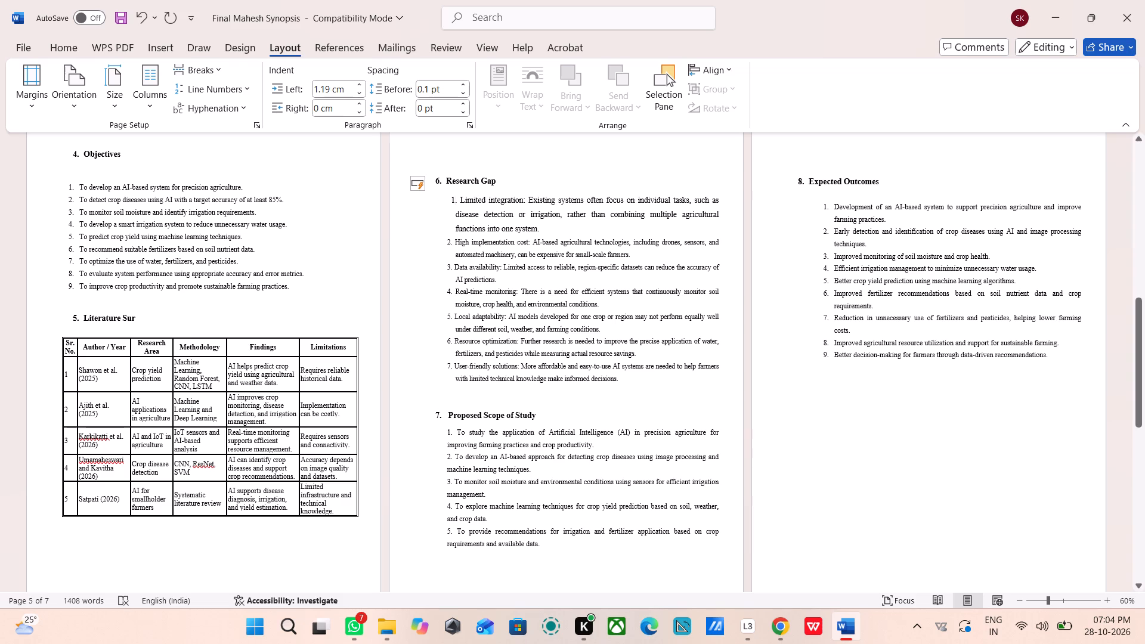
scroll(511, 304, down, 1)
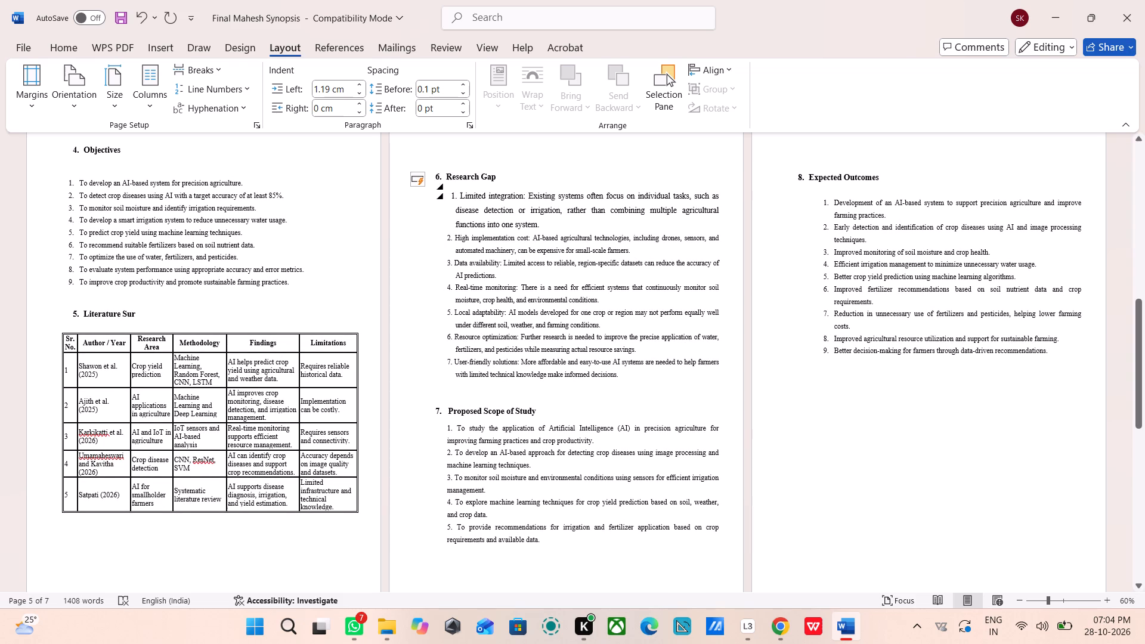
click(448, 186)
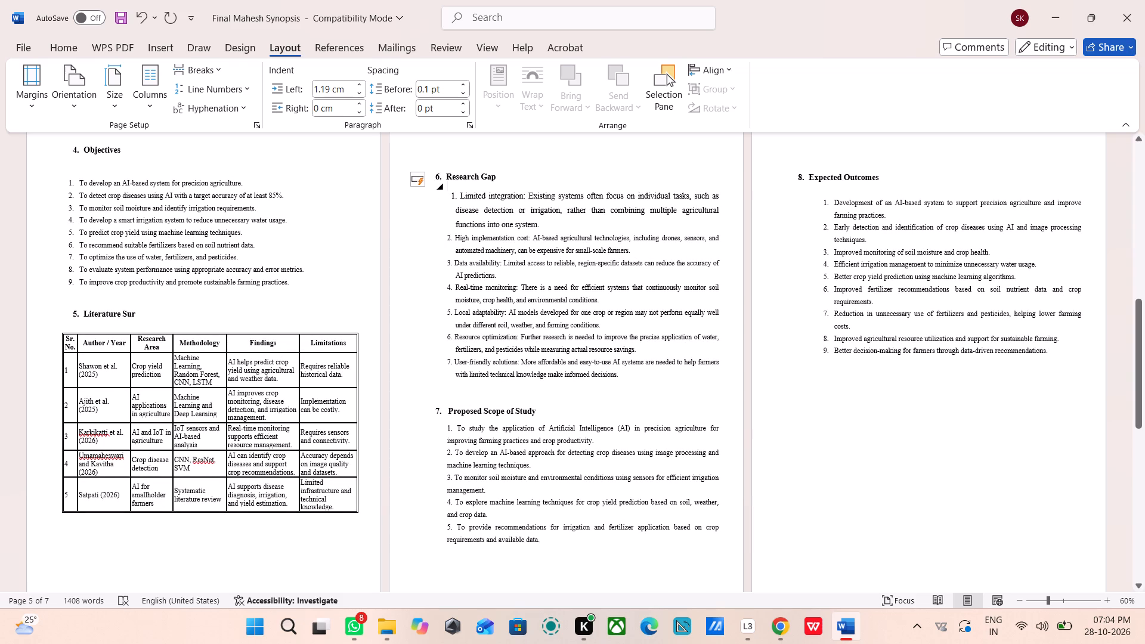
Remove the extra leading space before the "1." of the Limited integration point under Research Gap.
click(452, 191)
key(BackSpace)
key(BackSpace)
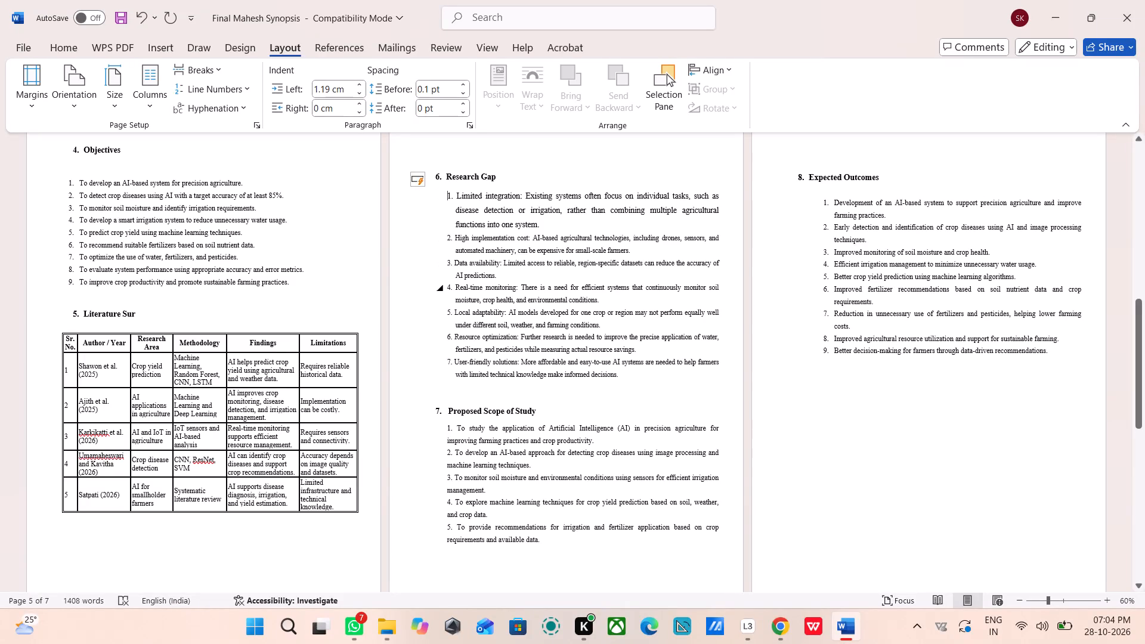
Shift the numbered list under Expected Outcomes slightly left, nearer to its heading's alignment.
scroll(544, 287, down, 1)
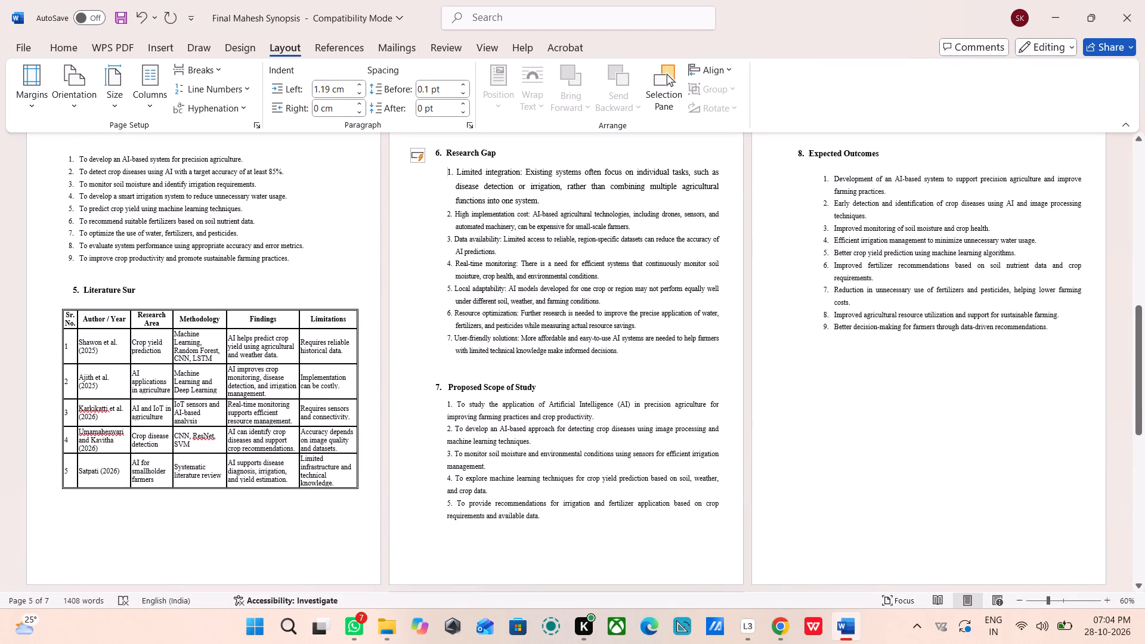
drag(824, 187, 809, 191)
drag(825, 178, 803, 305)
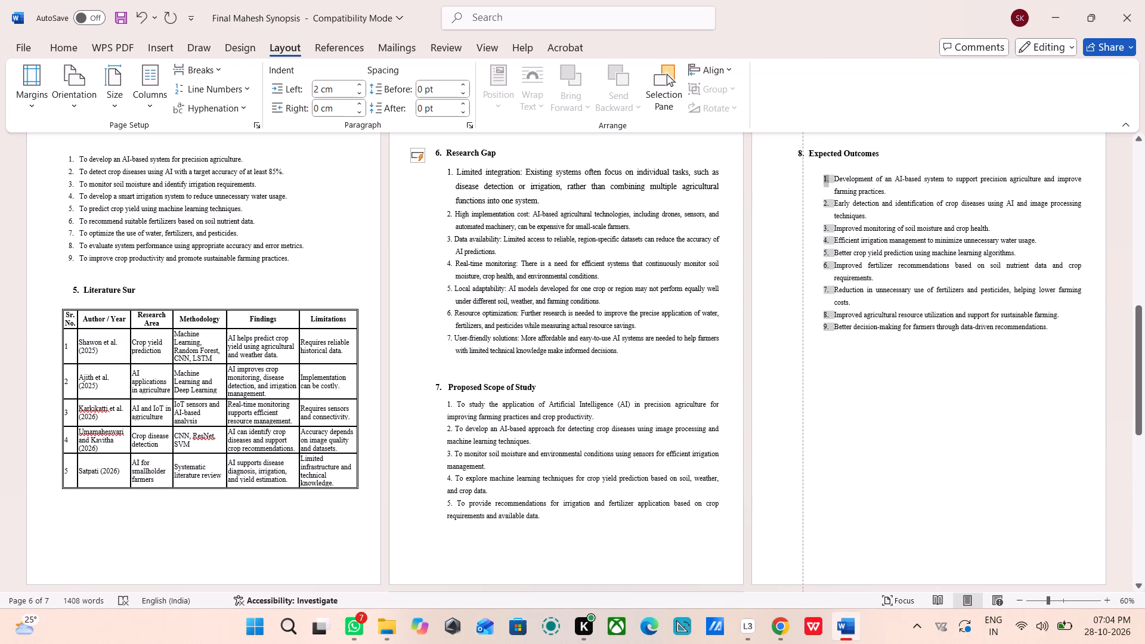
drag(803, 305, 809, 309)
click(737, 340)
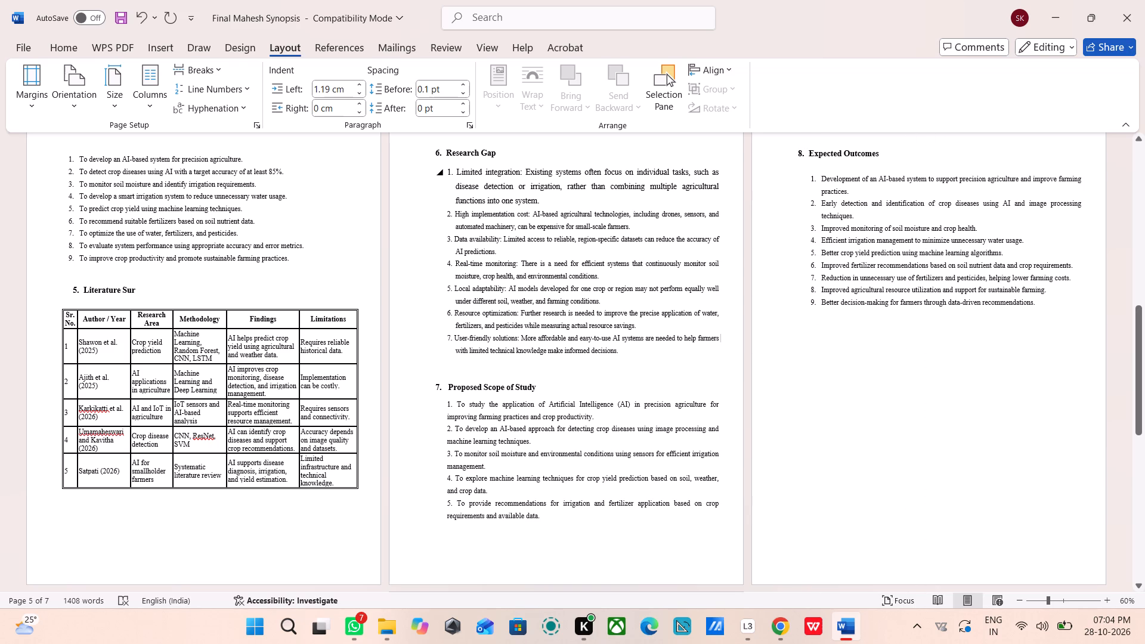
Convert all the points under Research Gap, from Limited integration to User-friendly solutions, to automatic numbering.
drag(445, 171, 542, 335)
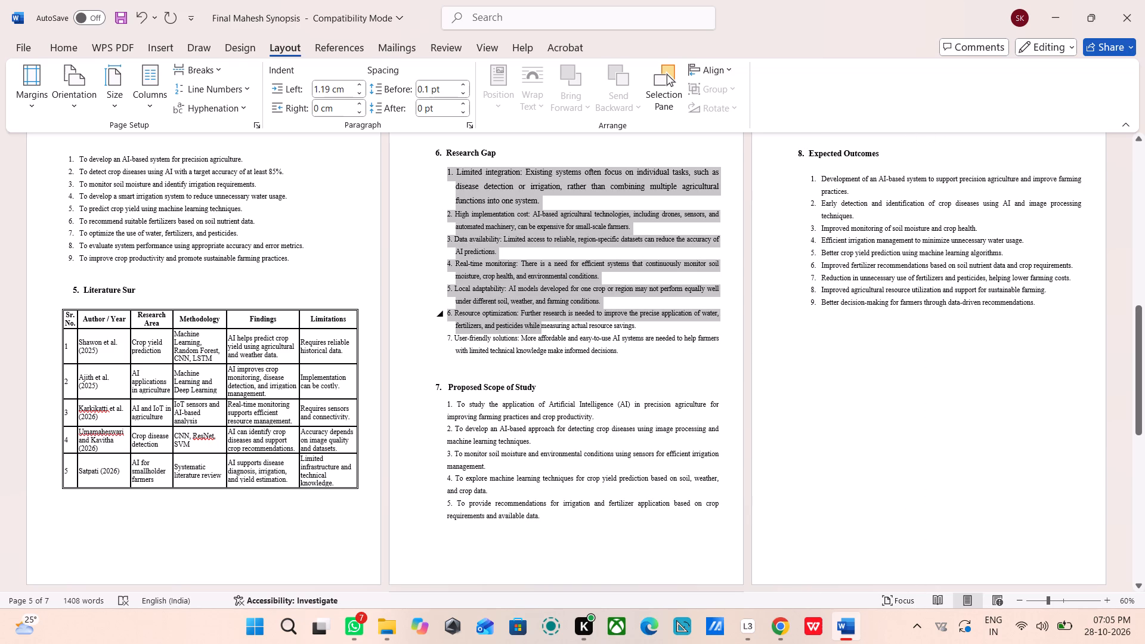
drag(542, 335, 590, 361)
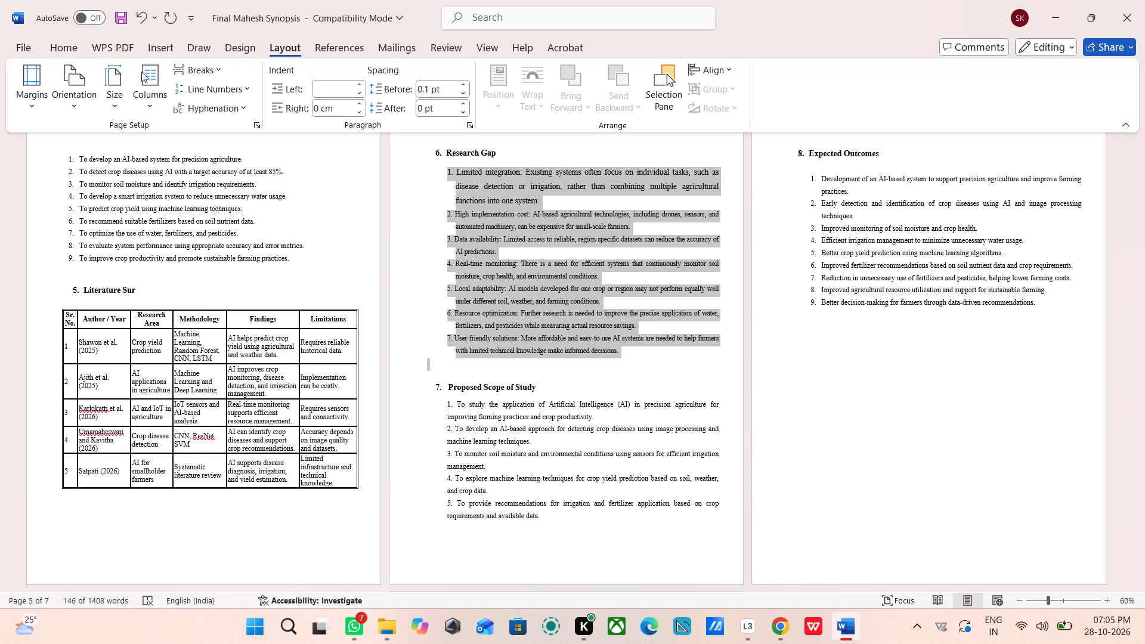
click(52, 41)
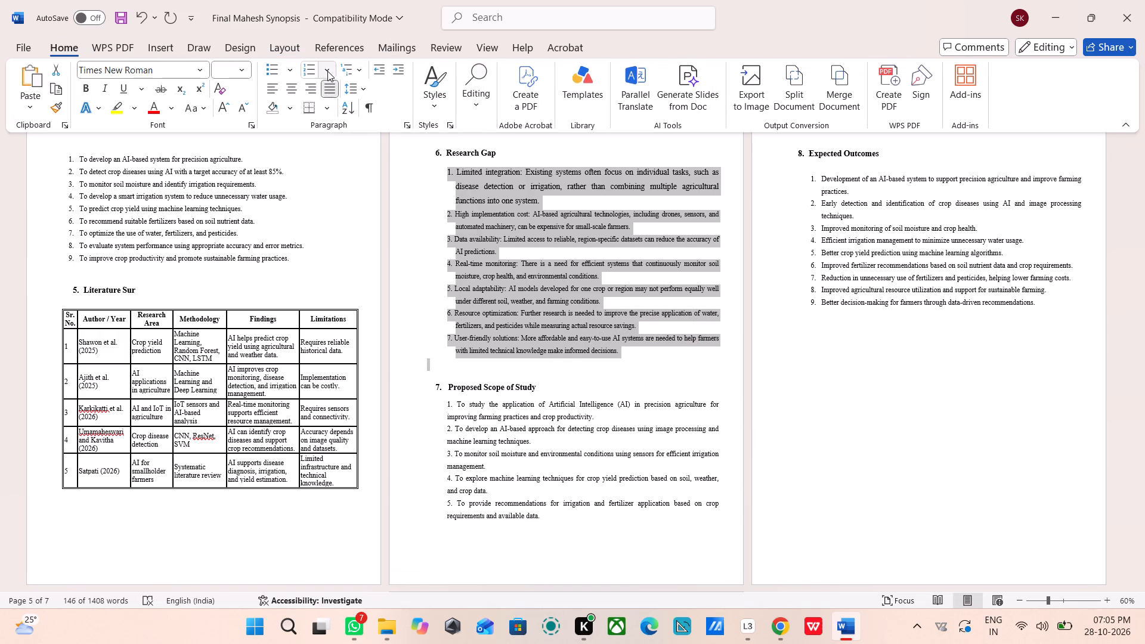
click(308, 72)
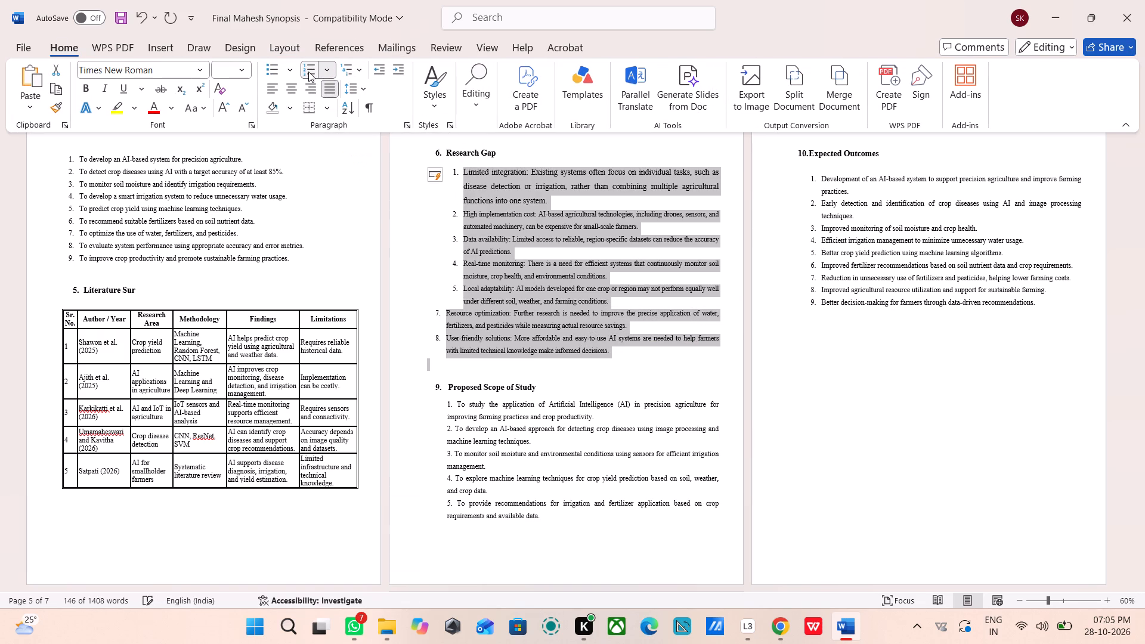
click(435, 305)
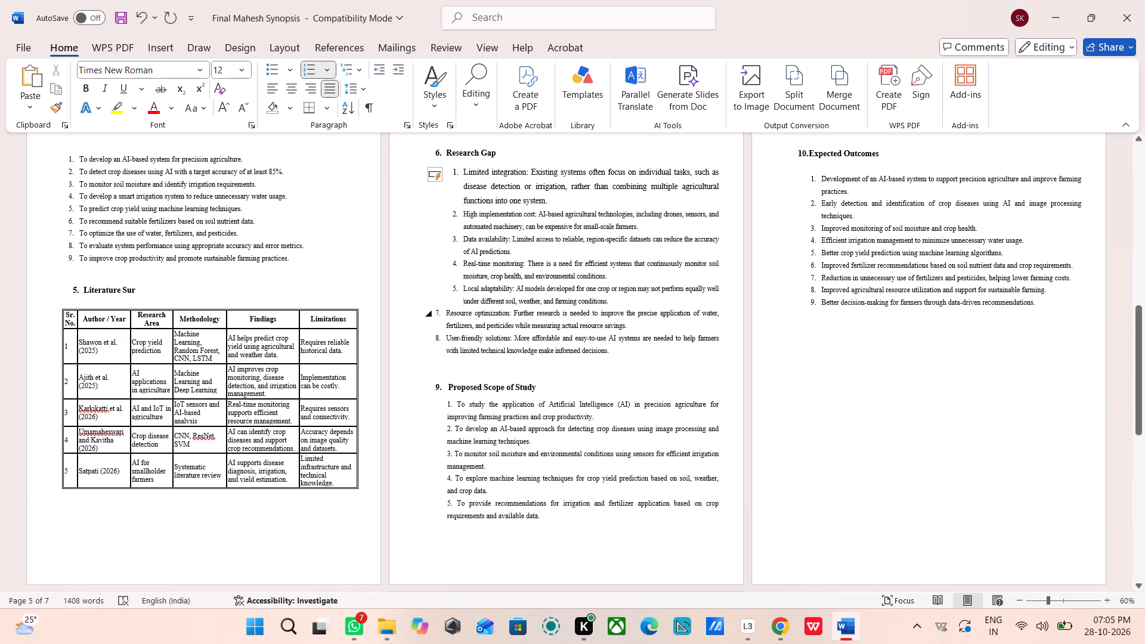
Delete the Resource optimization and User-friendly solutions points from the Research Gap list, including the blank space after them.
drag(445, 311, 600, 377)
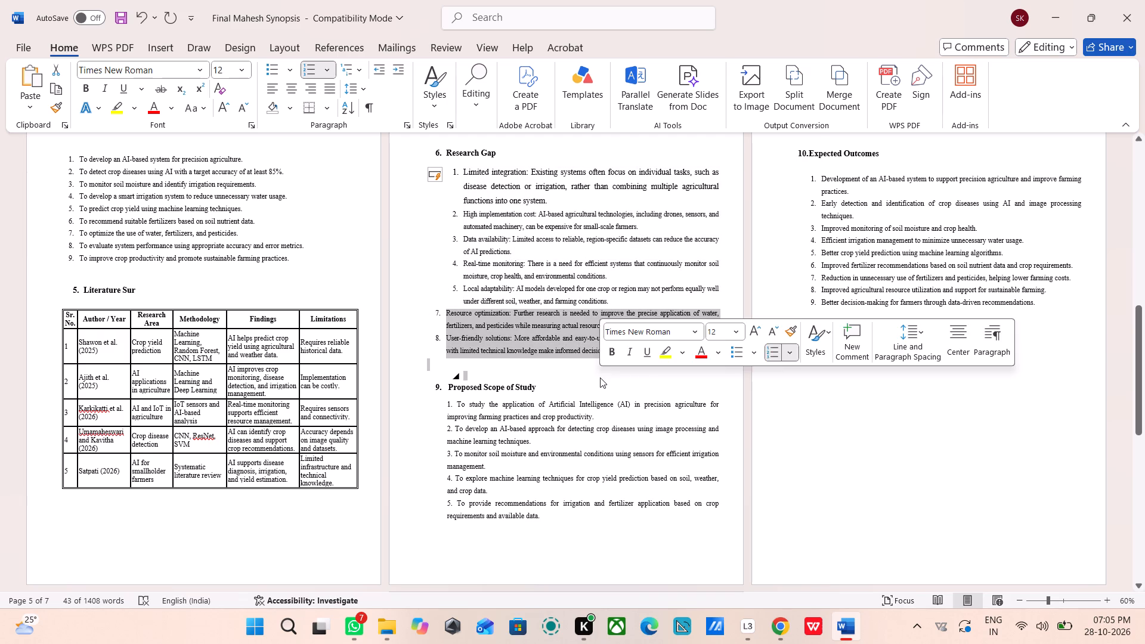
key(BackSpace)
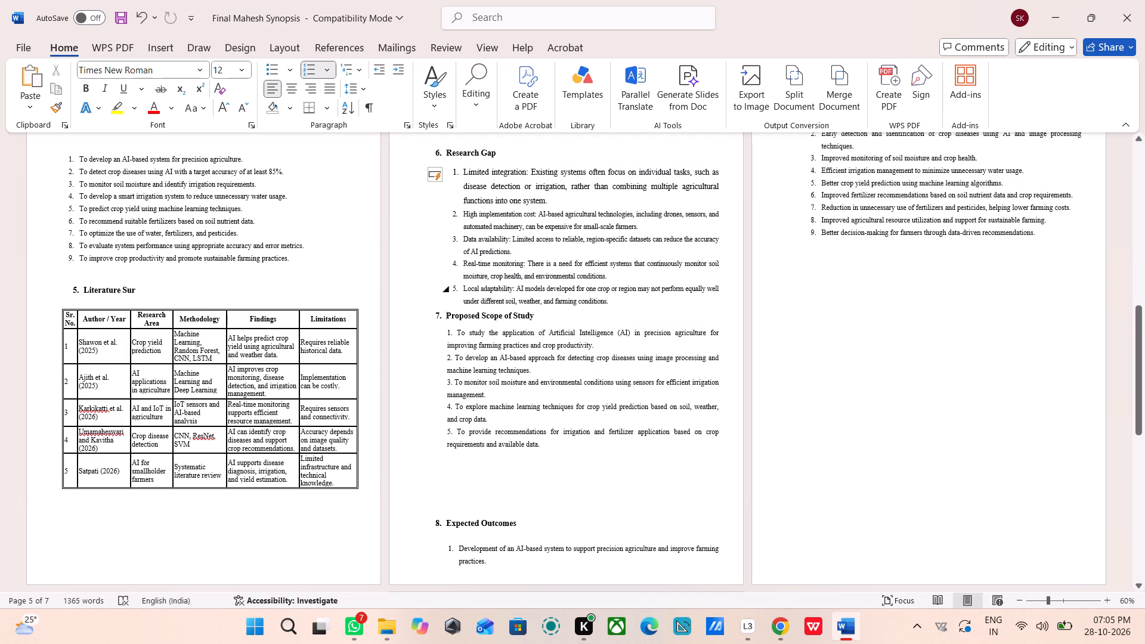
Insert unnumbered blank lines between the Local adaptability point and the Proposed Scope of Study heading.
click(622, 299)
key(Return)
key(Return)
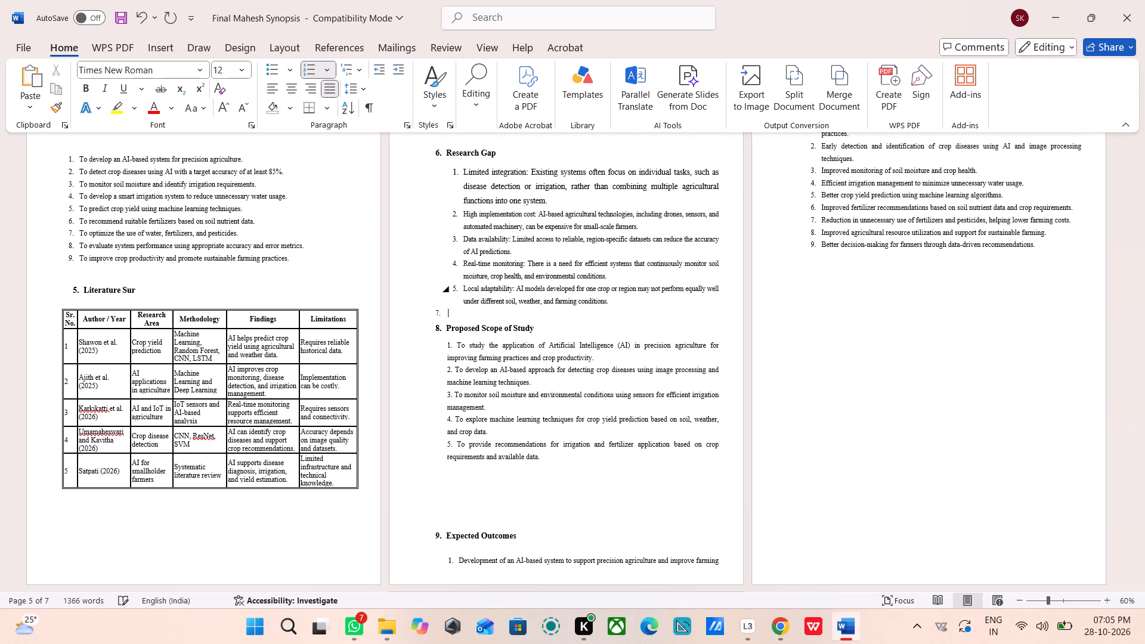
key(Return)
key(Return)
key(Return)
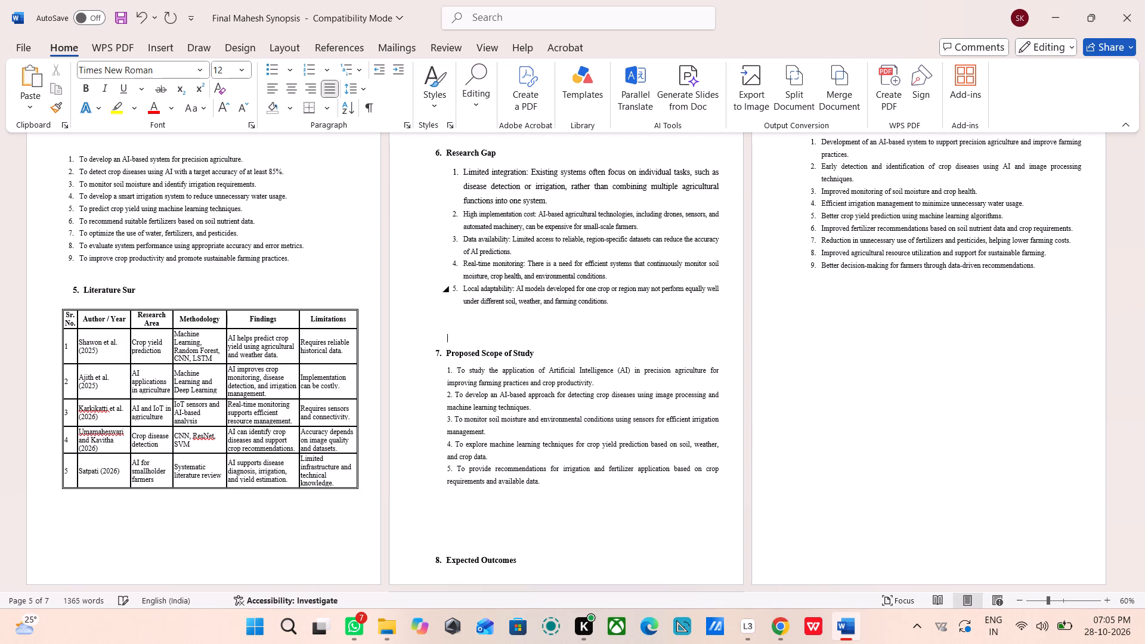
key(Return)
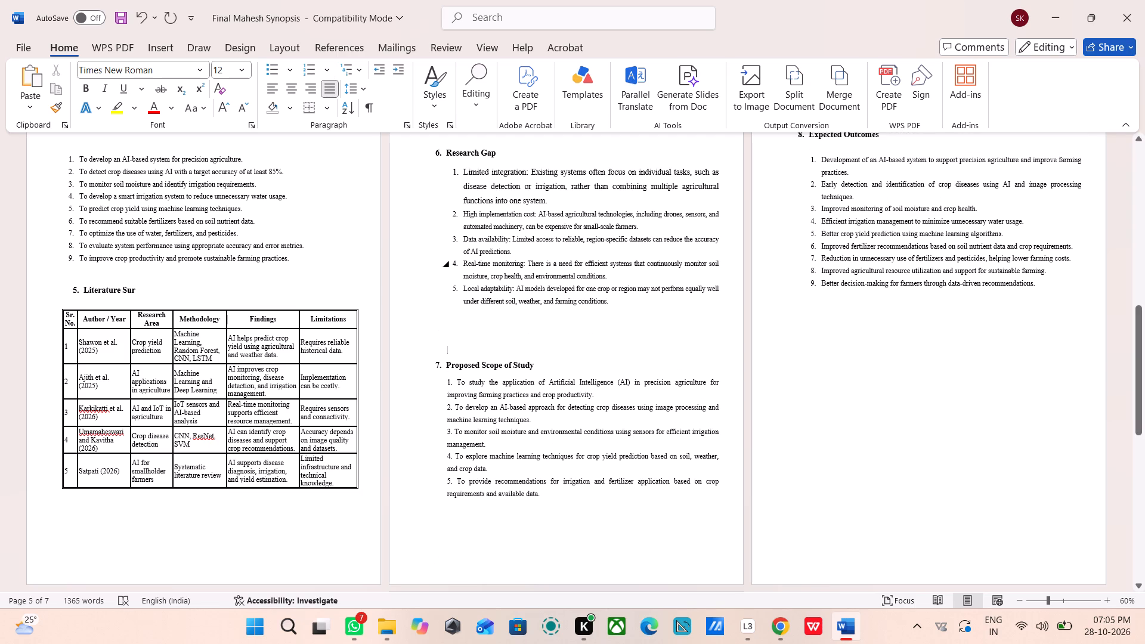
Convert the five points under Proposed Scope of Study to automatic numbering.
scroll(461, 321, up, 1)
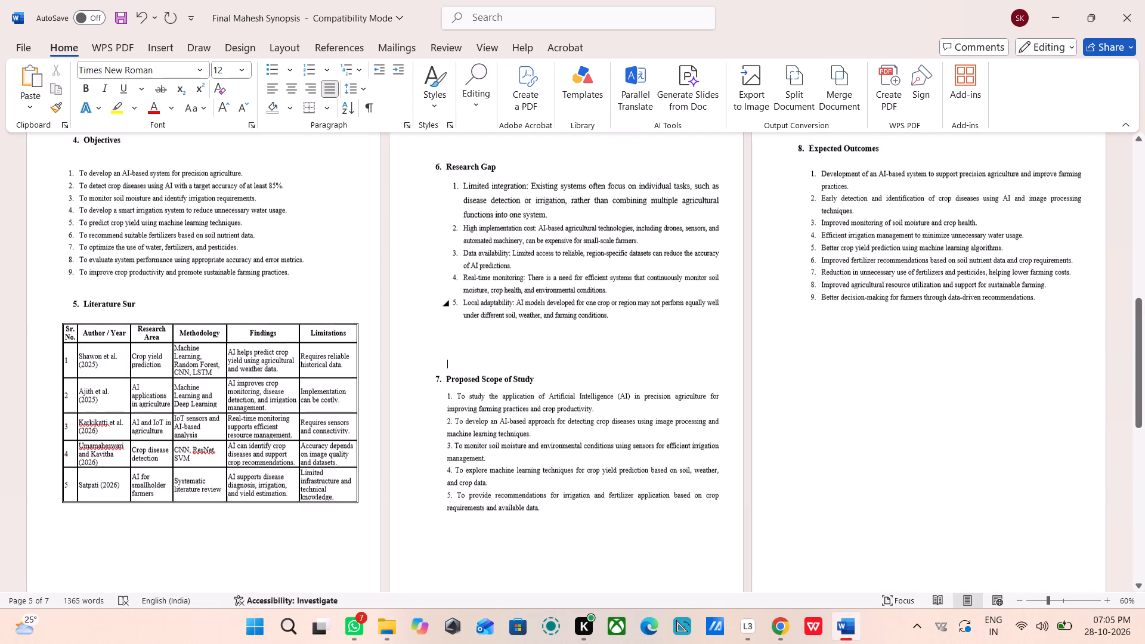
scroll(461, 321, up, 1)
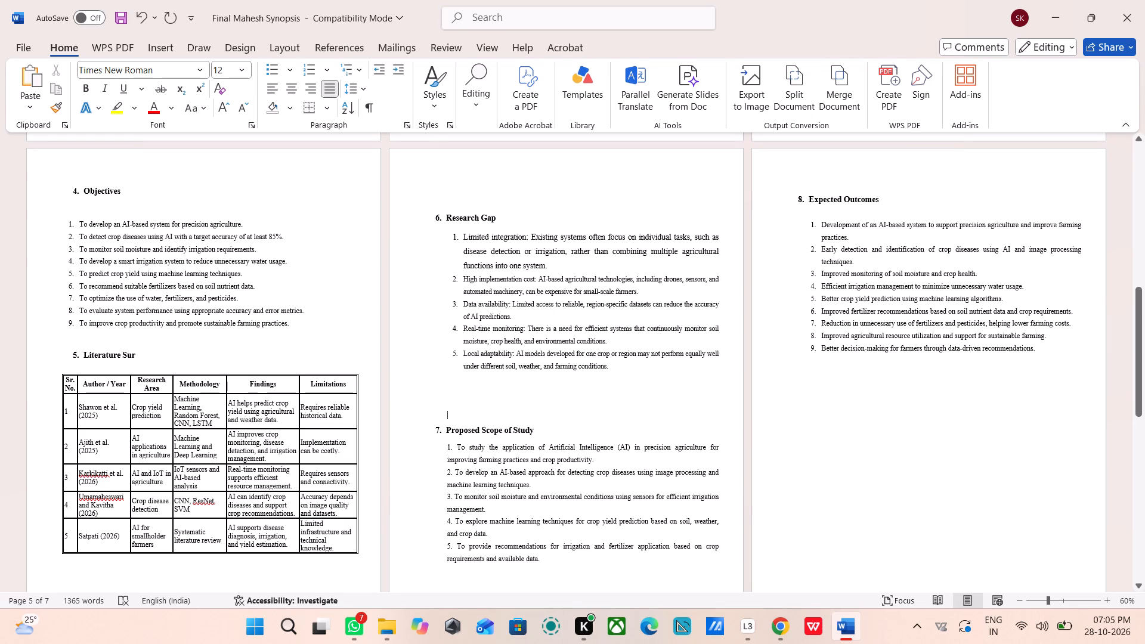
drag(447, 451, 457, 456)
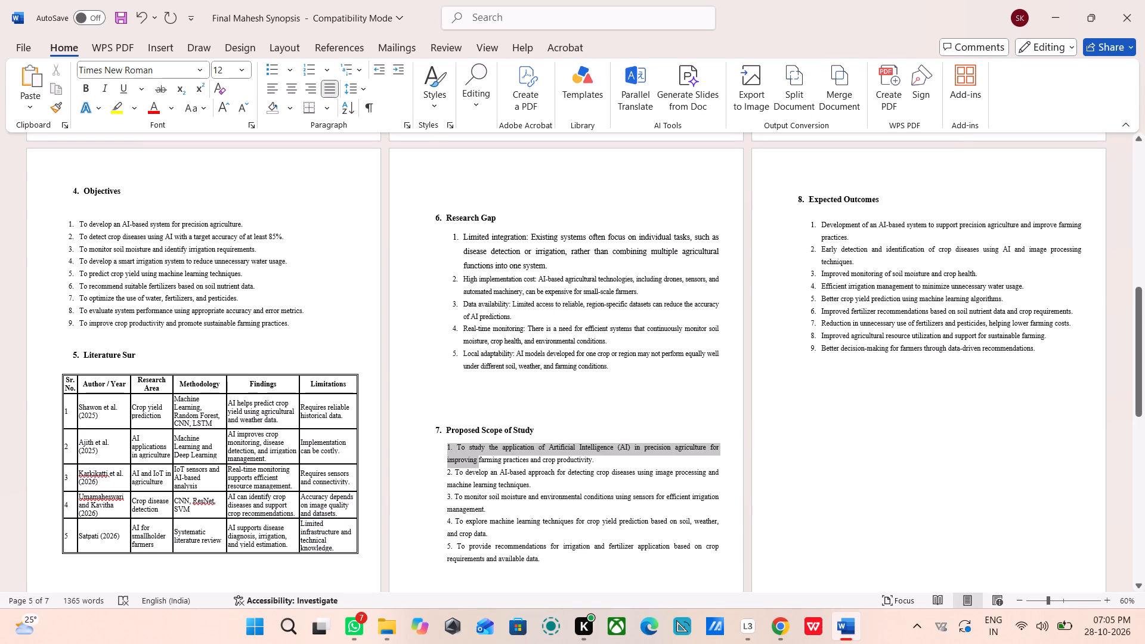
drag(457, 456, 551, 560)
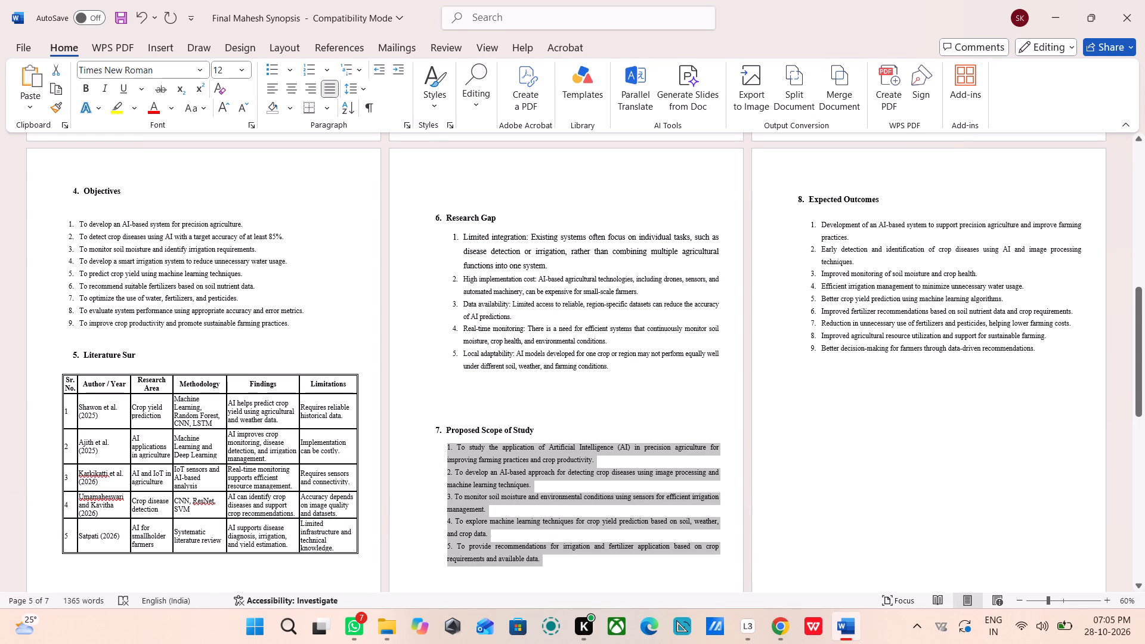
click(301, 72)
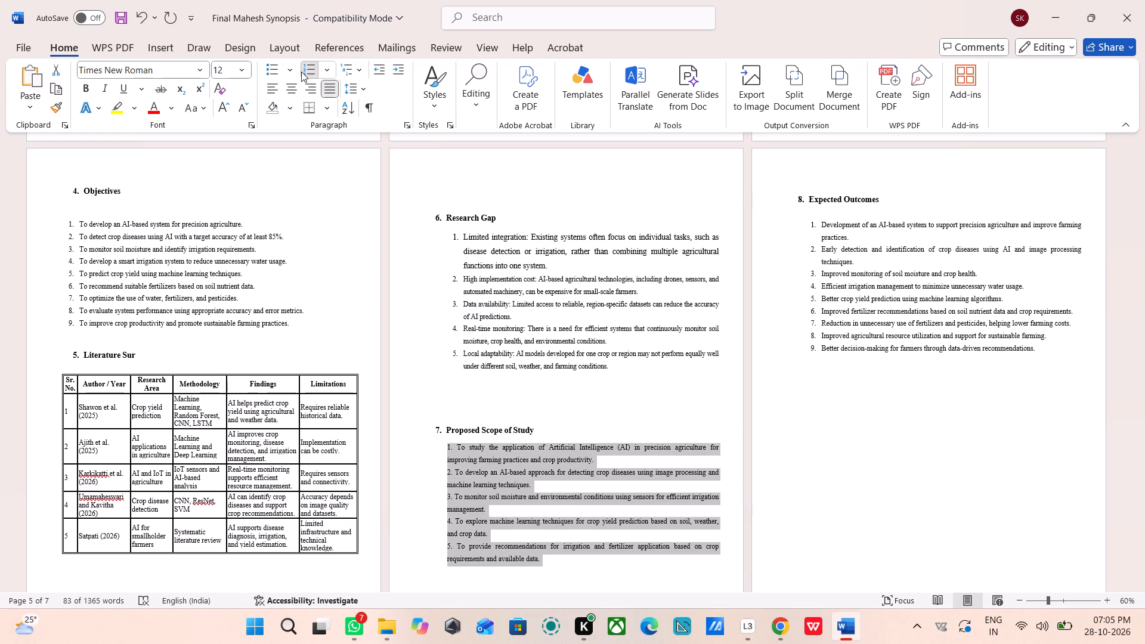
click(572, 392)
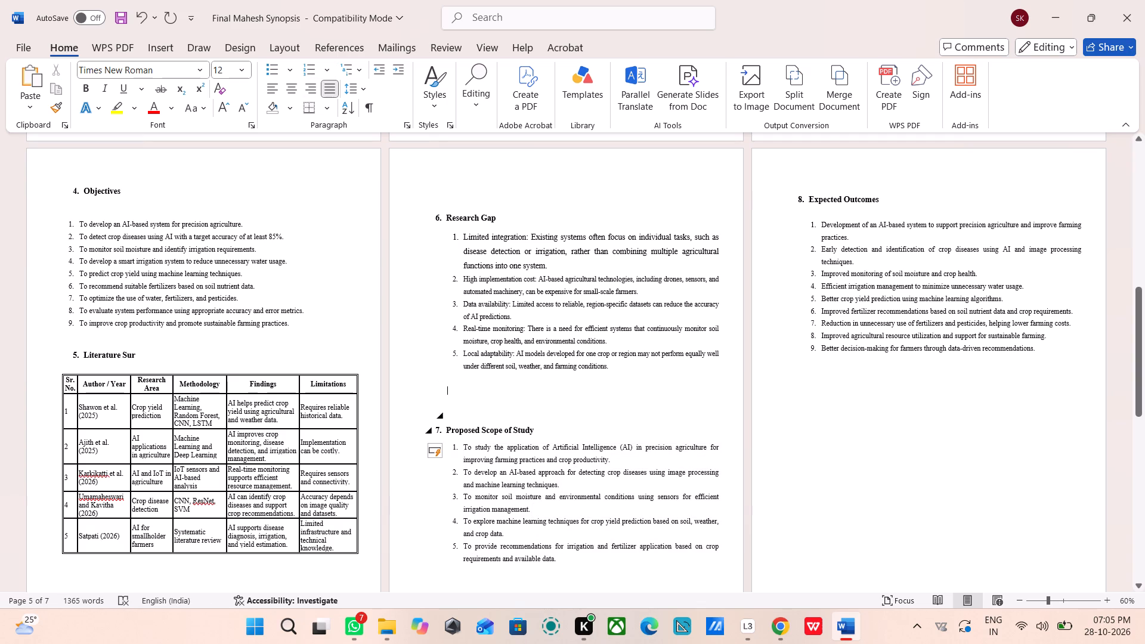
Shift the numbered lists under Research Gap and Proposed Scope of Study slightly left together.
scroll(847, 298, down, 2)
scroll(847, 298, up, 1)
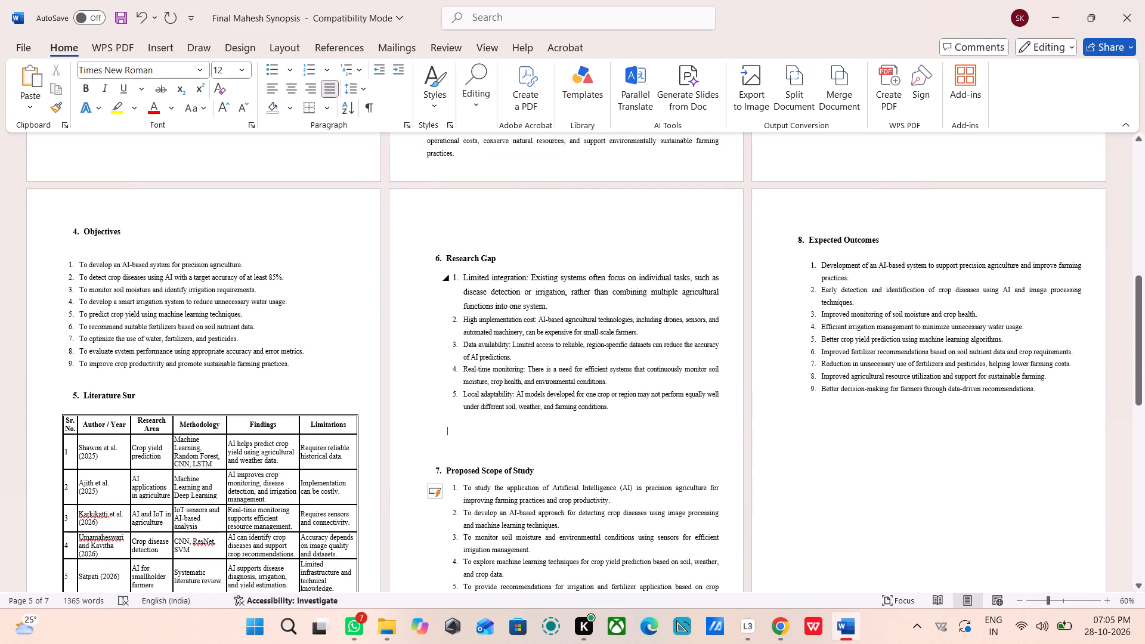
drag(454, 278, 444, 286)
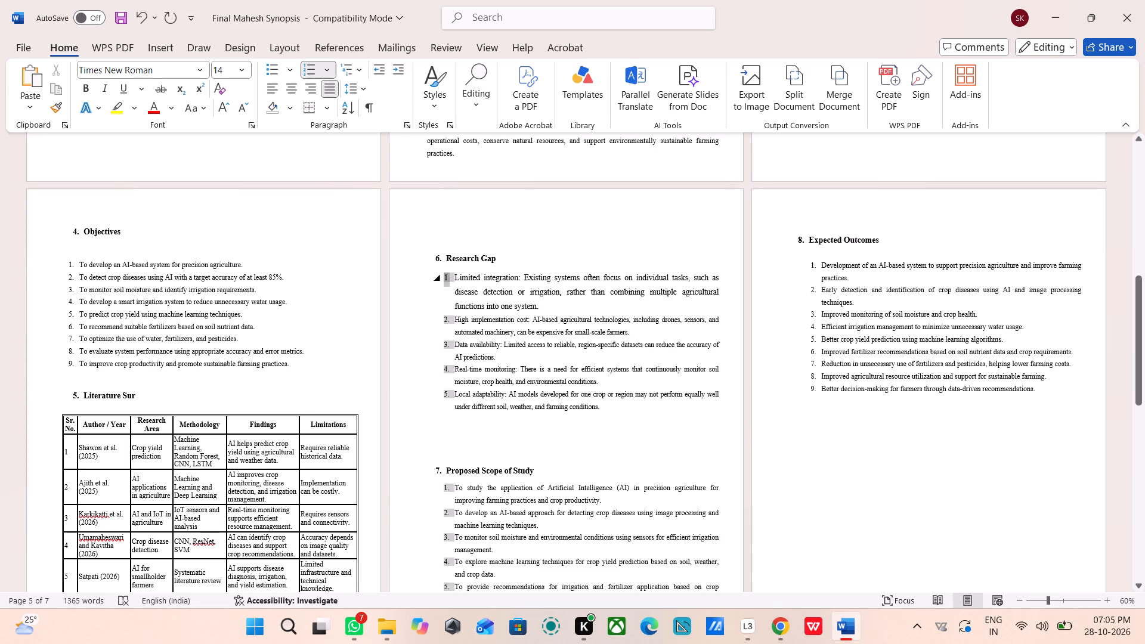
click(543, 237)
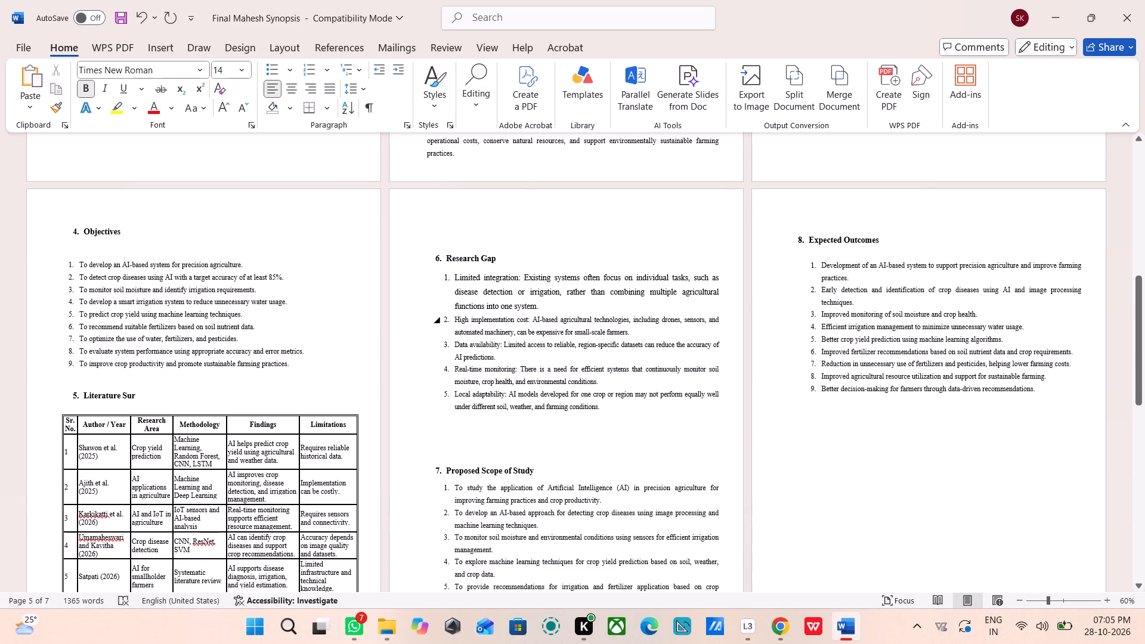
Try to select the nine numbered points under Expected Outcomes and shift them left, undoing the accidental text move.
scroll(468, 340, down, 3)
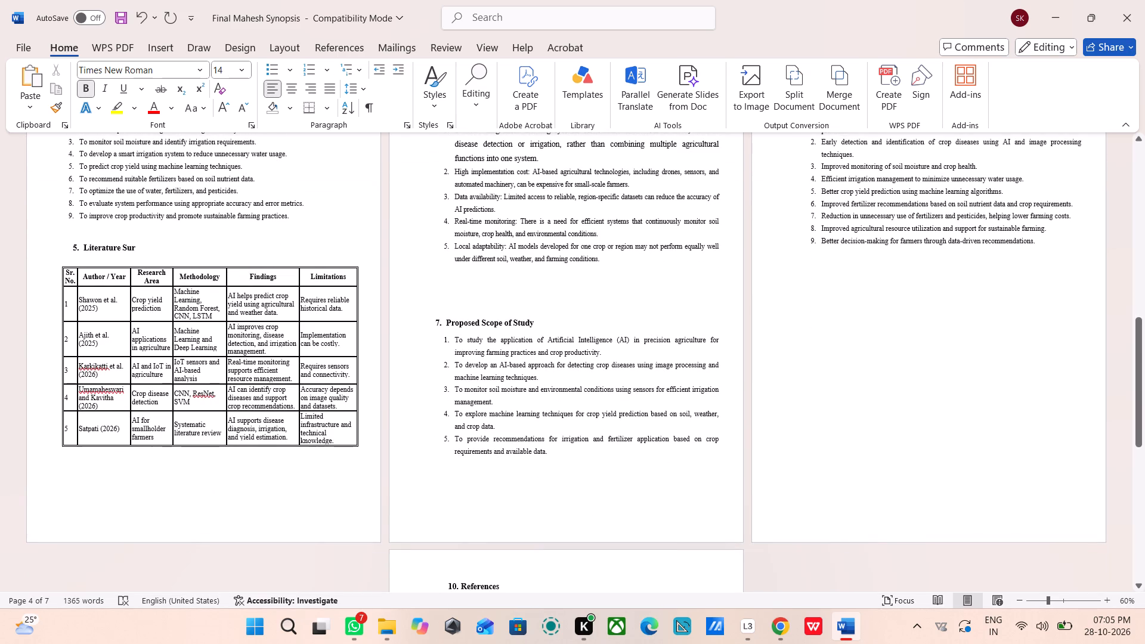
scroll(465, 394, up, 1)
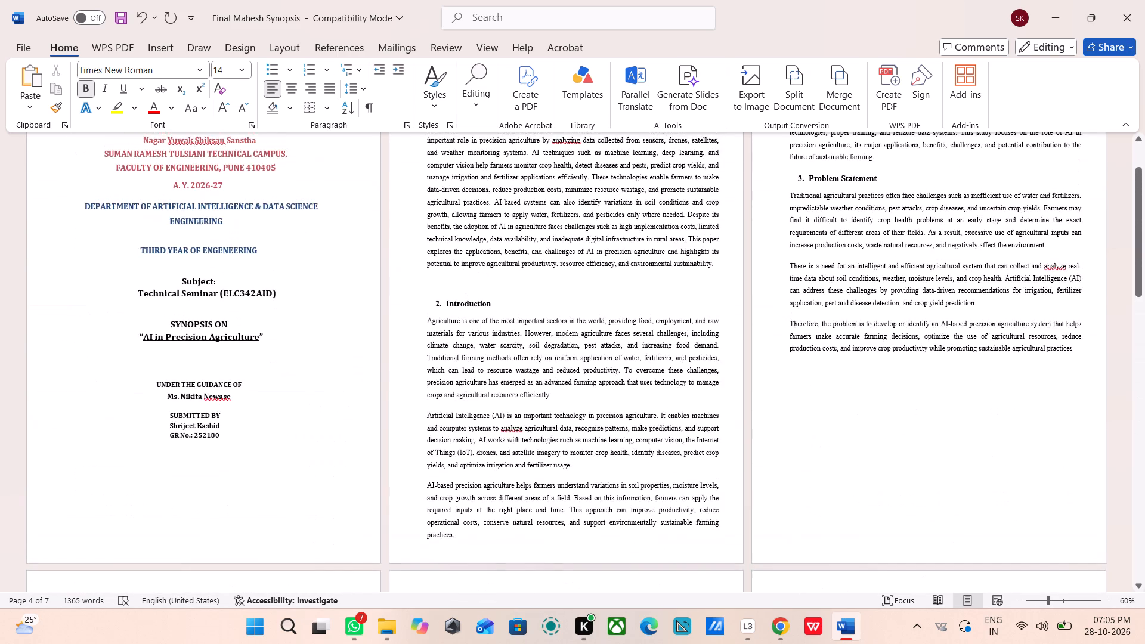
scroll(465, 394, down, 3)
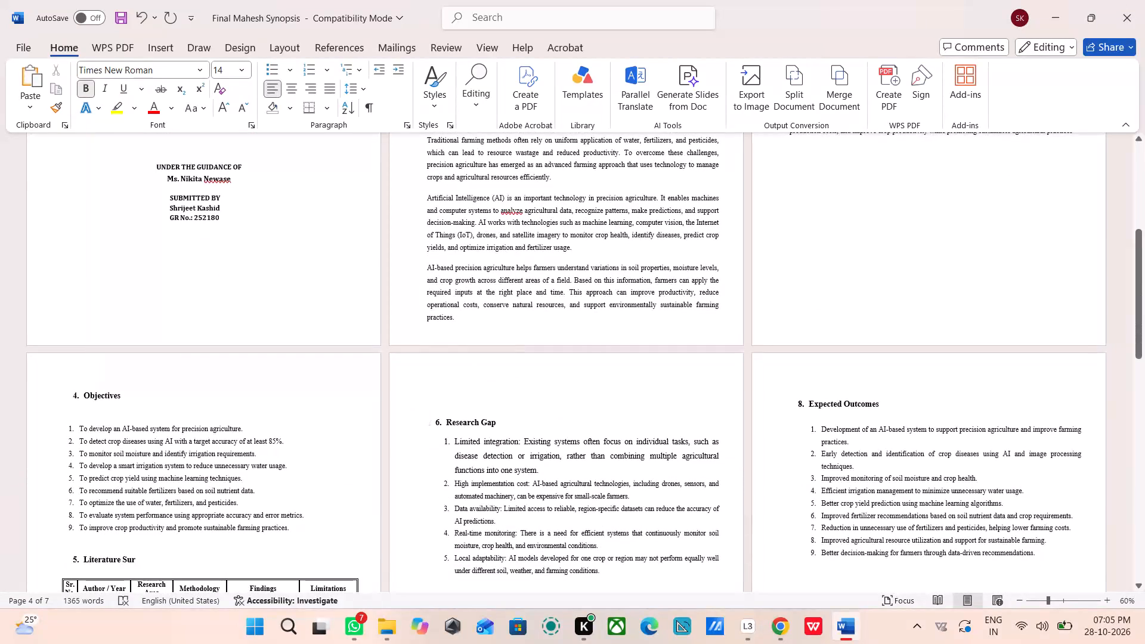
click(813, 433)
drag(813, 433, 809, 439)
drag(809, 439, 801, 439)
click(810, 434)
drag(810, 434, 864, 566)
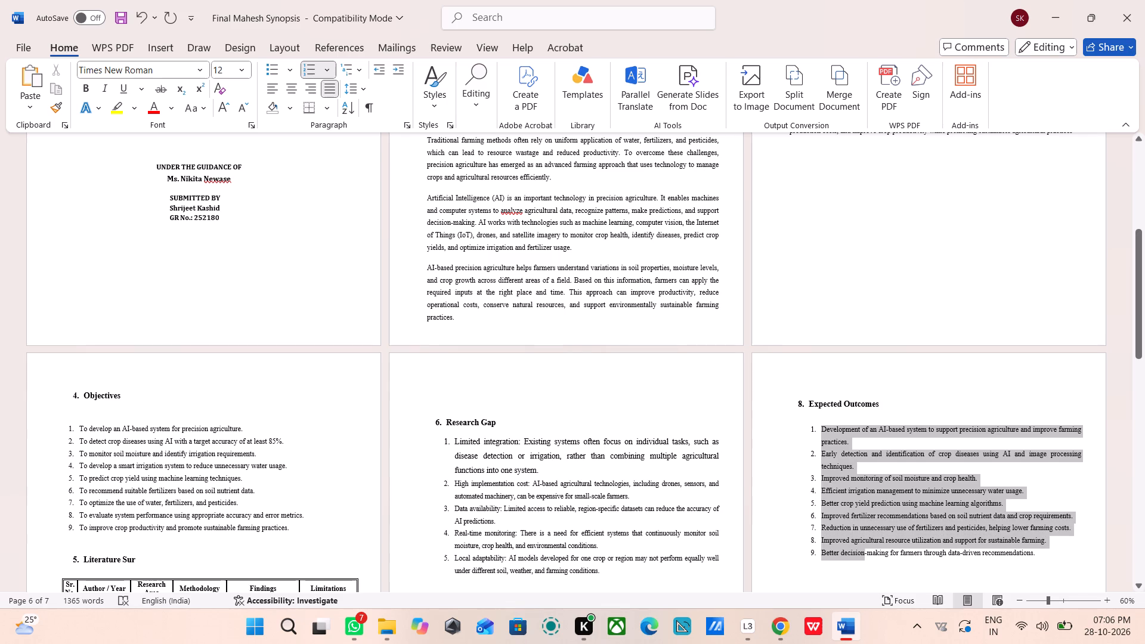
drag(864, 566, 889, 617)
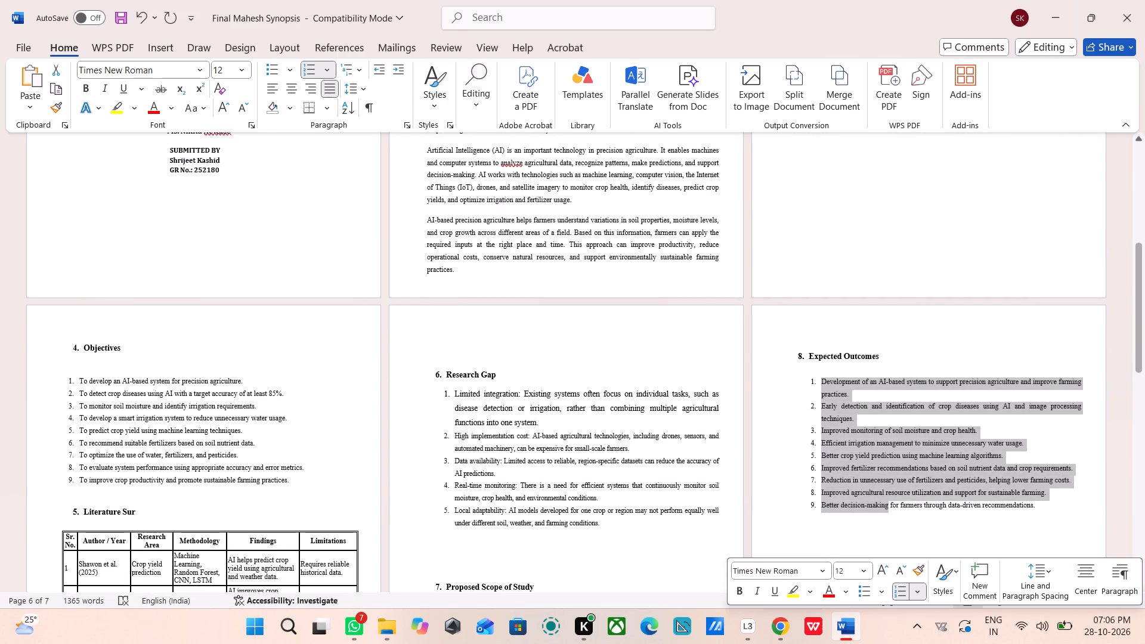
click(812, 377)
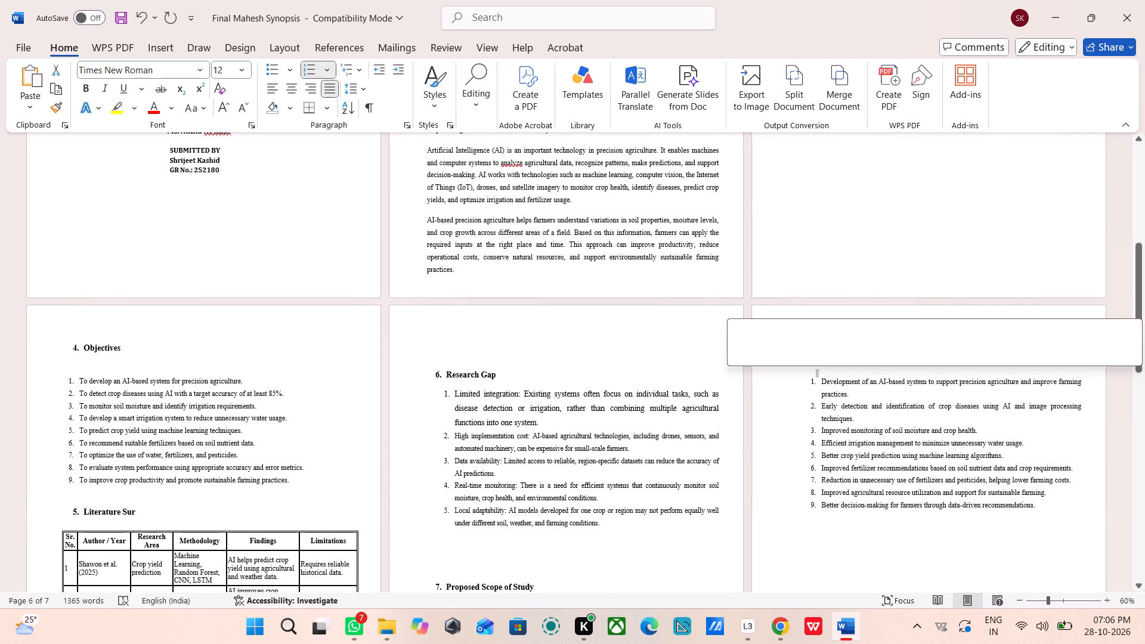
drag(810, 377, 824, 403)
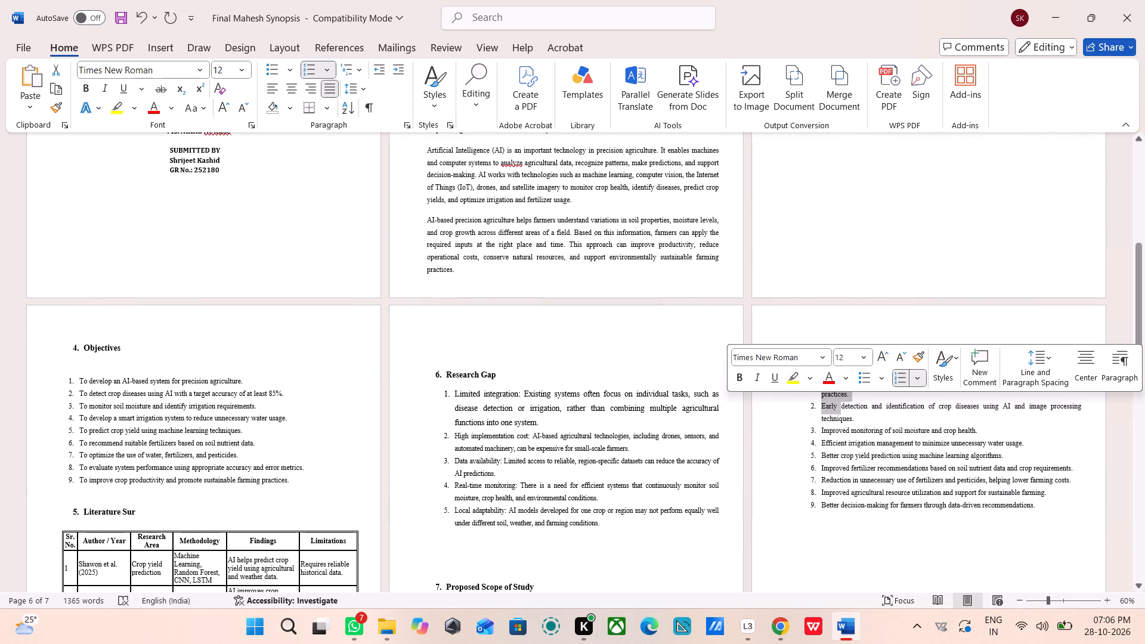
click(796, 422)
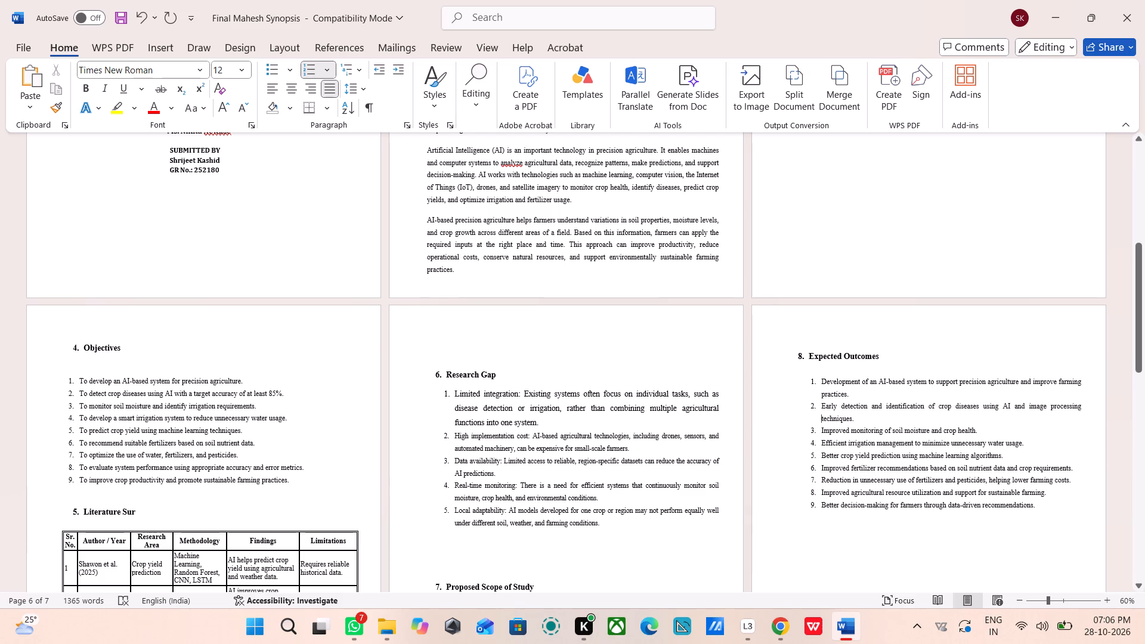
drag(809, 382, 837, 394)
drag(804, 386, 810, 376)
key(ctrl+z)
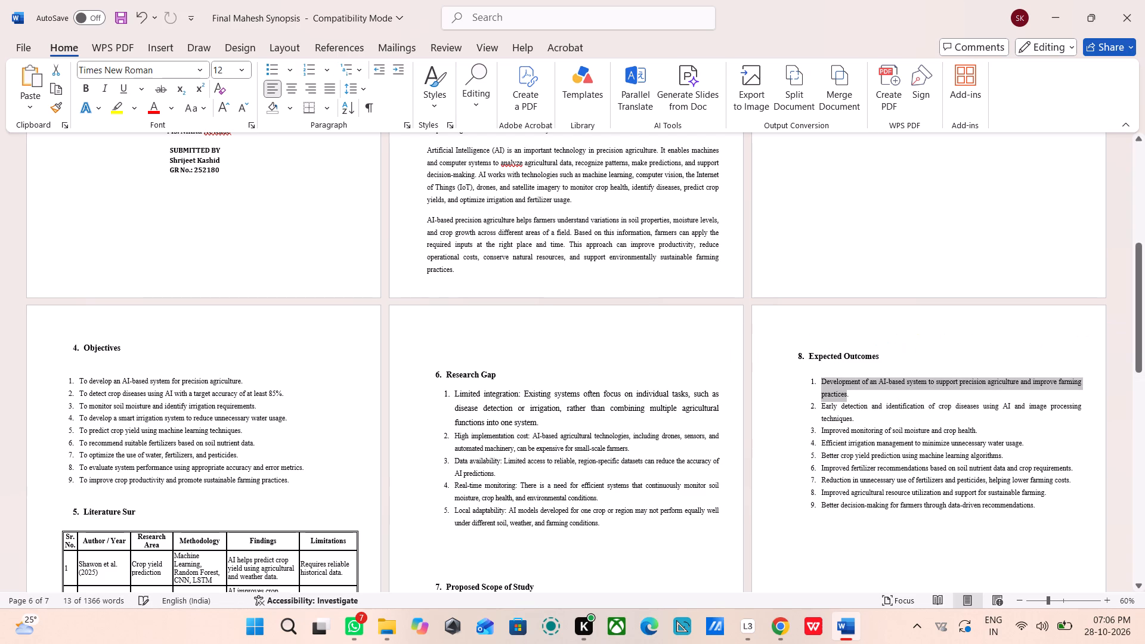
Shift the whole nine-point numbered list under Expected Outcomes slightly left, close to its heading's indent.
click(810, 376)
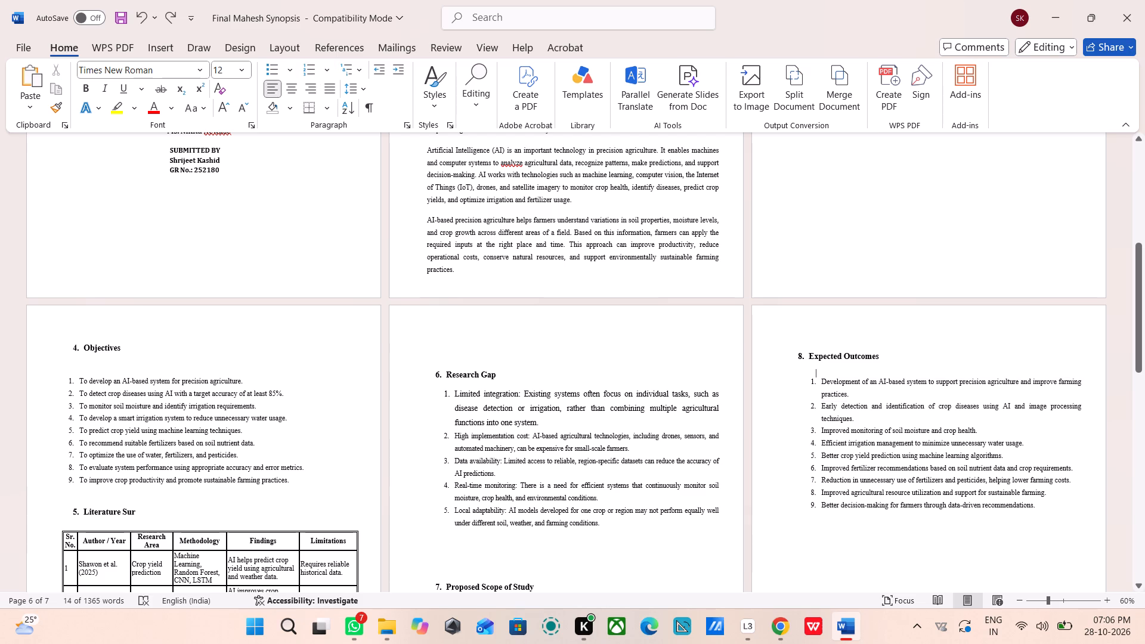
double_click(810, 376)
click(810, 376)
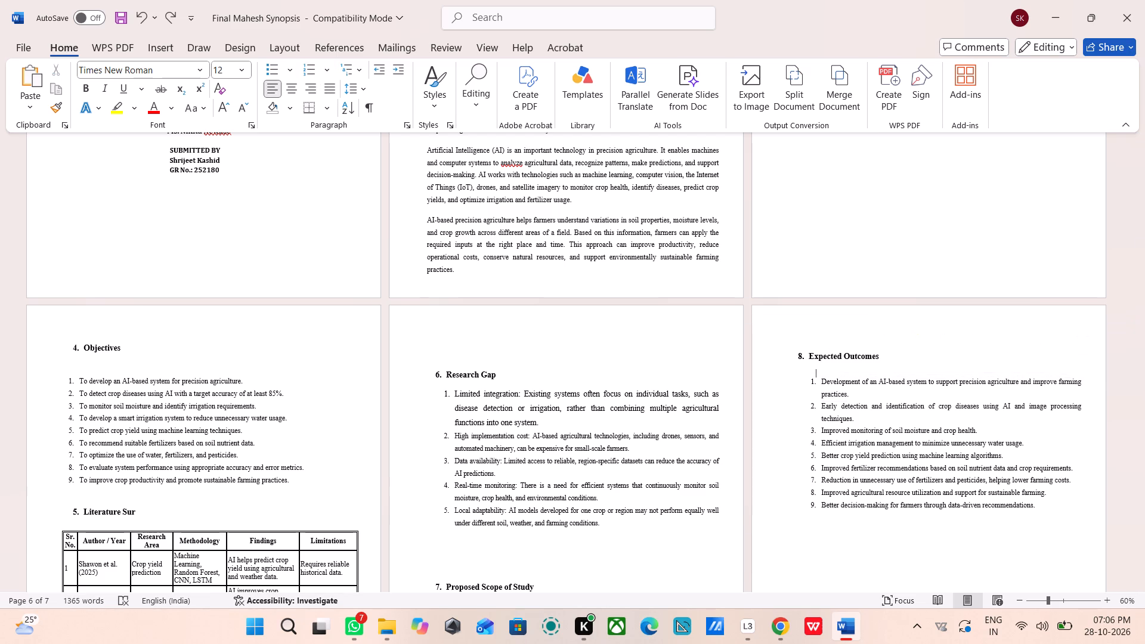
click(810, 384)
double_click(810, 384)
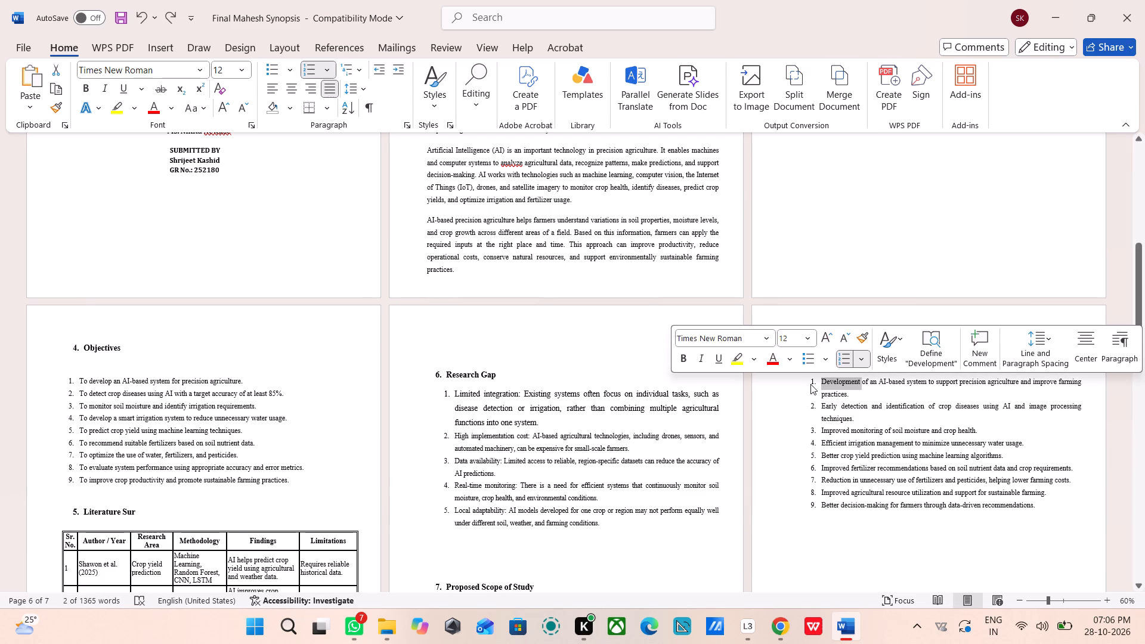
double_click(810, 384)
click(813, 481)
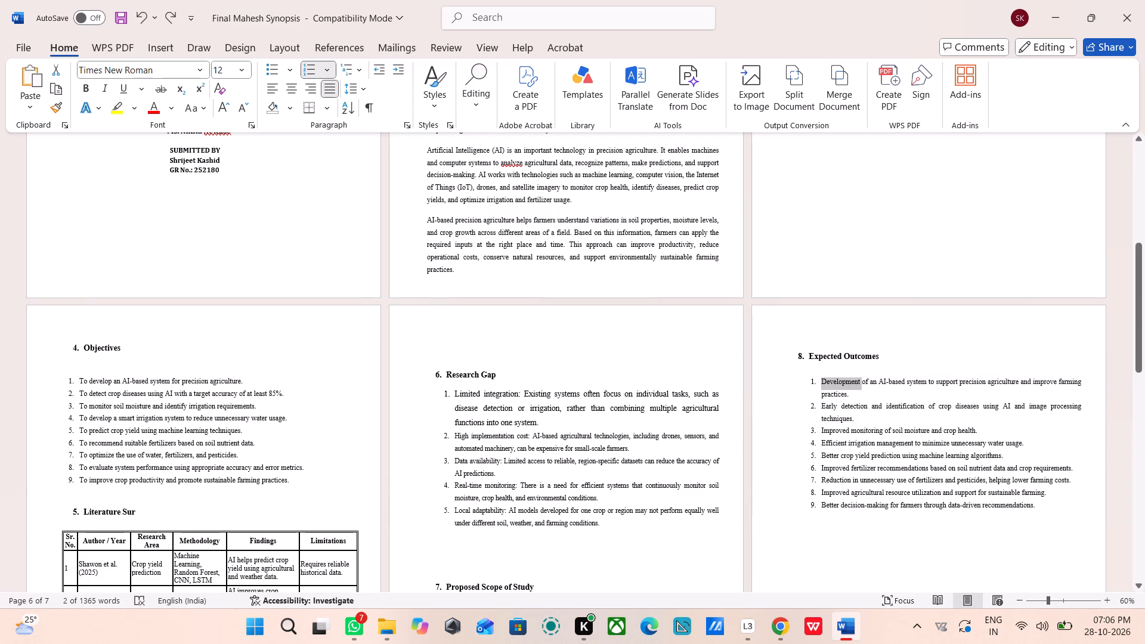
drag(813, 481, 801, 490)
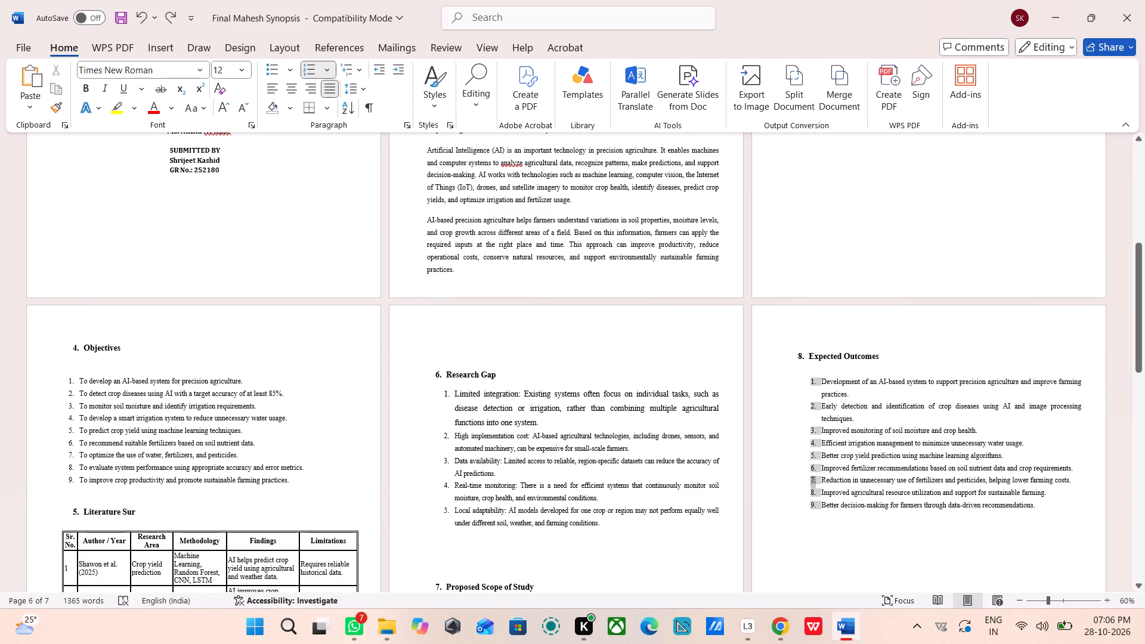
click(893, 363)
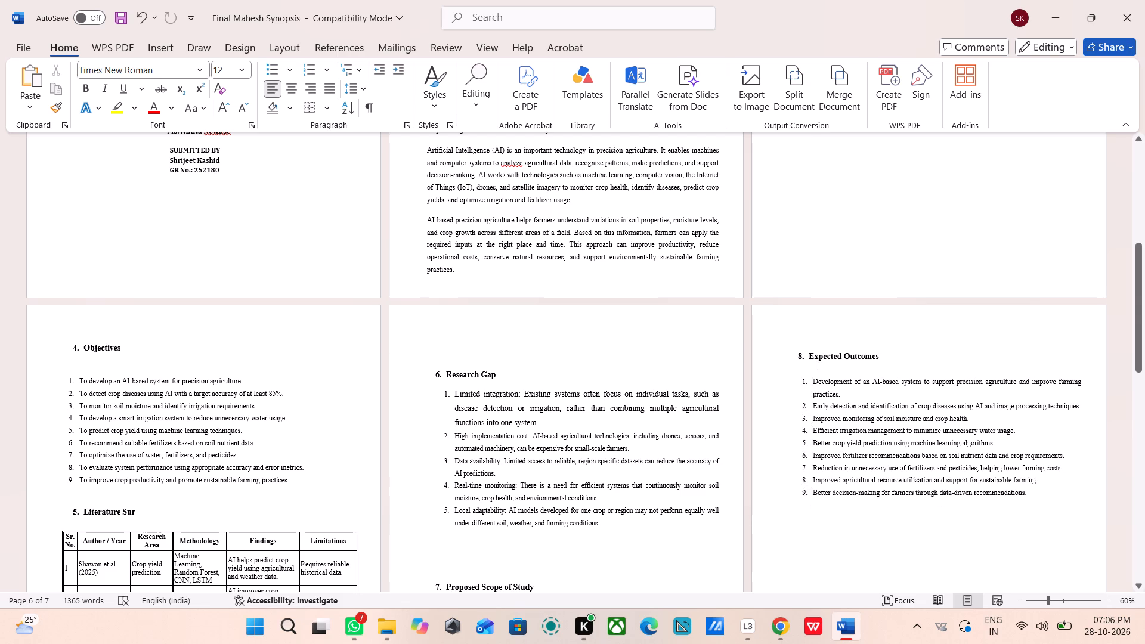
Apply automatic numbering to all the entries under References and switch them to a bulleted list.
scroll(893, 363, down, 4)
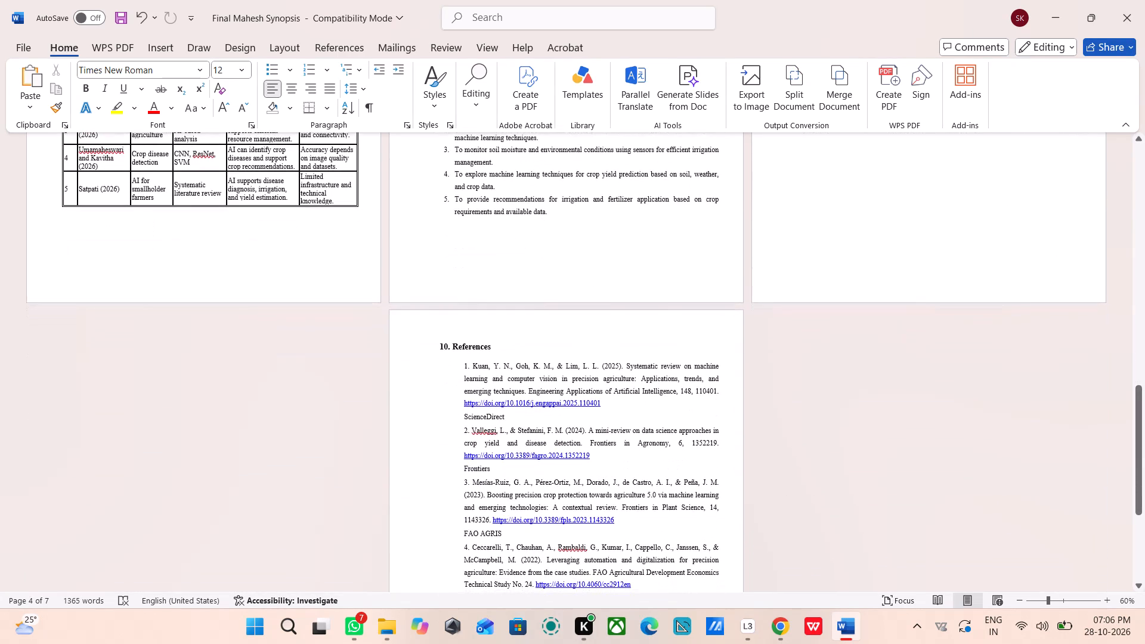
scroll(576, 338, right, 1)
scroll(576, 338, up, 1)
scroll(576, 338, right, 1)
scroll(576, 338, down, 5)
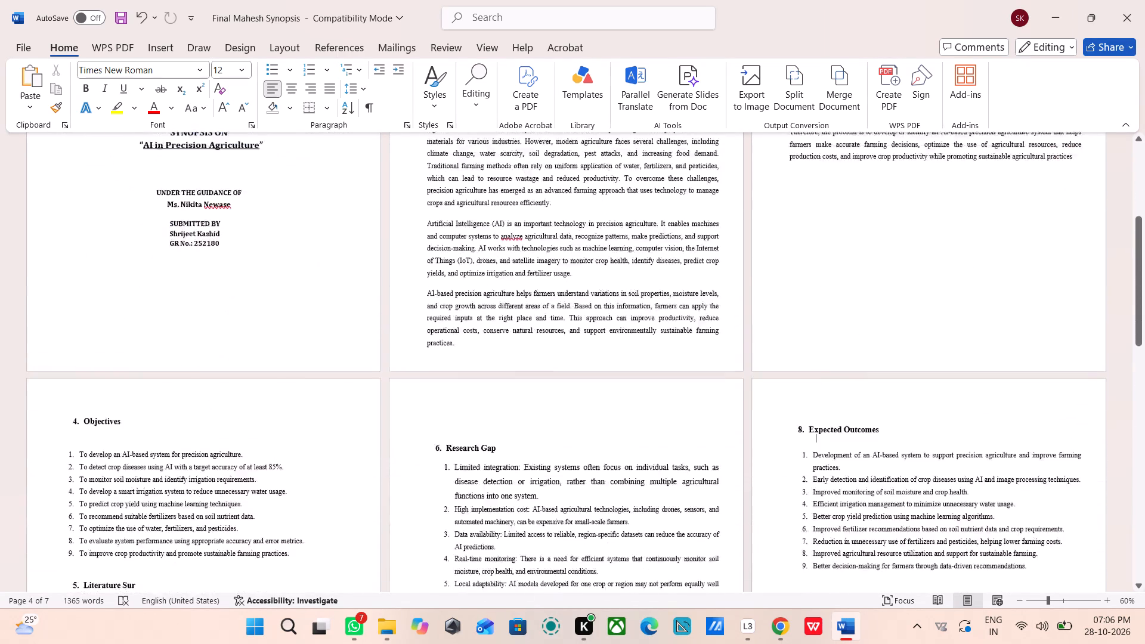
scroll(576, 338, down, 7)
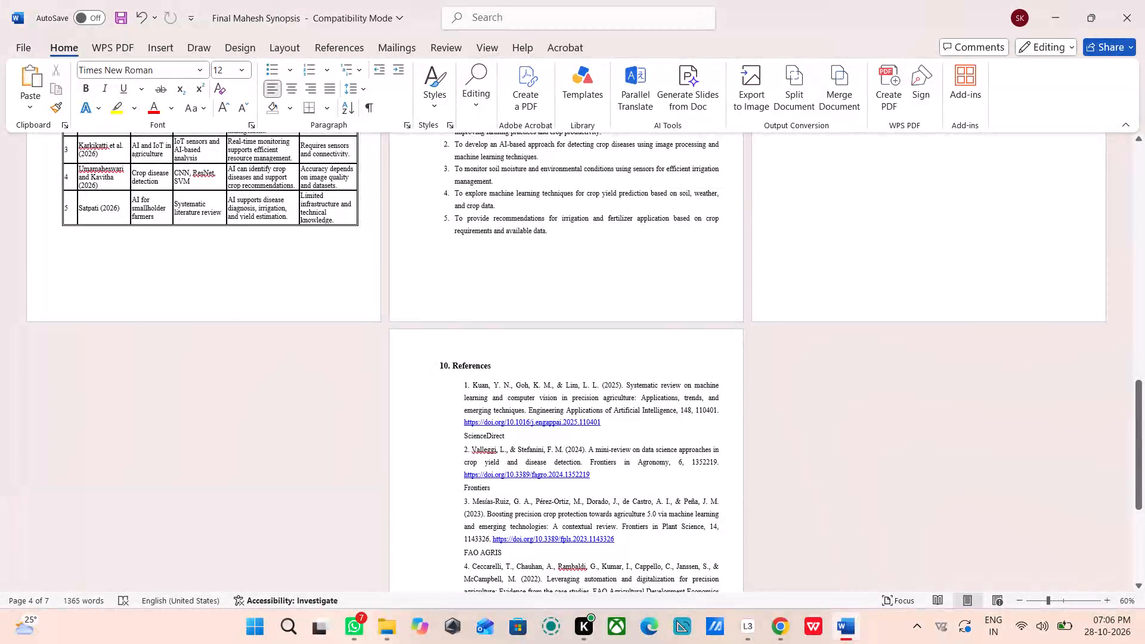
drag(462, 387, 657, 497)
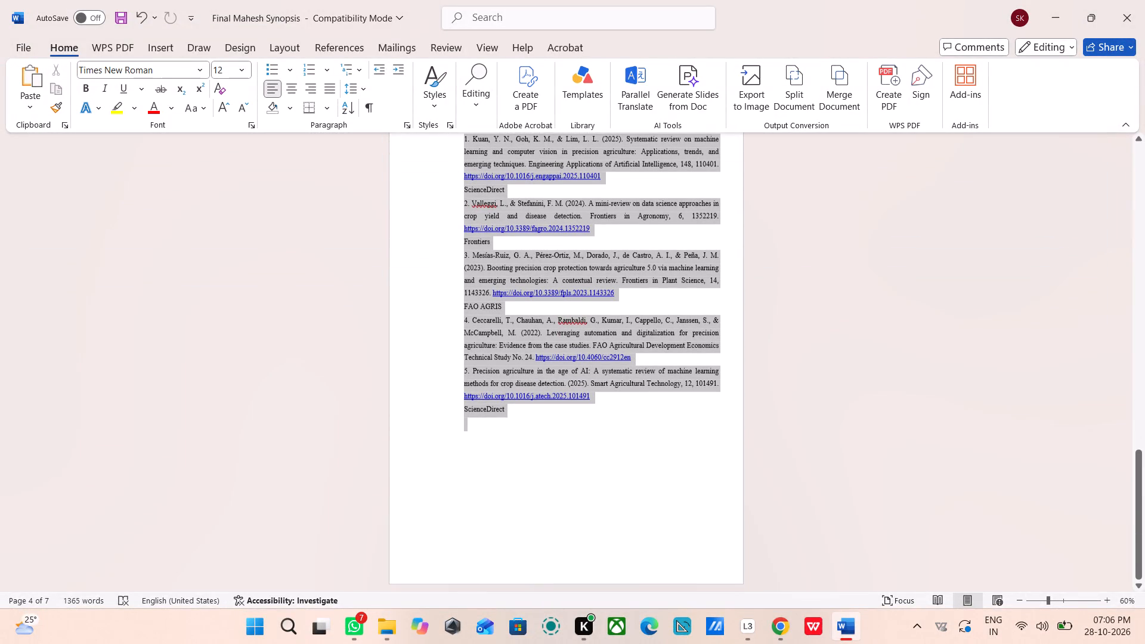
drag(657, 497, 628, 407)
scroll(628, 407, up, 1)
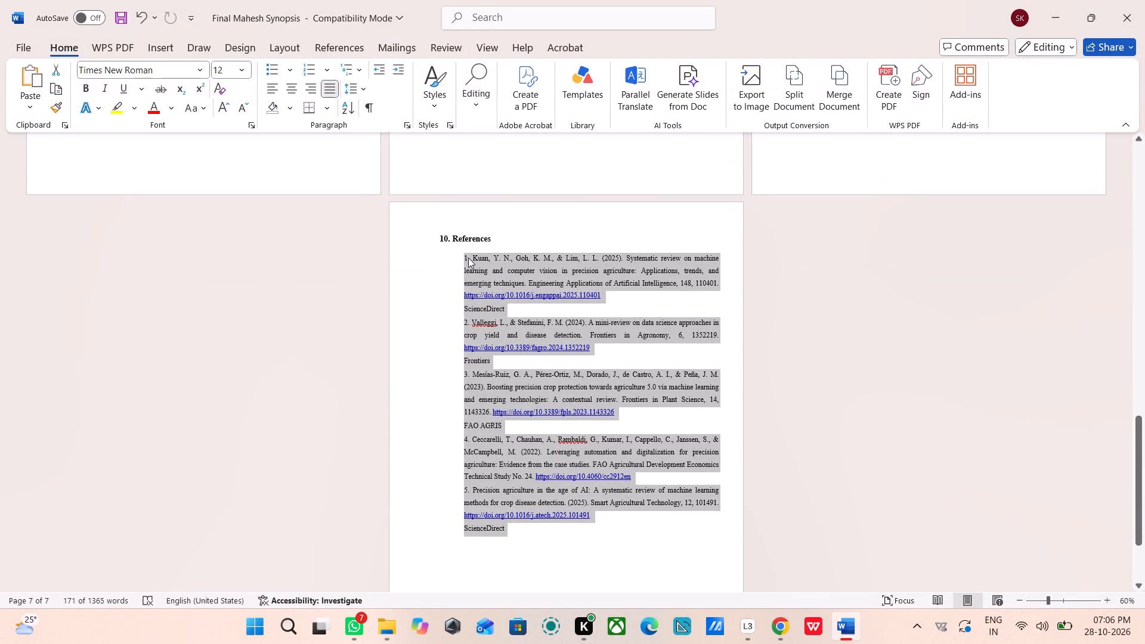
click(312, 69)
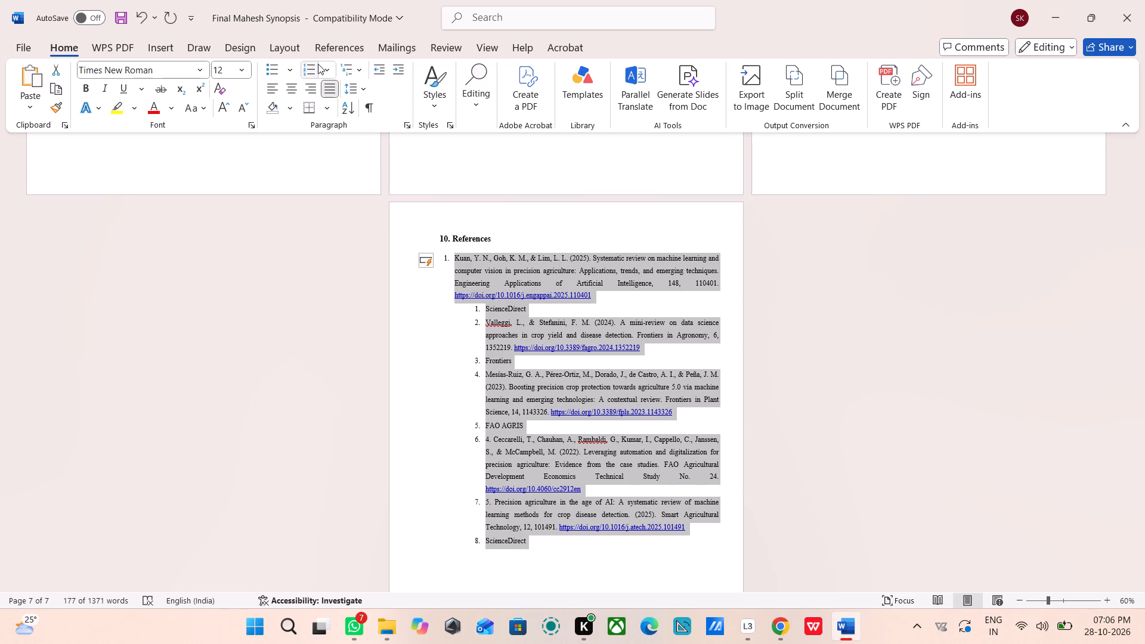
click(280, 66)
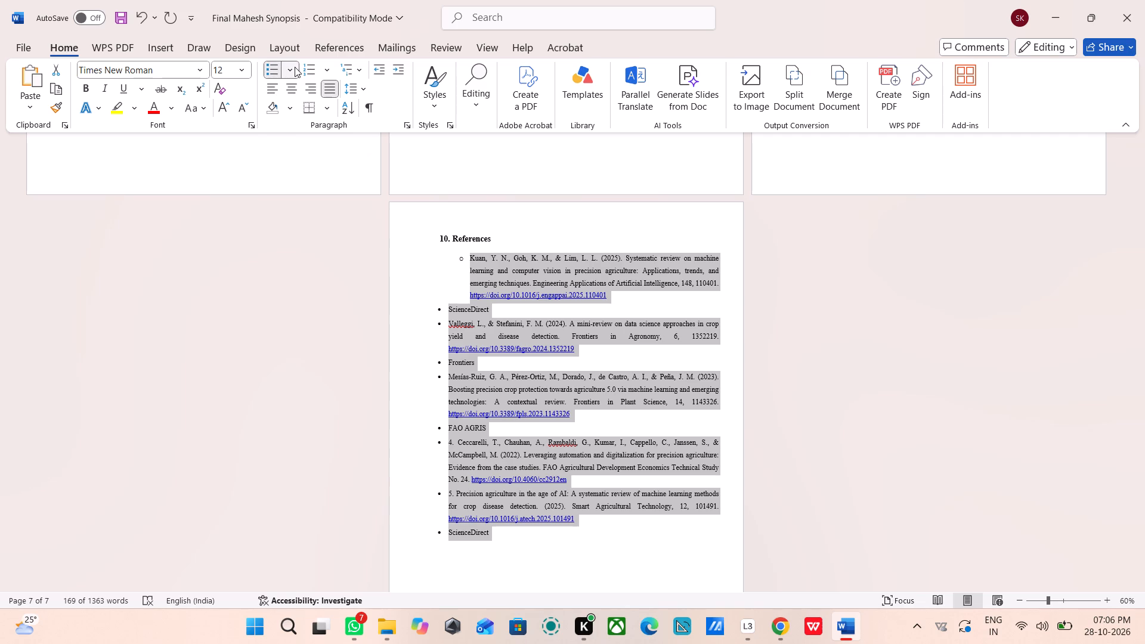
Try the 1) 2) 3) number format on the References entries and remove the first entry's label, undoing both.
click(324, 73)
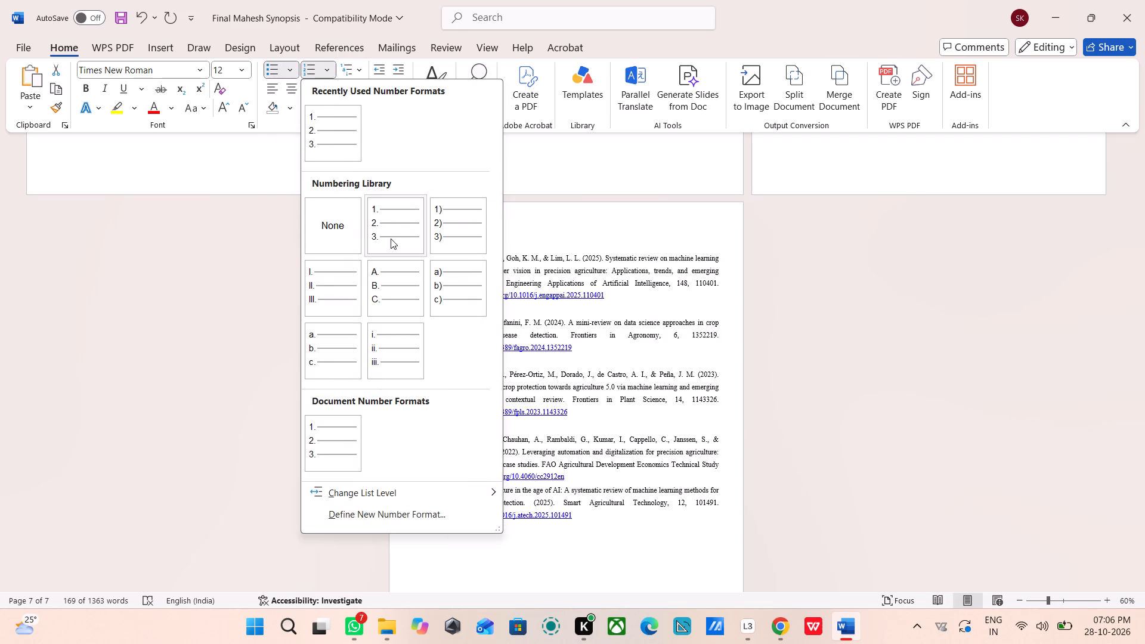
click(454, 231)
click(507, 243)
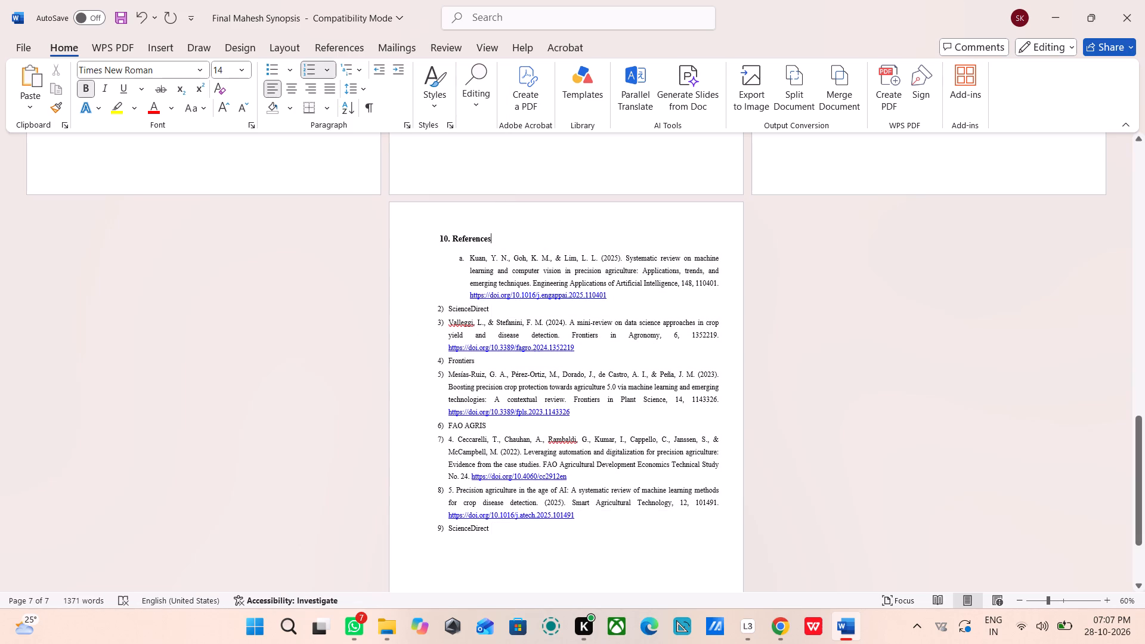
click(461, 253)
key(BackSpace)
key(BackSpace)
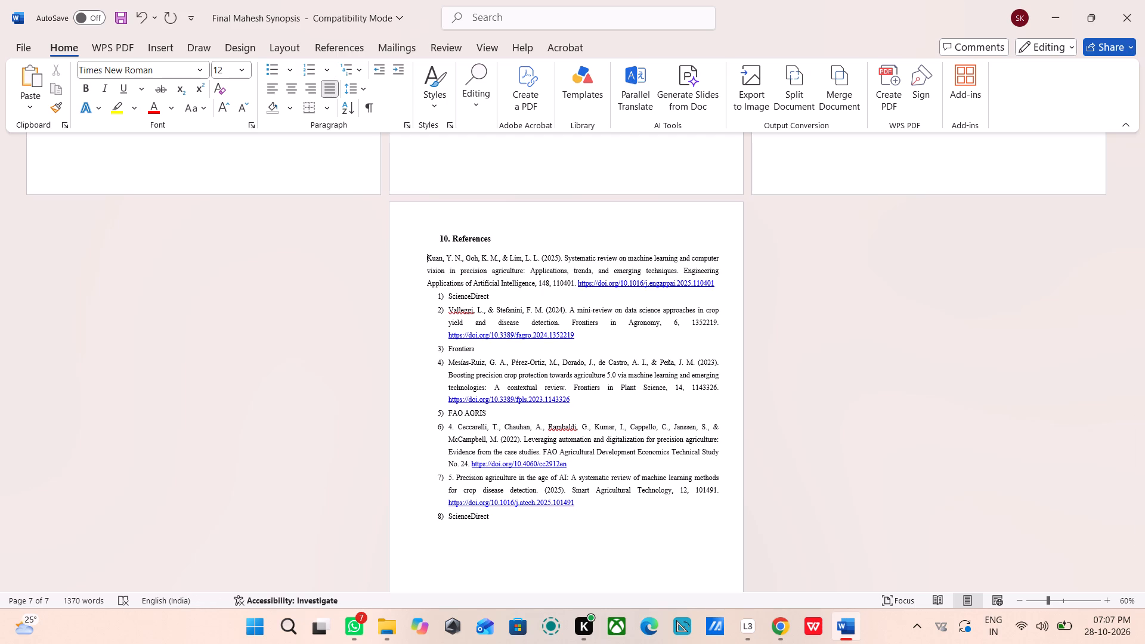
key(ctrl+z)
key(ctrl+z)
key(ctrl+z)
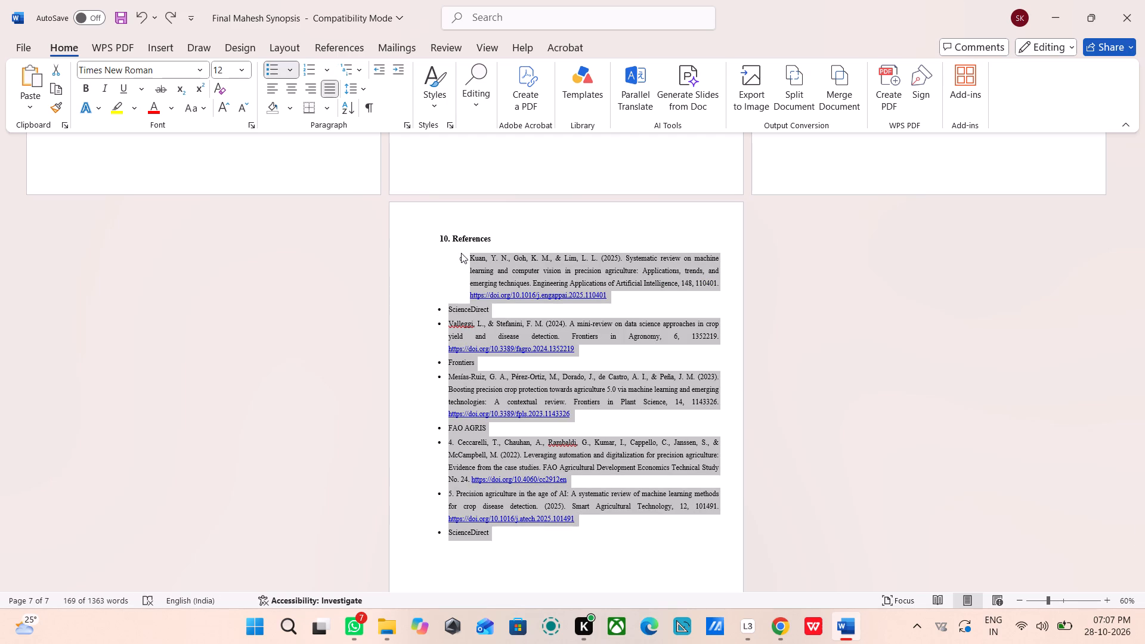
Switch the bulleted References entries to the 1. 2. 3. numbering style.
click(315, 69)
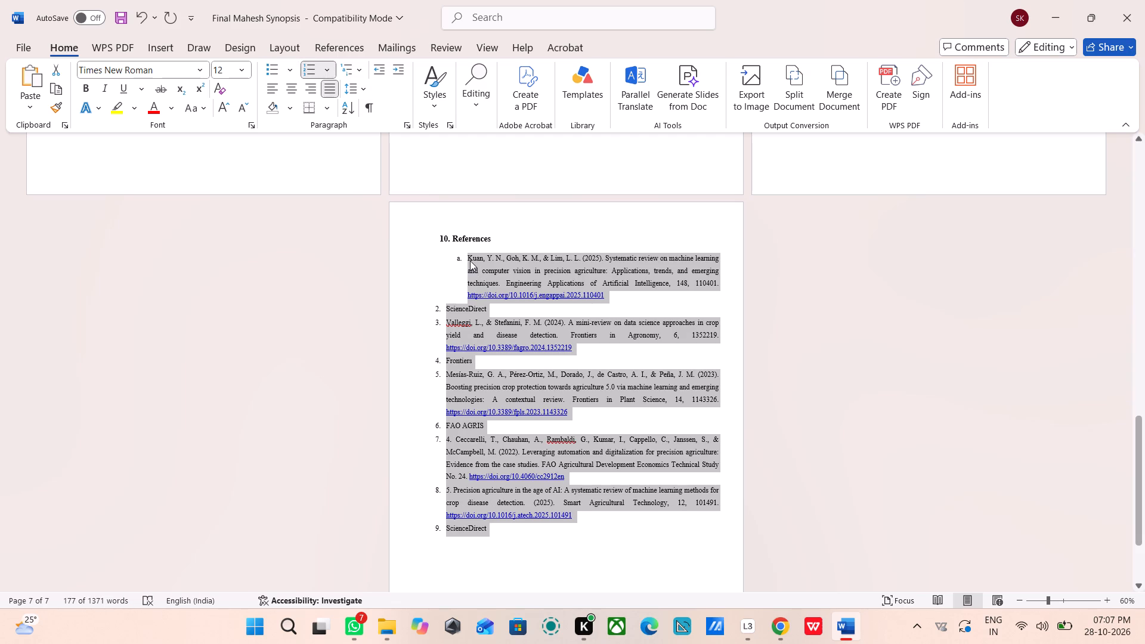
Cut all the References entries and paste them back under the heading as text only.
key(ctrl+x)
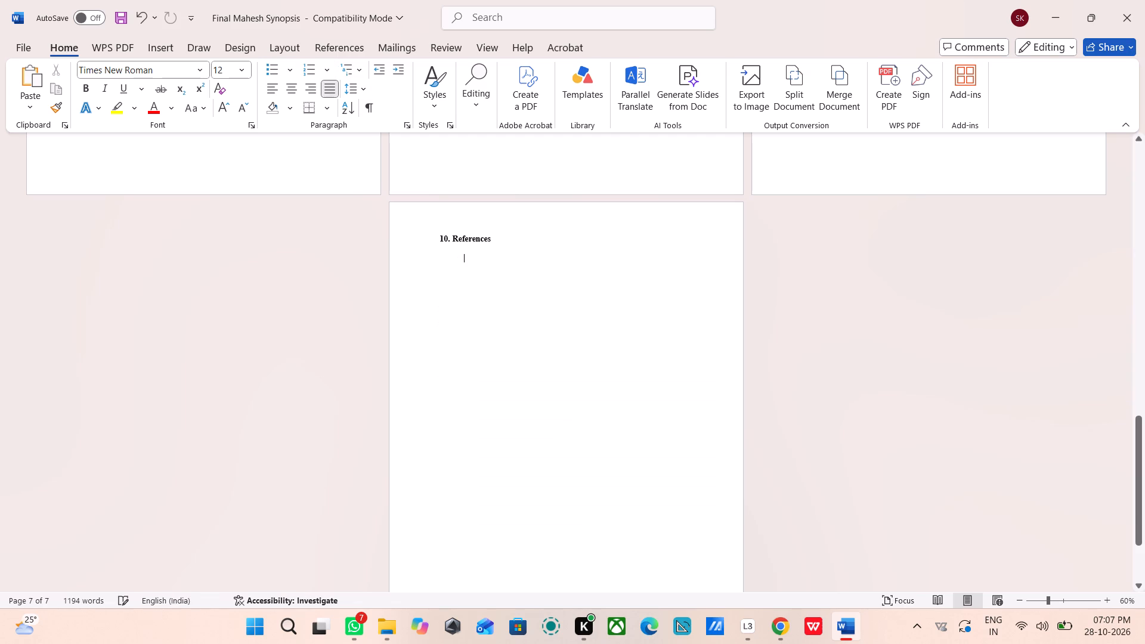
key(ctrl+v)
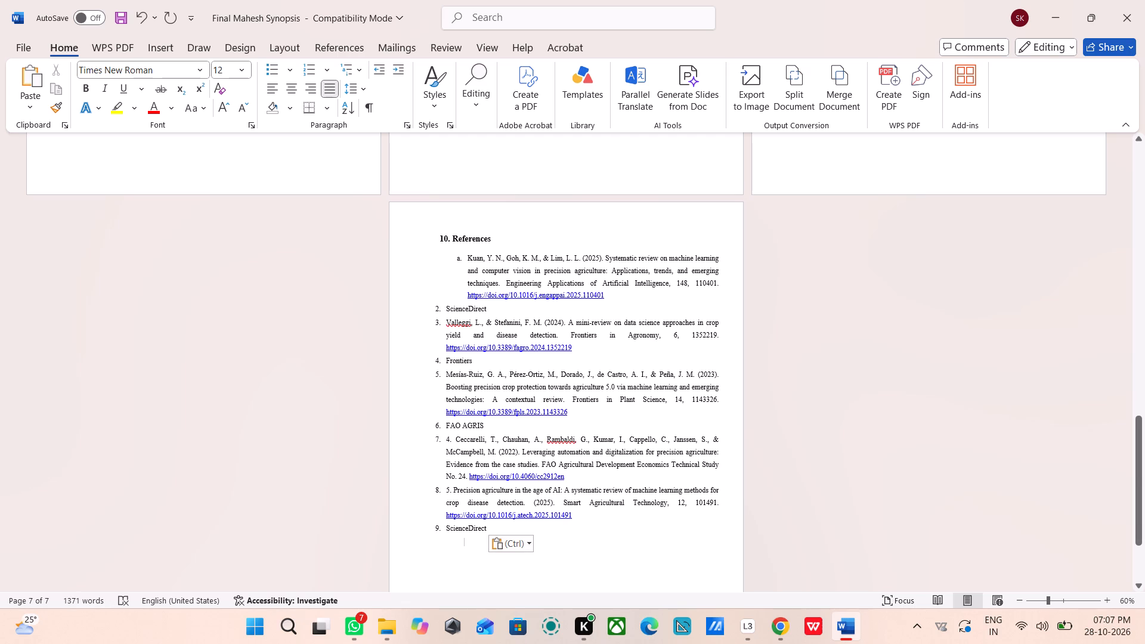
key(ctrl+x)
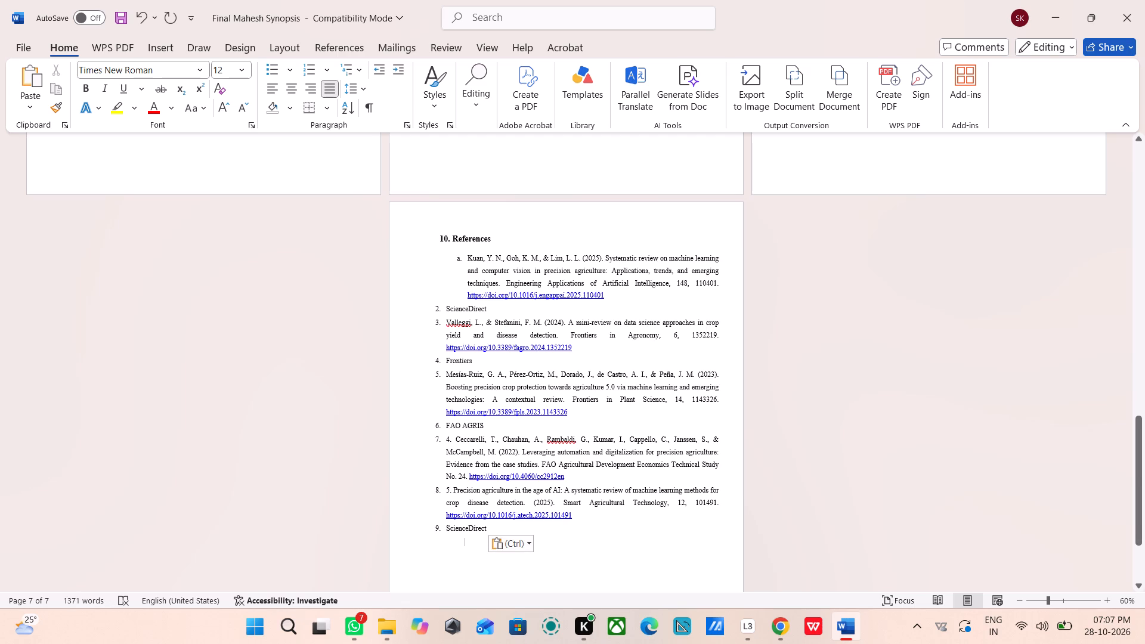
key(ctrl+z)
click(469, 260)
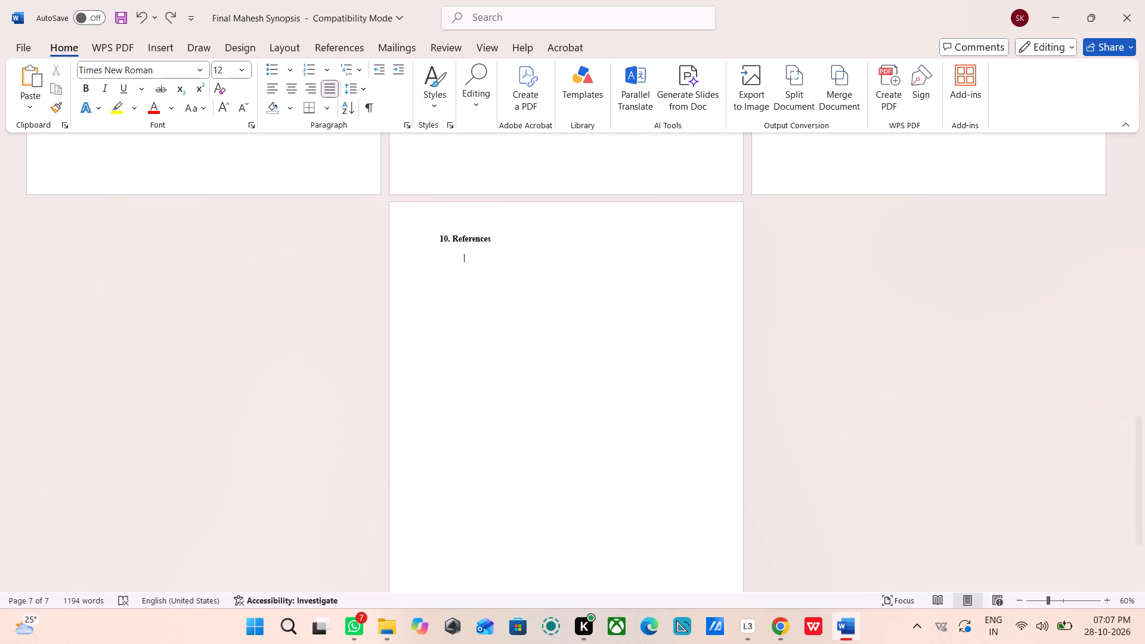
right_click(469, 260)
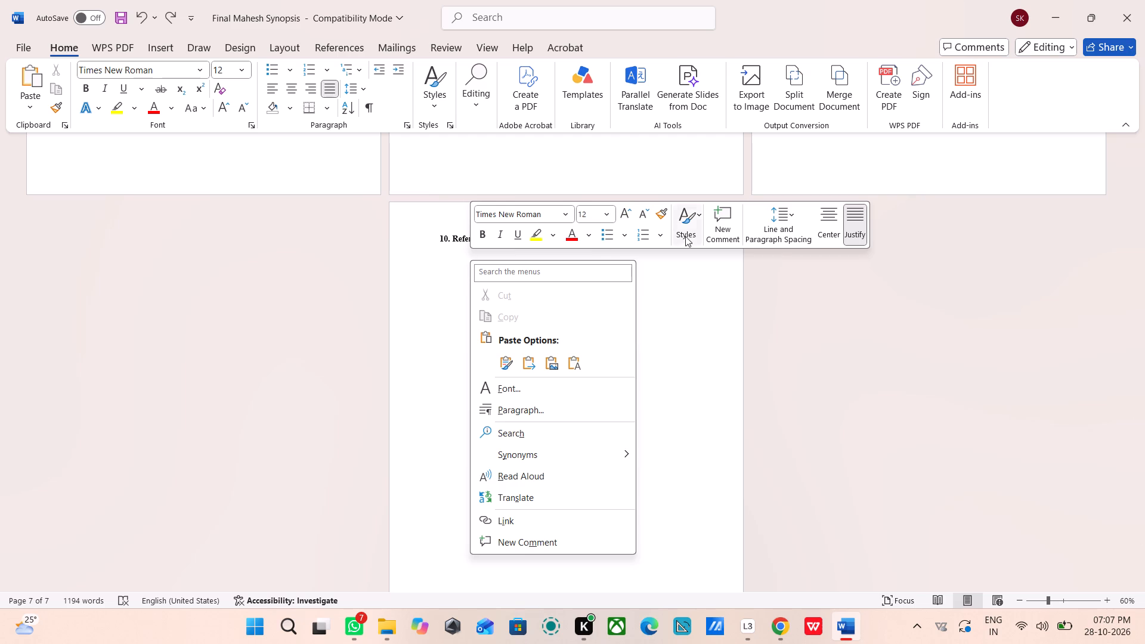
click(570, 363)
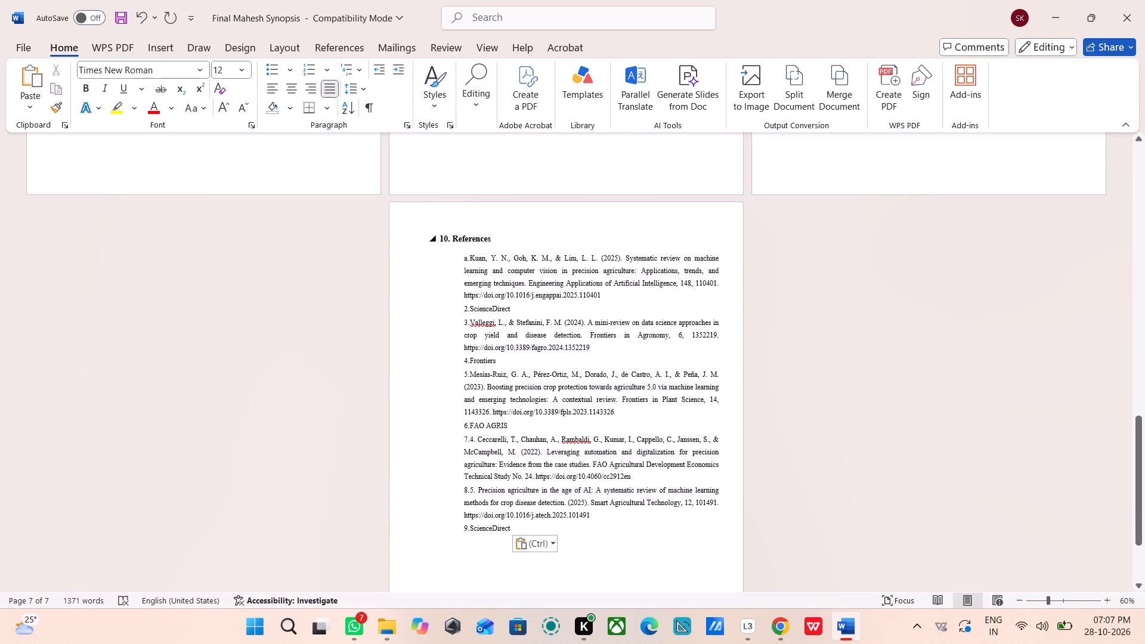
click(467, 252)
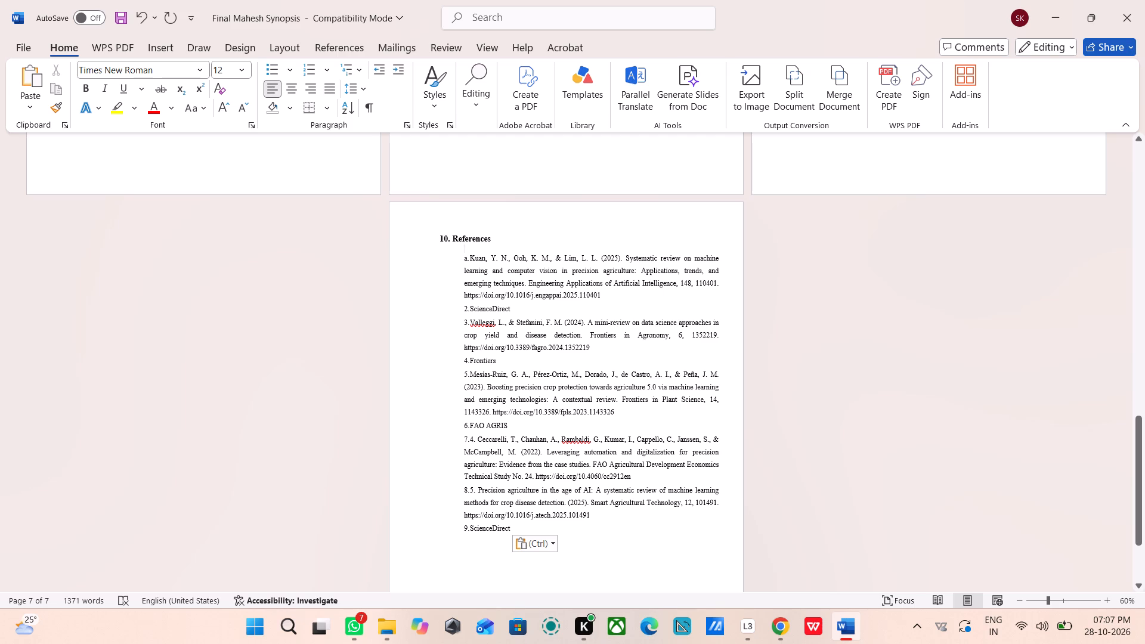
Replace the letter label of the first entry under References with the number 1.
click(465, 260)
click(465, 260)
key(Right)
key(BackSpace)
key(backslash)
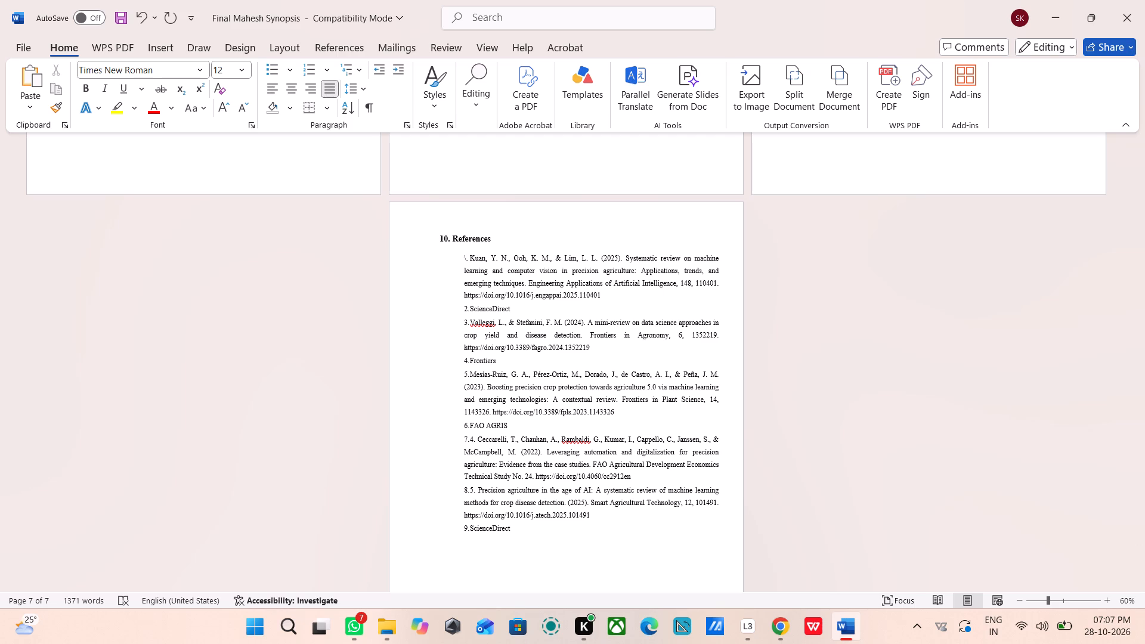
key(BackSpace)
text(1.)
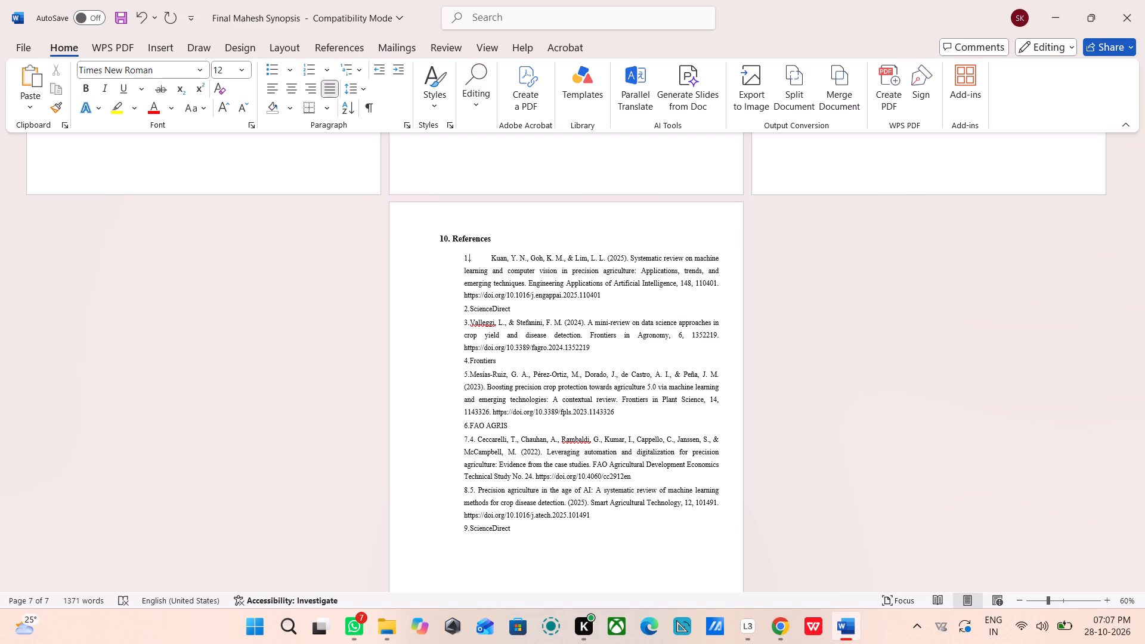
key(ctrl+z)
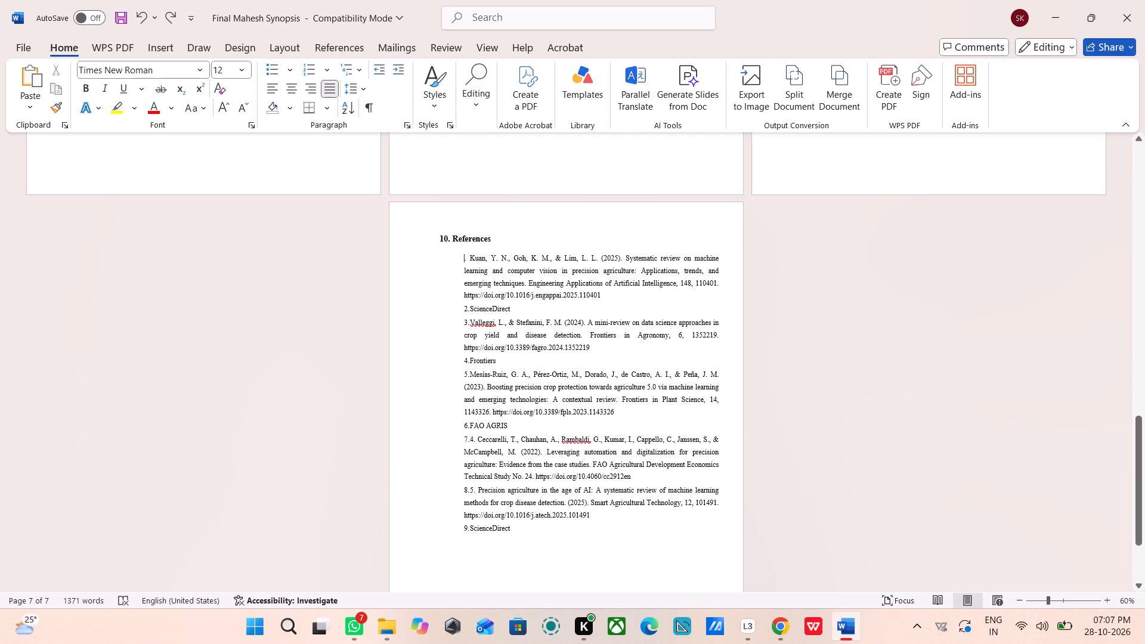
key(1)
click(485, 259)
Convert all the References entries to a bulleted list, choosing the solid round bullet from the bullet library.
drag(466, 258, 539, 399)
click(506, 407)
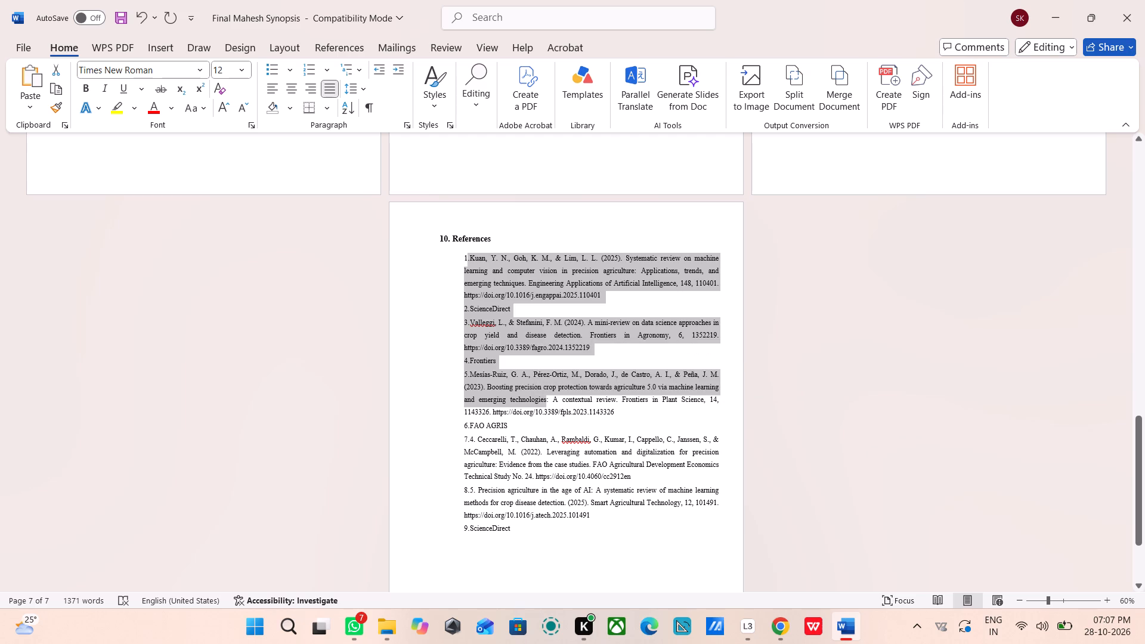
drag(525, 534, 454, 340)
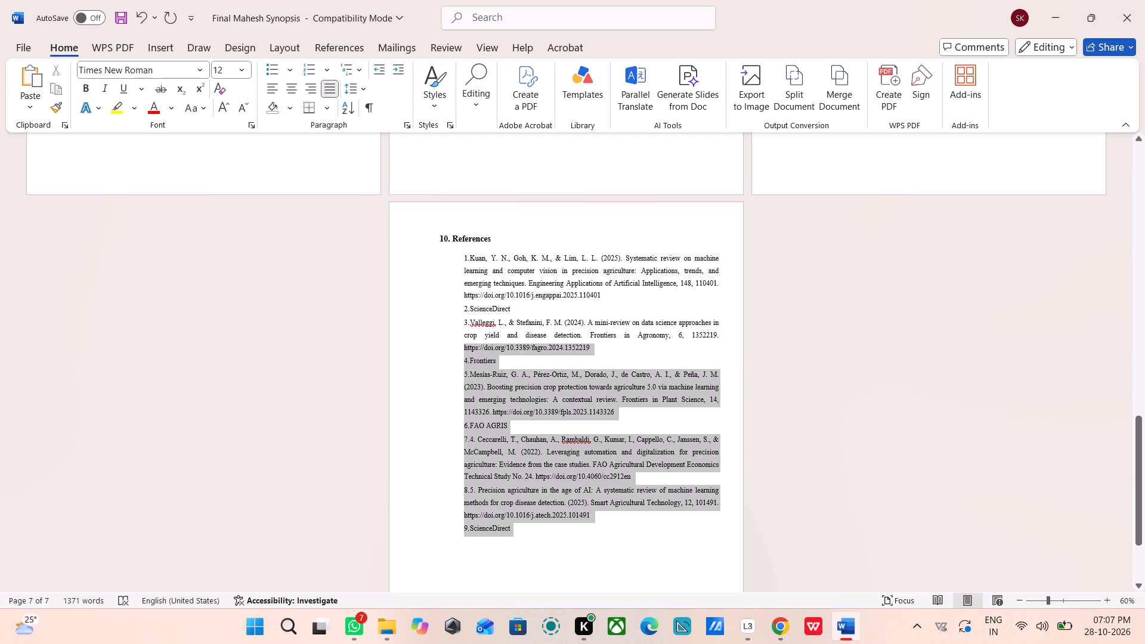
drag(454, 340, 458, 258)
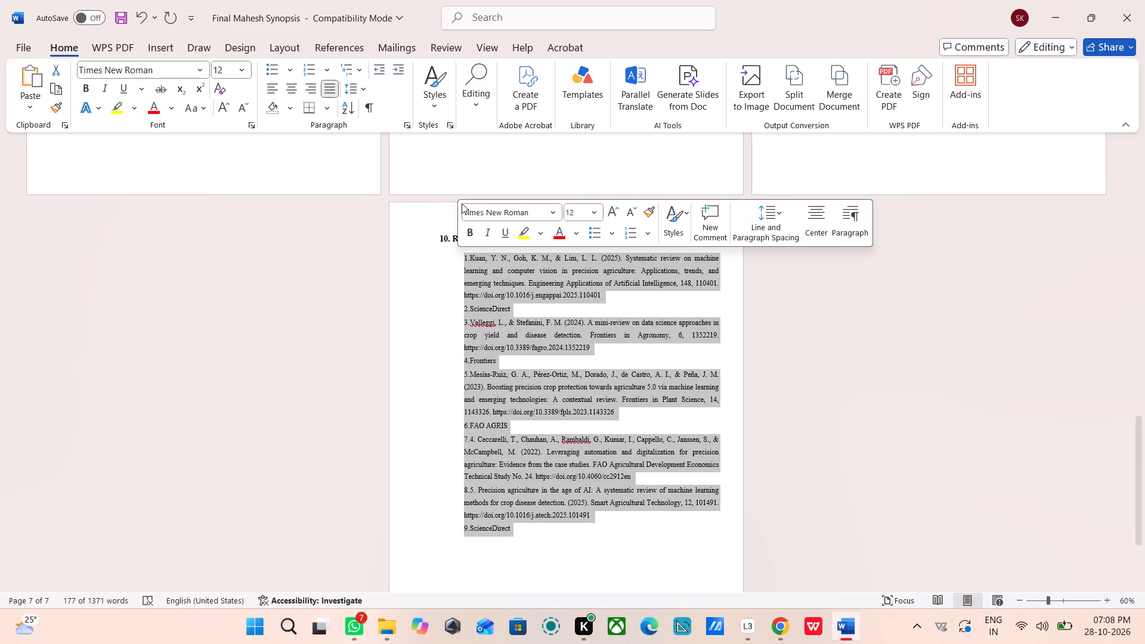
scroll(462, 203, left, 1)
scroll(462, 203, right, 1)
scroll(462, 203, left, 1)
scroll(462, 203, right, 1)
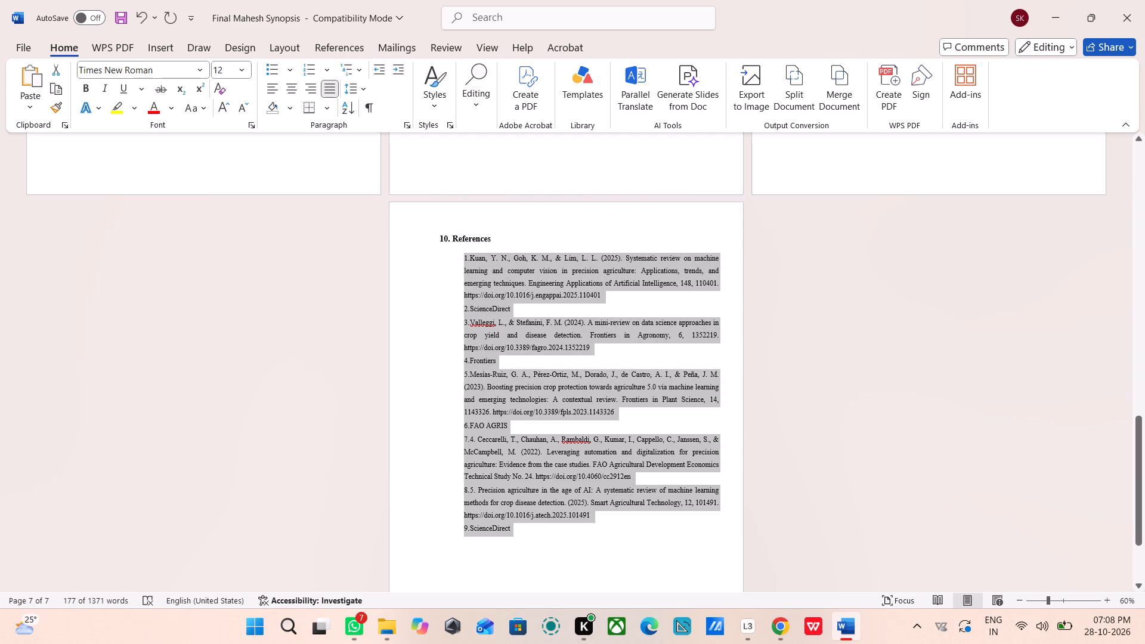
ctrl+scroll(385, 353, up, 6)
scroll(395, 281, down, 2)
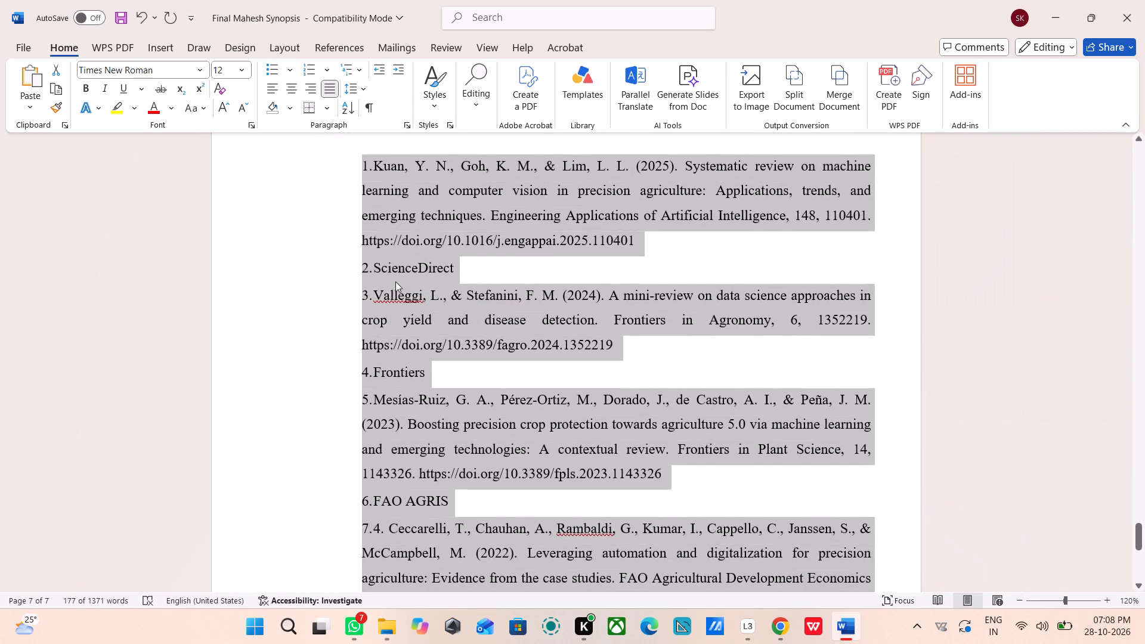
scroll(395, 281, down, 1)
ctrl+scroll(395, 281, down, 1)
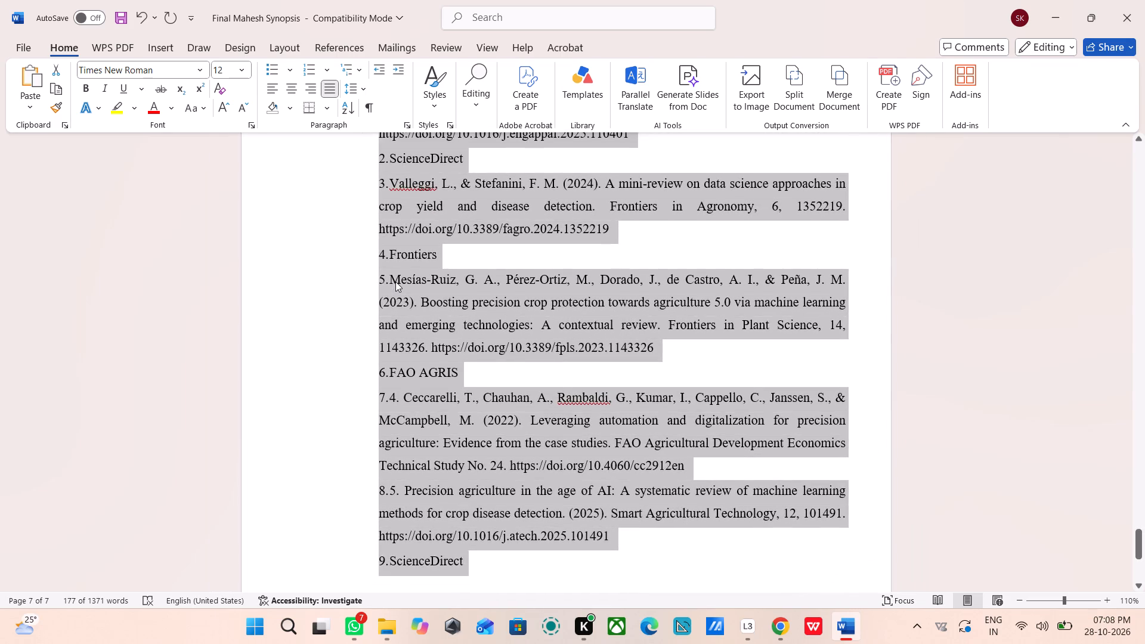
scroll(395, 281, up, 1)
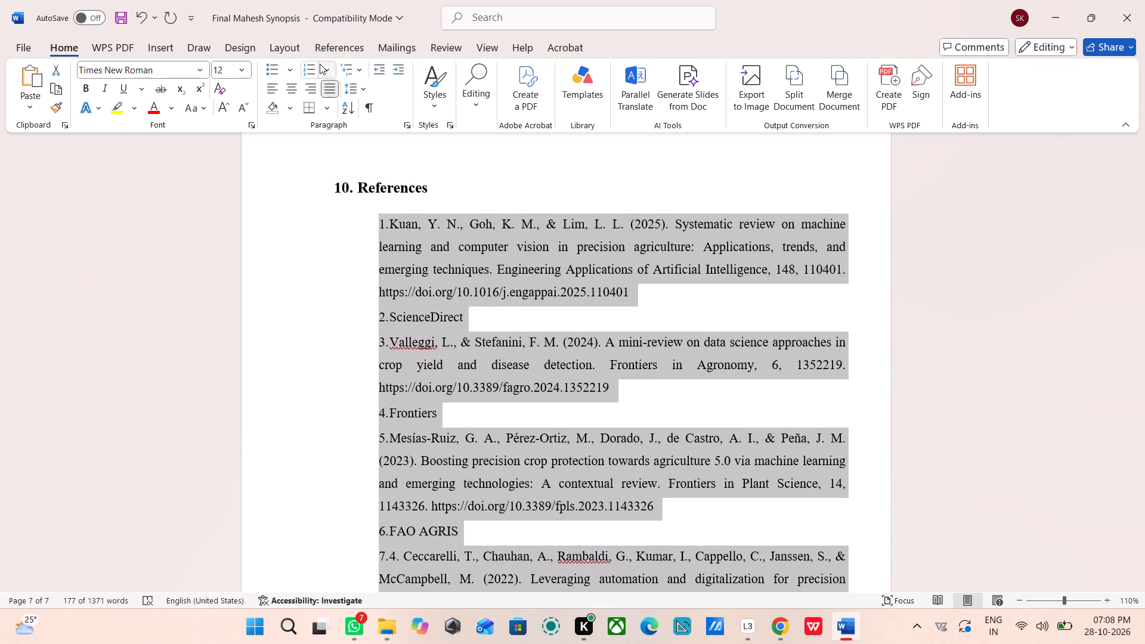
click(320, 66)
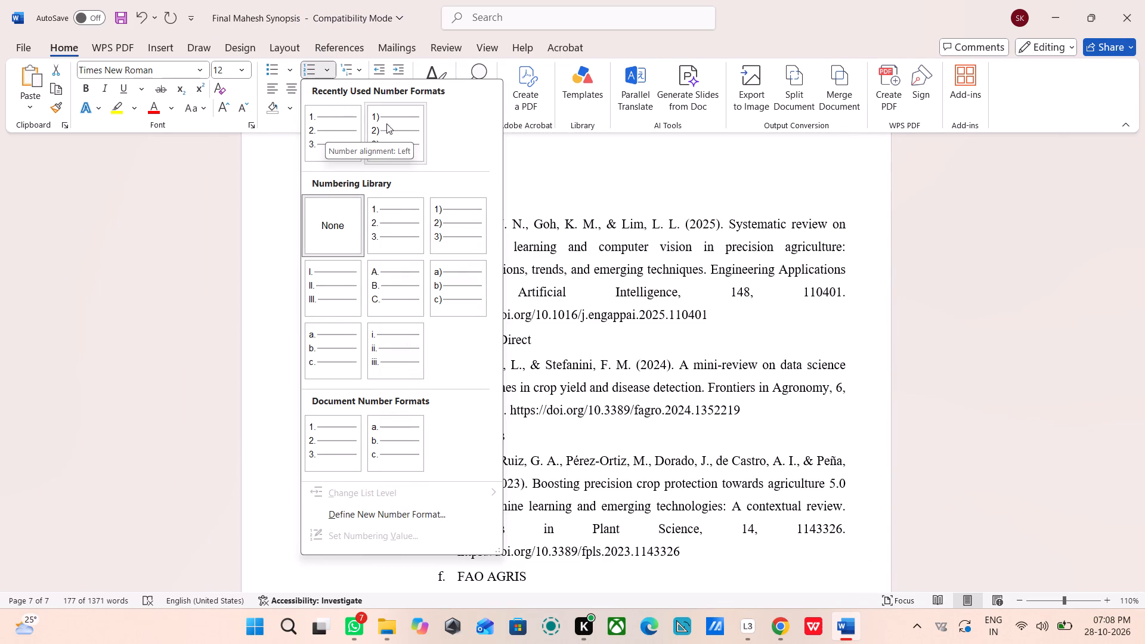
click(579, 225)
right_click(579, 225)
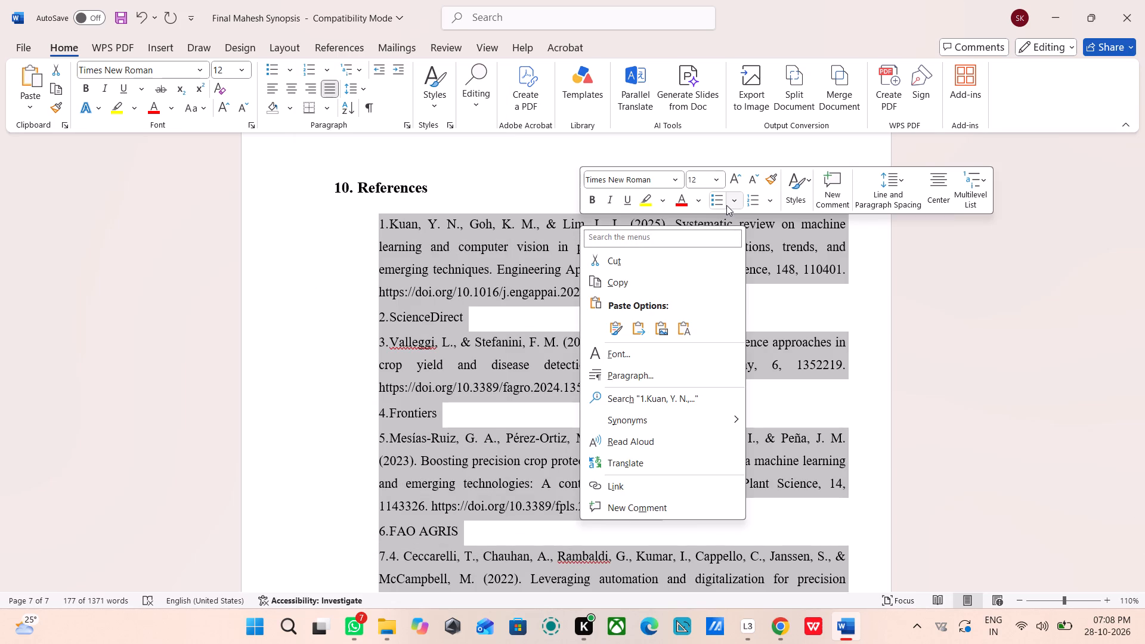
click(709, 200)
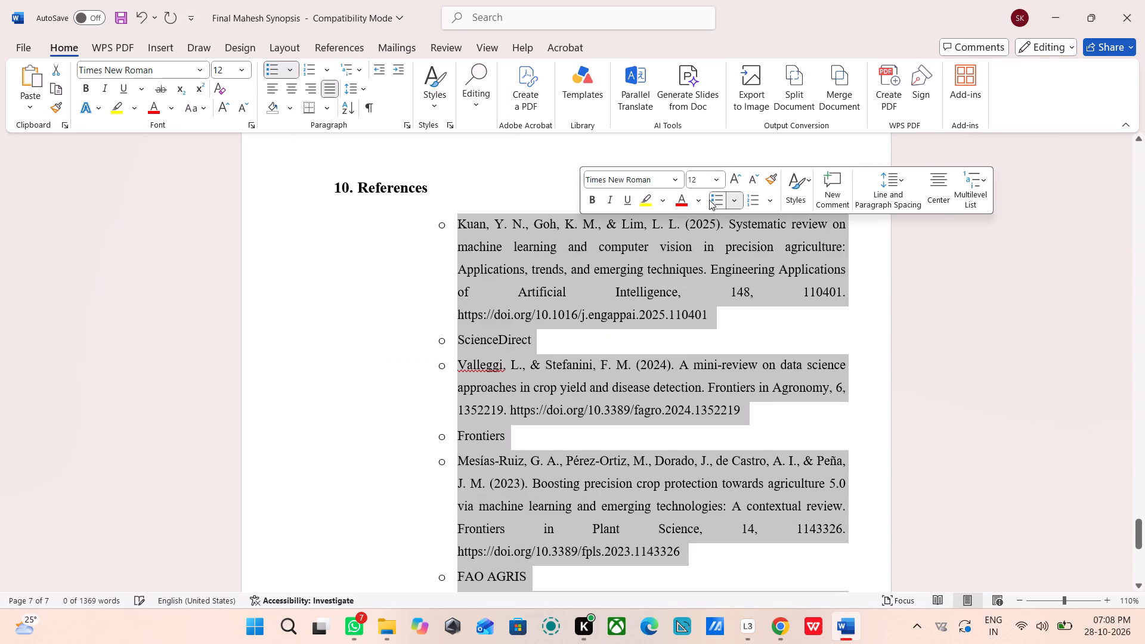
click(729, 203)
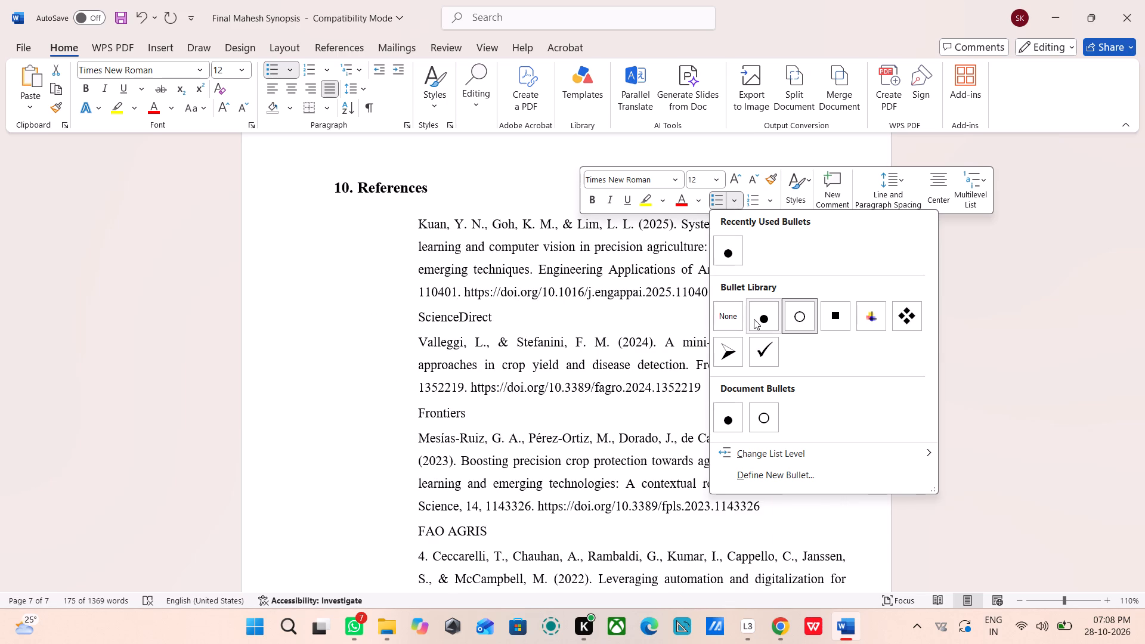
click(754, 319)
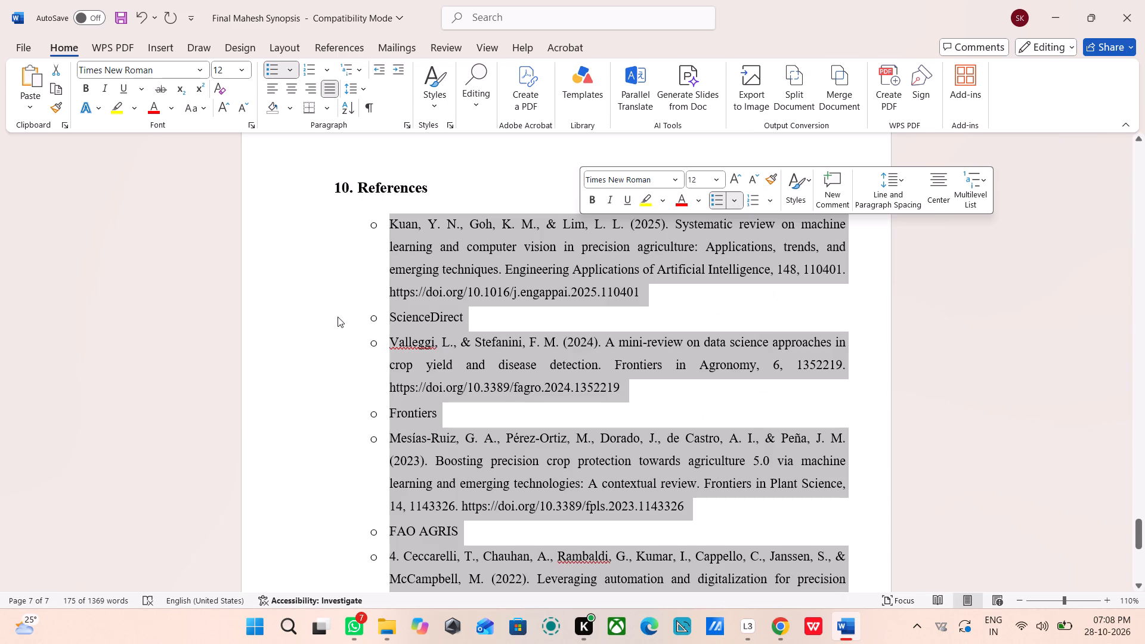
Reduce the indent of the hollow-bulleted References entries so their bullets sit slightly inside the heading's left edge.
click(338, 317)
drag(372, 230, 370, 230)
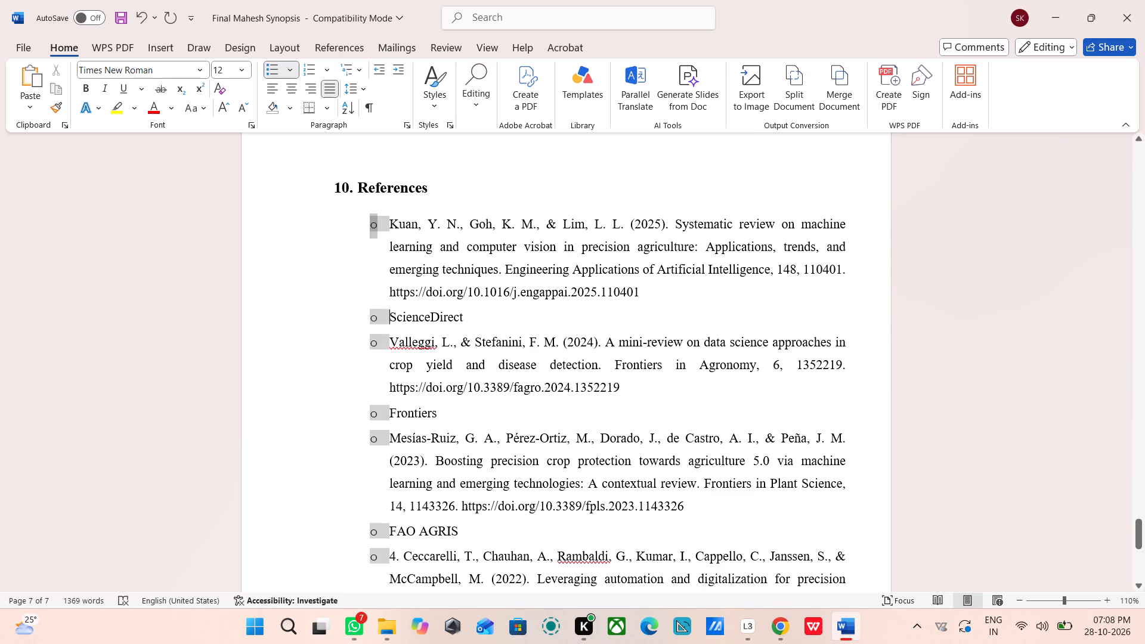
drag(370, 230, 349, 233)
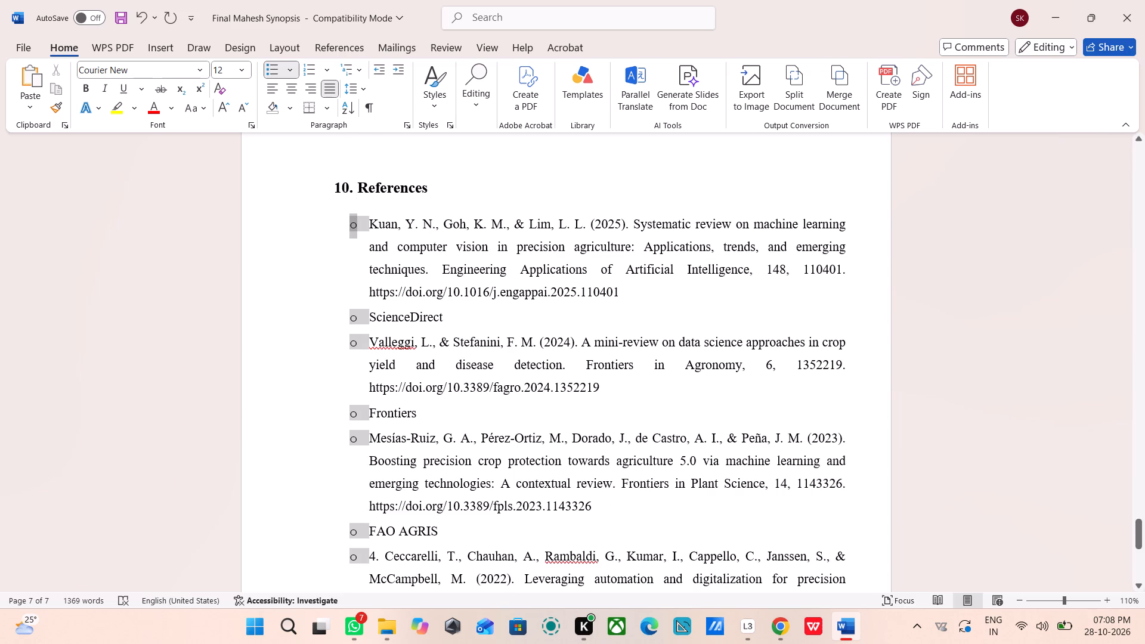
click(456, 200)
drag(353, 225, 329, 235)
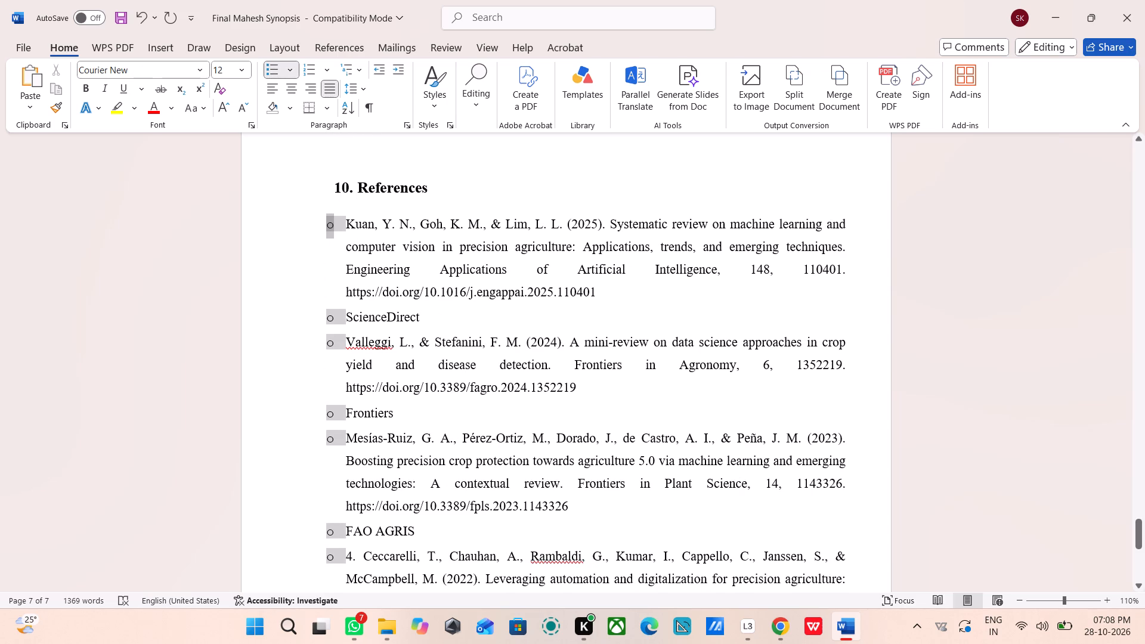
key(ctrl+z)
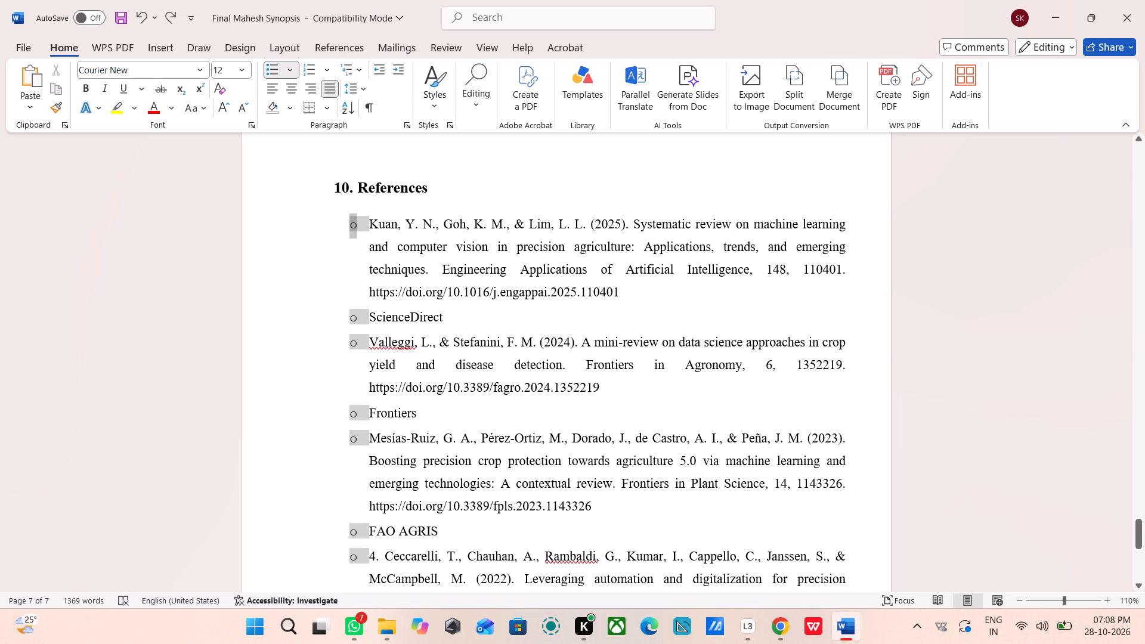
drag(351, 231, 345, 240)
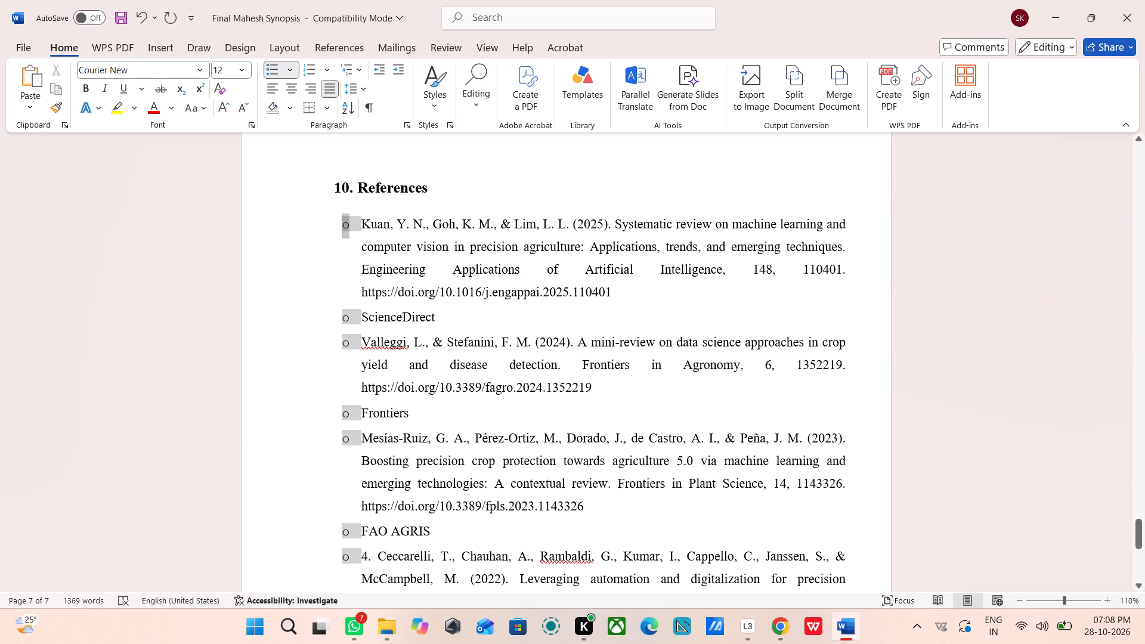
click(531, 216)
click(553, 183)
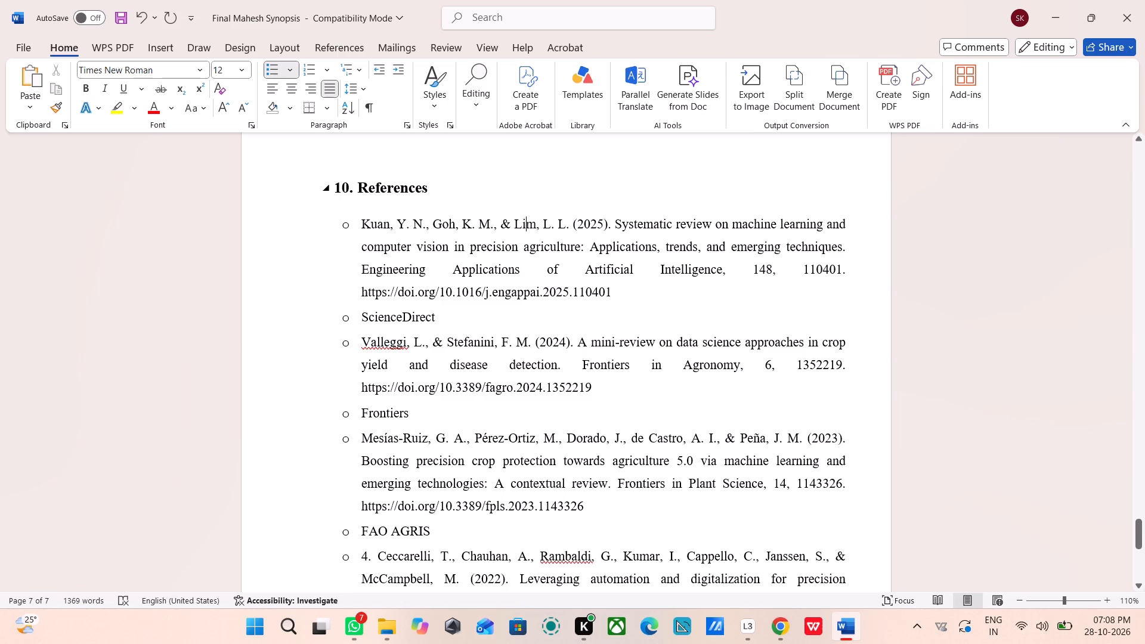
Delete the last two References entries, the 2025 "Precision agriculture in the age of AI" paper and the ScienceDirect line below it, including the leftover bullet.
scroll(553, 183, down, 4)
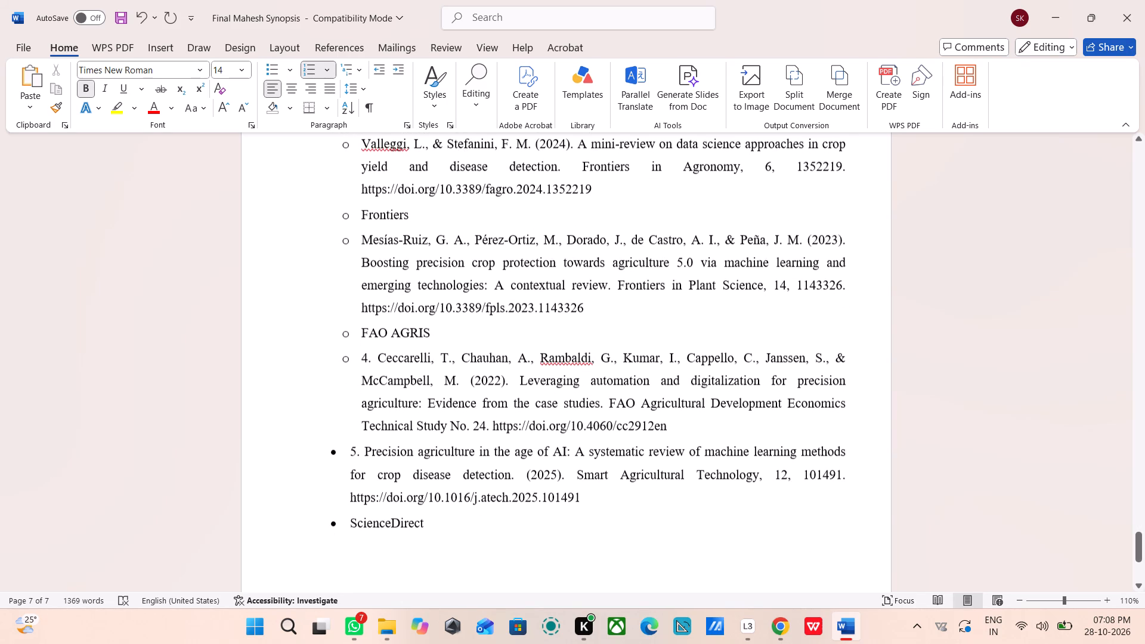
drag(330, 451, 502, 523)
key(BackSpace)
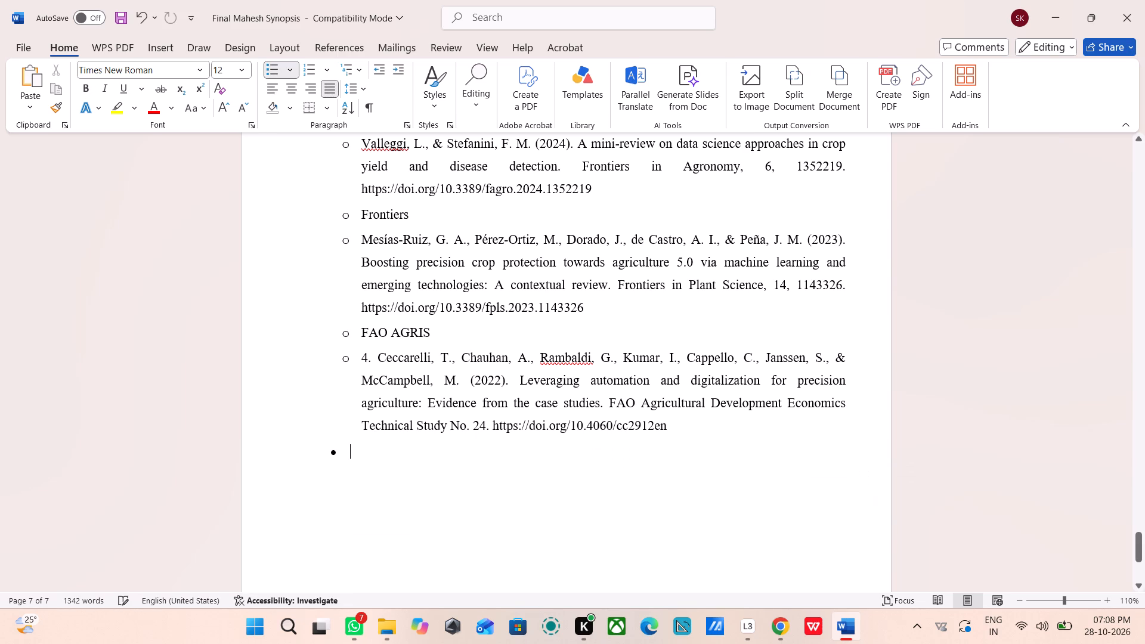
key(BackSpace)
Review the synopsis from the References back to the cover page, checking the section headings, lists and layout.
scroll(502, 523, down, 4)
scroll(502, 523, up, 3)
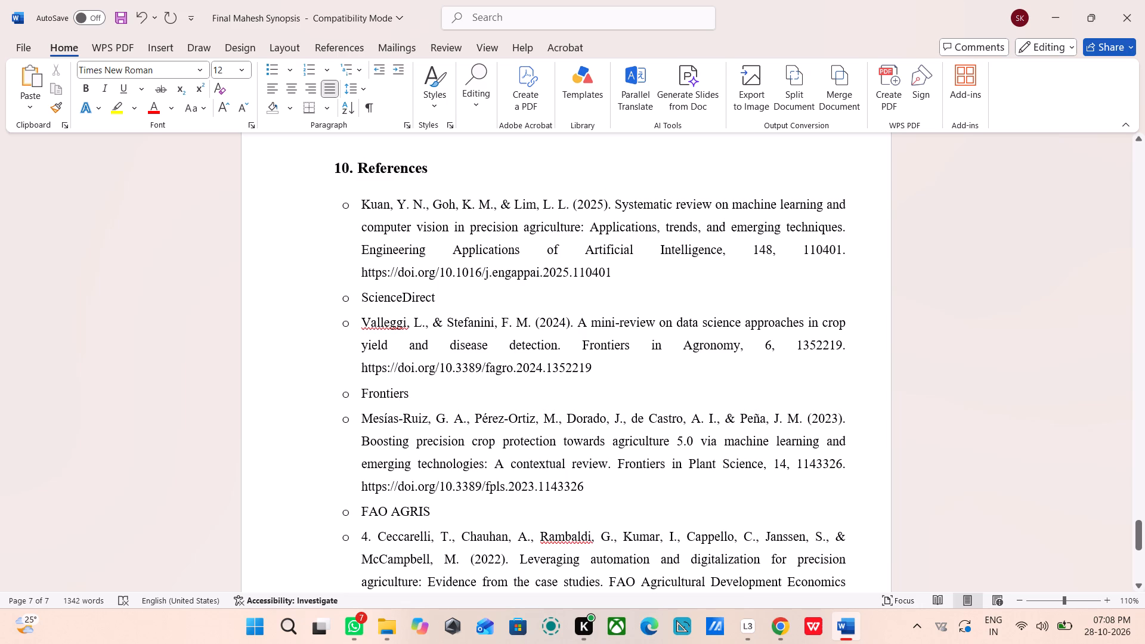
scroll(502, 523, up, 5)
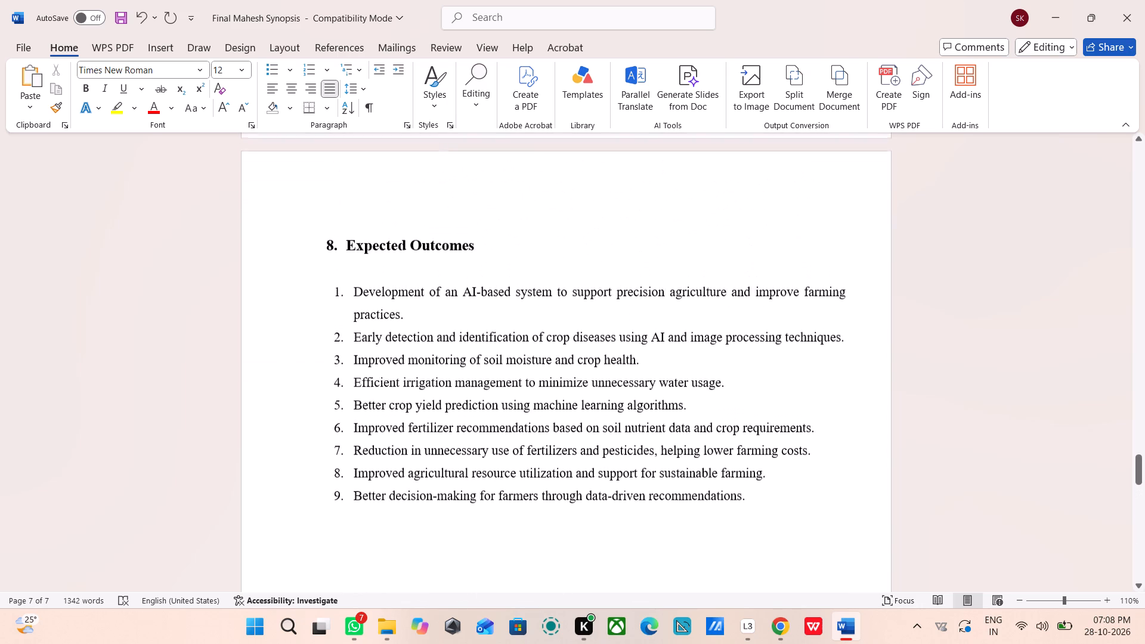
scroll(502, 523, up, 15)
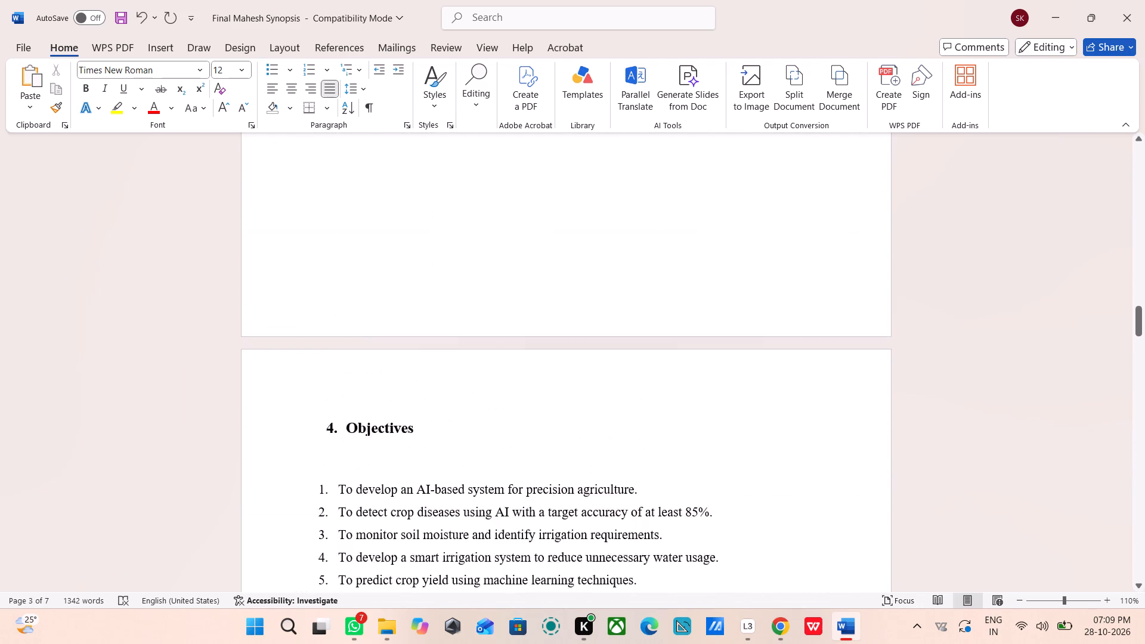
scroll(502, 523, up, 4)
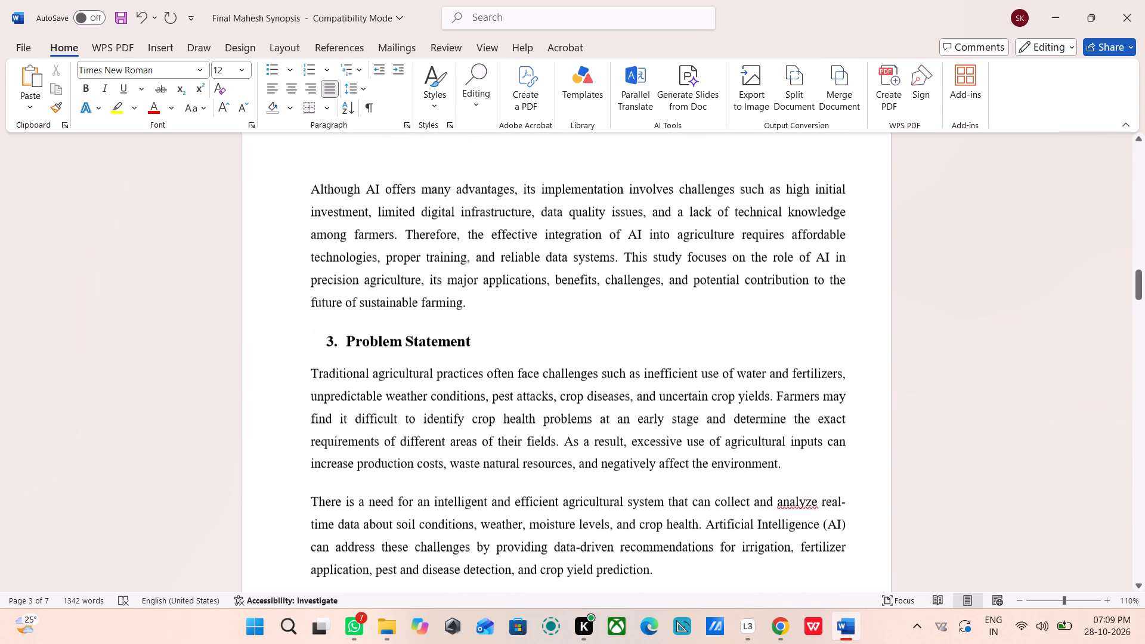
scroll(502, 523, up, 4)
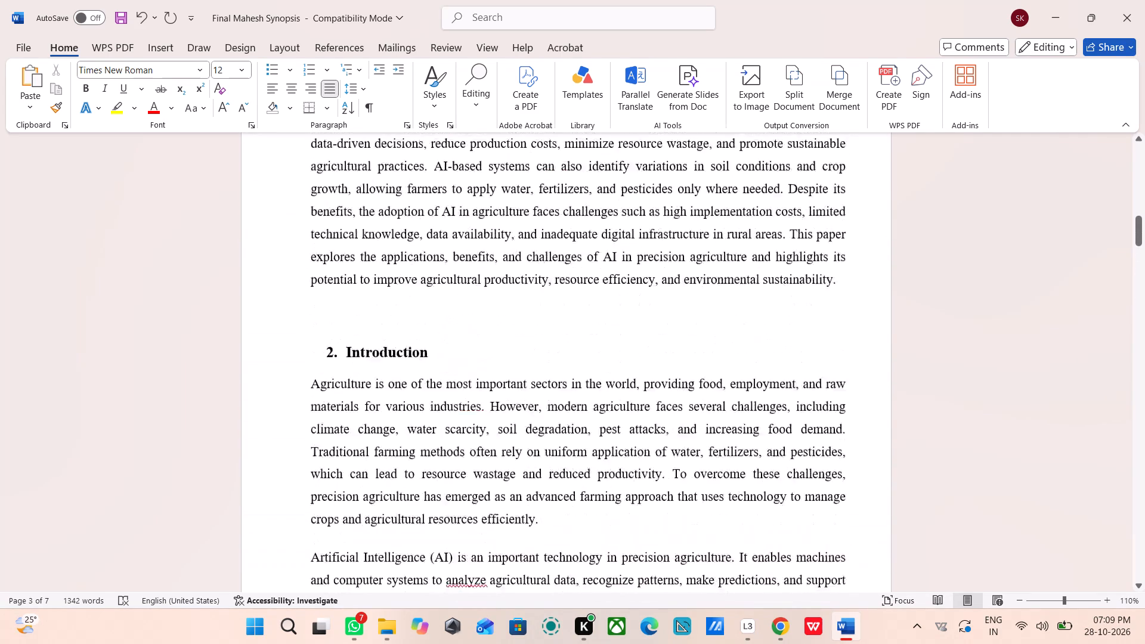
scroll(502, 523, up, 5)
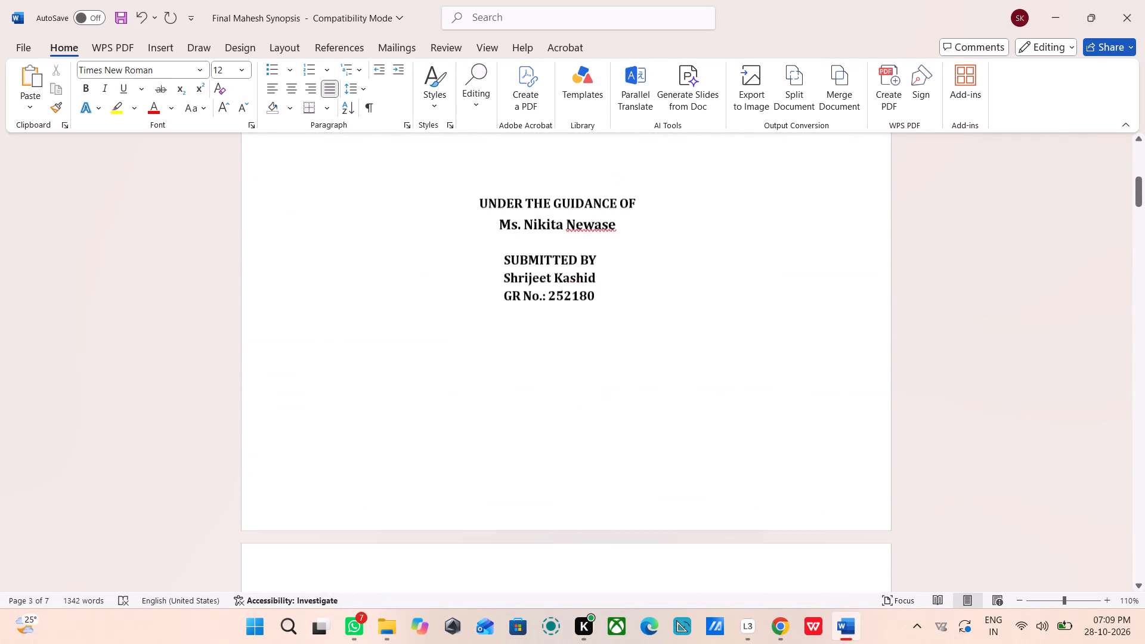
scroll(502, 523, up, 1)
scroll(502, 523, down, 2)
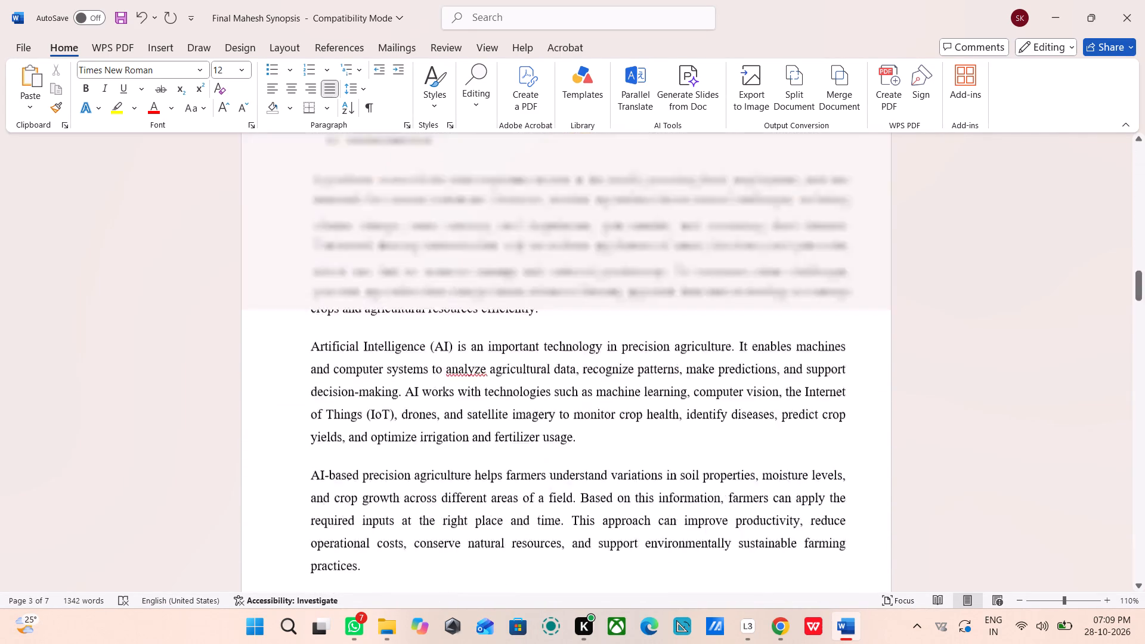
scroll(504, 543, up, 3)
scroll(507, 609, up, 6)
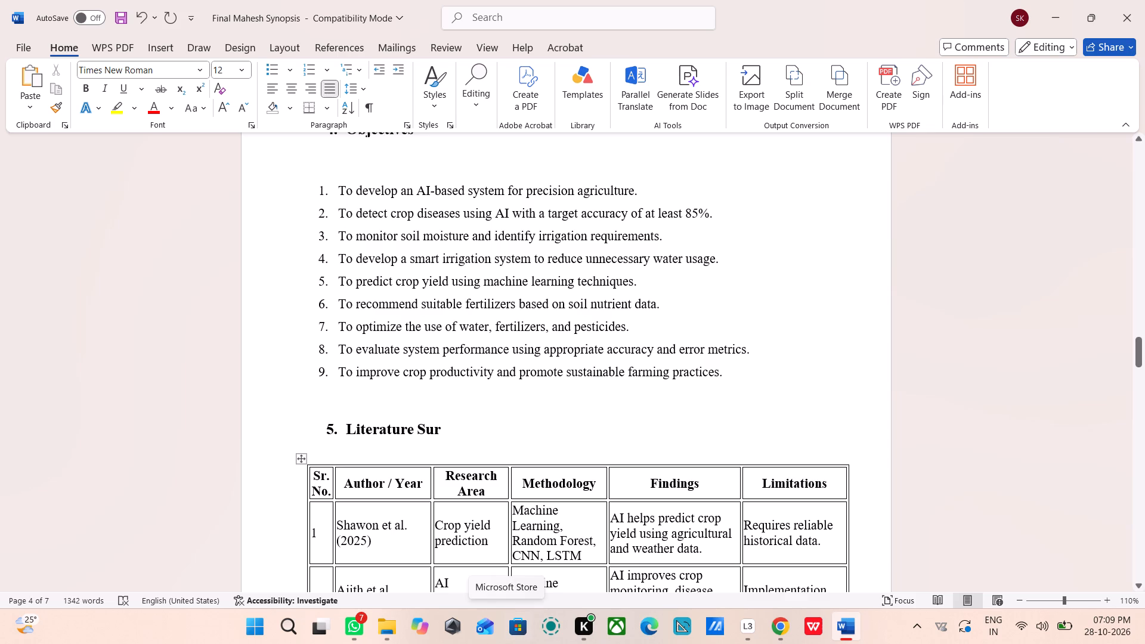
scroll(506, 399, up, 19)
scroll(506, 399, down, 1)
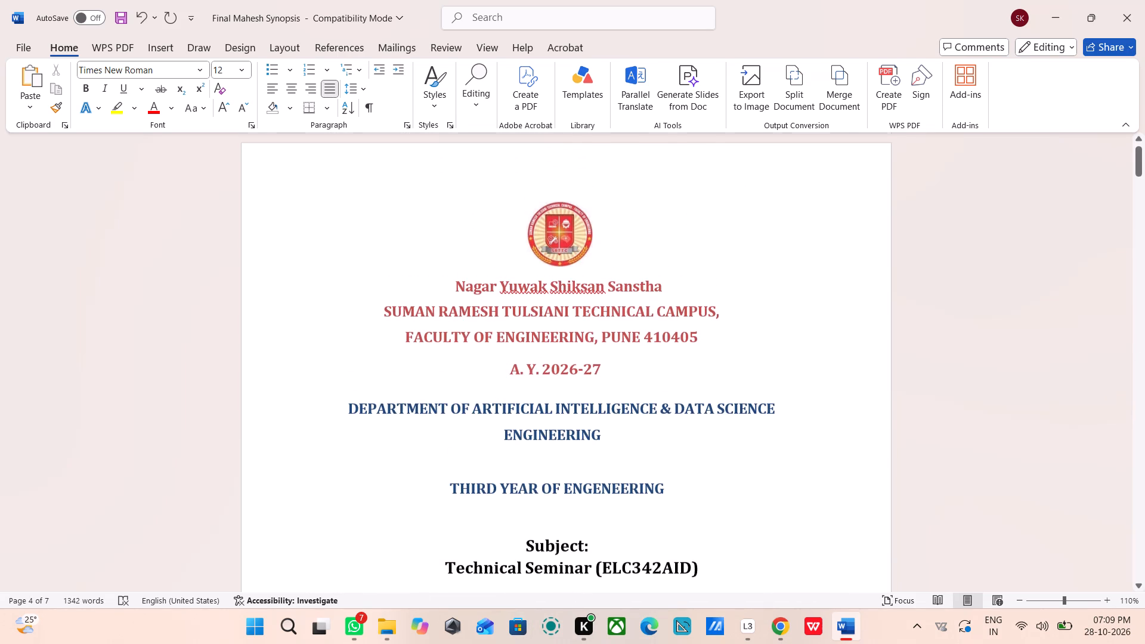
Capitalize the "i" of "in" in the cover page title so it reads "AI In Precision Agriculture".
scroll(506, 399, down, 2)
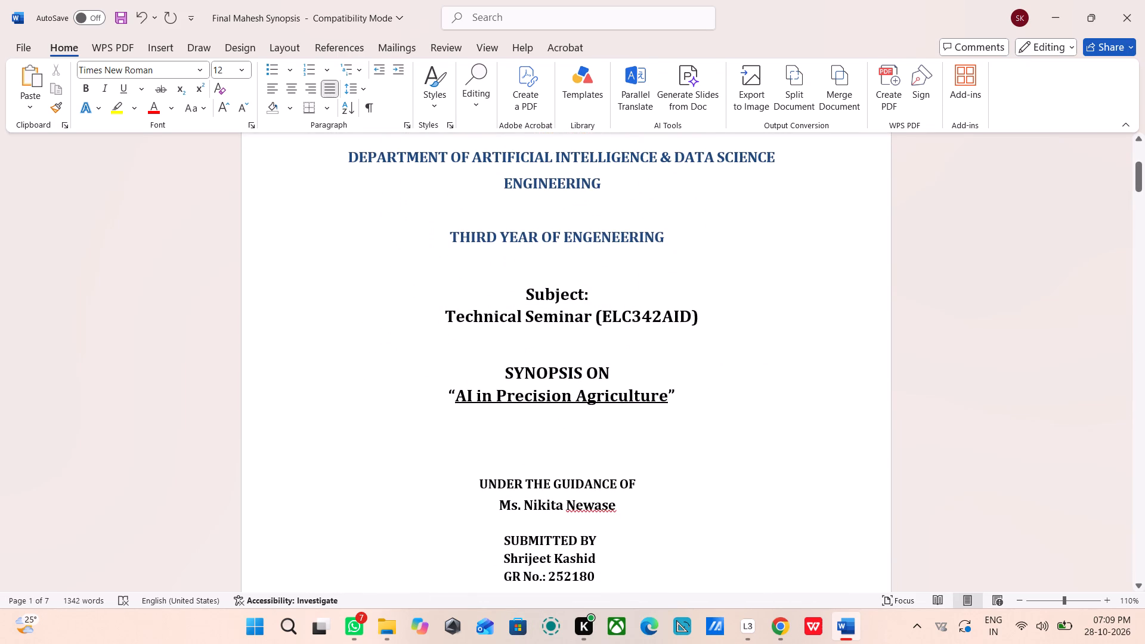
click(479, 397)
key(BackSpace)
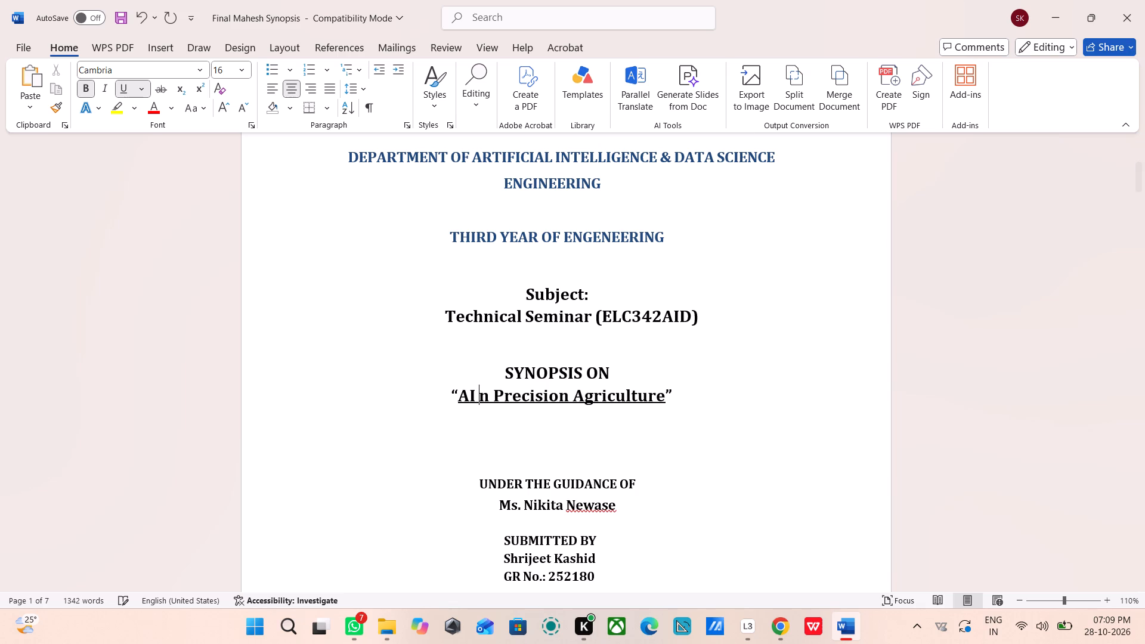
key(shift+i)
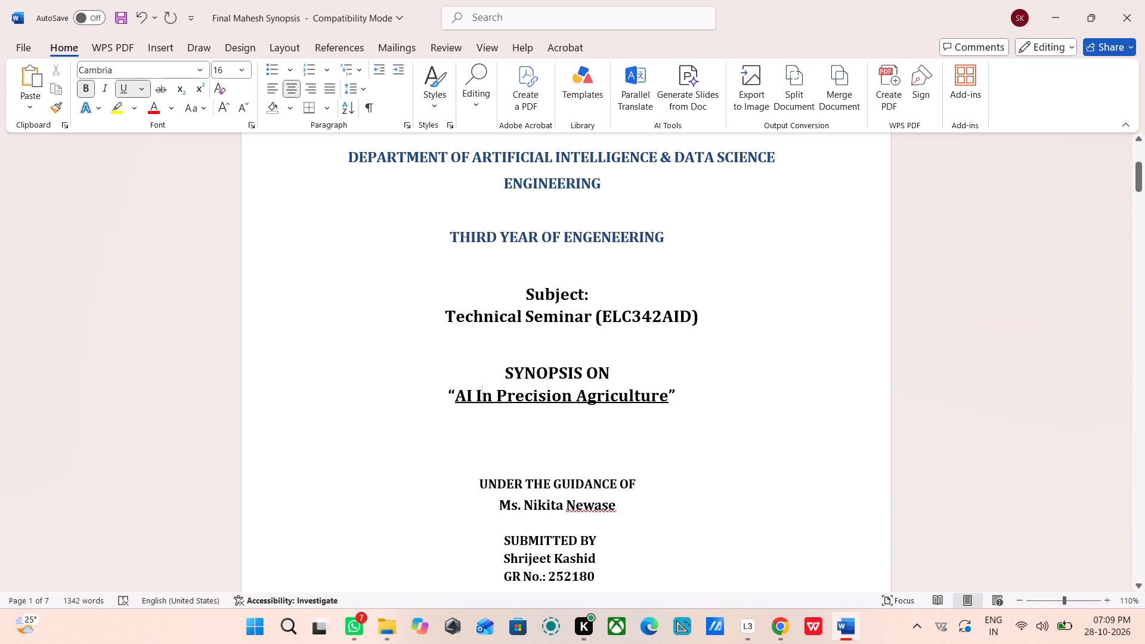
Examine the cover page's text blocks and the spacing between them, from the institute heading to the submission details.
scroll(508, 430, down, 2)
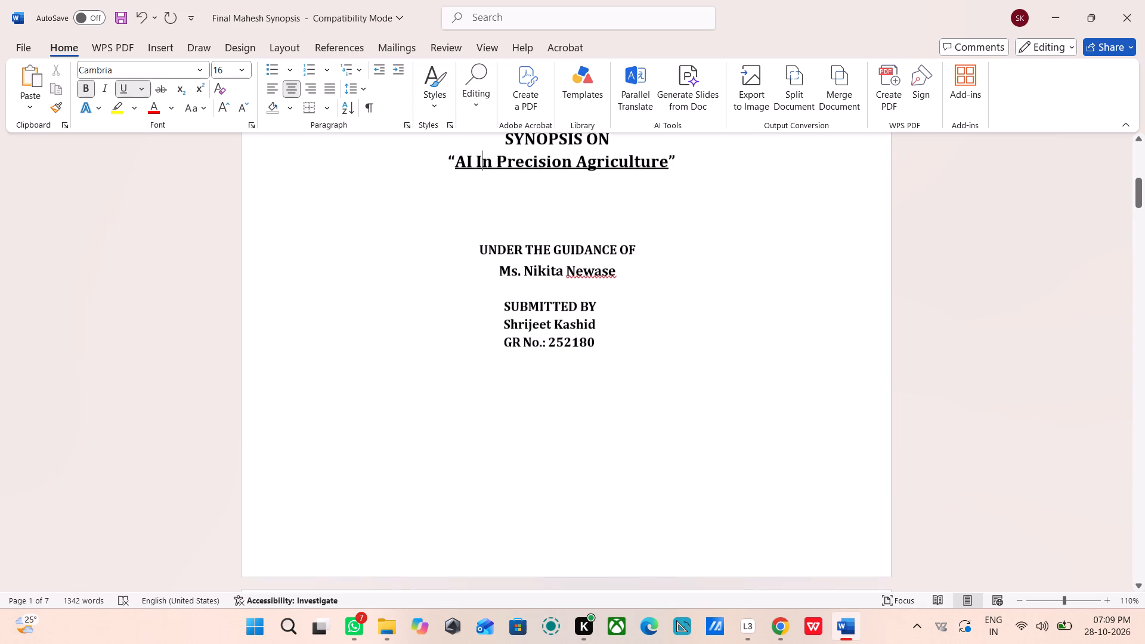
scroll(508, 430, down, 3)
scroll(508, 430, up, 1)
scroll(508, 430, down, 1)
scroll(508, 430, up, 3)
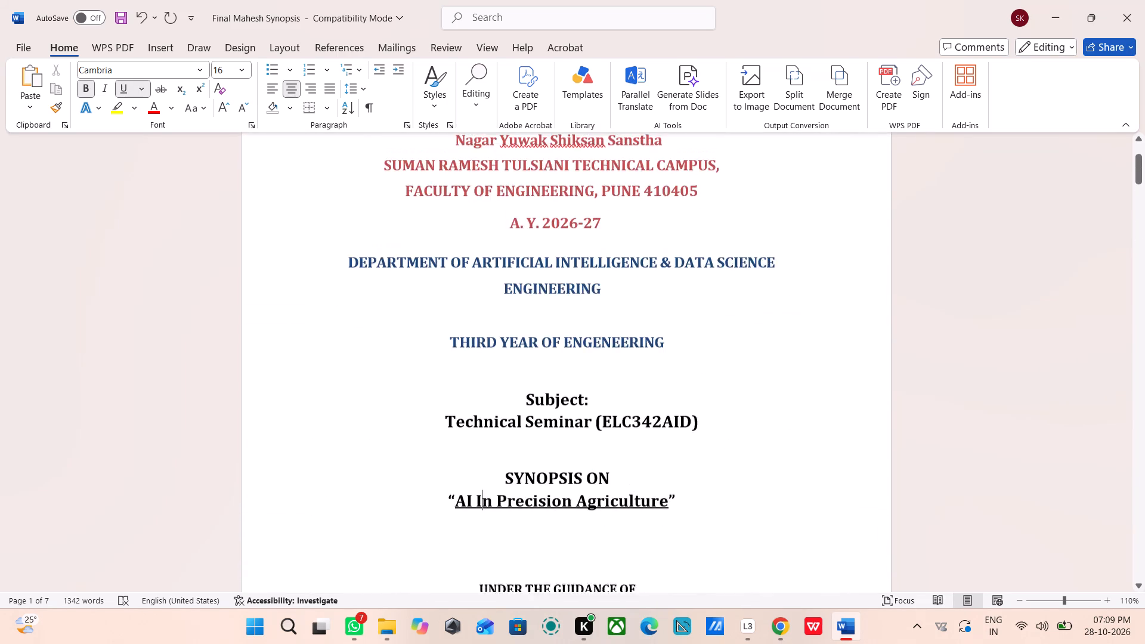
scroll(508, 430, up, 1)
scroll(508, 430, down, 2)
scroll(508, 430, up, 1)
scroll(508, 430, down, 1)
scroll(508, 430, up, 1)
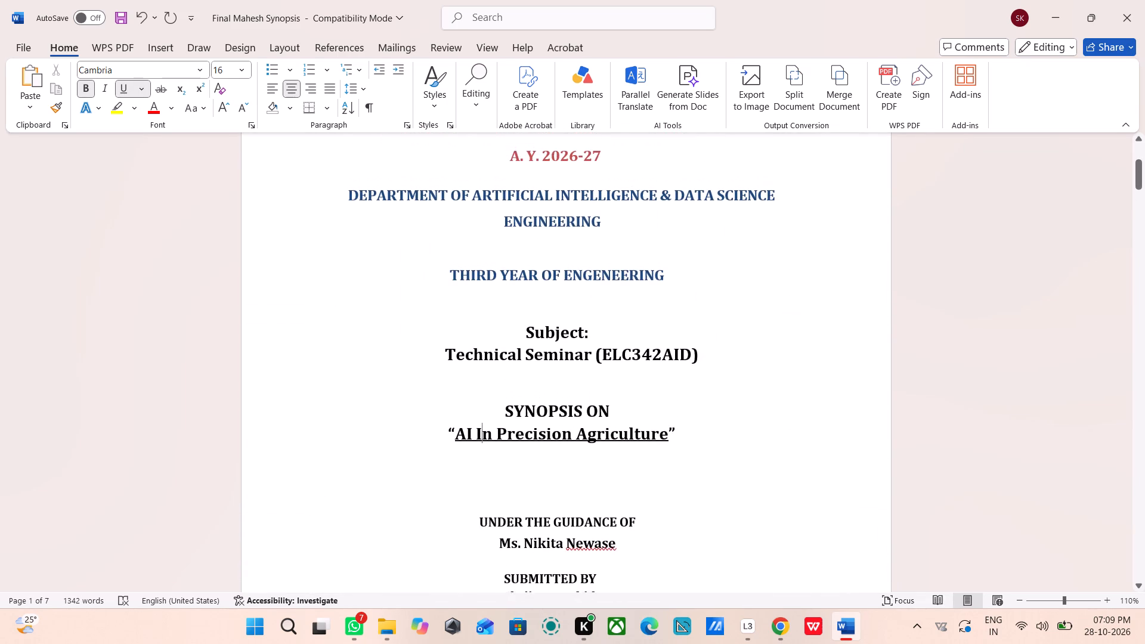
scroll(508, 430, up, 1)
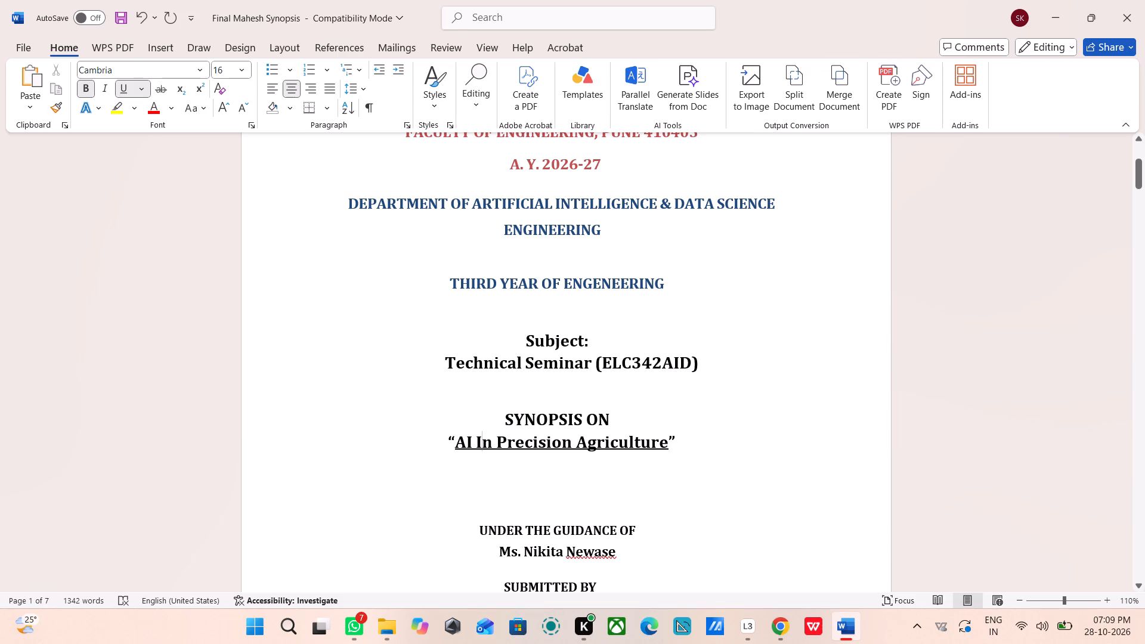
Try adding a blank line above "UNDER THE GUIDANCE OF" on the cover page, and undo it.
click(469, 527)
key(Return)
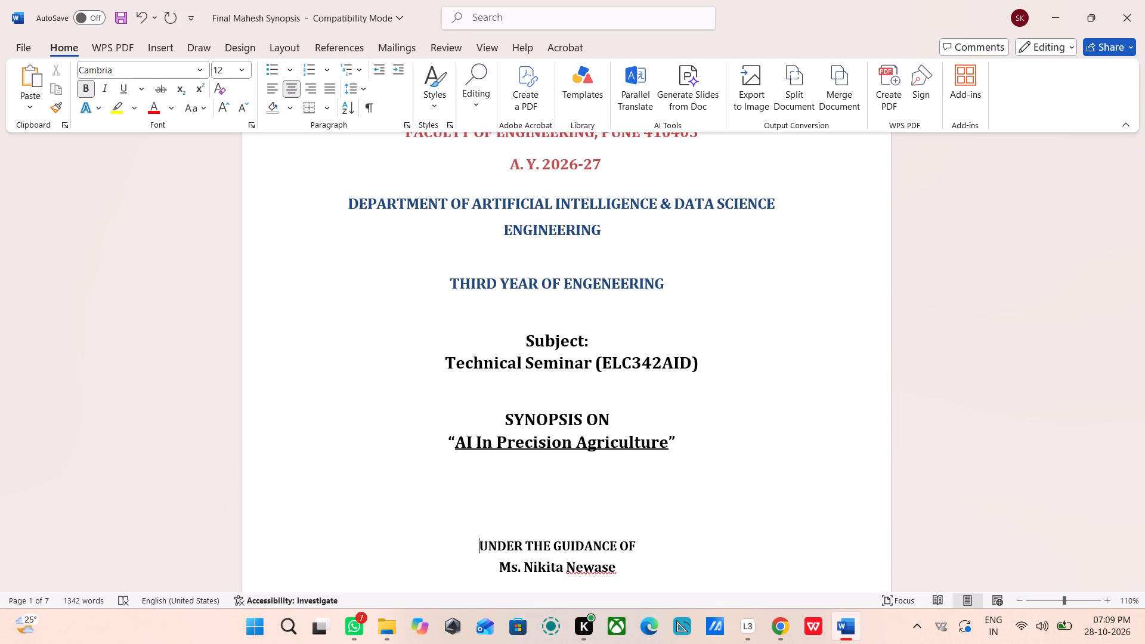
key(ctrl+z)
Review the cover page layout again, along with the Abstract and Introduction pages that follow it.
scroll(469, 527, down, 4)
scroll(469, 527, up, 1)
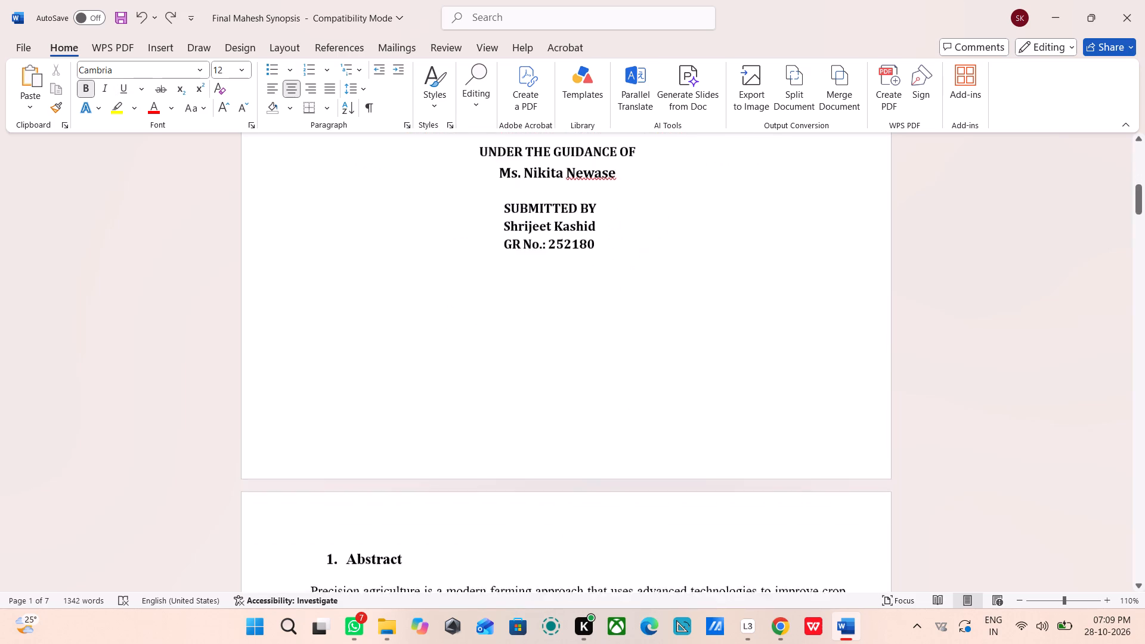
scroll(469, 527, up, 2)
scroll(469, 527, down, 2)
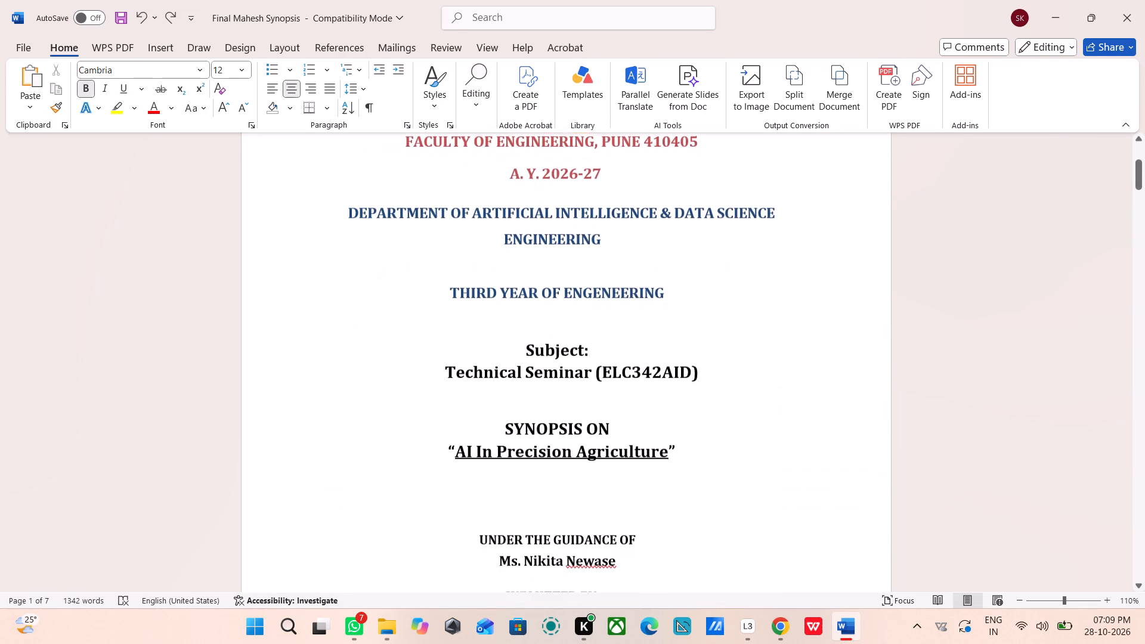
scroll(469, 527, down, 4)
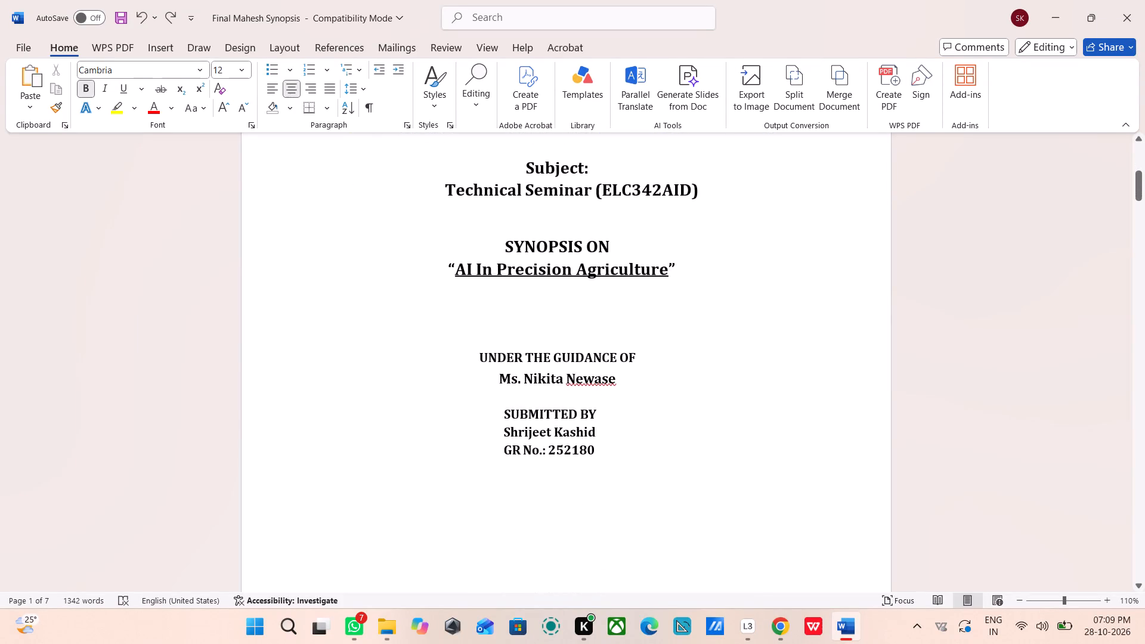
scroll(469, 527, down, 1)
scroll(469, 527, up, 2)
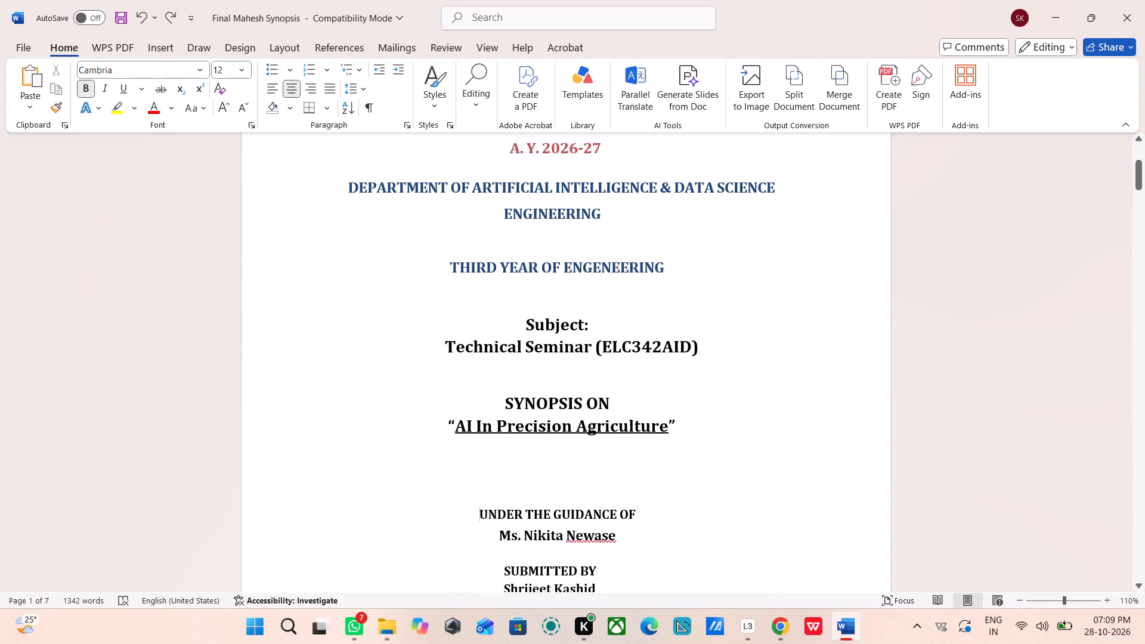
scroll(469, 527, down, 1)
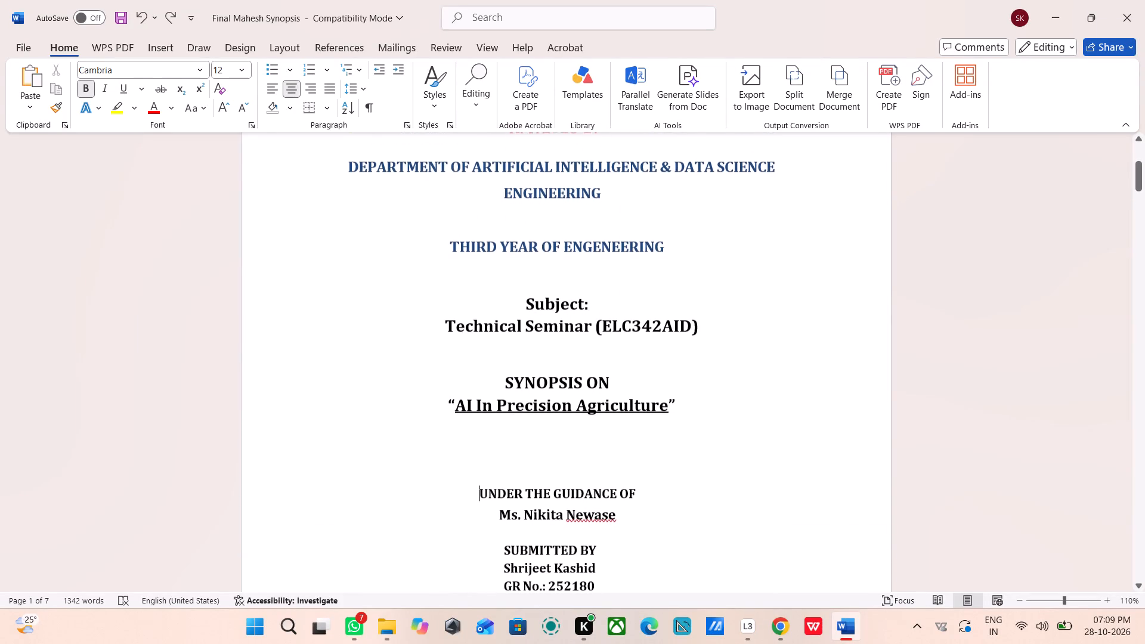
scroll(469, 527, down, 3)
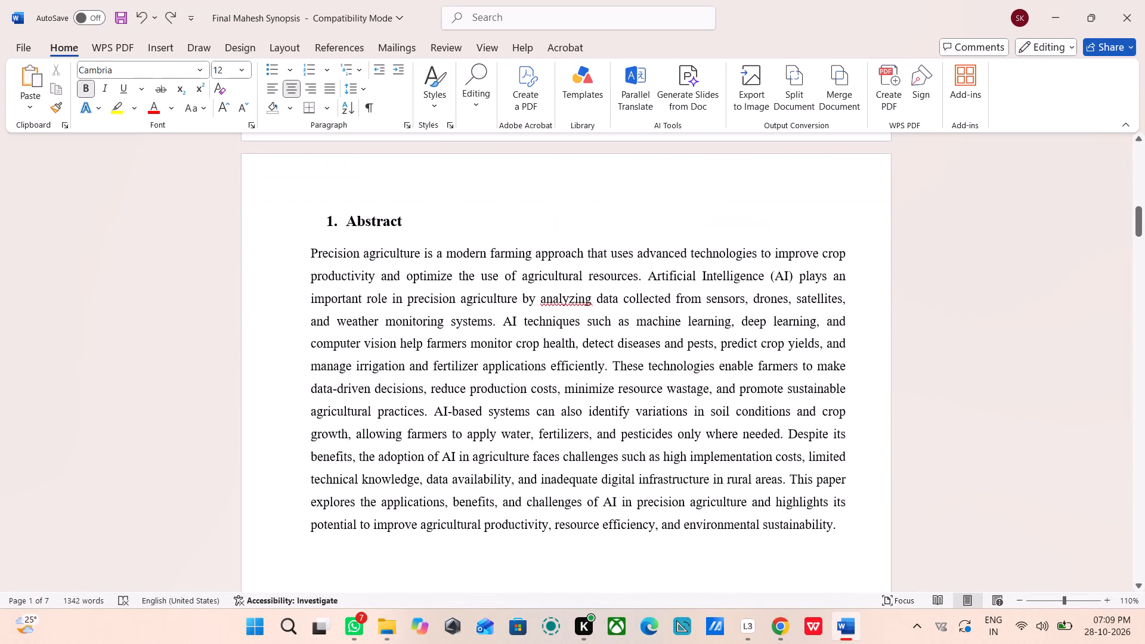
scroll(469, 527, down, 2)
scroll(469, 527, up, 1)
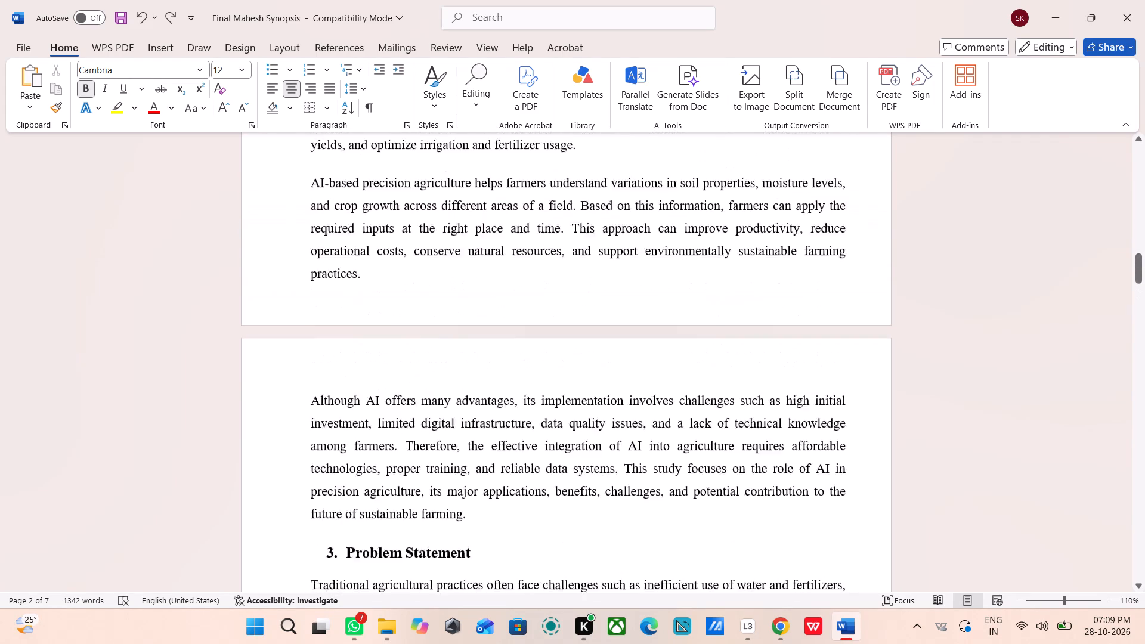
scroll(469, 527, down, 5)
scroll(469, 527, up, 4)
scroll(469, 527, down, 1)
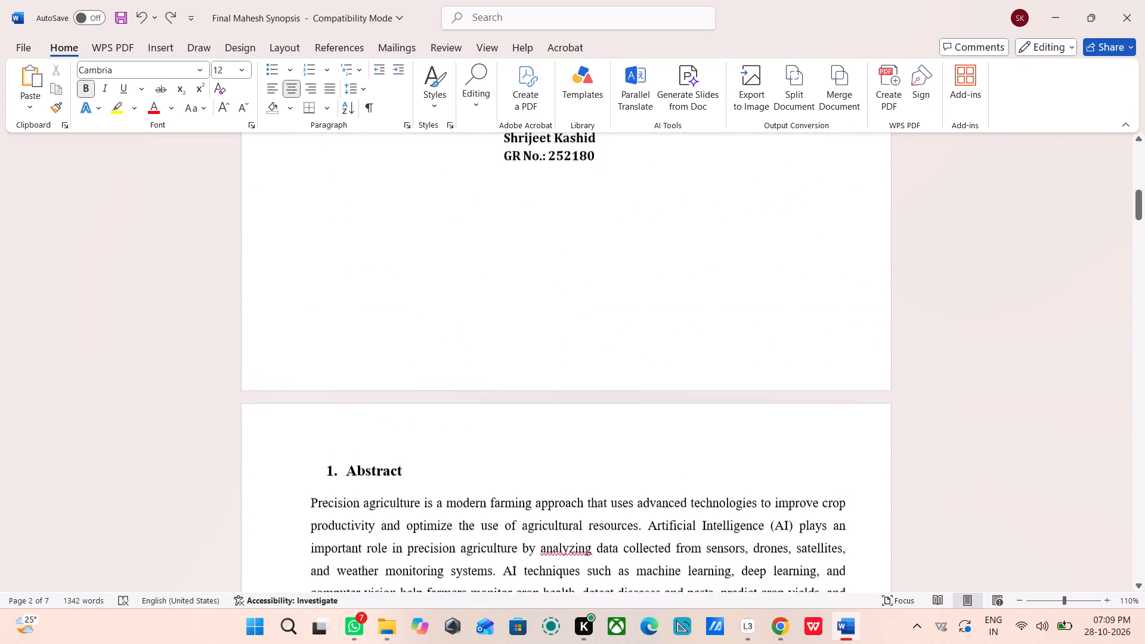
Add an empty paragraph after the last sentence of the Abstract, above the Introduction heading.
scroll(469, 527, down, 3)
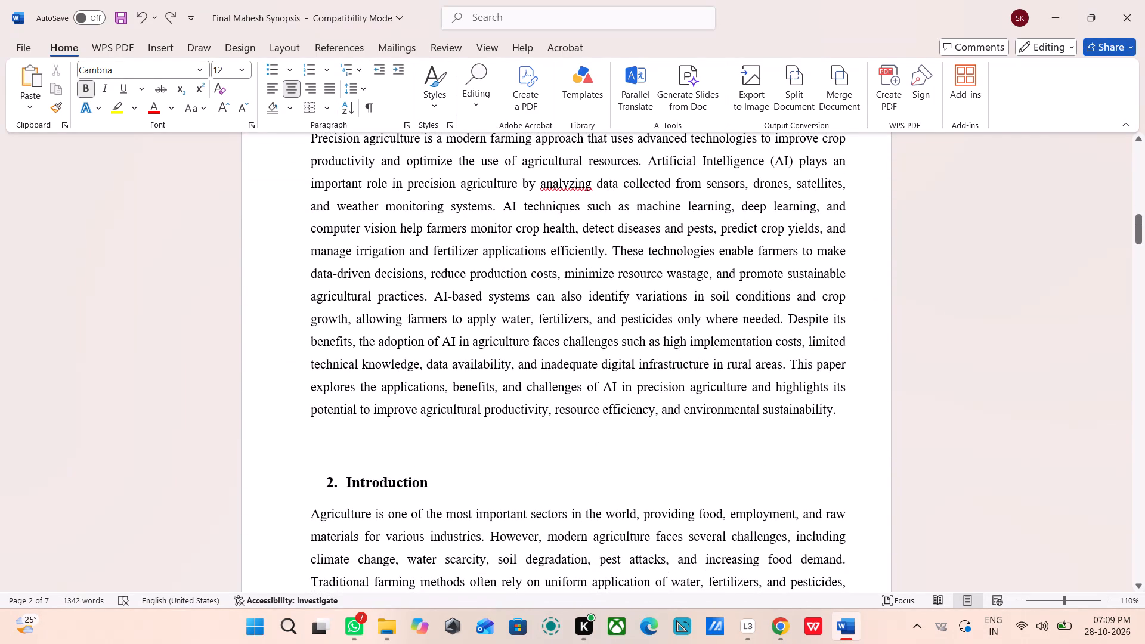
click(838, 405)
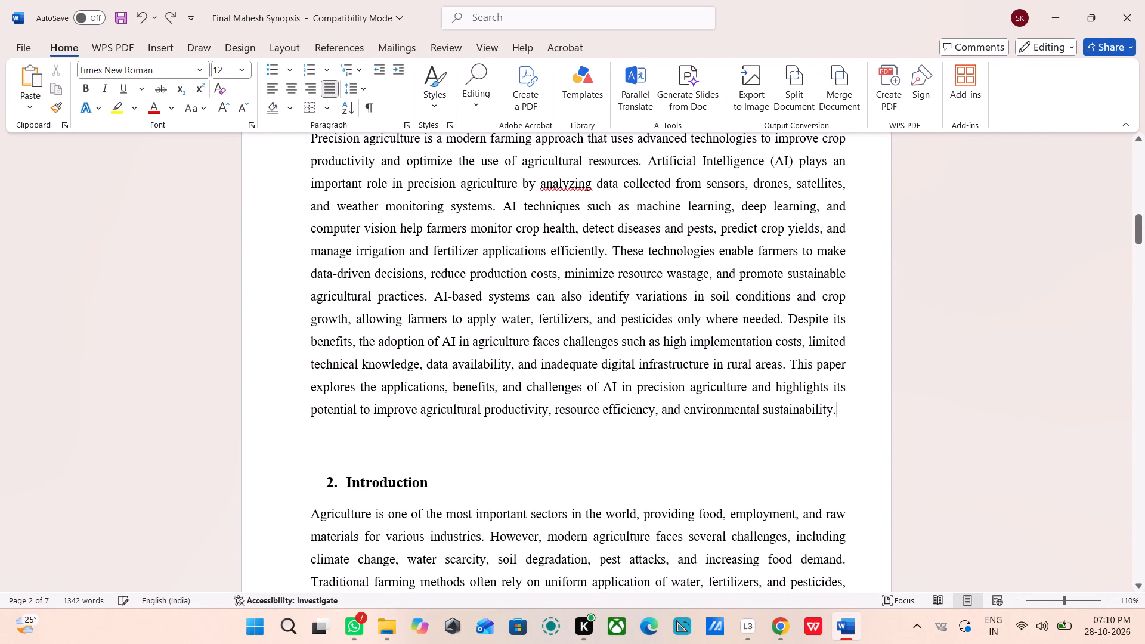
key(Return)
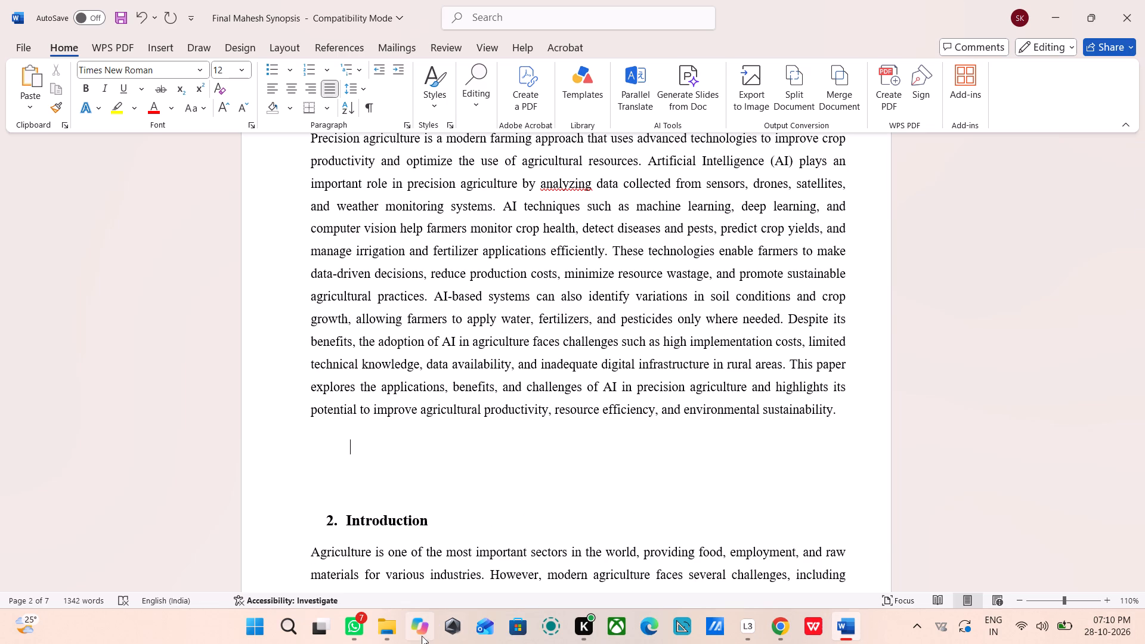
Copy the Keywords paragraph from the Abstract_AI_in_Precision_Agriculture file in Downloads into the Final Mahesh Synopsis document, directly below the Abstract text.
click(371, 623)
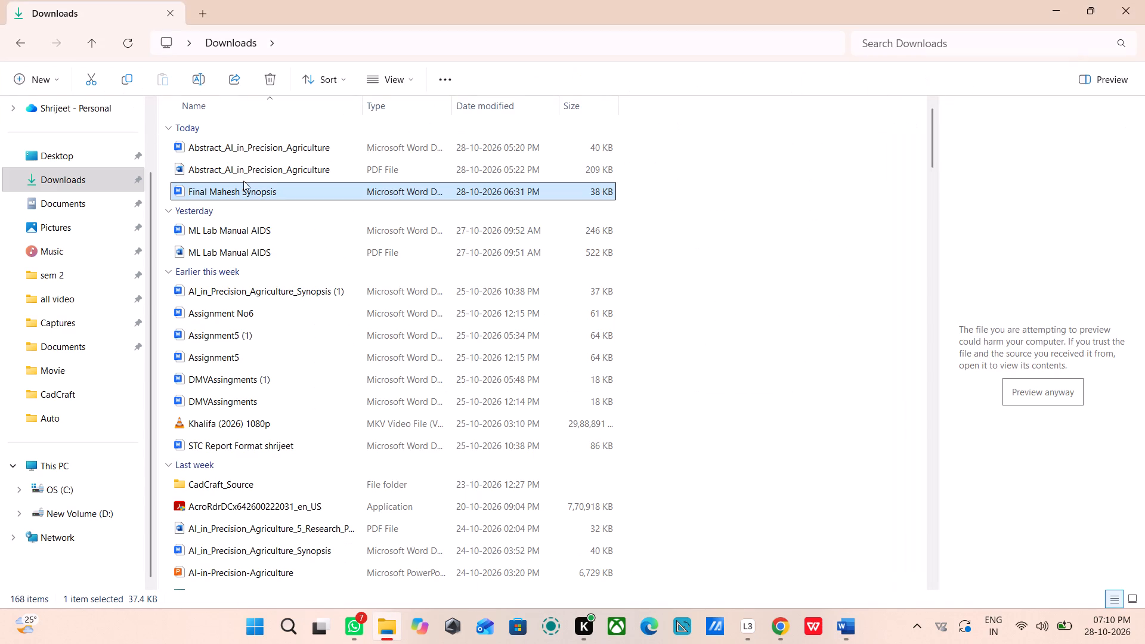
double_click(245, 174)
scroll(441, 459, up, 4)
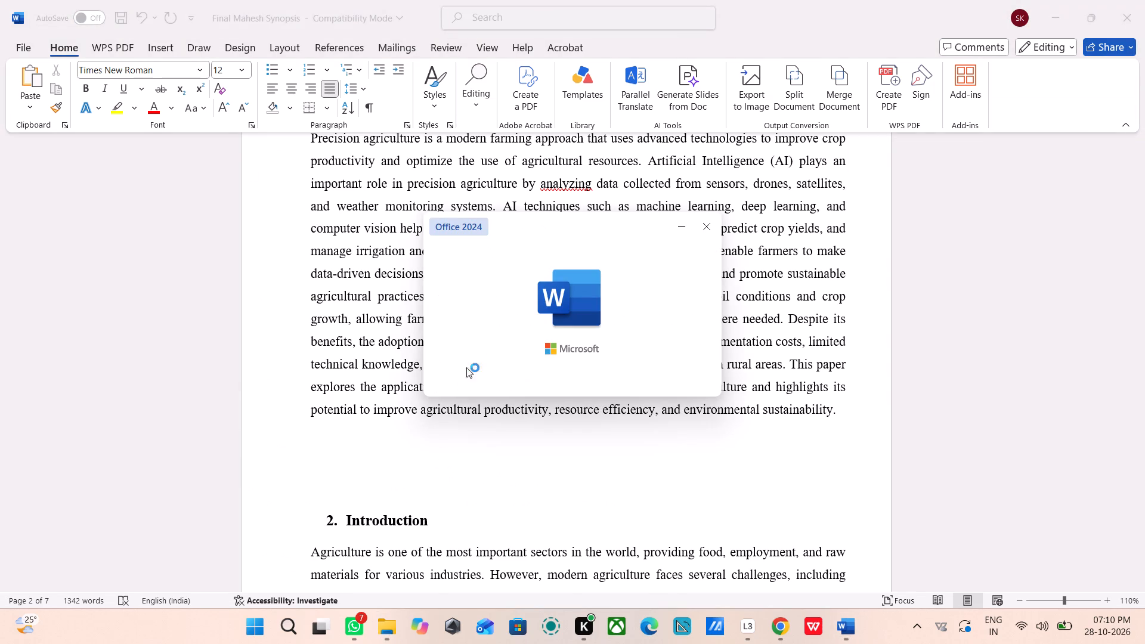
scroll(382, 373, down, 2)
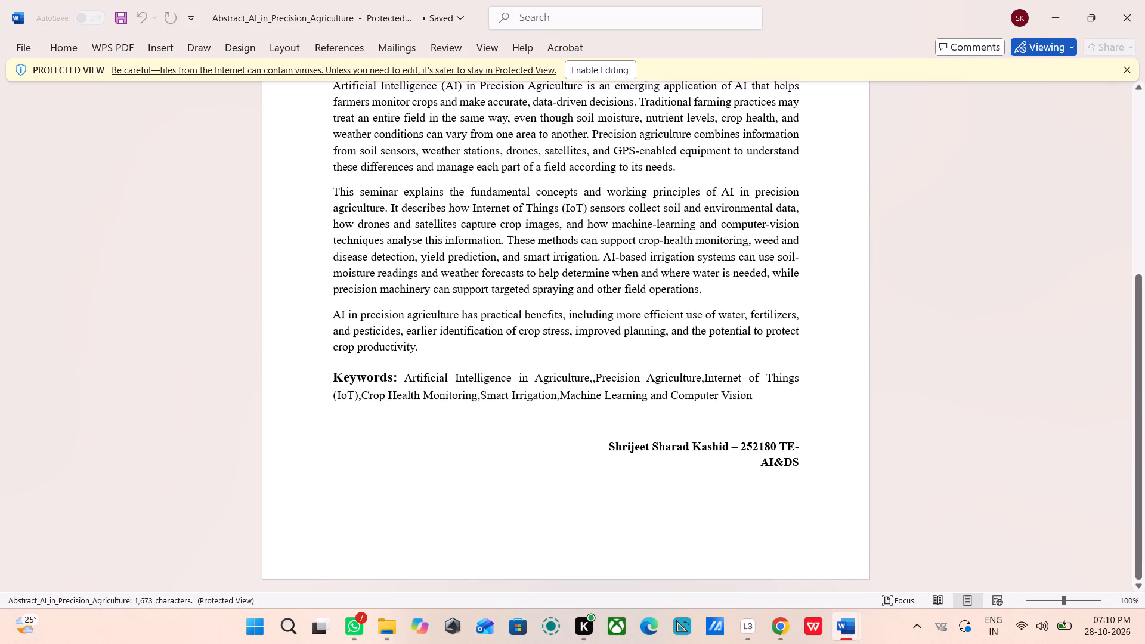
drag(335, 377, 680, 389)
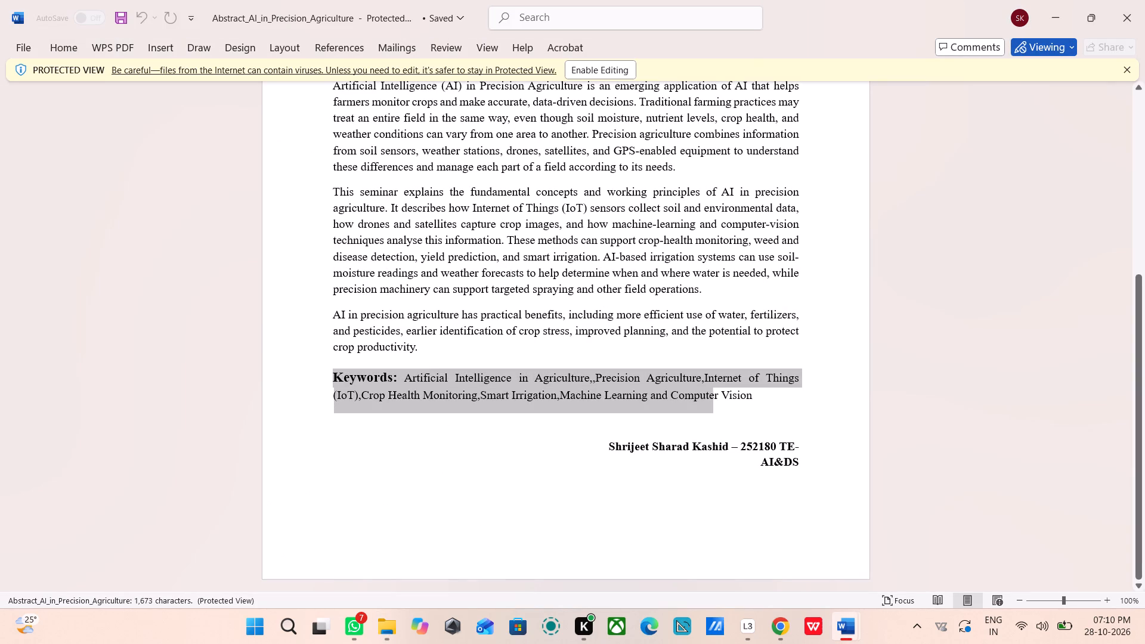
drag(680, 389, 754, 396)
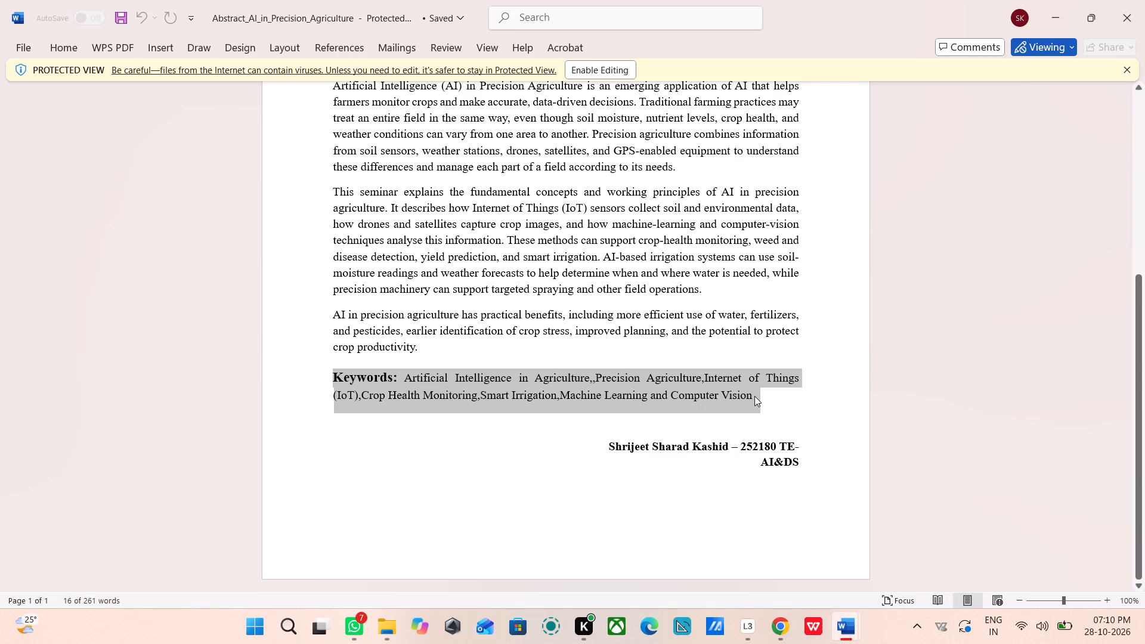
key(ctrl+c)
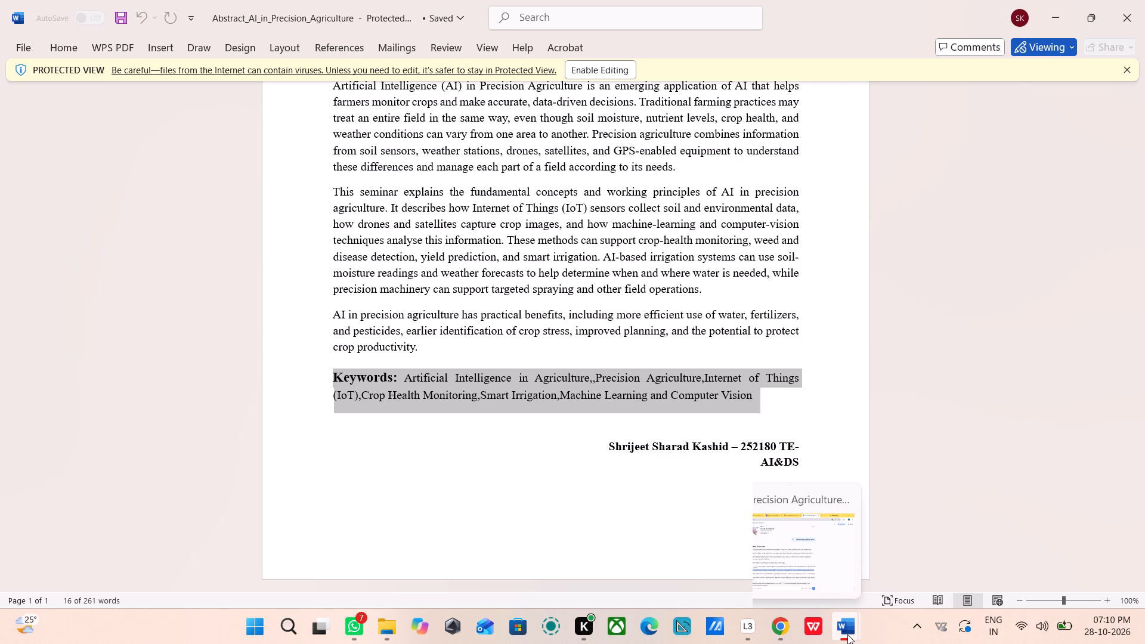
click(735, 561)
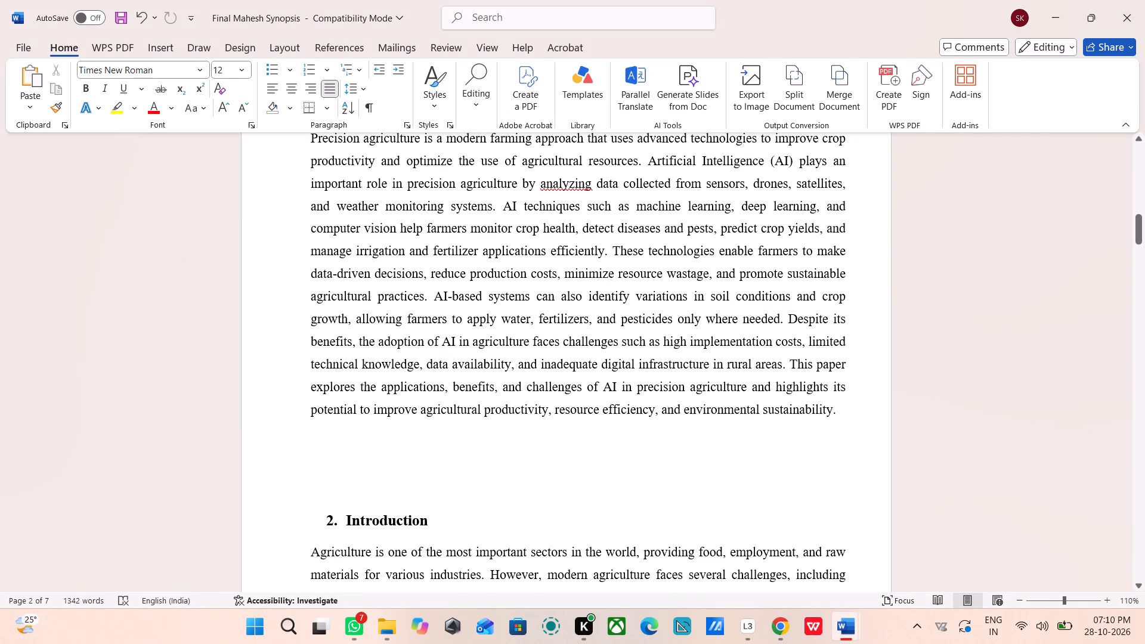
Paste the copied Keywords paragraph directly below the Abstract text and remove its first-line indent.
key(ctrl+v)
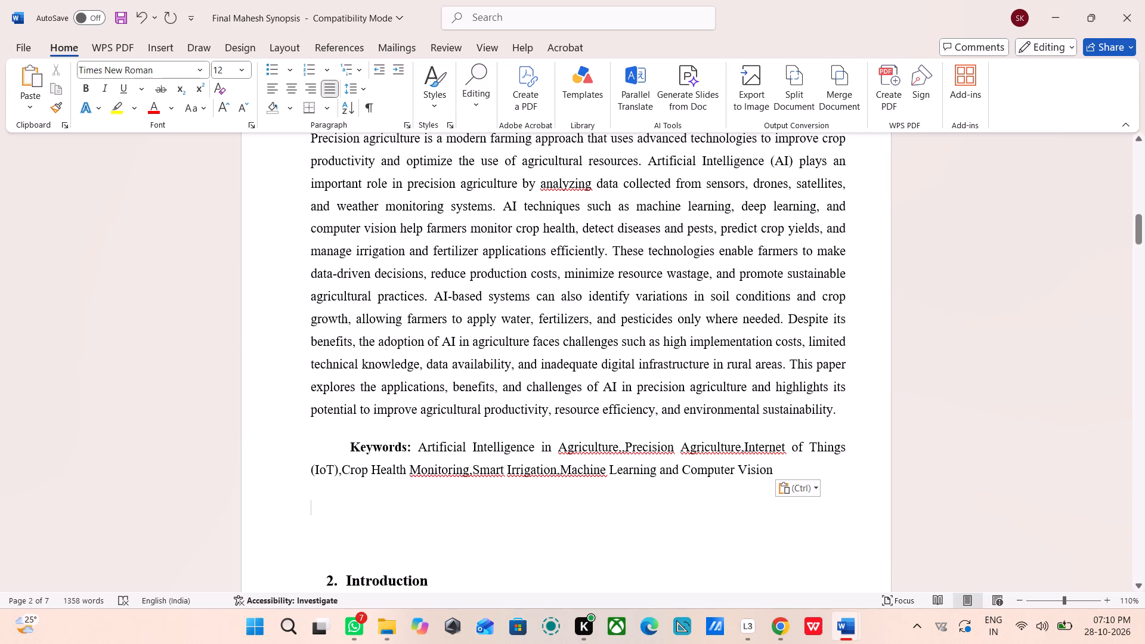
click(354, 442)
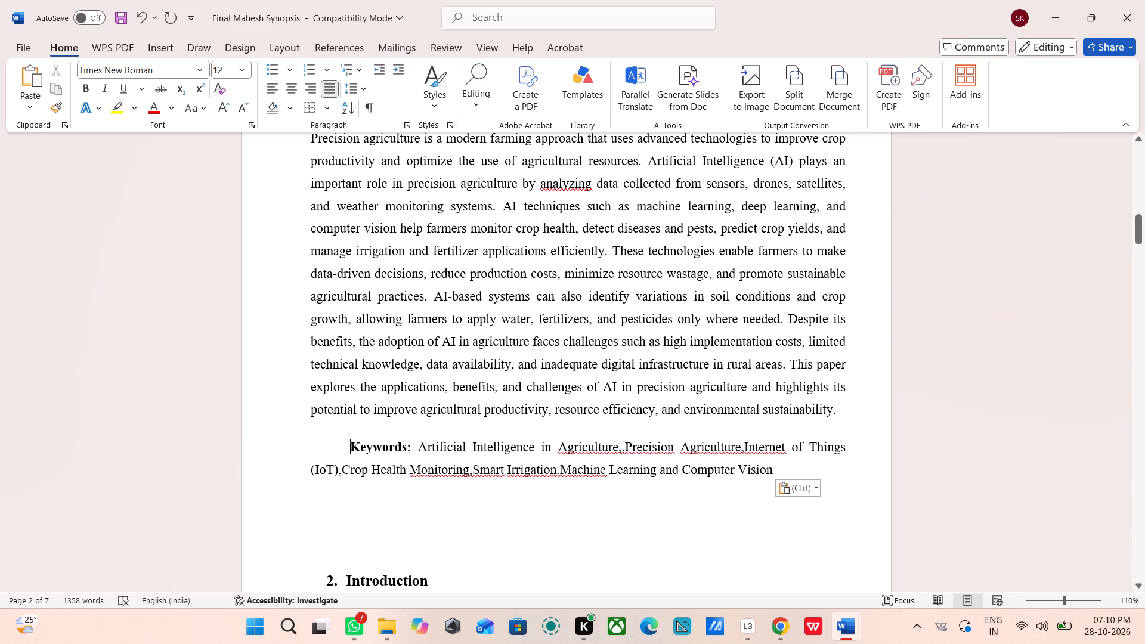
click(354, 442)
key(BackSpace)
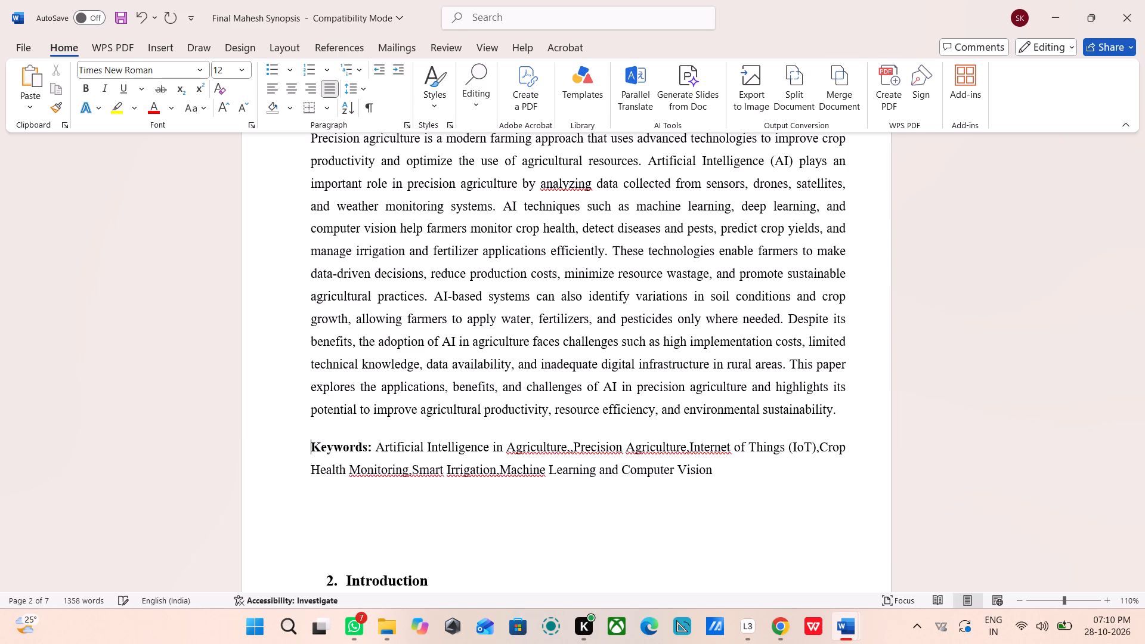
Set the font size of the bold "Keywords:" label to 13.
drag(354, 442, 321, 442)
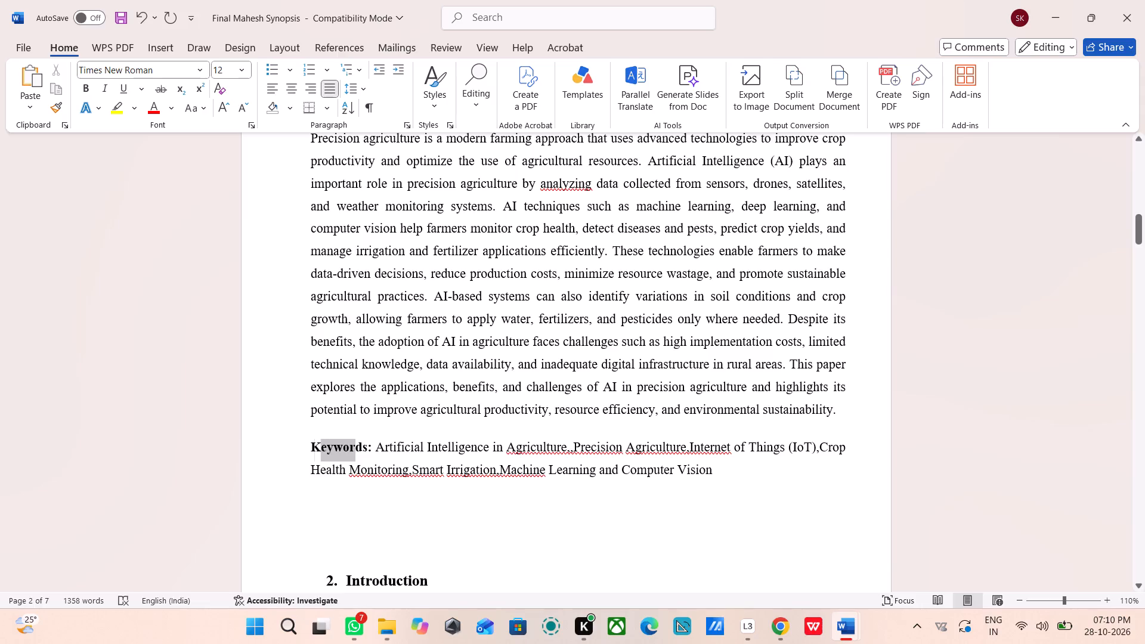
drag(321, 442, 333, 441)
drag(370, 447, 326, 445)
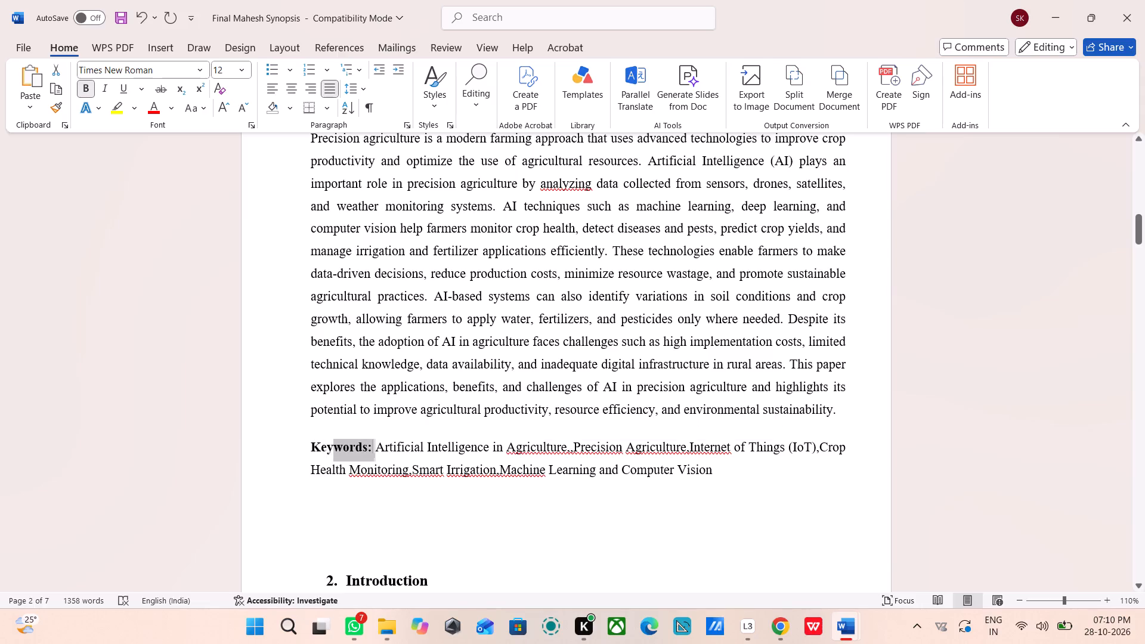
drag(326, 445, 314, 442)
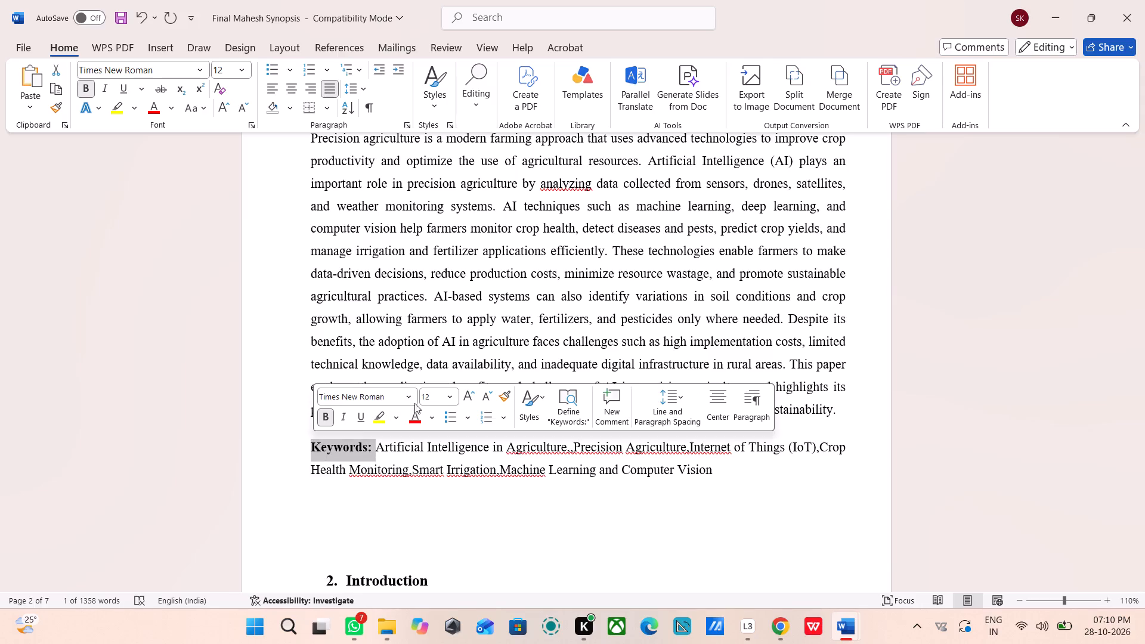
click(428, 396)
key(BackSpace)
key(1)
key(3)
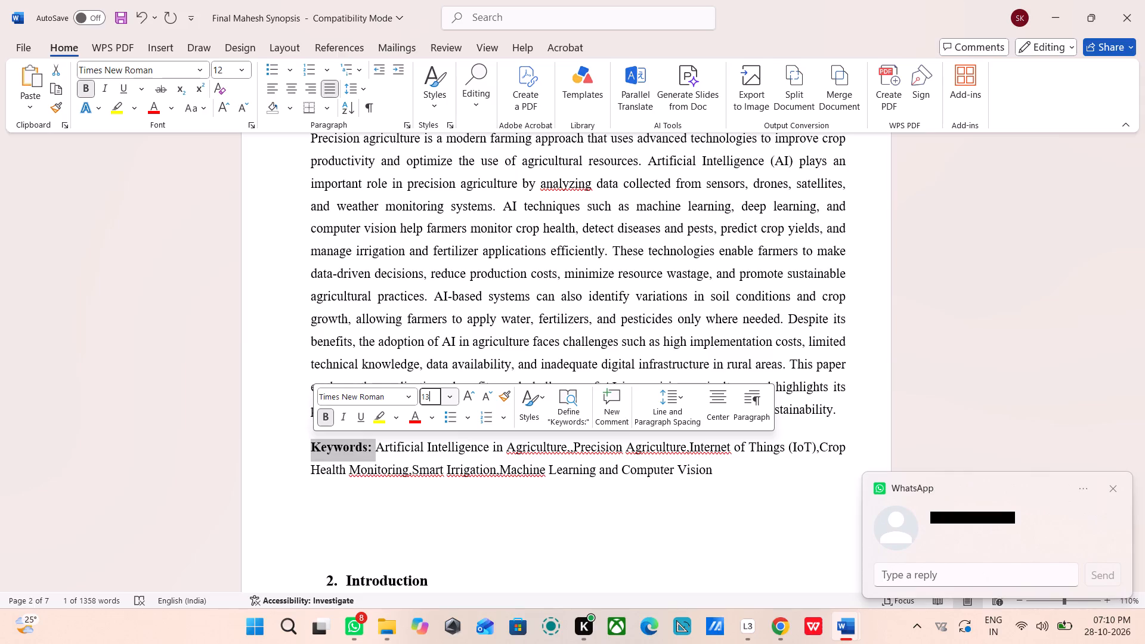
key(Return)
click(334, 491)
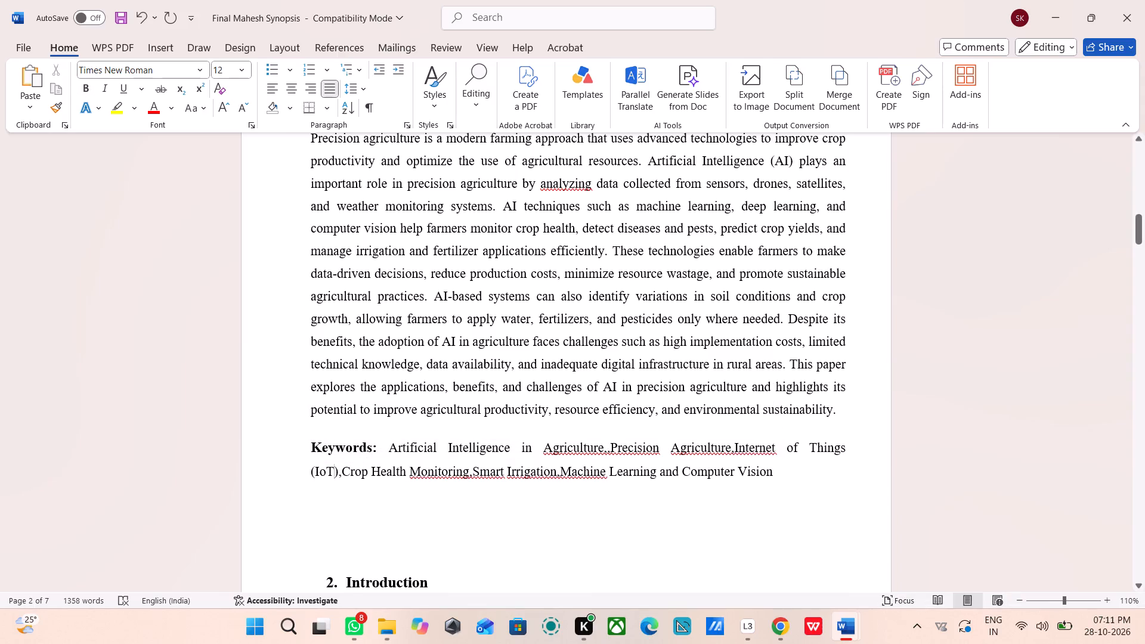
Delete the duplicate comma between "Agriculture" and "Precision" in the Keywords paragraph.
click(505, 472)
scroll(505, 472, up, 1)
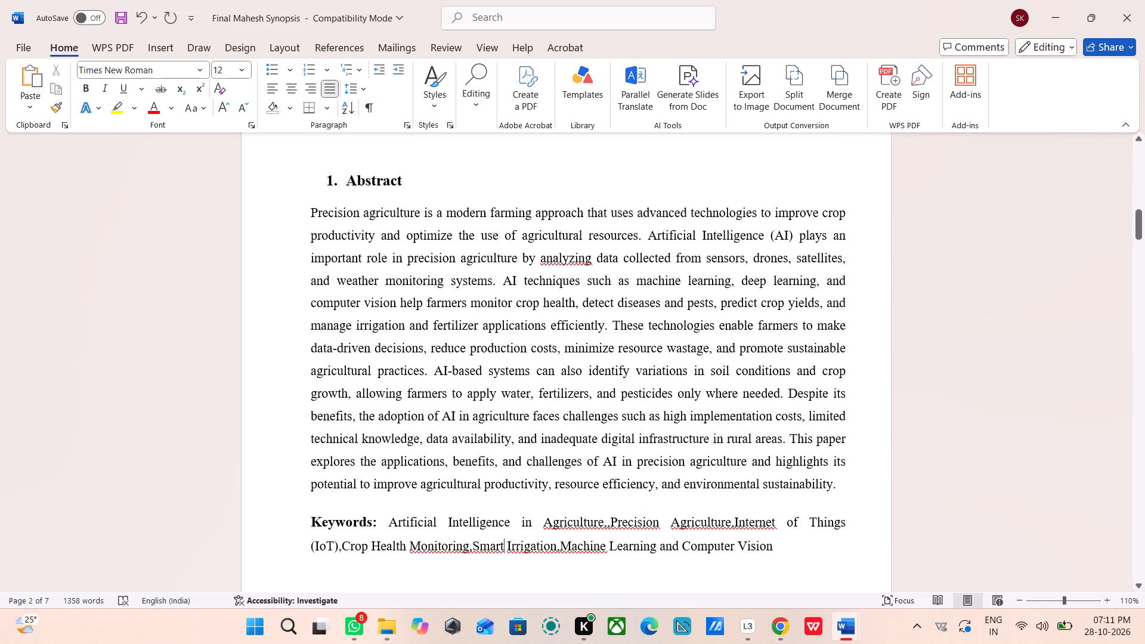
click(608, 525)
key(BackSpace)
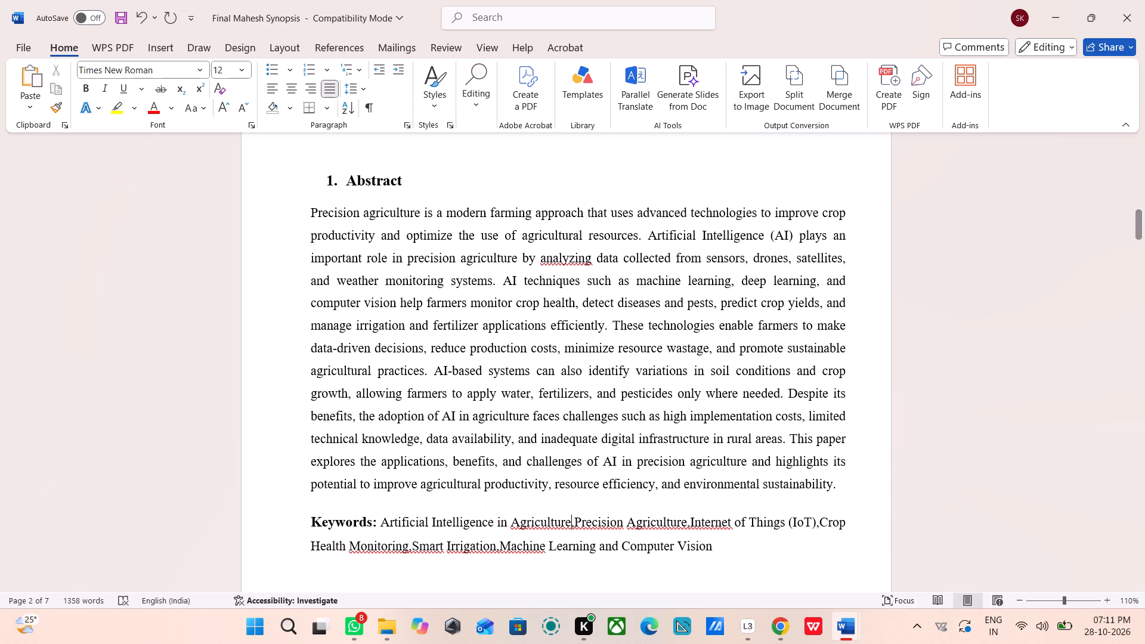
Review the Abstract page with its new Keywords paragraph, along with the end of the cover page and the Introduction.
scroll(413, 568, down, 1)
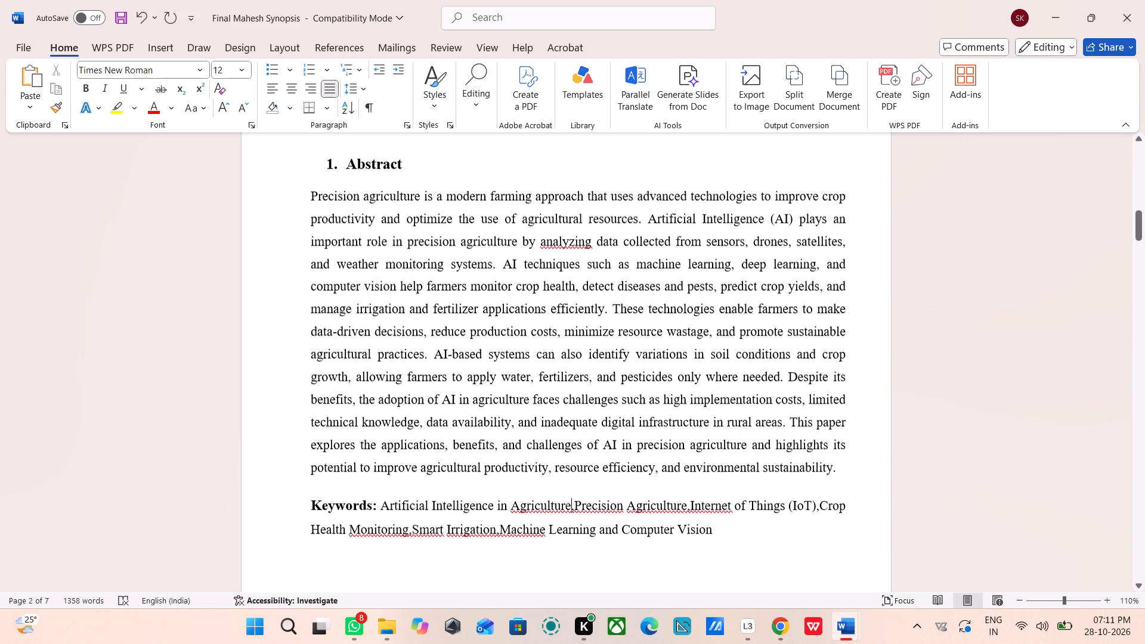
scroll(413, 568, down, 2)
scroll(413, 568, up, 1)
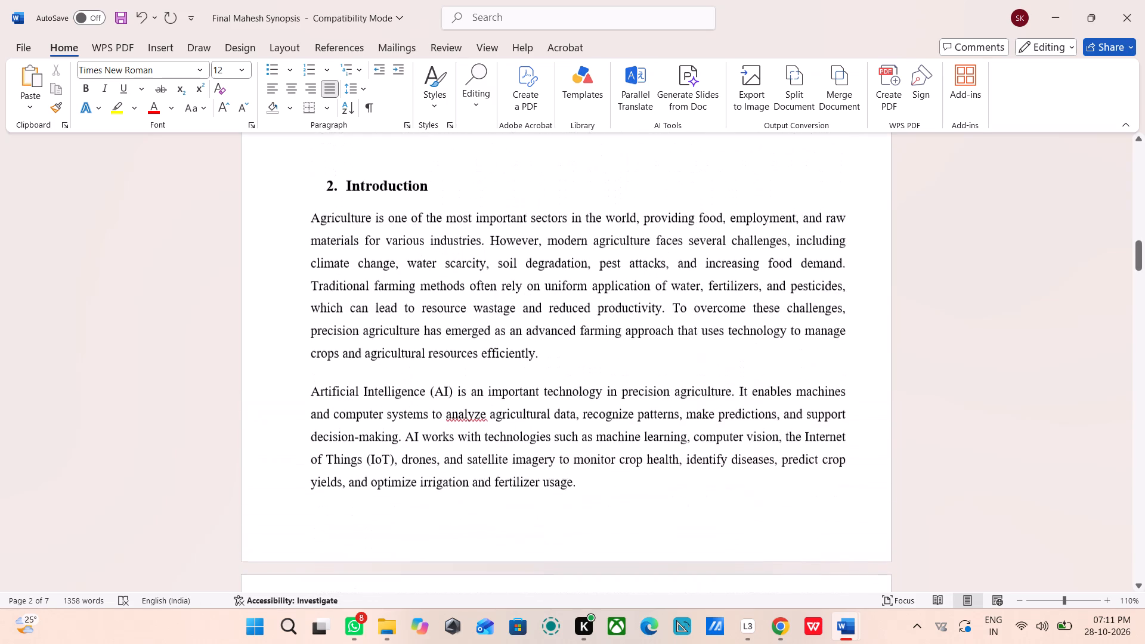
scroll(413, 568, up, 2)
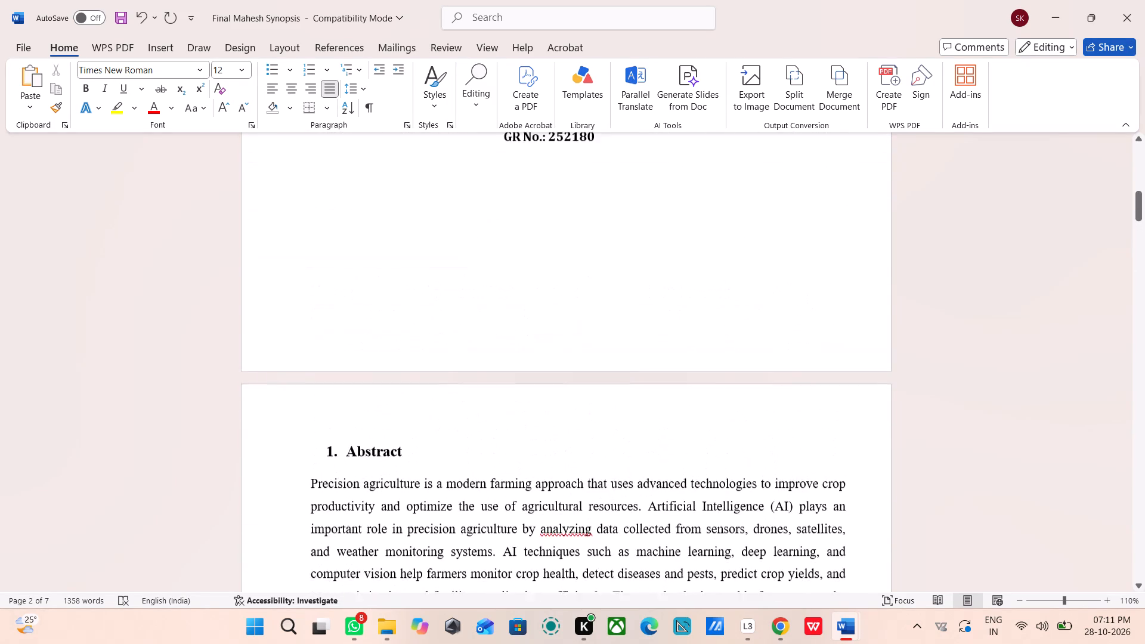
scroll(413, 568, up, 1)
scroll(413, 568, down, 2)
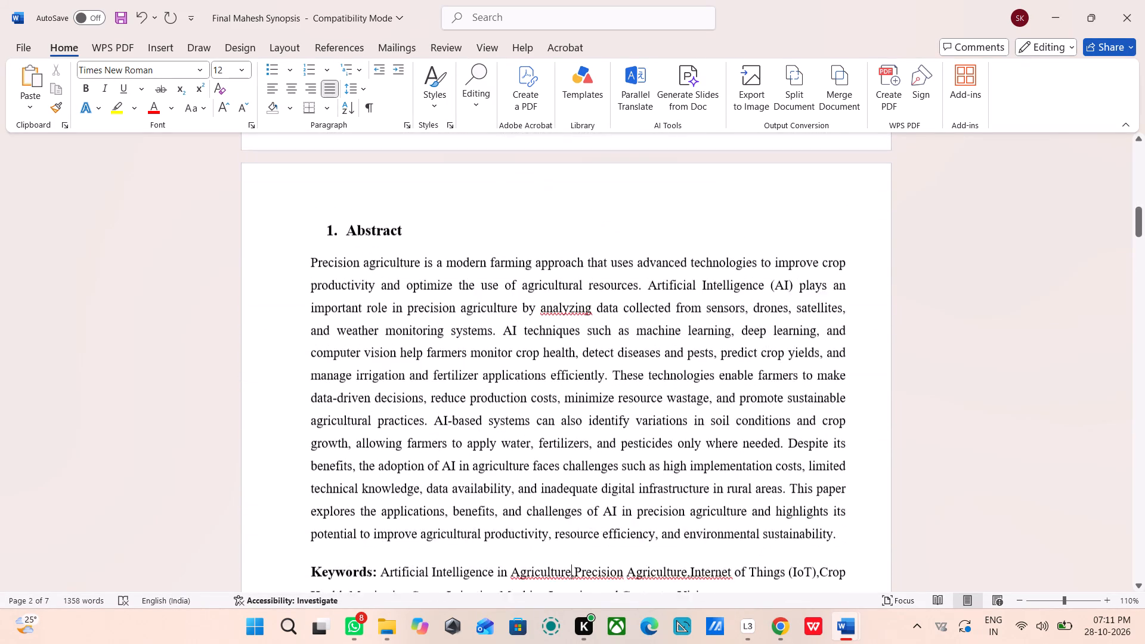
scroll(413, 568, down, 2)
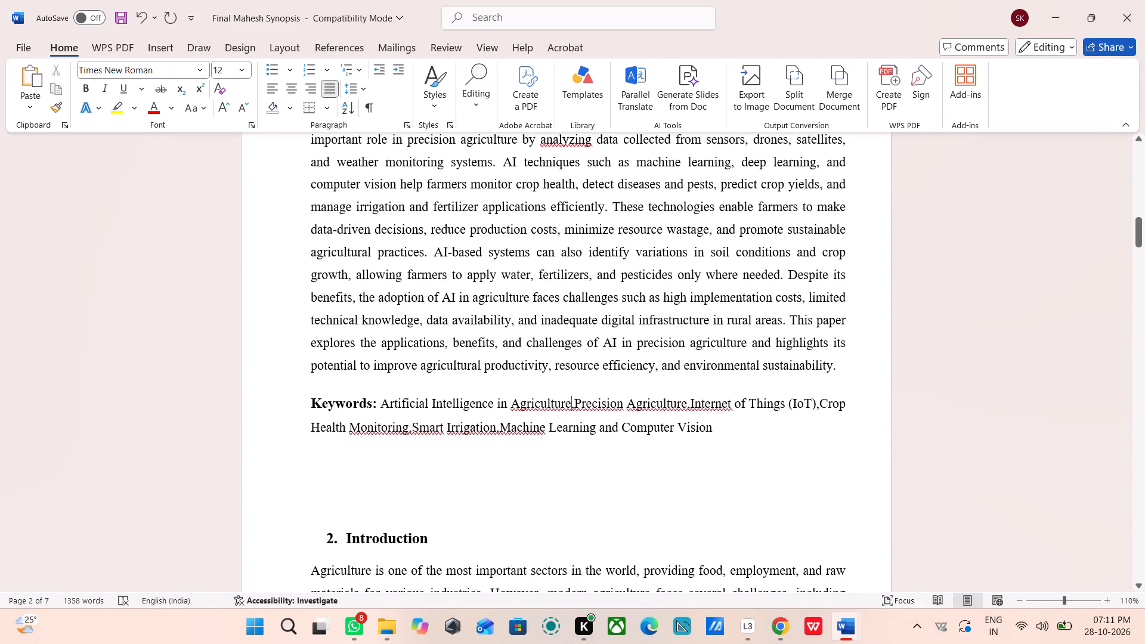
Review the layout of the remaining sections, from the Introduction through the literature table and Expected Outcomes to the References.
scroll(413, 568, down, 5)
scroll(413, 568, up, 1)
scroll(413, 568, down, 2)
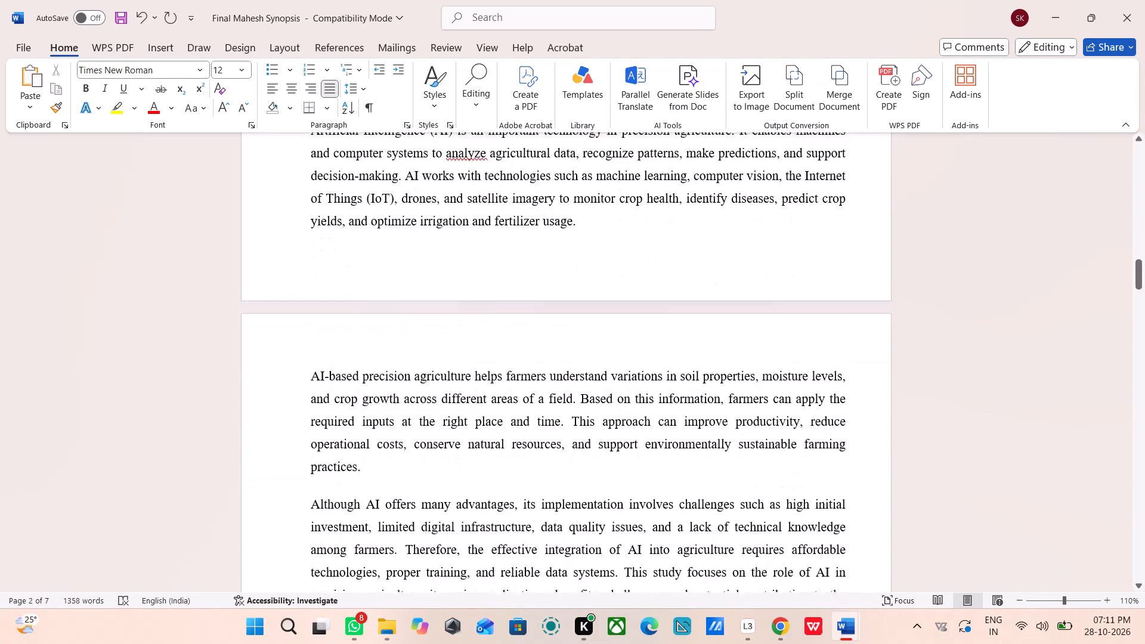
scroll(413, 568, down, 3)
scroll(413, 568, up, 1)
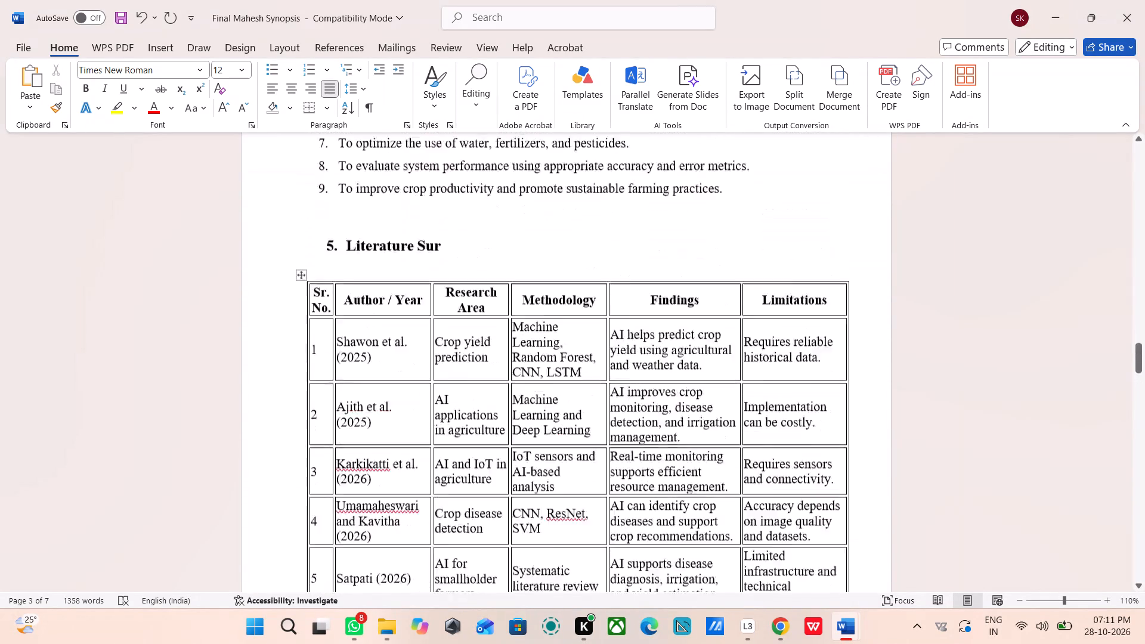
scroll(413, 568, up, 1)
scroll(413, 568, down, 3)
scroll(413, 568, up, 1)
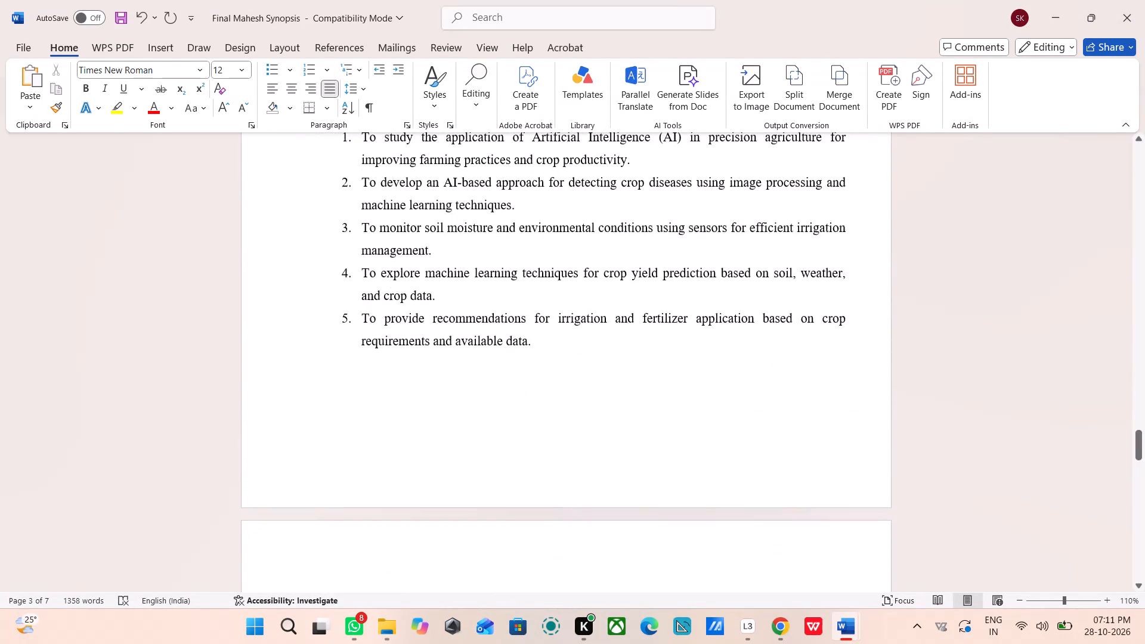
scroll(413, 568, up, 2)
scroll(413, 568, down, 2)
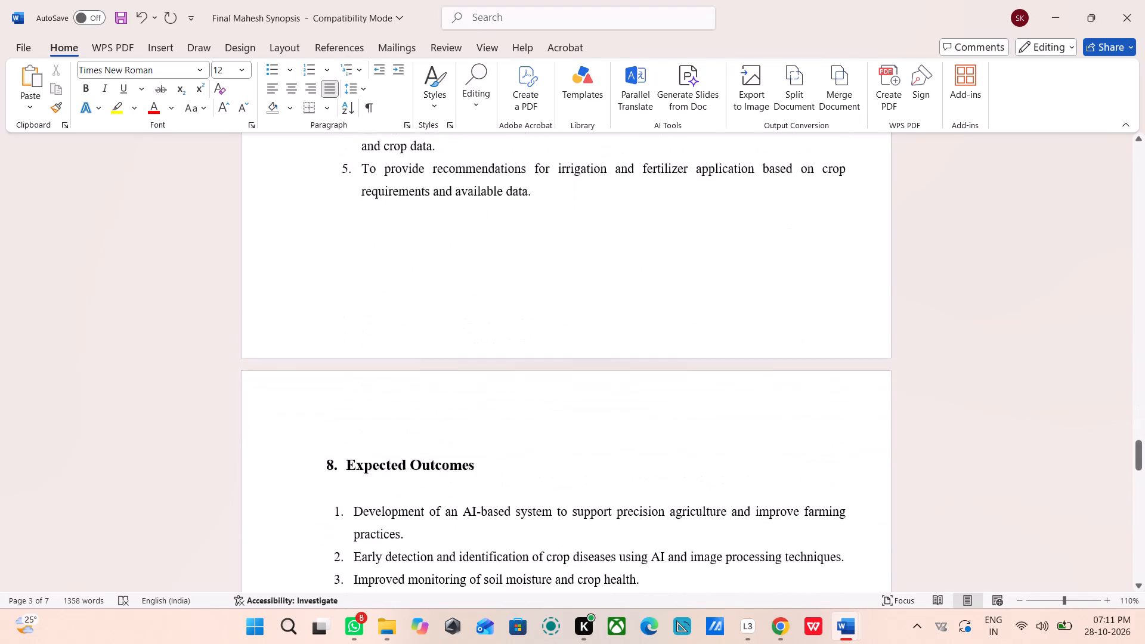
scroll(413, 568, down, 5)
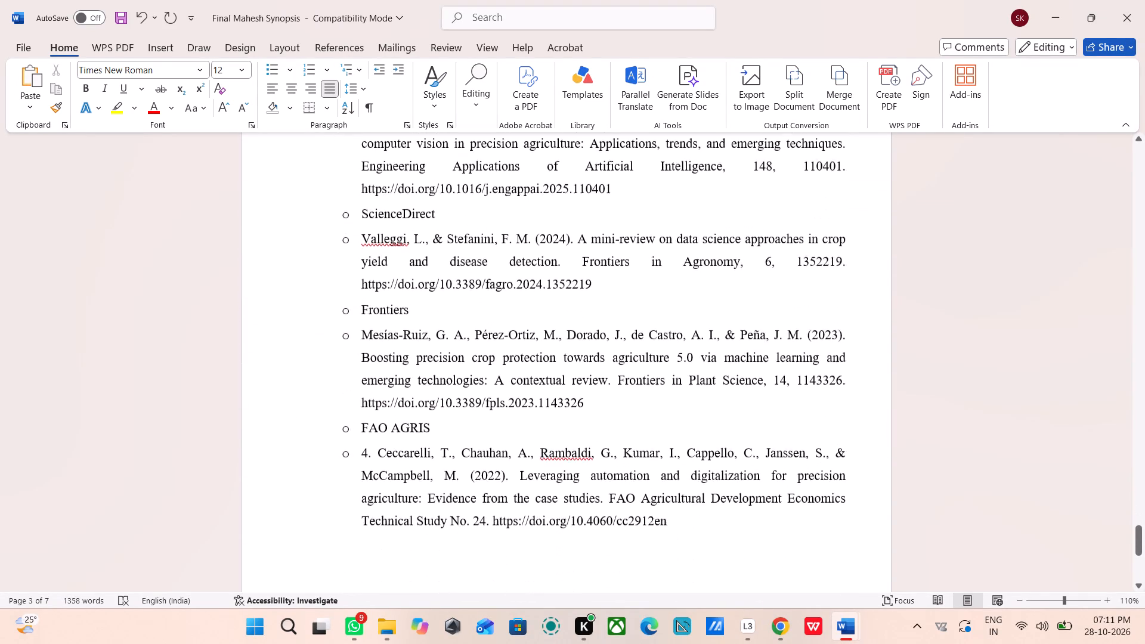
scroll(413, 568, up, 2)
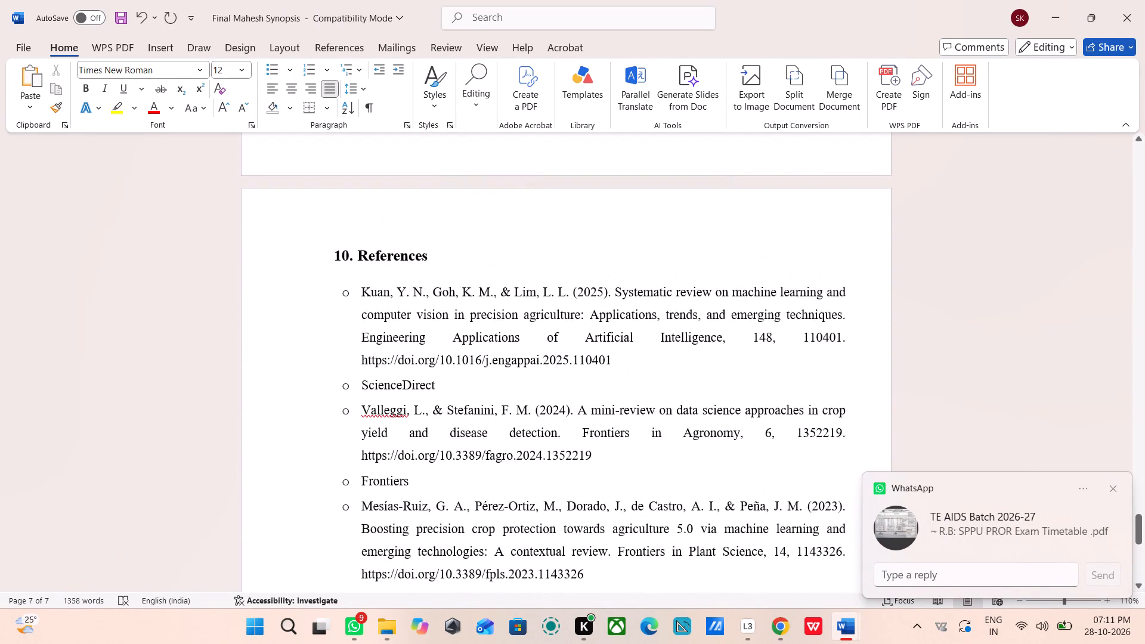
scroll(413, 568, up, 6)
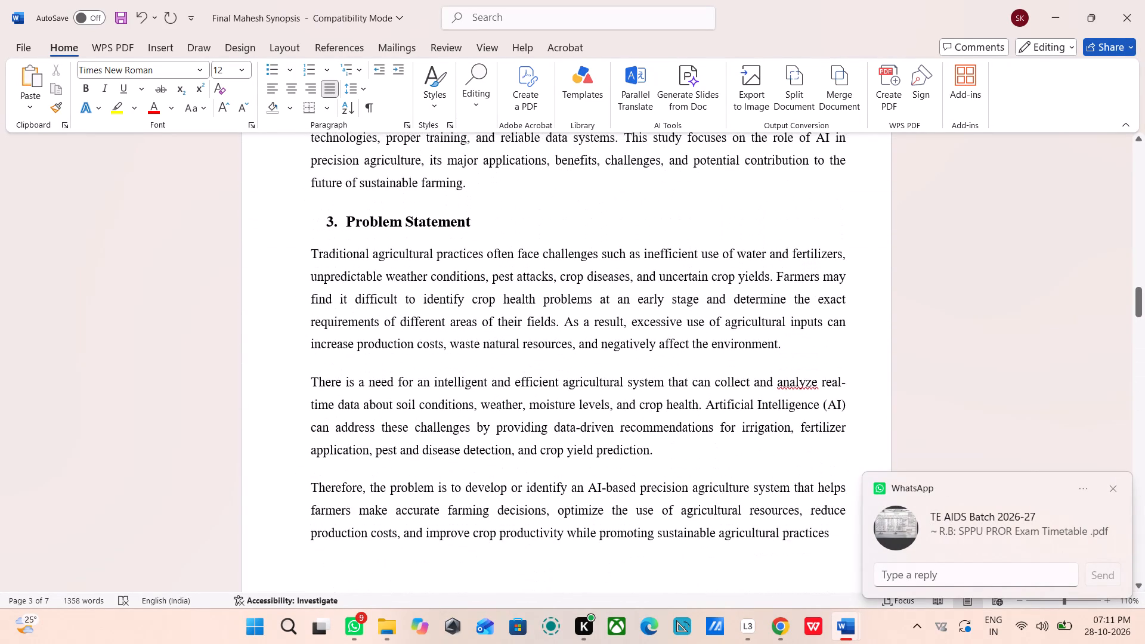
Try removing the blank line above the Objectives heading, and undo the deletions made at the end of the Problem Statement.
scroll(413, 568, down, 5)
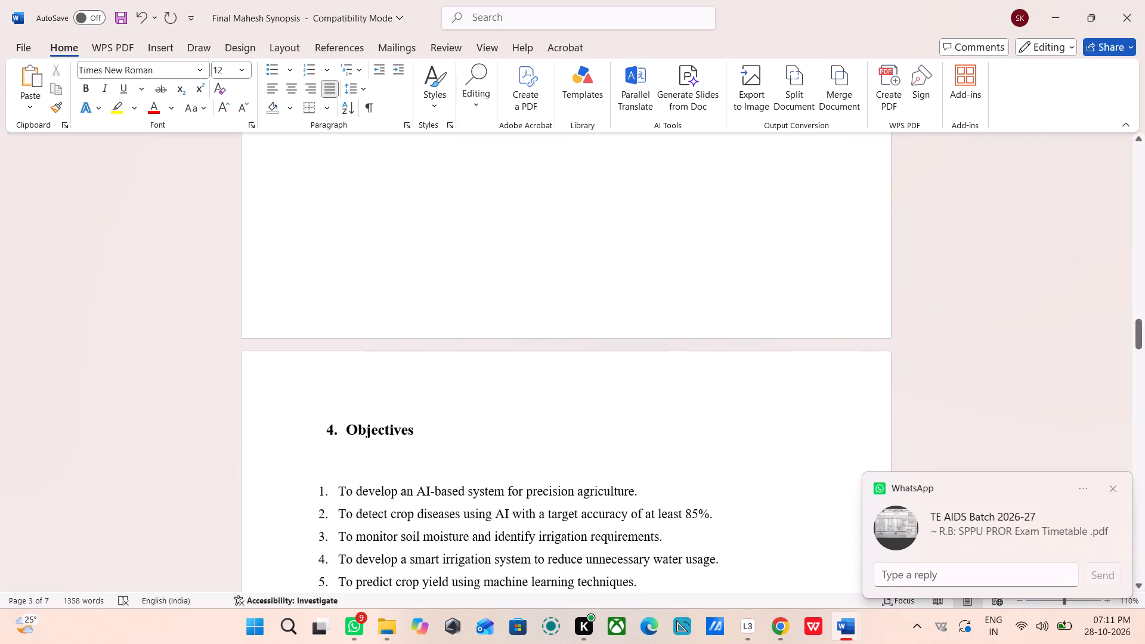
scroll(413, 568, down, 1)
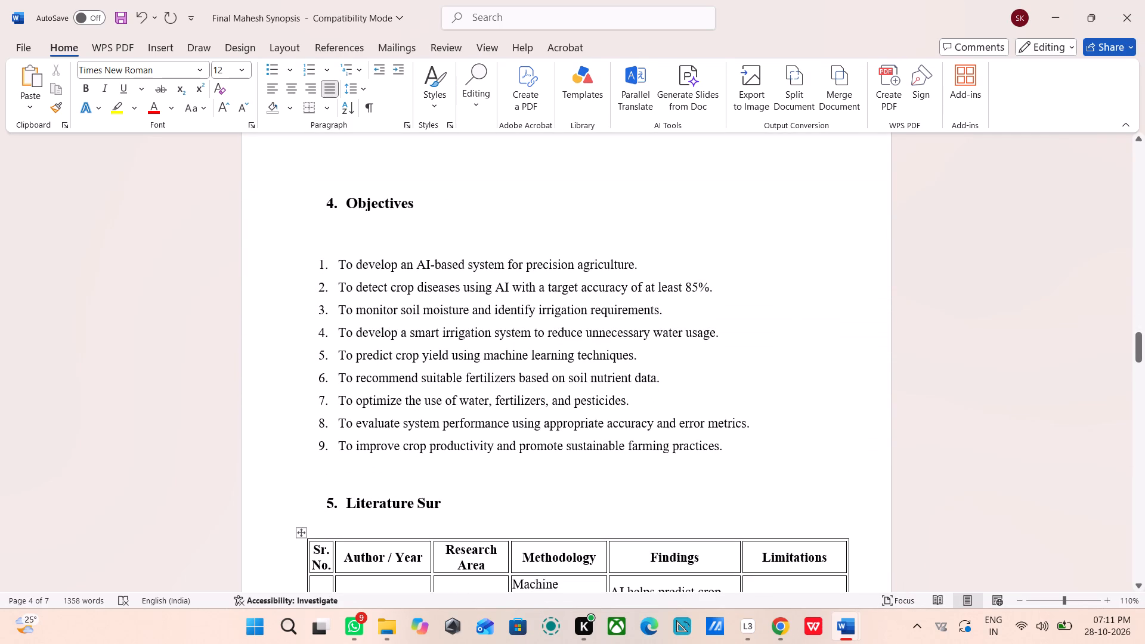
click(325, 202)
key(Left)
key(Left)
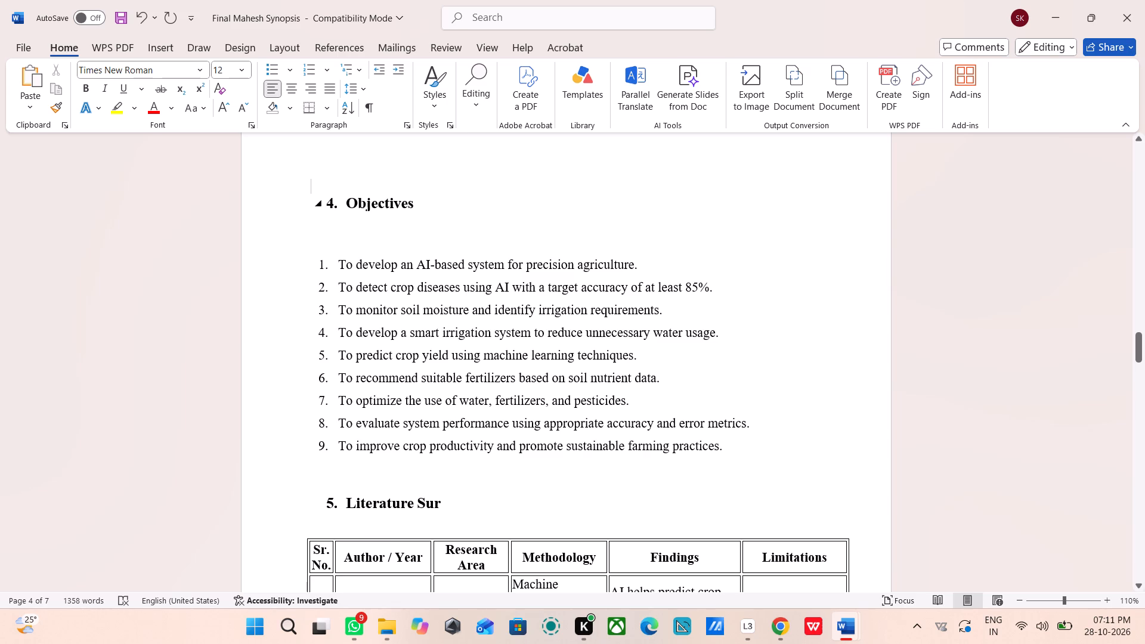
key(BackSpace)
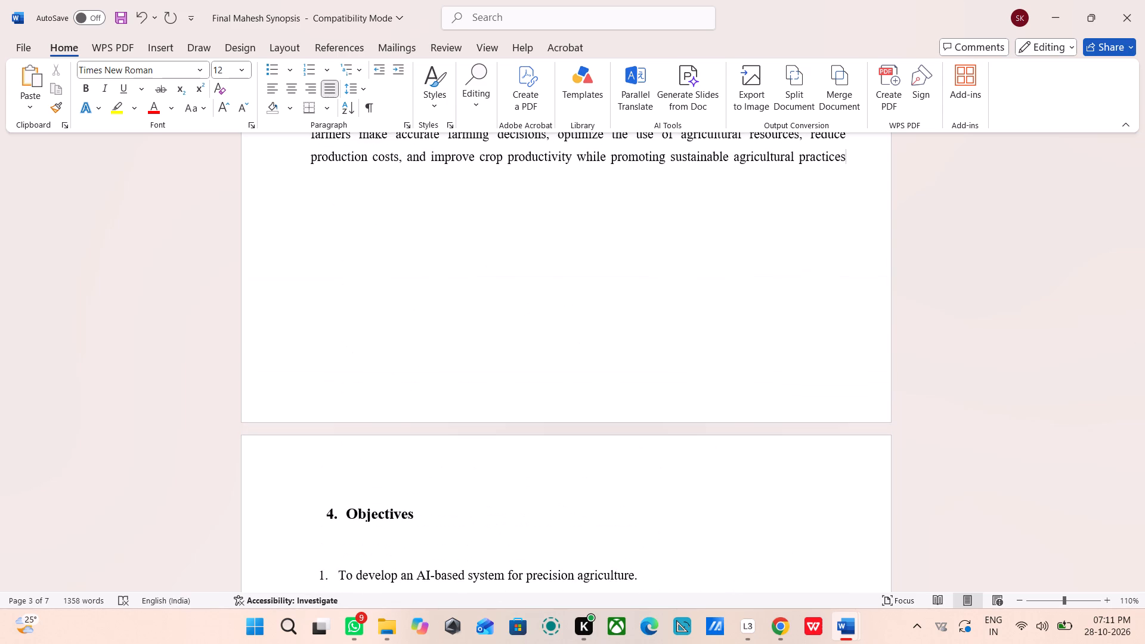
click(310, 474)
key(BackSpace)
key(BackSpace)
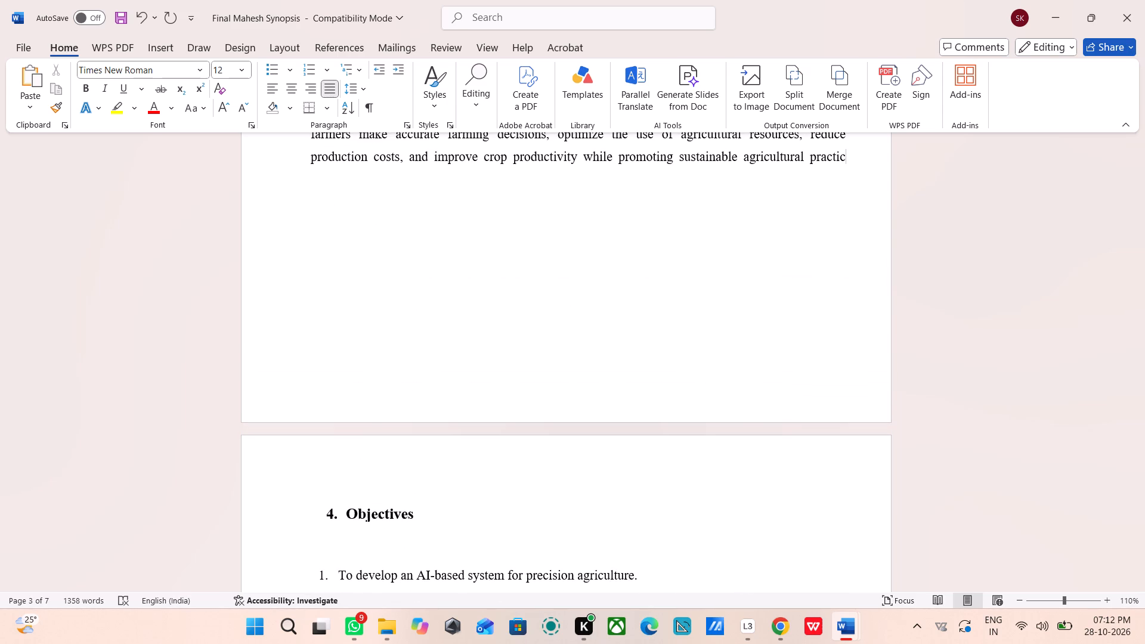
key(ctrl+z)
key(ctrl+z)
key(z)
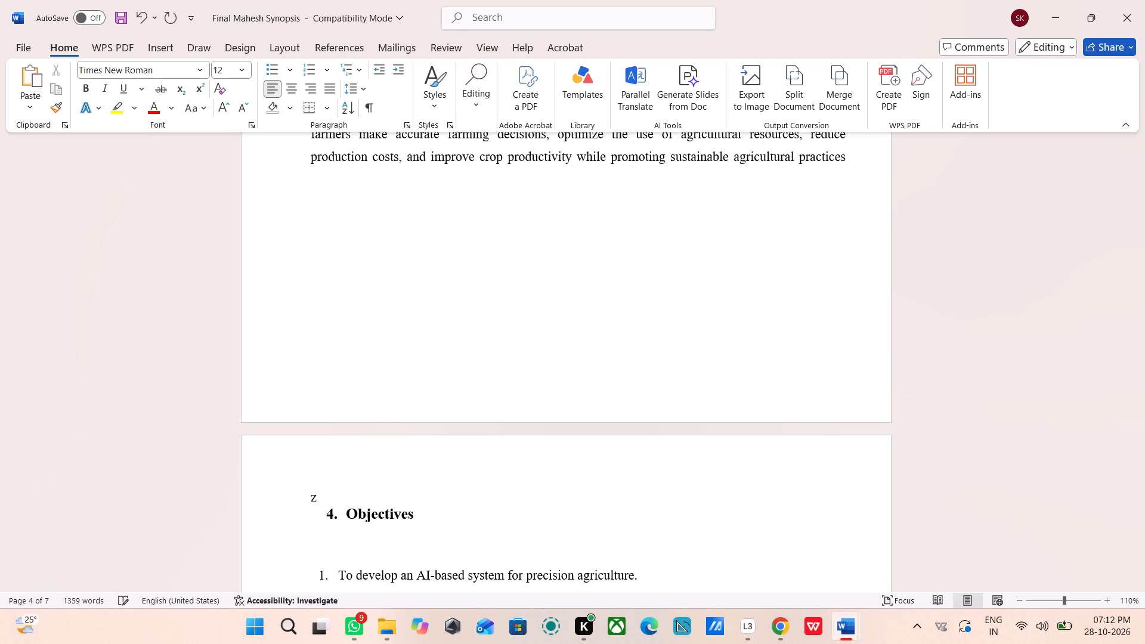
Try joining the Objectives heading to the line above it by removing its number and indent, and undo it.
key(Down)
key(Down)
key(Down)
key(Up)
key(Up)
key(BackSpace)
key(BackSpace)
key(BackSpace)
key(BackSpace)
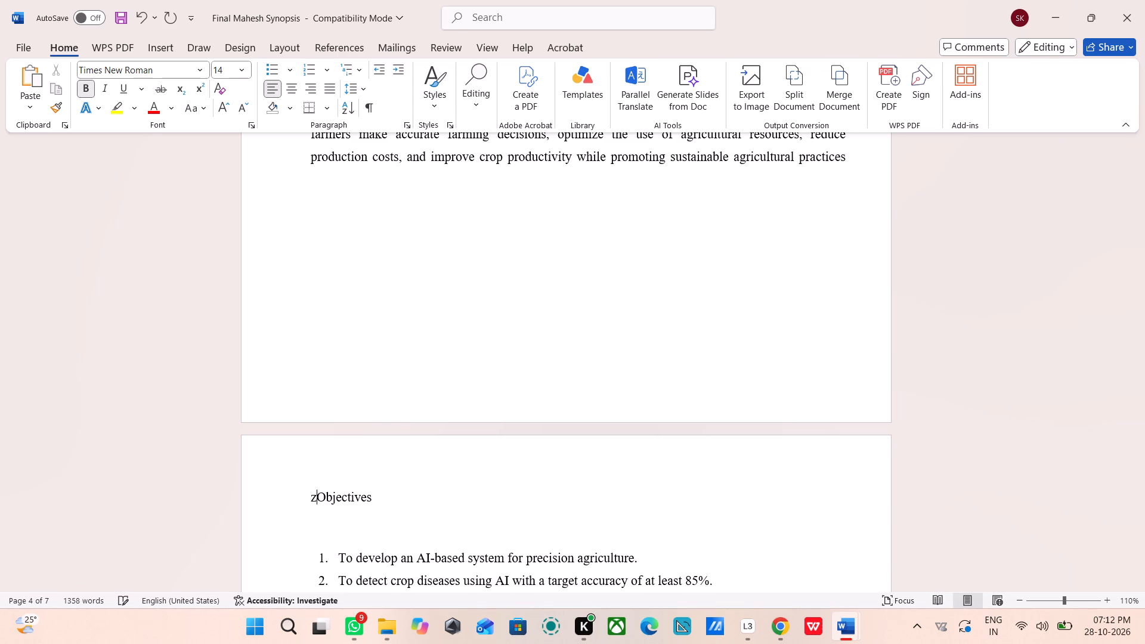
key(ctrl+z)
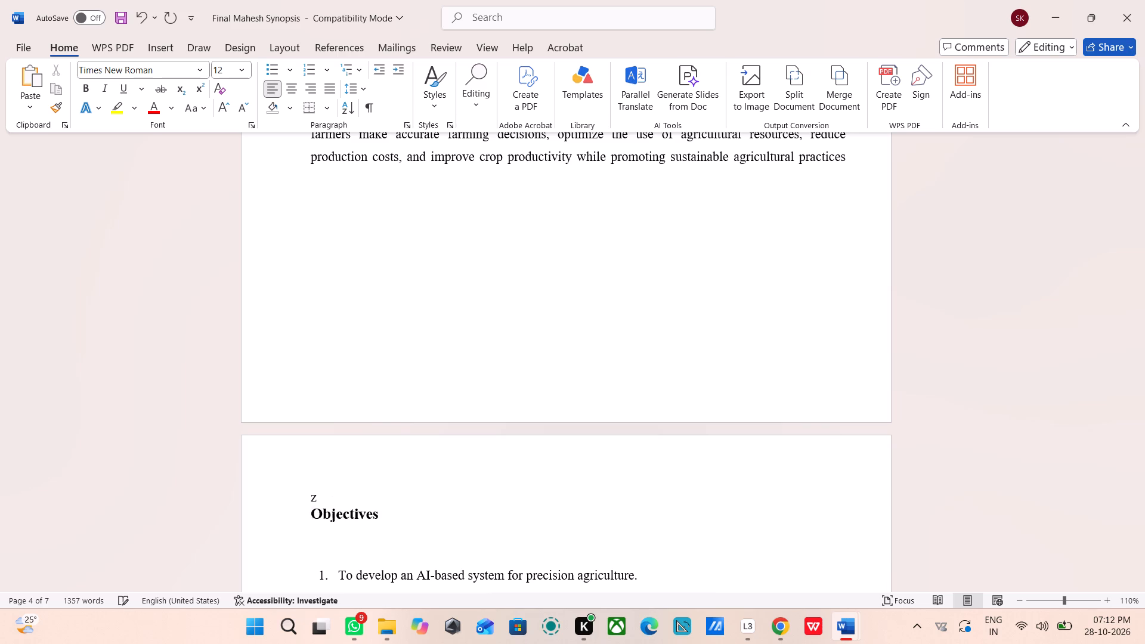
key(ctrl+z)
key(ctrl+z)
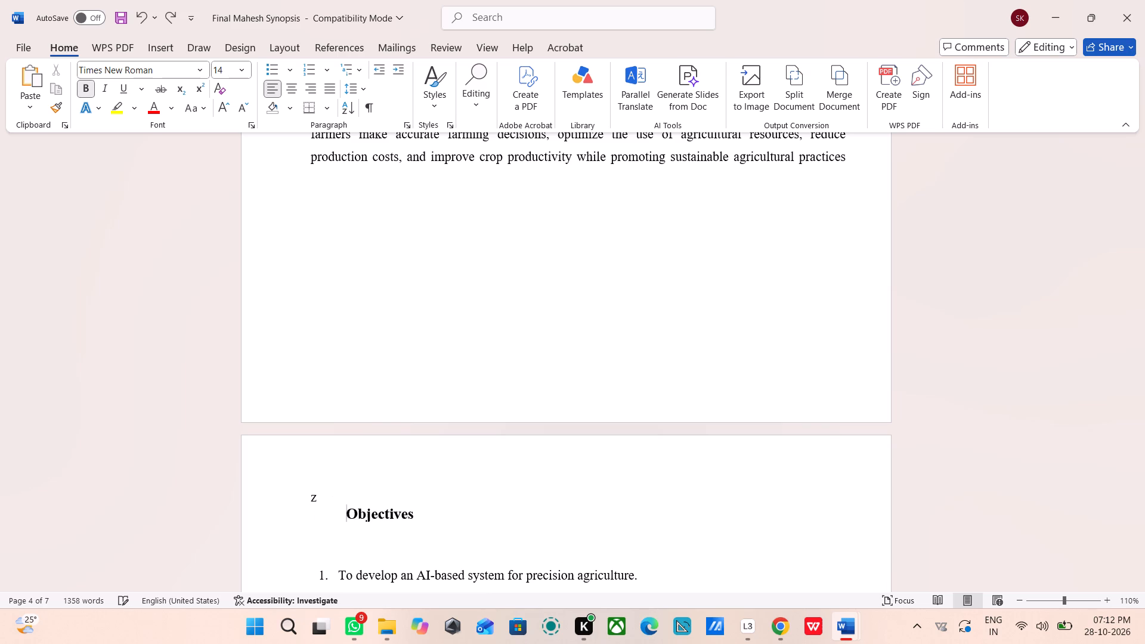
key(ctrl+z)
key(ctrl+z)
Undo the last edit to the comma between Agriculture and Precision in the Keywords paragraph.
key(ctrl+z)
key(ctrl+z)
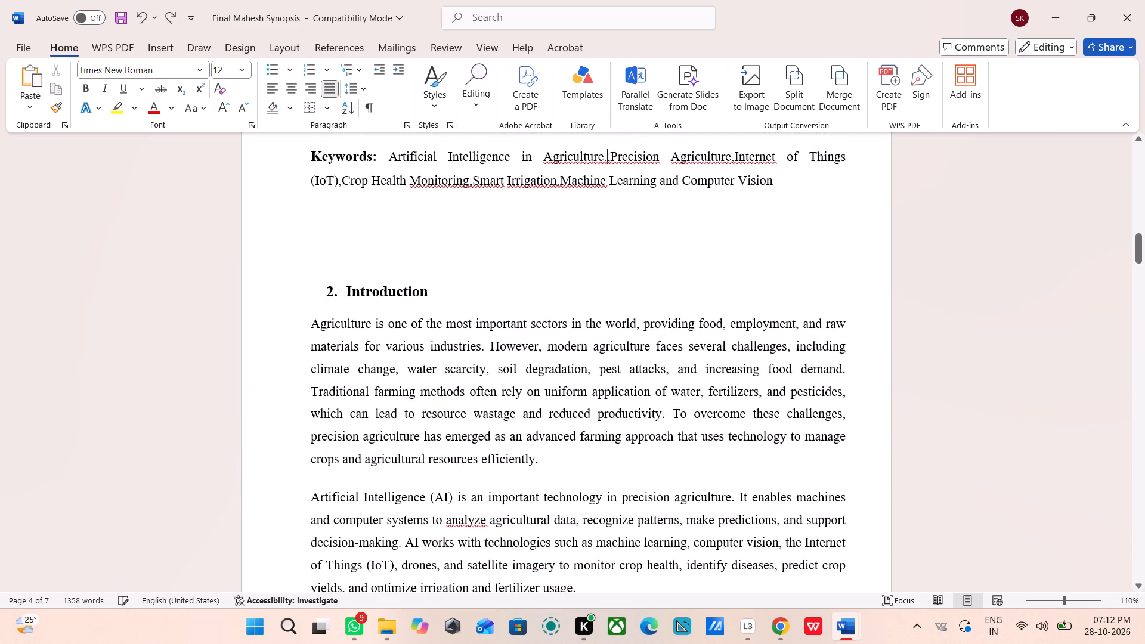
Review the sections from the Introduction to the literature table again, and recheck the Abstract page with its Keywords paragraph.
scroll(297, 465, down, 3)
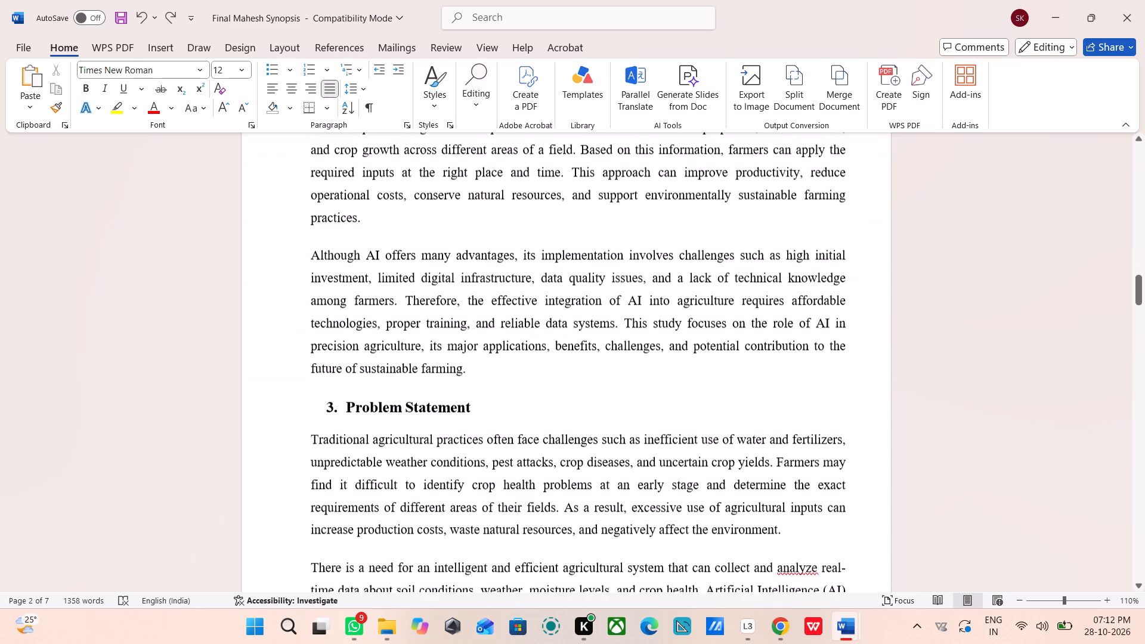
scroll(297, 465, down, 5)
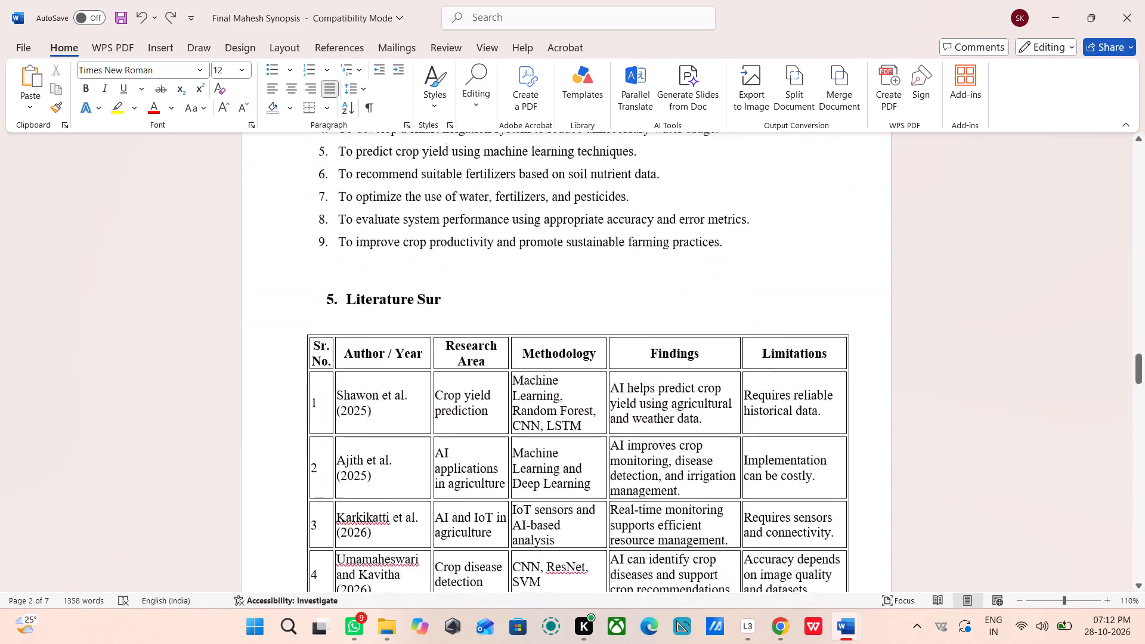
scroll(297, 465, down, 1)
scroll(297, 465, up, 3)
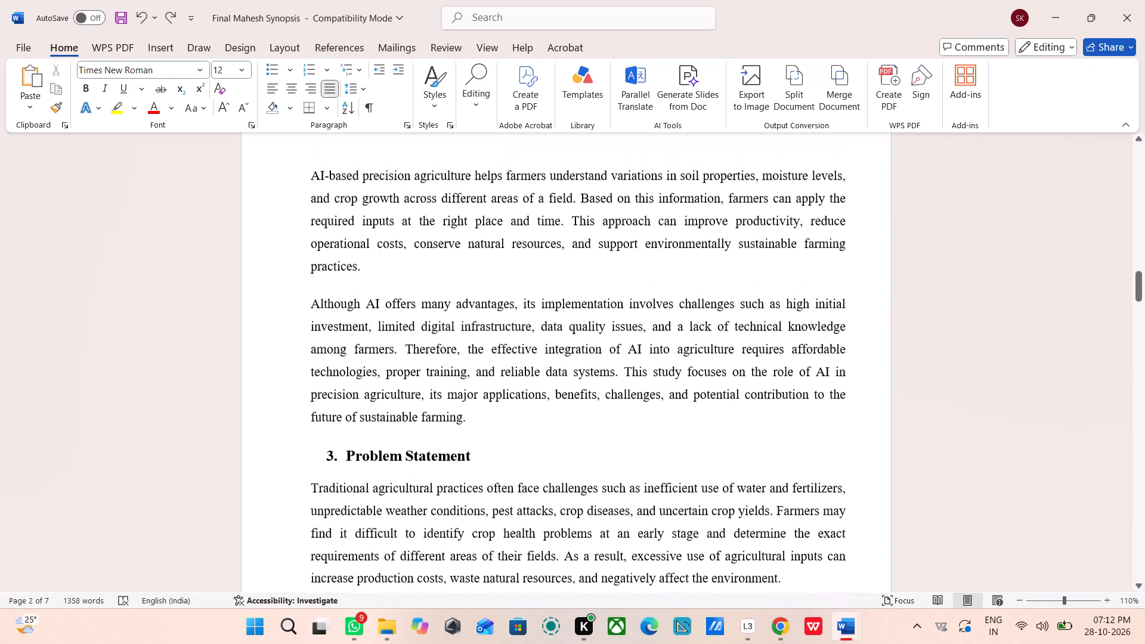
scroll(297, 465, up, 4)
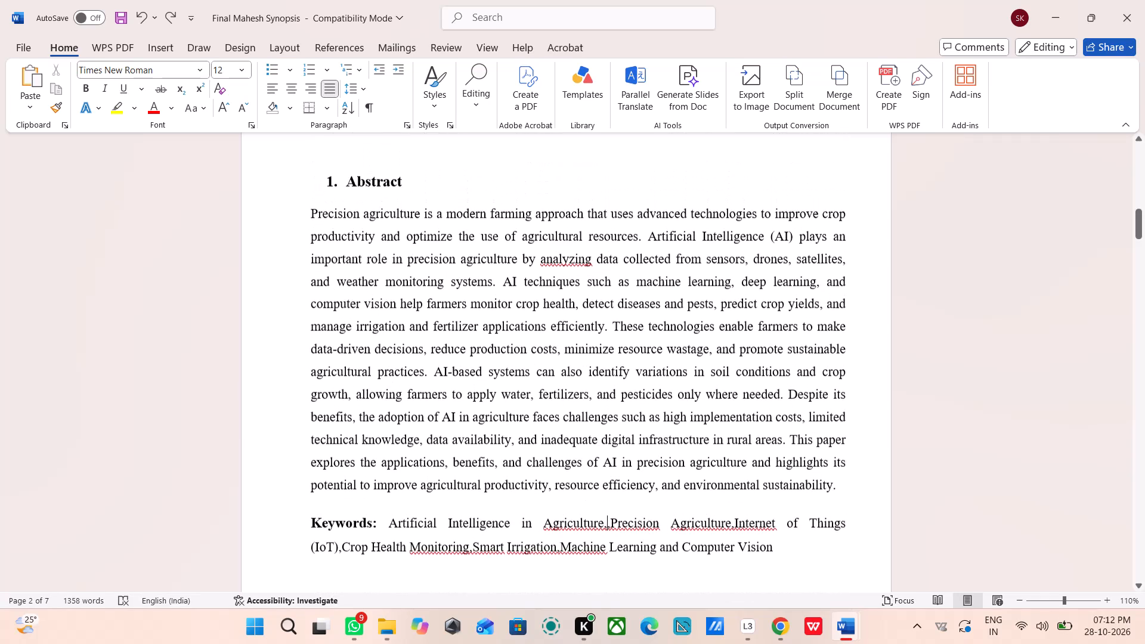
scroll(297, 465, up, 2)
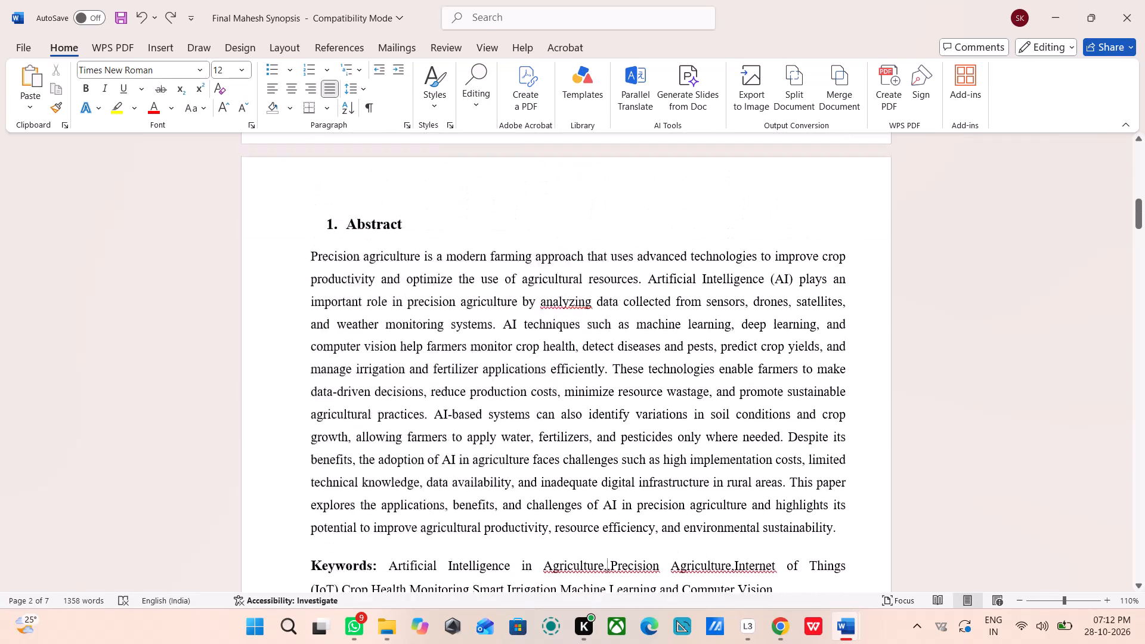
scroll(297, 465, up, 5)
scroll(297, 465, down, 2)
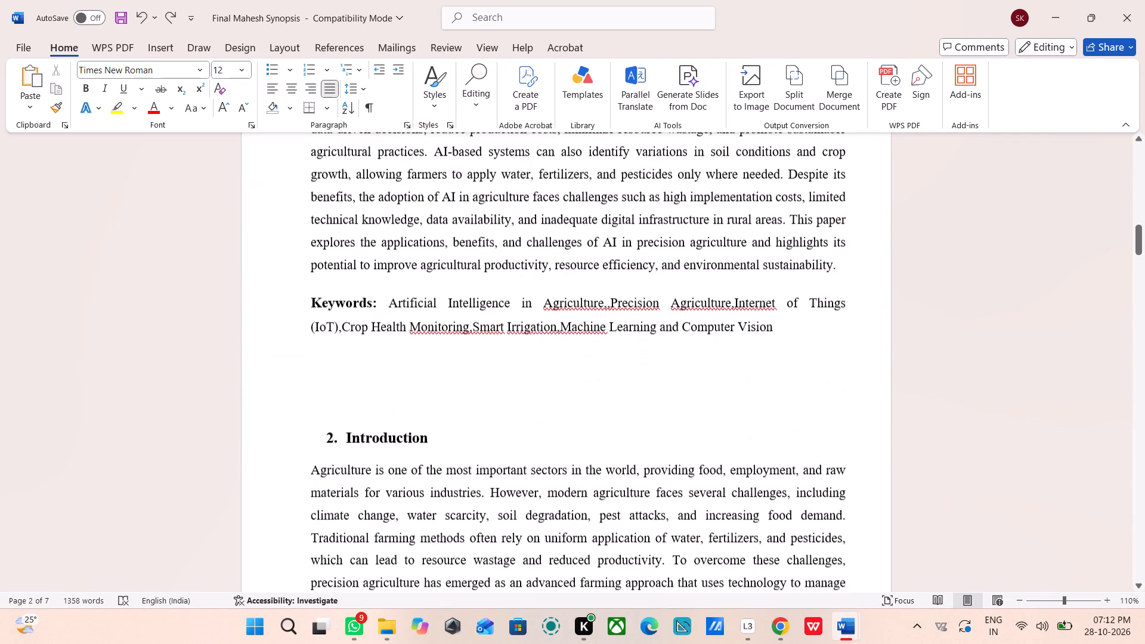
scroll(297, 465, down, 2)
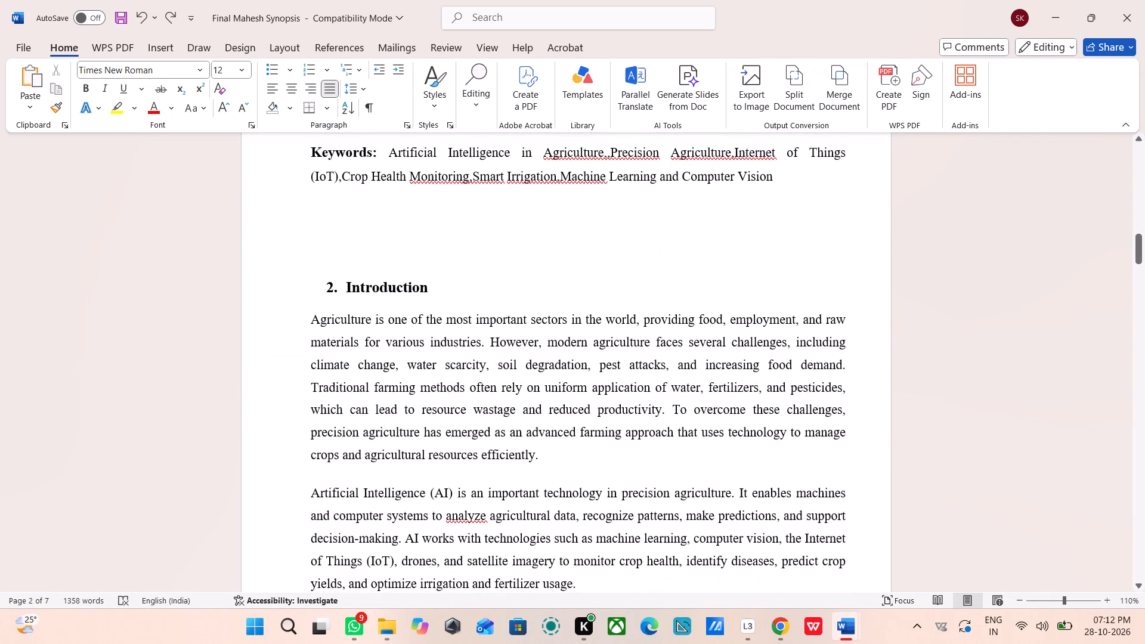
scroll(297, 465, up, 3)
scroll(297, 465, down, 1)
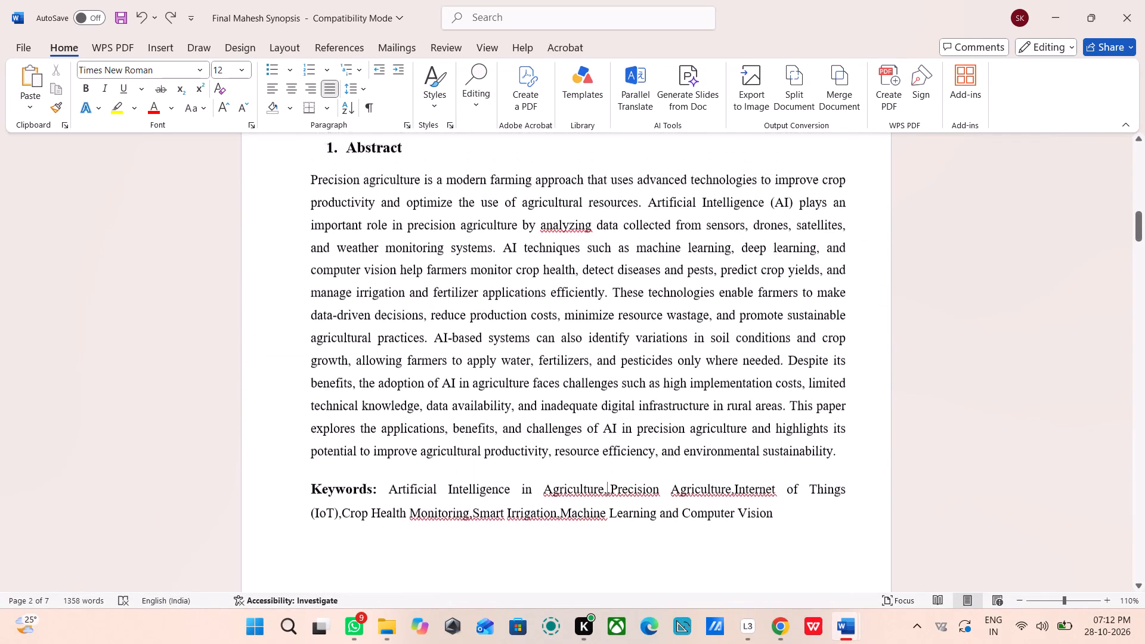
Indent the start of the Keywords line below the Abstract with four spaces.
scroll(297, 465, down, 1)
scroll(297, 465, up, 1)
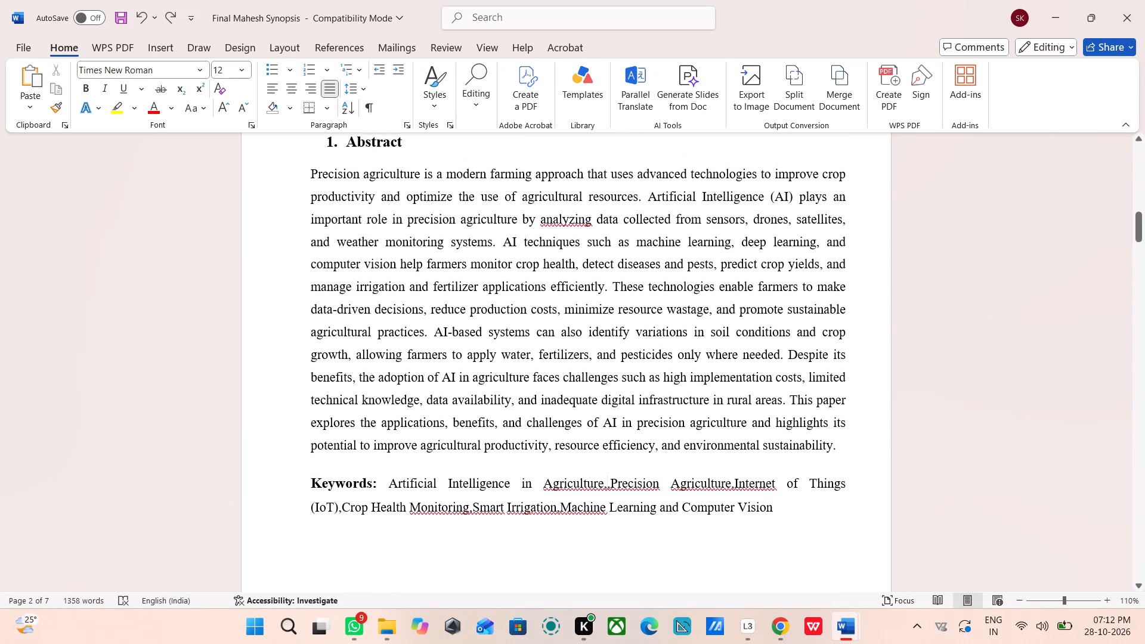
click(308, 484)
key(space)
key(space)
key(space)
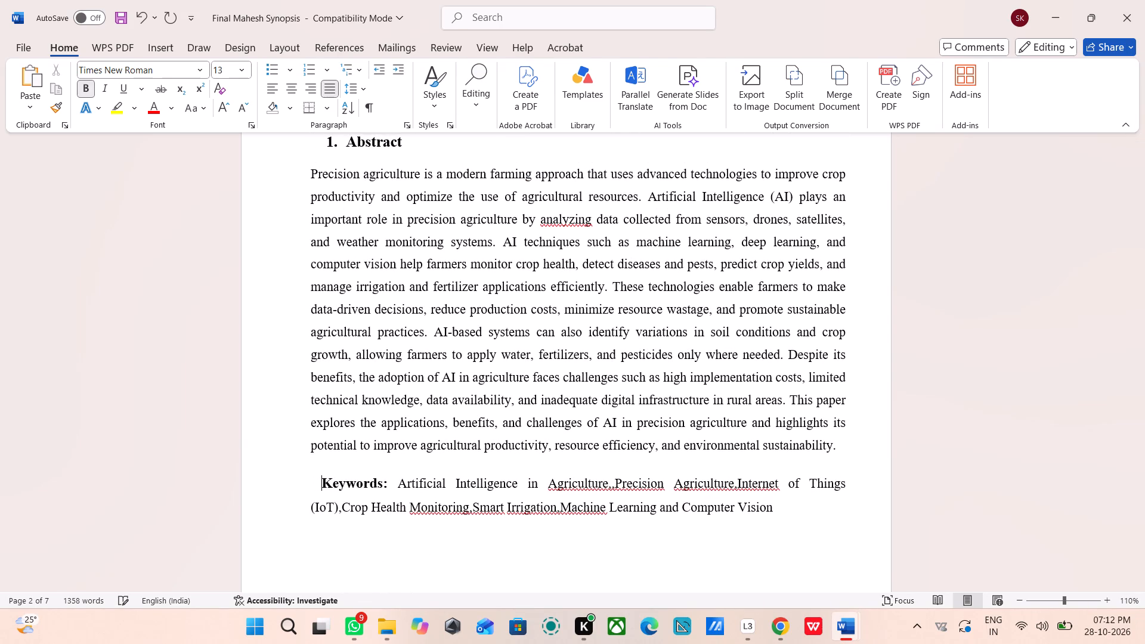
key(space)
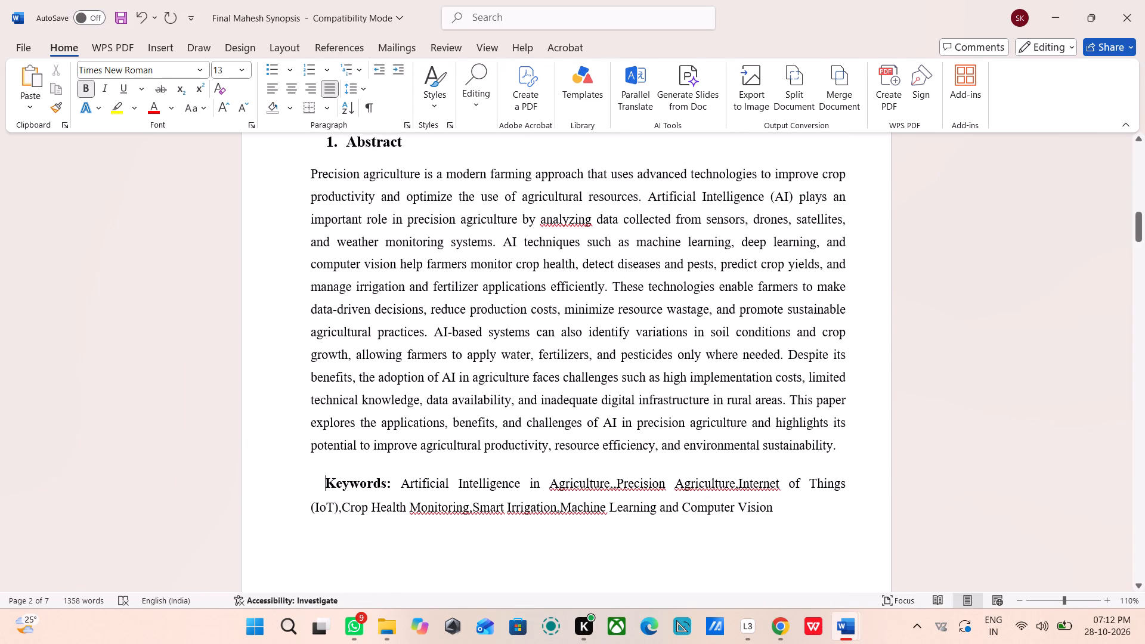
Try to indent the second line of the Keywords paragraph by adding seven spaces before (IoT).
click(310, 508)
key(space)
key(space)
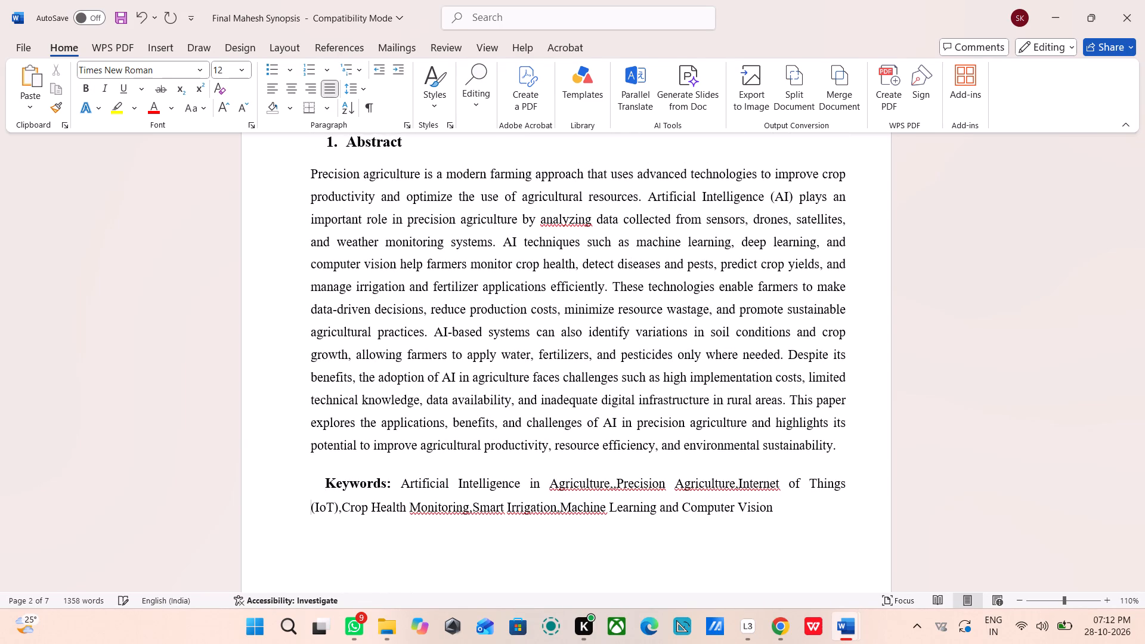
key(space)
key(space)
key(space)
key(space)
key(space)
Select the whole Keywords paragraph, try left alignment, and settle on centred alignment.
scroll(310, 508, down, 1)
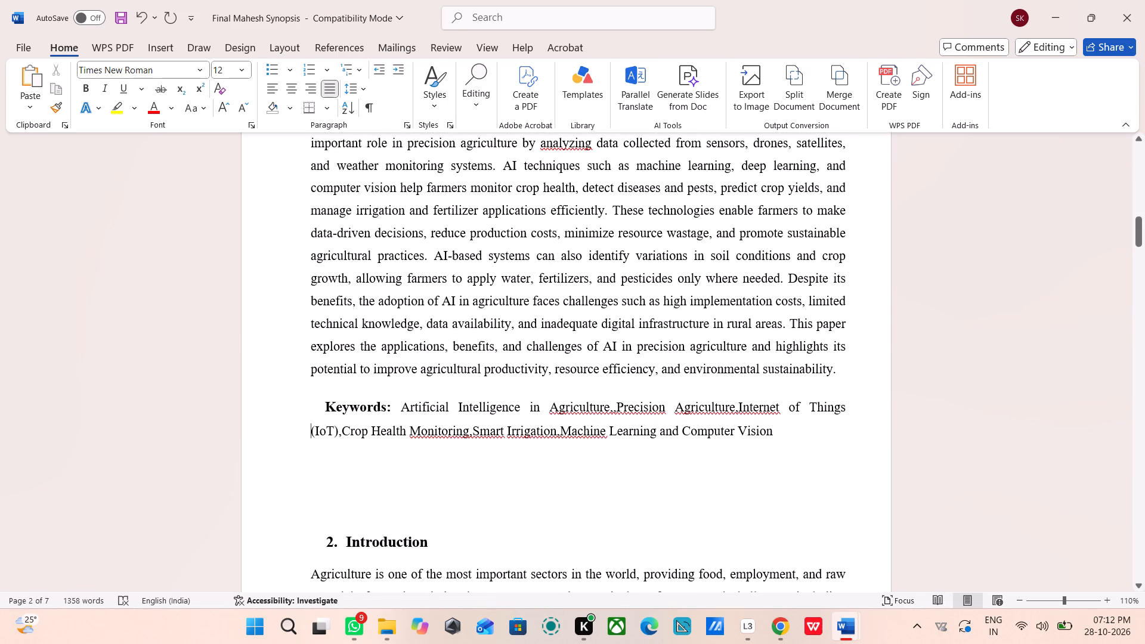
scroll(328, 437, right, 1)
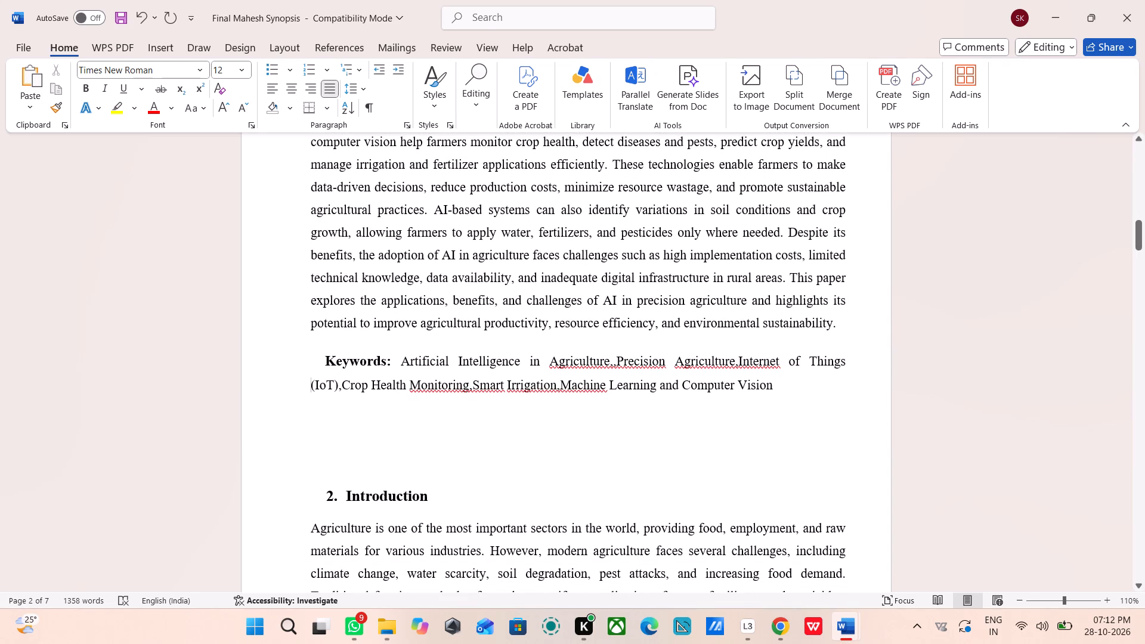
click(329, 357)
scroll(344, 381, up, 1)
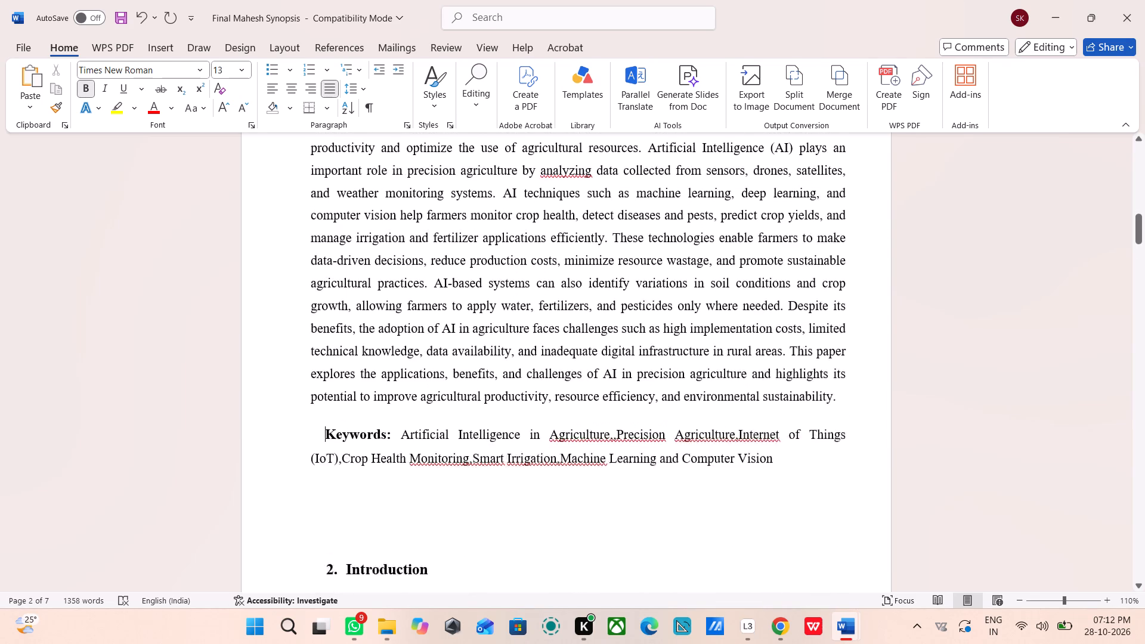
scroll(344, 381, up, 1)
drag(344, 381, 329, 422)
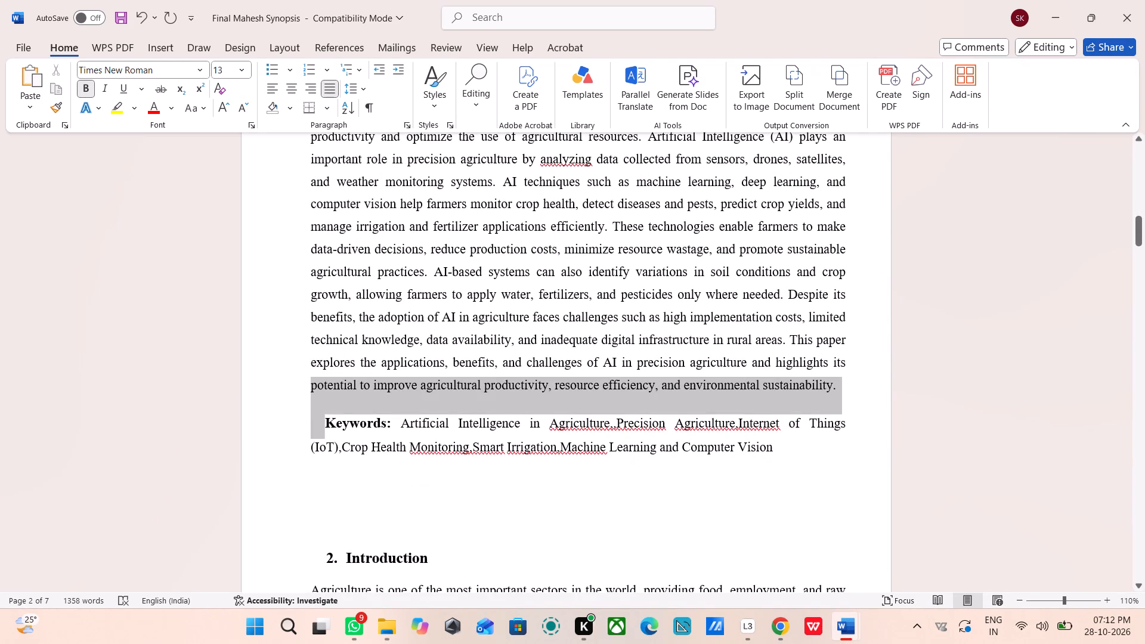
drag(329, 422, 331, 423)
click(301, 398)
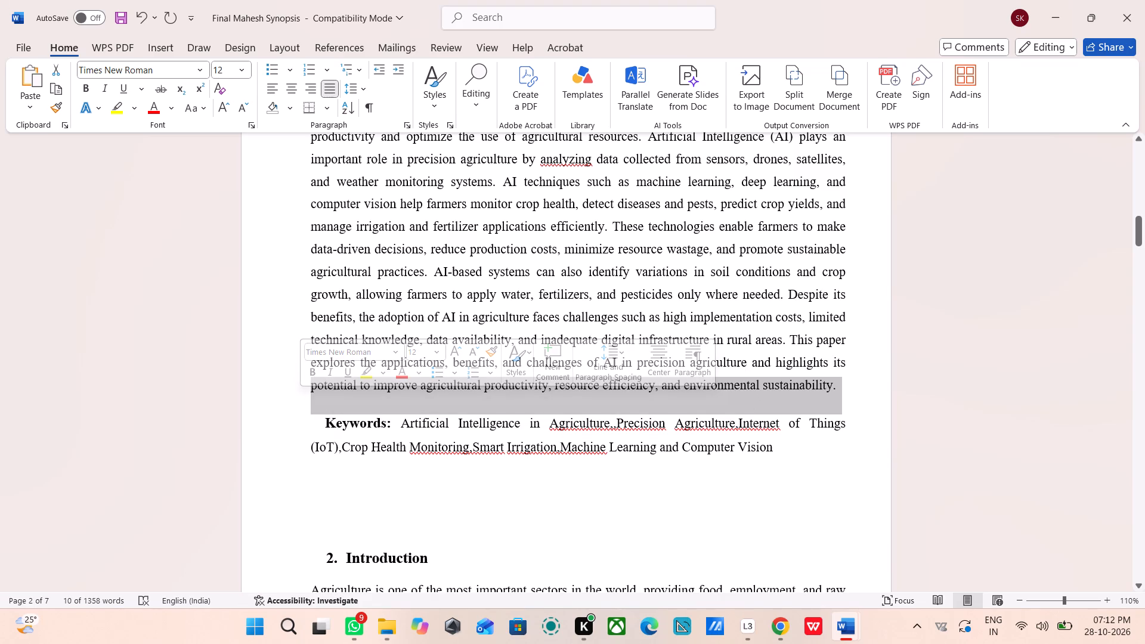
click(317, 438)
drag(321, 420, 802, 465)
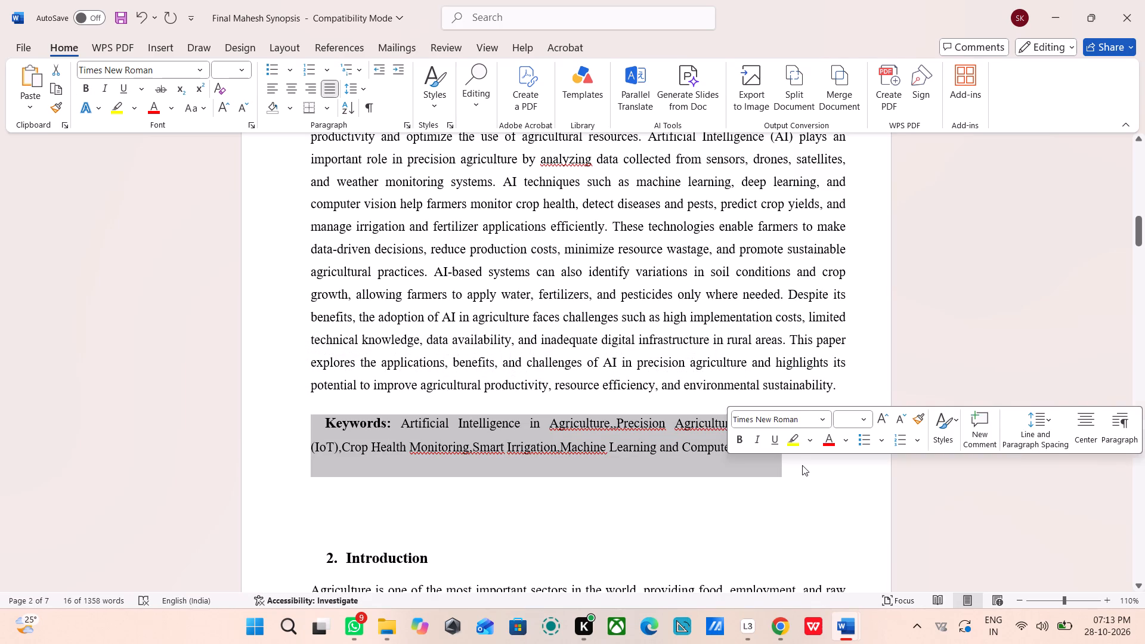
click(278, 86)
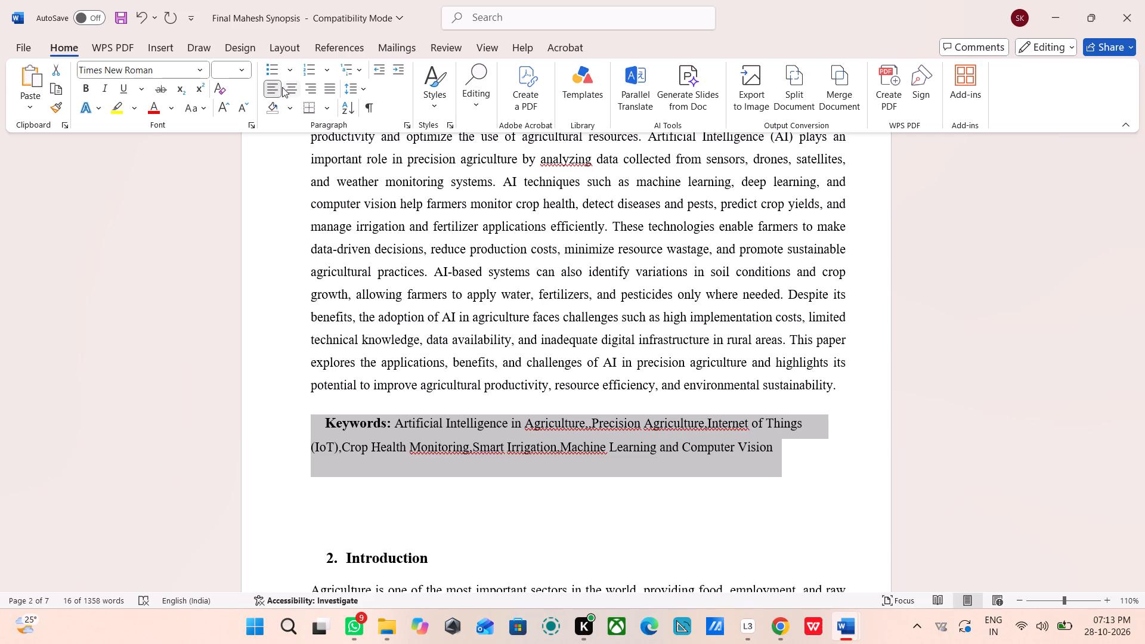
click(289, 82)
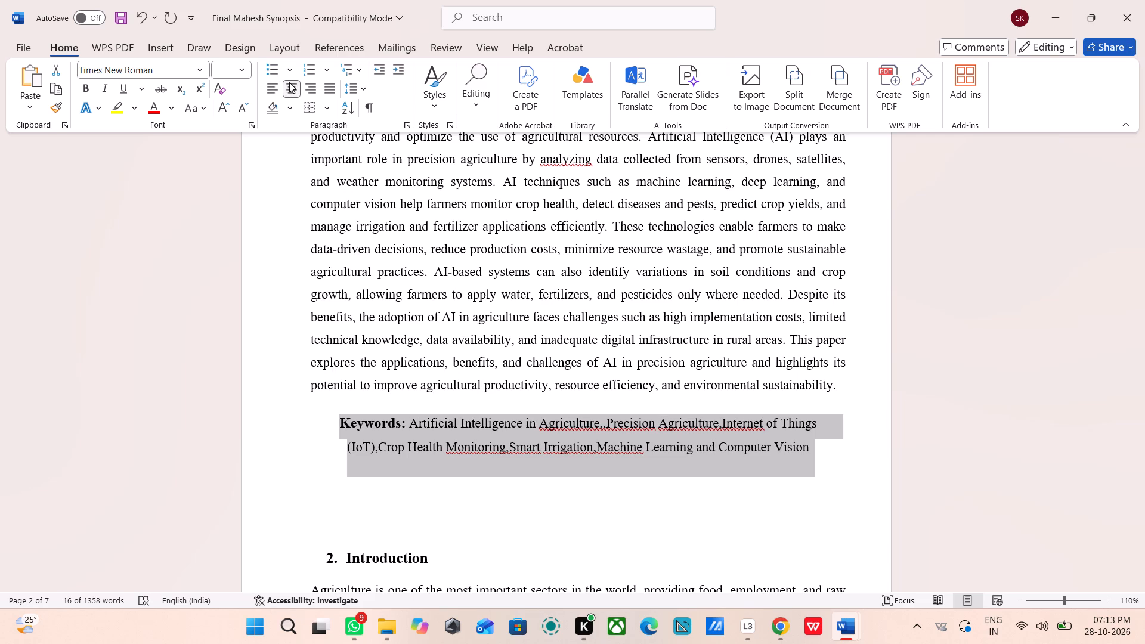
click(295, 219)
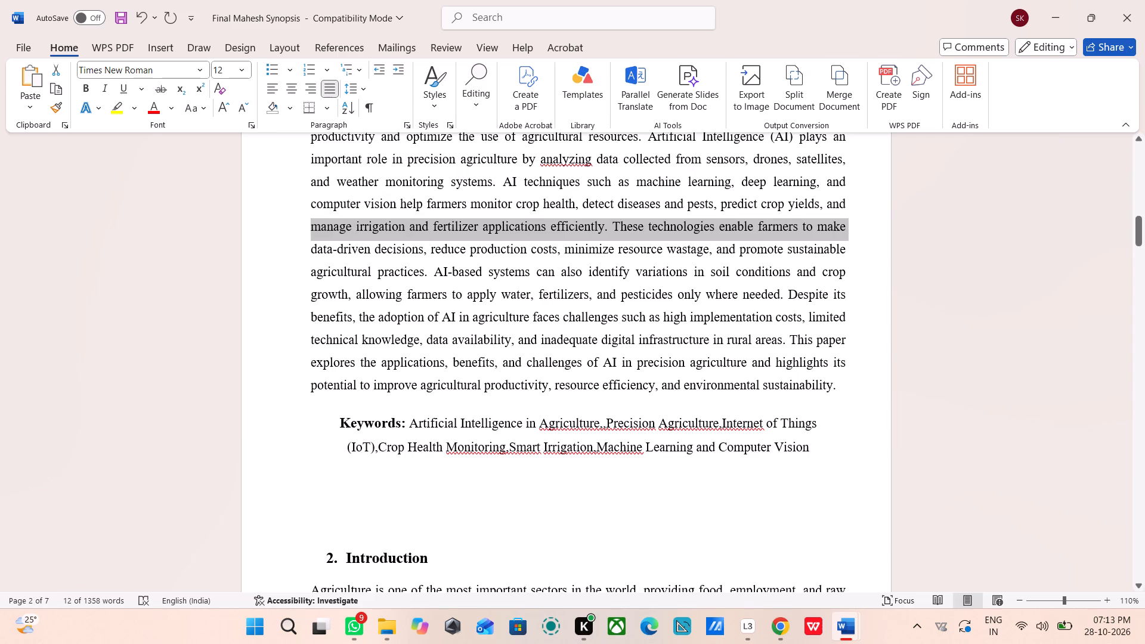
Review the layout of the sections from the Introduction to the literature table.
scroll(373, 411, down, 2)
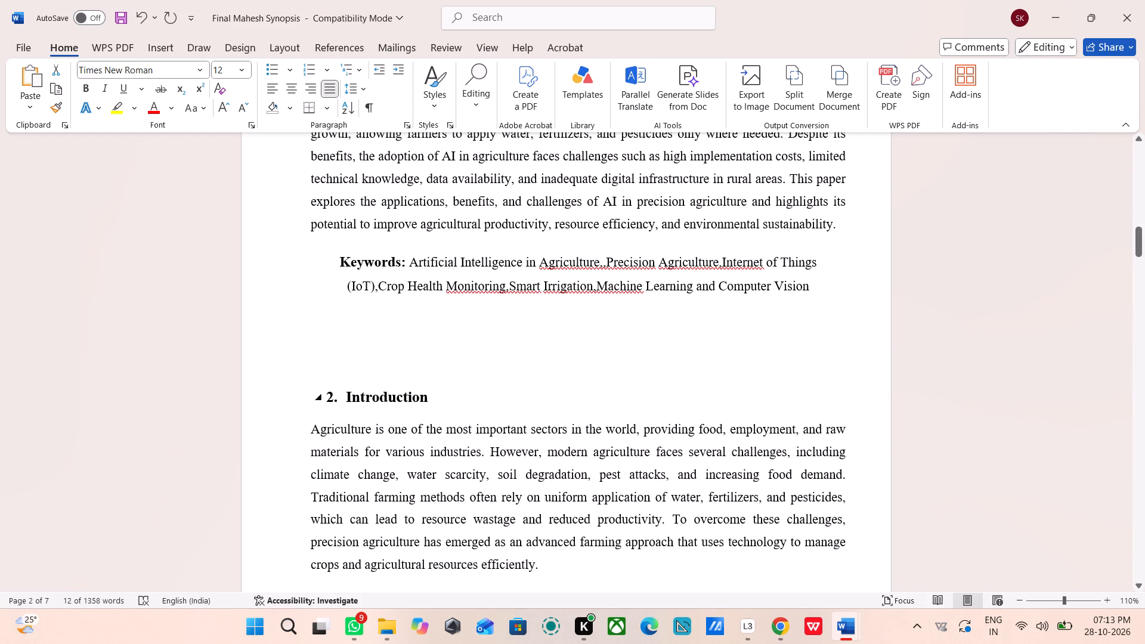
scroll(331, 397, down, 1)
scroll(331, 397, up, 1)
scroll(331, 397, down, 2)
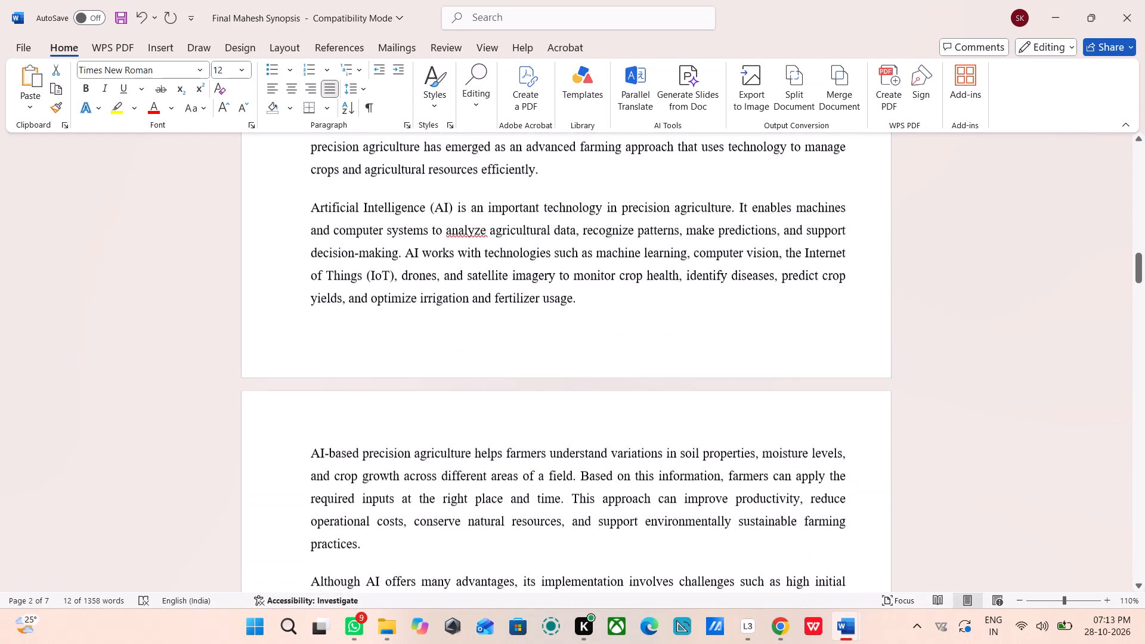
scroll(331, 397, down, 1)
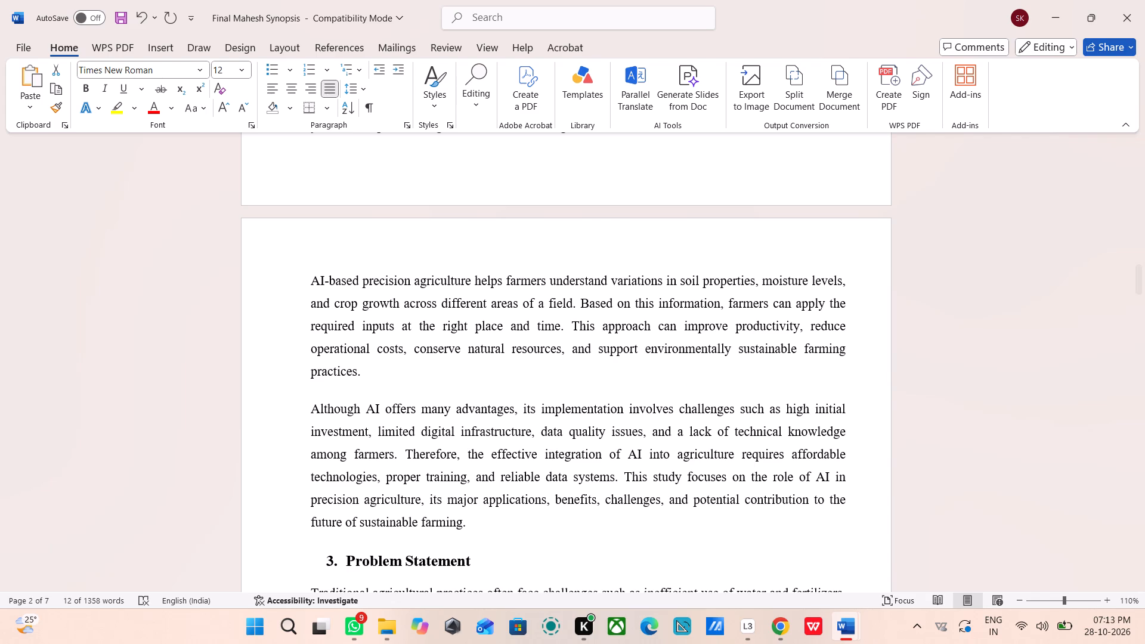
scroll(331, 397, down, 1)
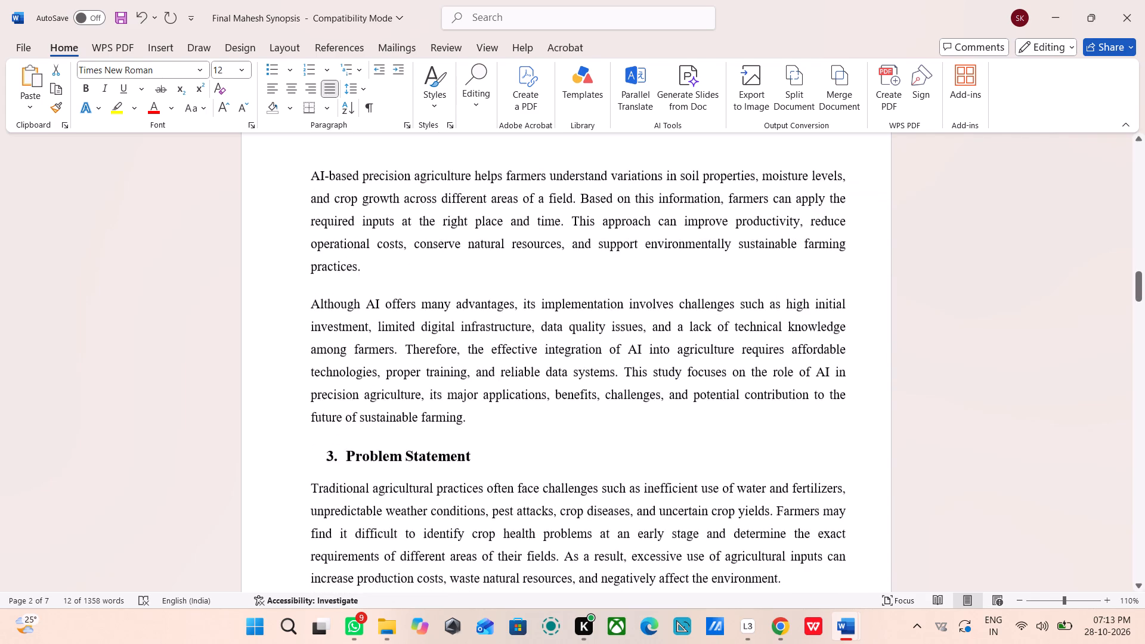
scroll(331, 397, down, 4)
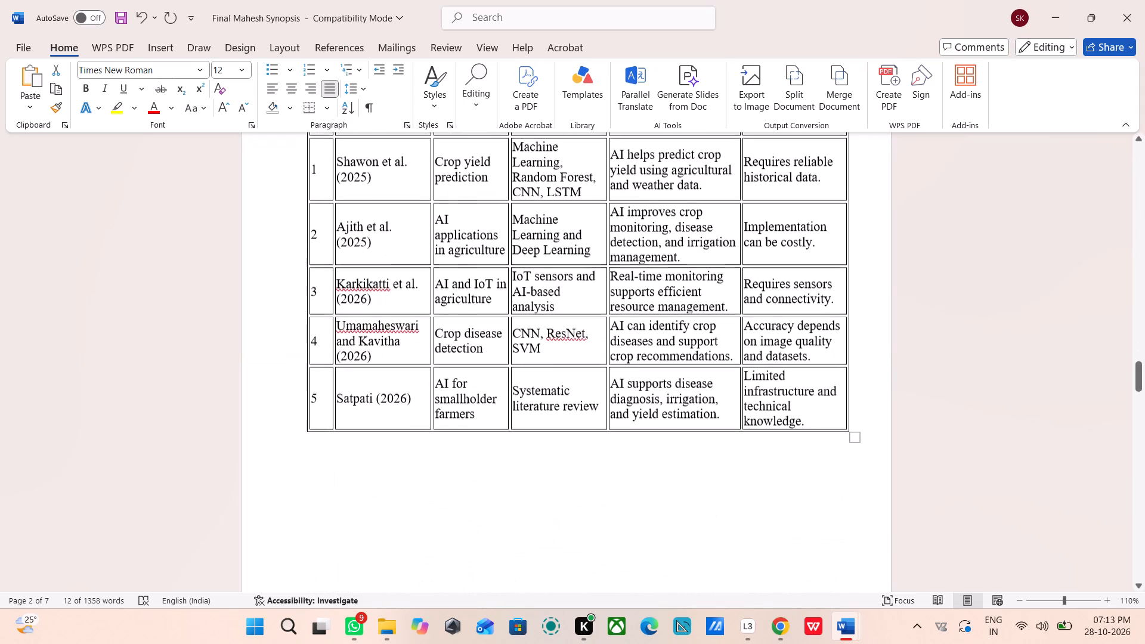
scroll(331, 397, up, 4)
scroll(331, 397, down, 1)
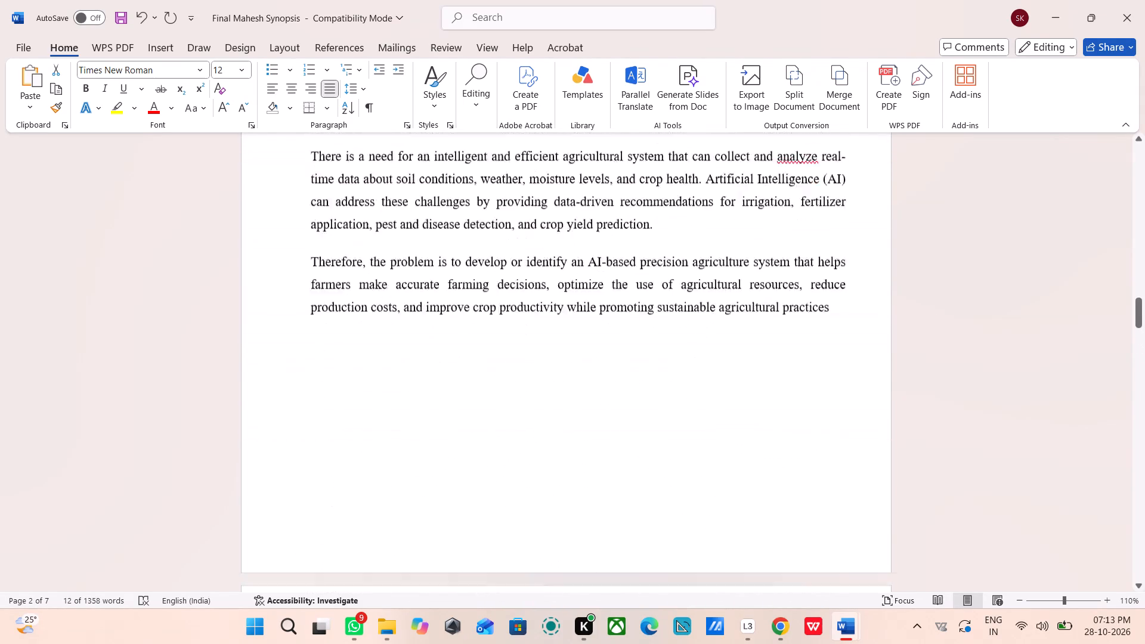
Review the layout of the Research Gap, Proposed Scope of Study, Expected Outcomes and References sections.
scroll(331, 397, down, 6)
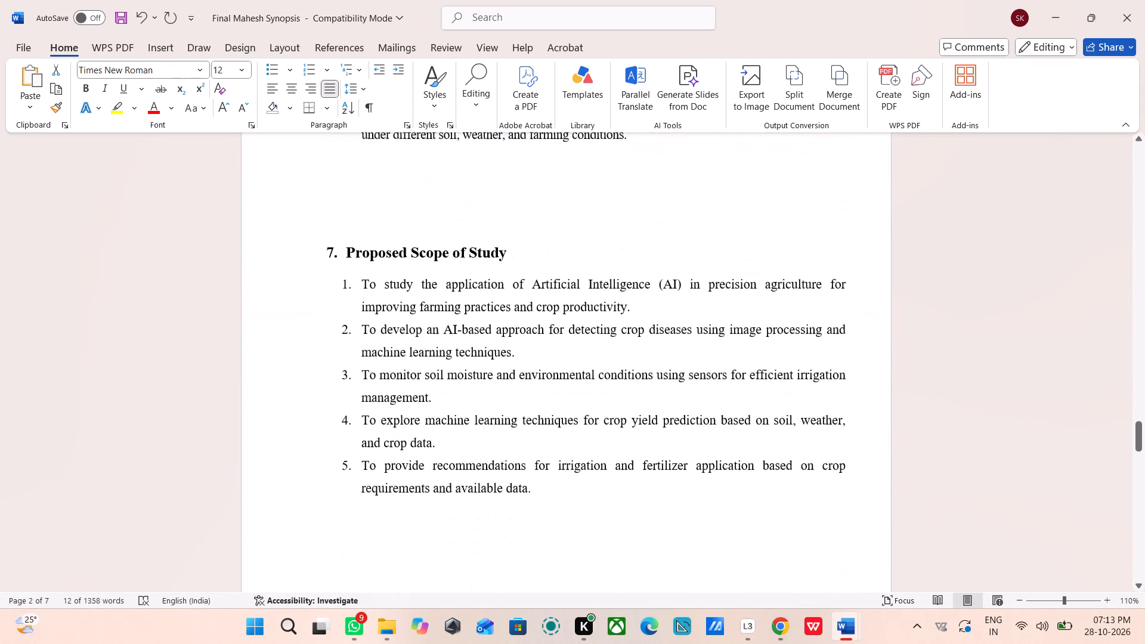
scroll(331, 397, down, 2)
scroll(331, 397, up, 3)
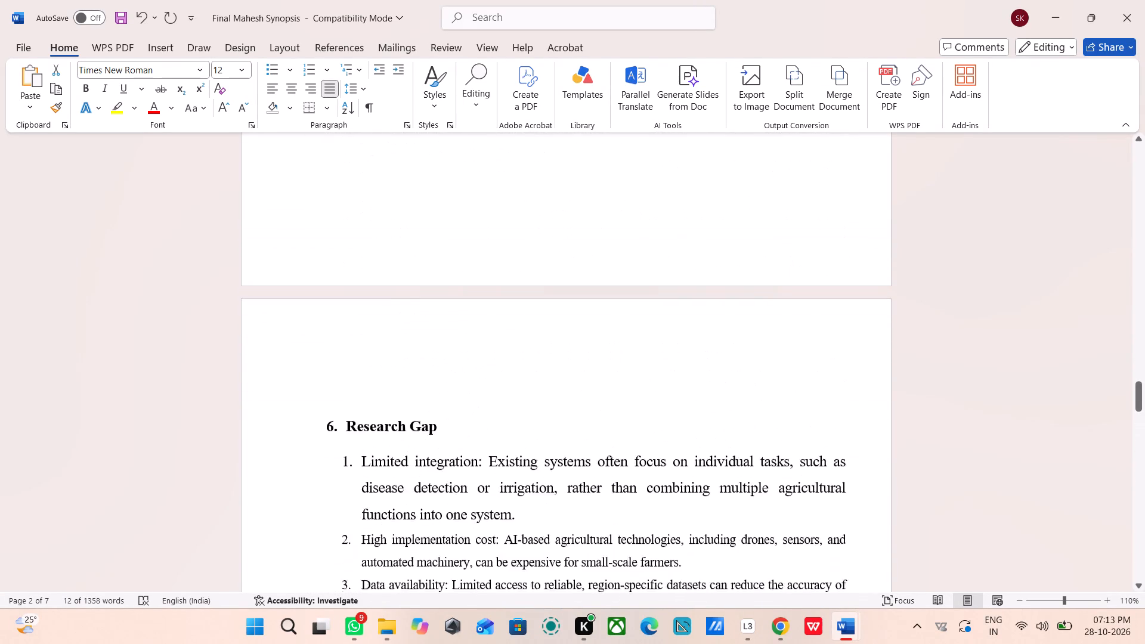
scroll(331, 397, up, 2)
scroll(331, 397, down, 3)
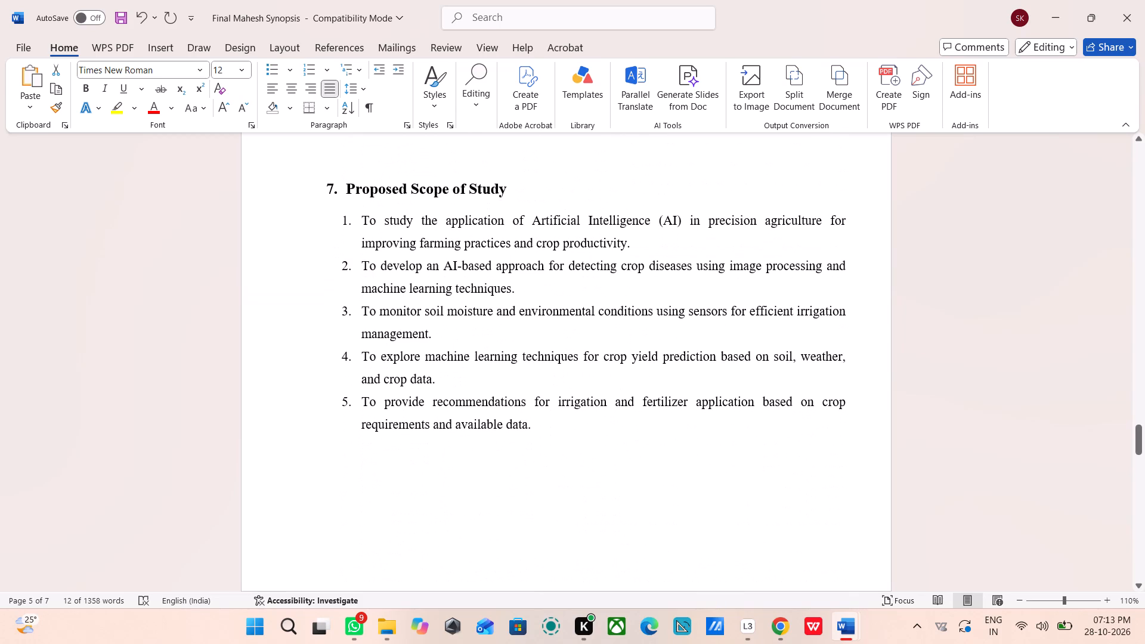
scroll(331, 397, down, 3)
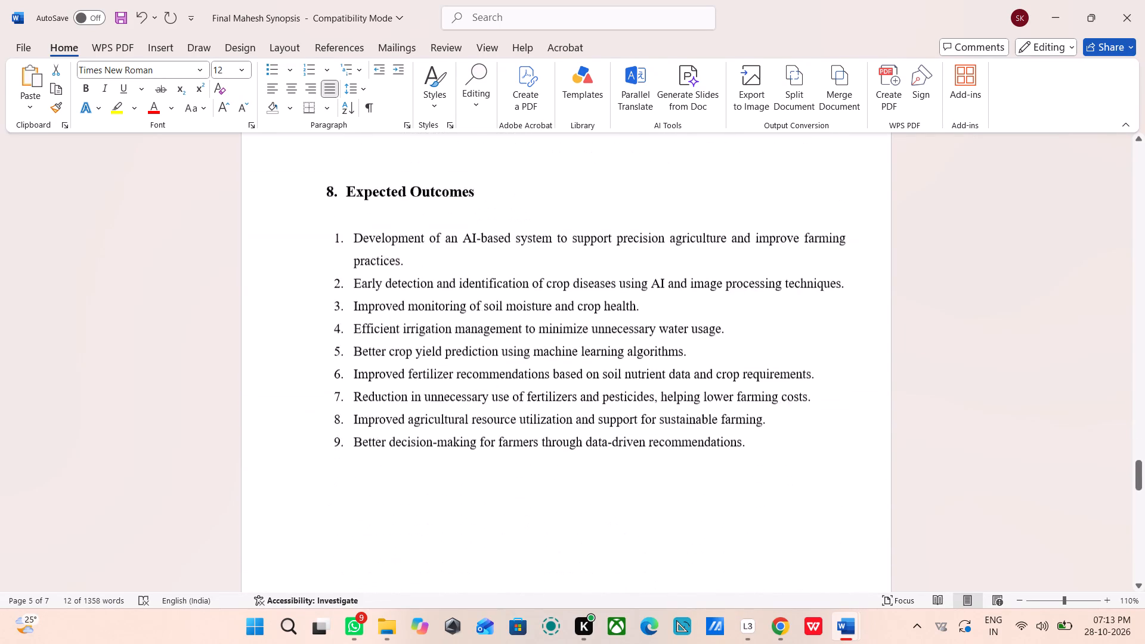
scroll(331, 397, down, 3)
scroll(331, 397, up, 1)
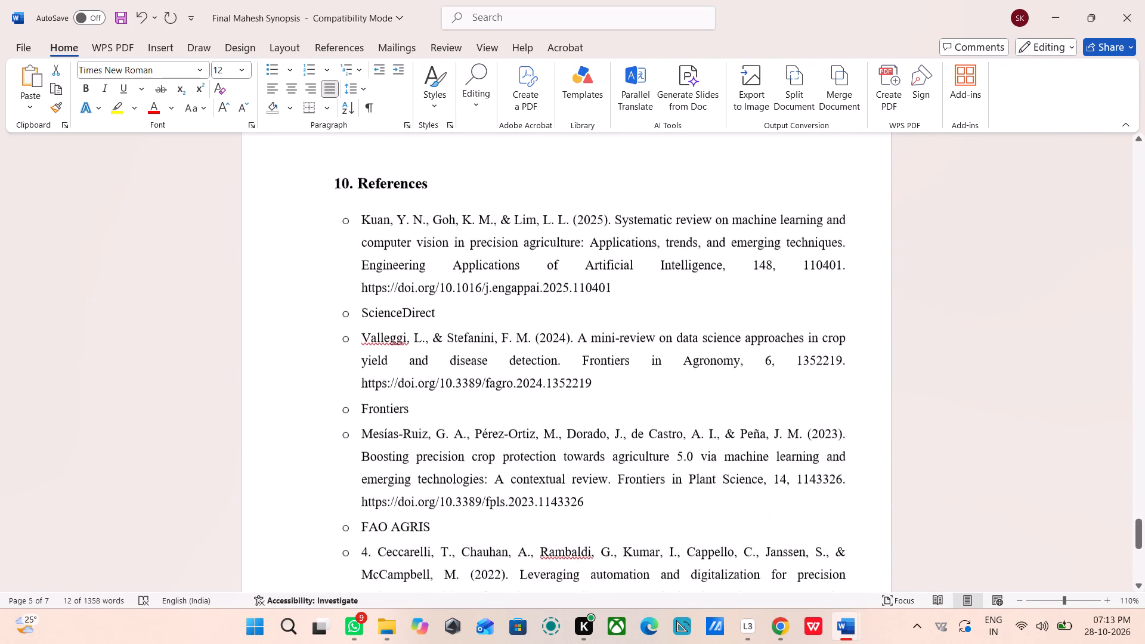
scroll(331, 397, up, 2)
scroll(331, 397, down, 1)
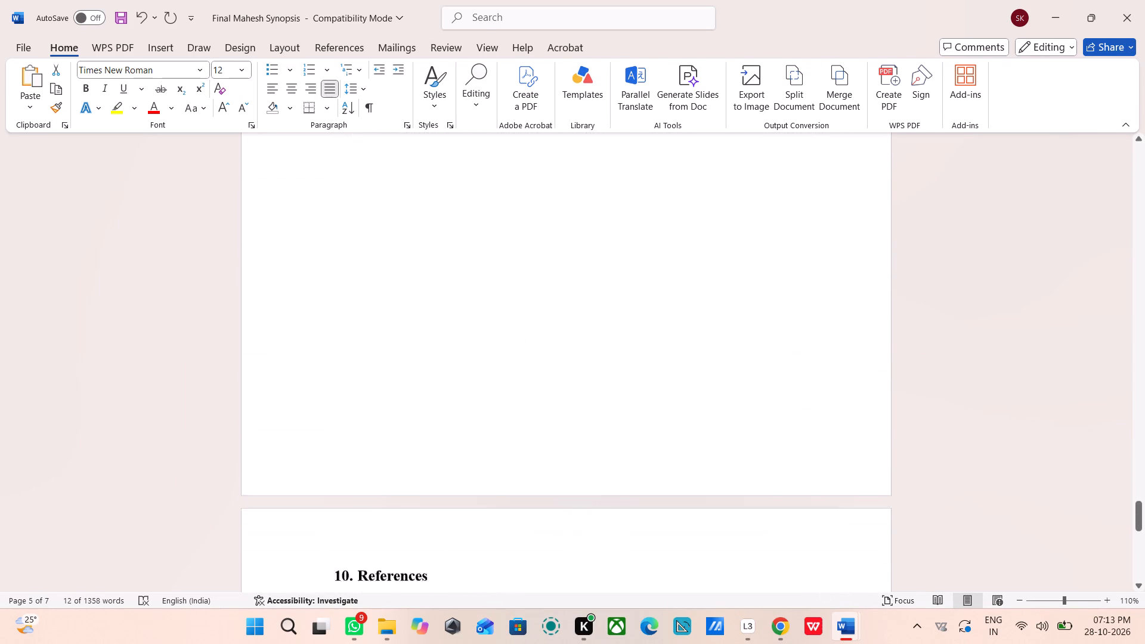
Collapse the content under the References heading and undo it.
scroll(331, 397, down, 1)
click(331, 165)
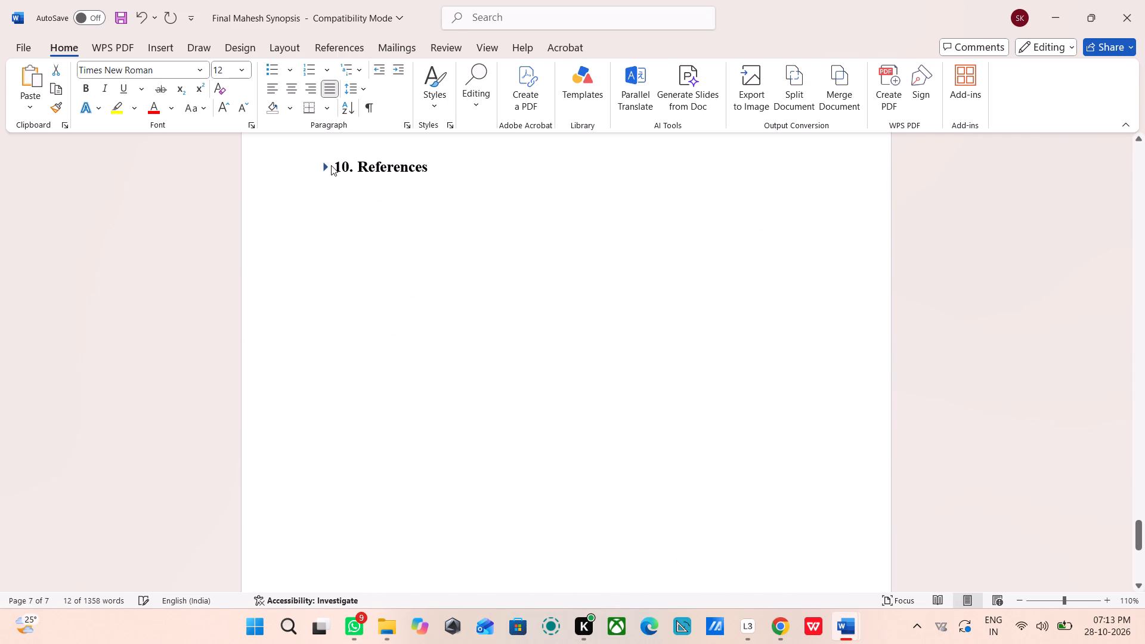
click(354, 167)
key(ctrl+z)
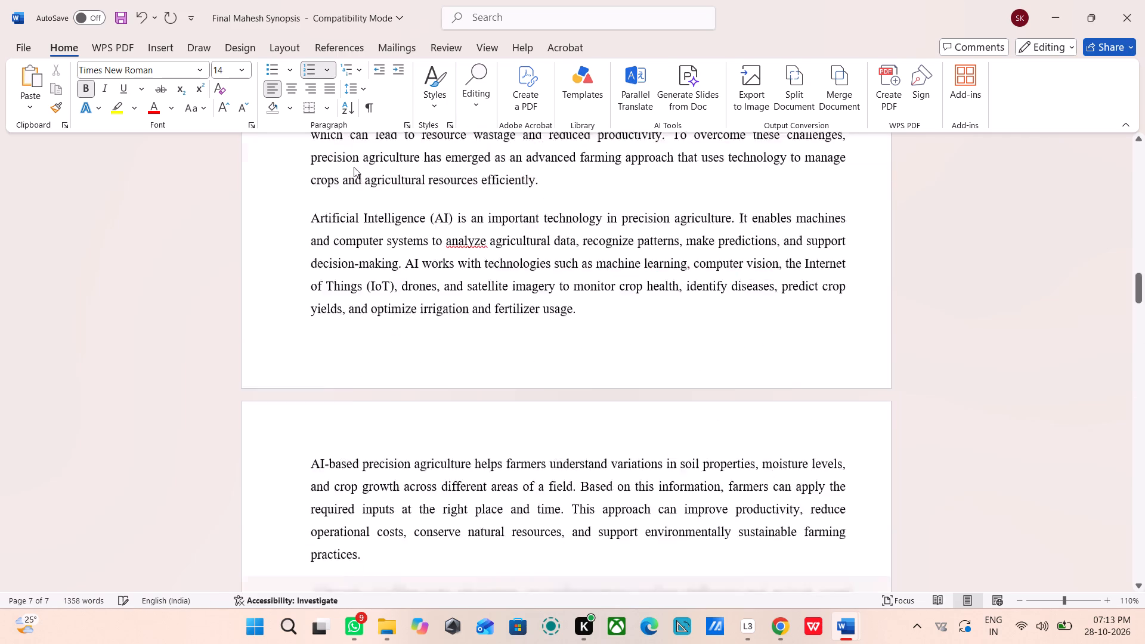
Return to the References section and go through its entries line by line.
scroll(371, 311, down, 5)
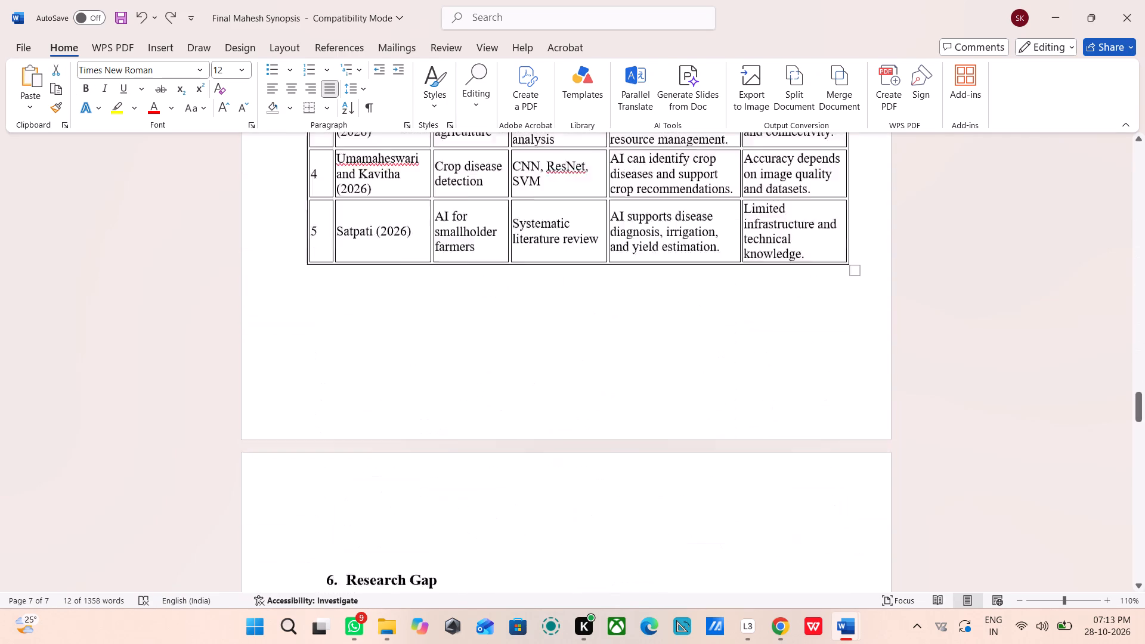
scroll(371, 311, down, 3)
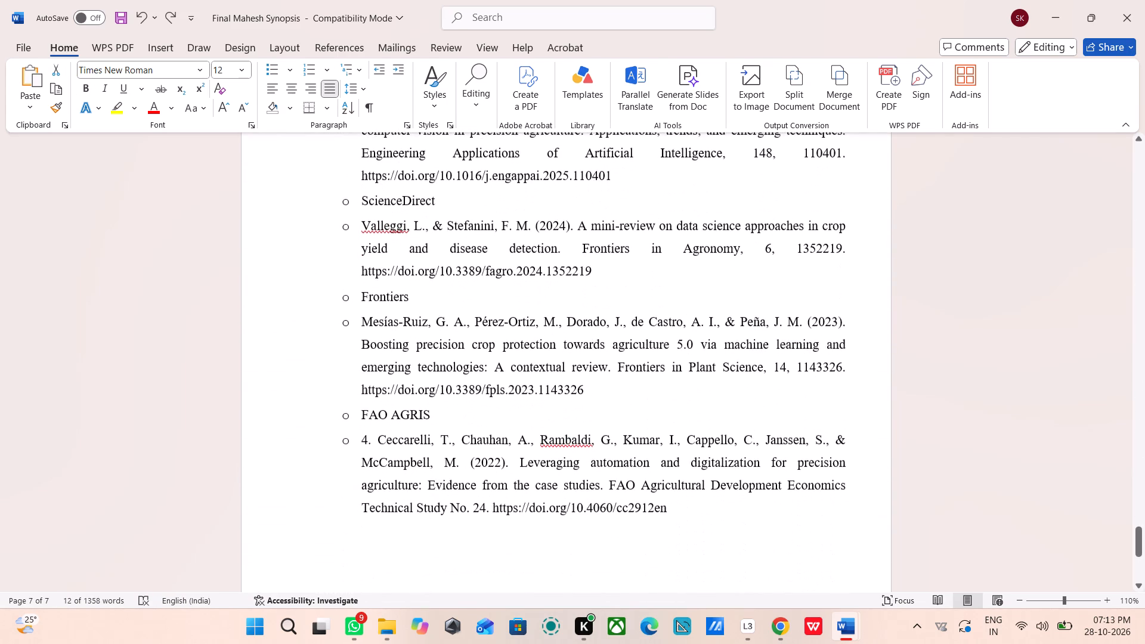
click(361, 197)
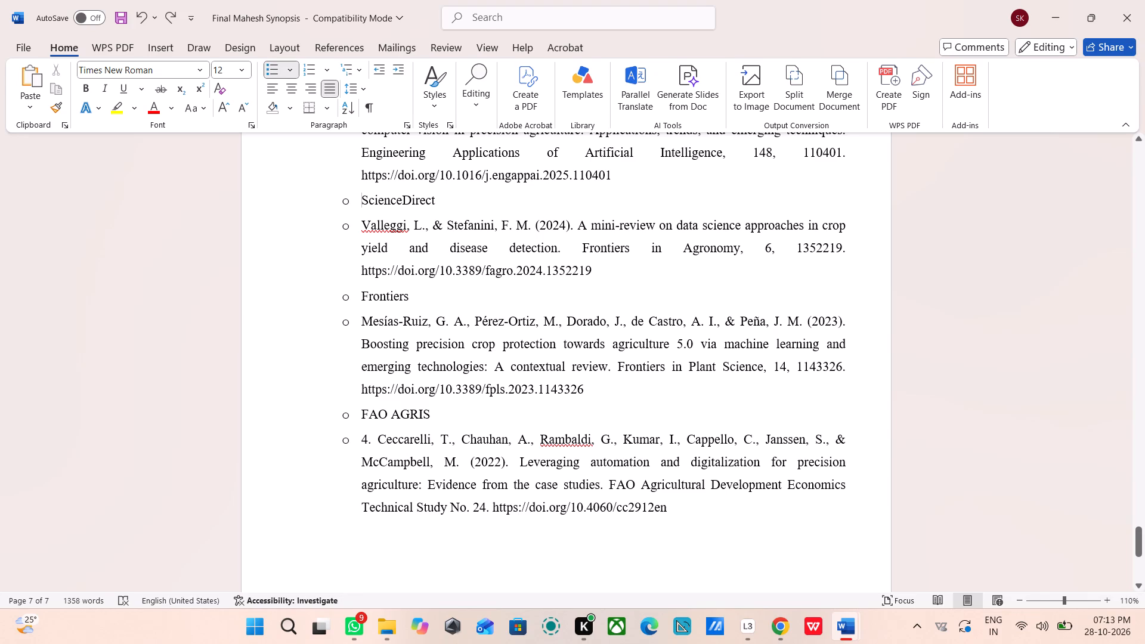
key(Up)
key(Up)
key(Up)
key(Up)
key(Up)
key(Up)
key(Up)
key(Up)
key(Up)
key(Up)
key(Up)
key(Down)
key(Down)
key(Down)
key(Down)
key(Down)
key(Down)
key(Down)
key(Down)
key(Down)
key(Down)
key(Down)
key(Down)
key(Down)
key(Down)
key(Down)
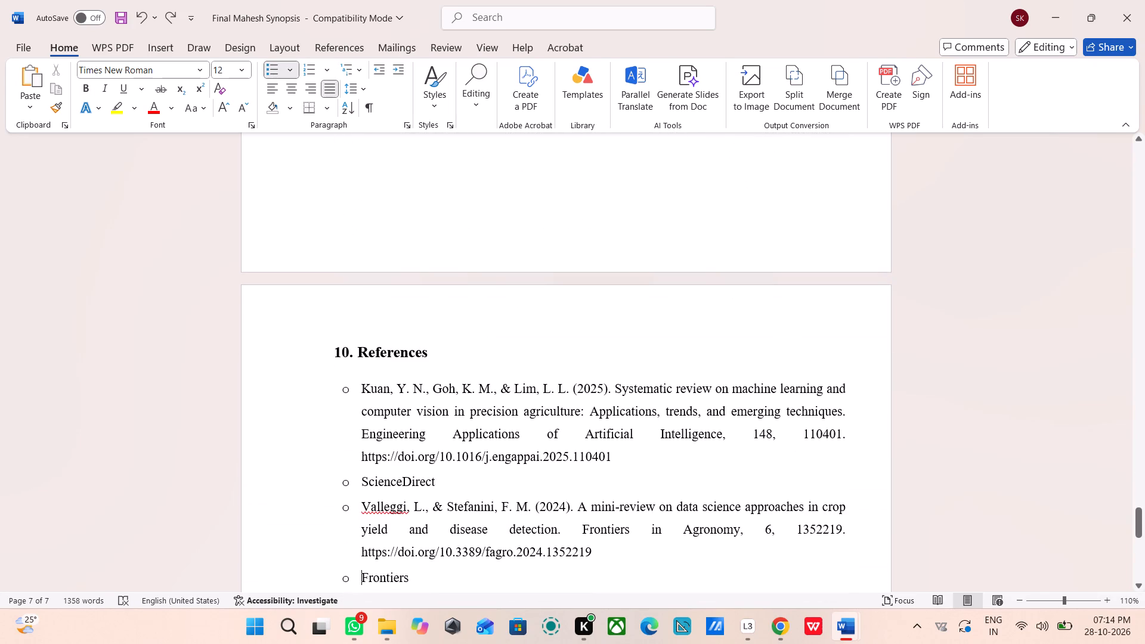
Remove the number 10 and its indent from the References heading.
key(Up)
key(Up)
key(Up)
key(Up)
key(Up)
key(Up)
key(Up)
key(Up)
key(Up)
key(Up)
key(Left)
key(Left)
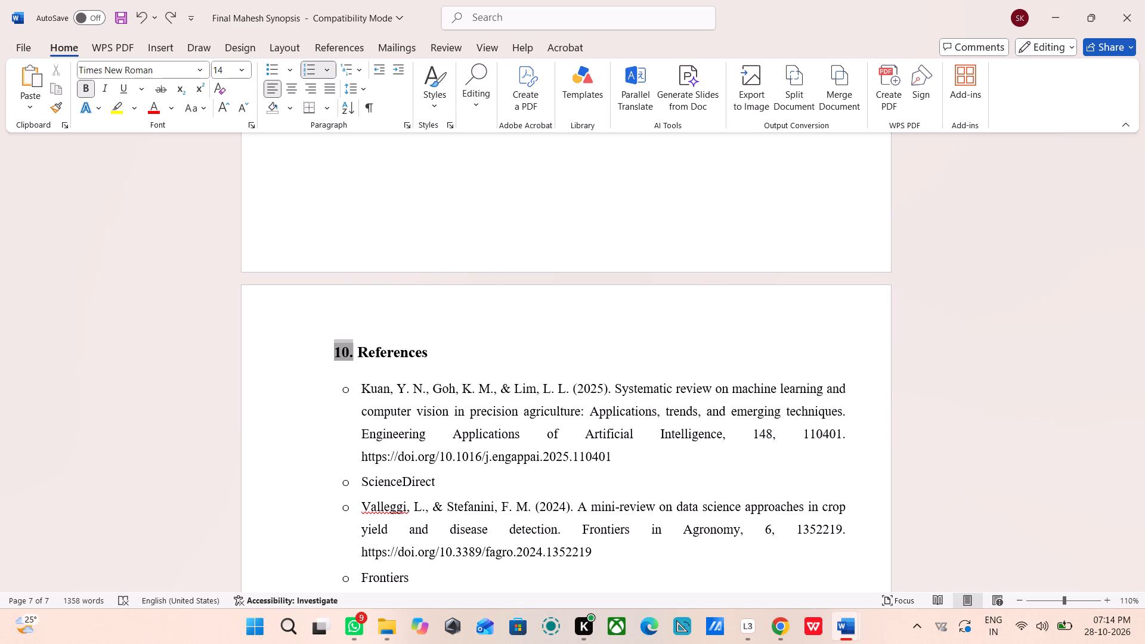
key(BackSpace)
key(BackSpace)
key(BackSpace)
key(BackSpace)
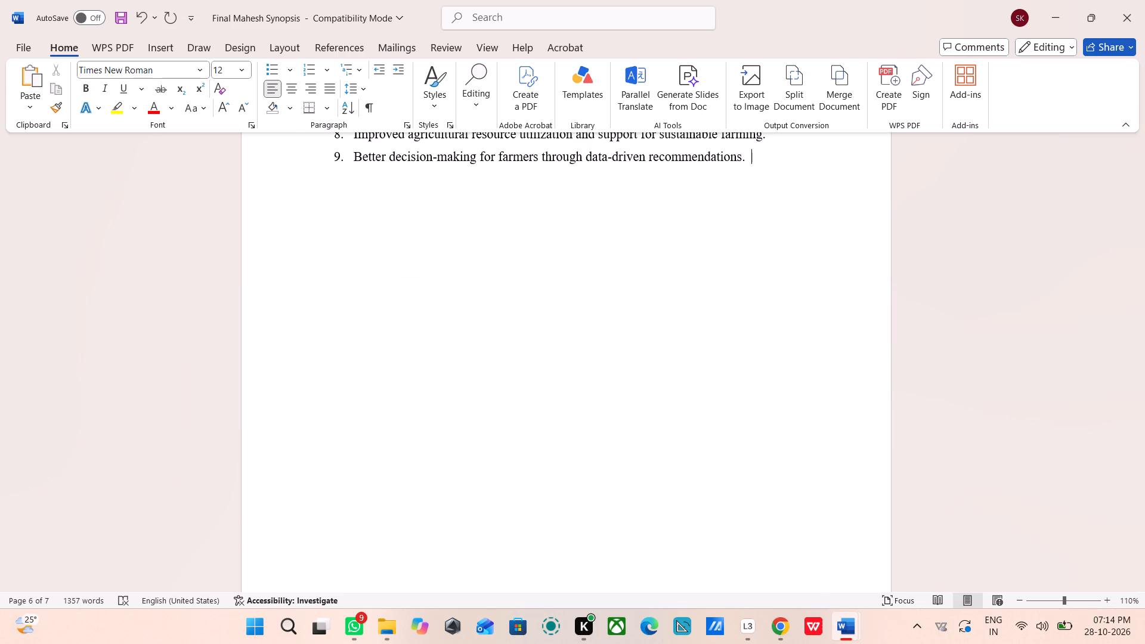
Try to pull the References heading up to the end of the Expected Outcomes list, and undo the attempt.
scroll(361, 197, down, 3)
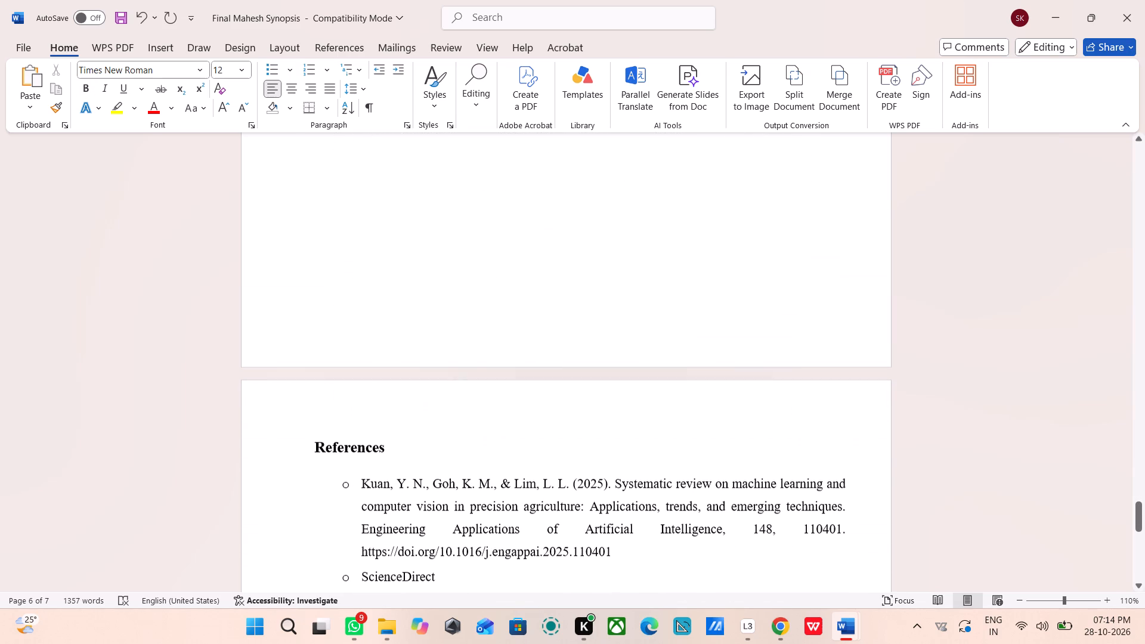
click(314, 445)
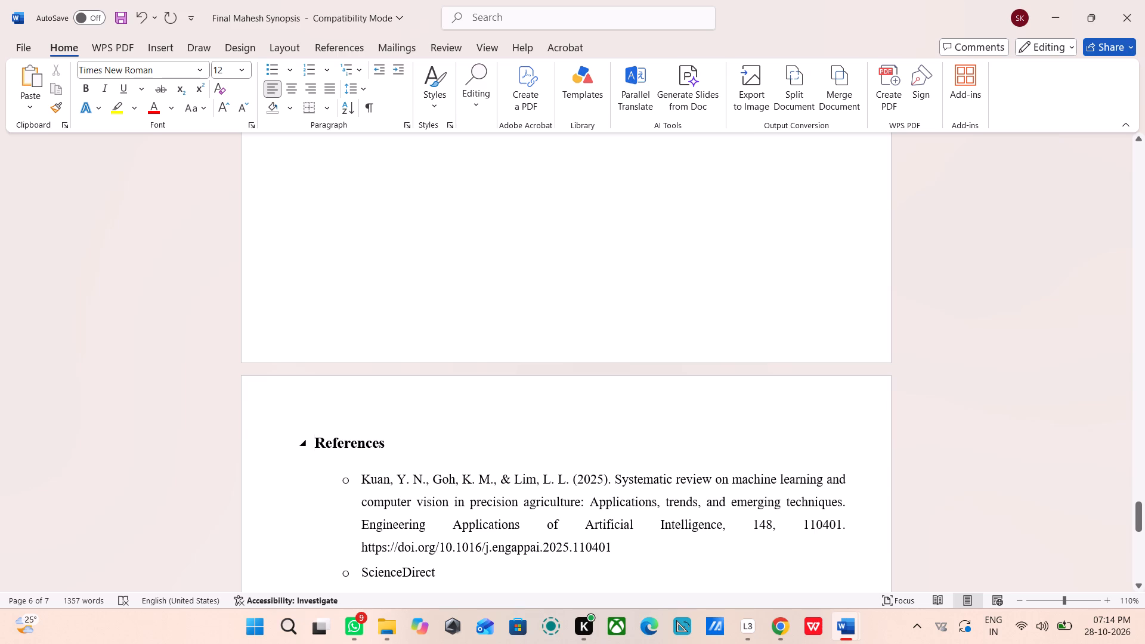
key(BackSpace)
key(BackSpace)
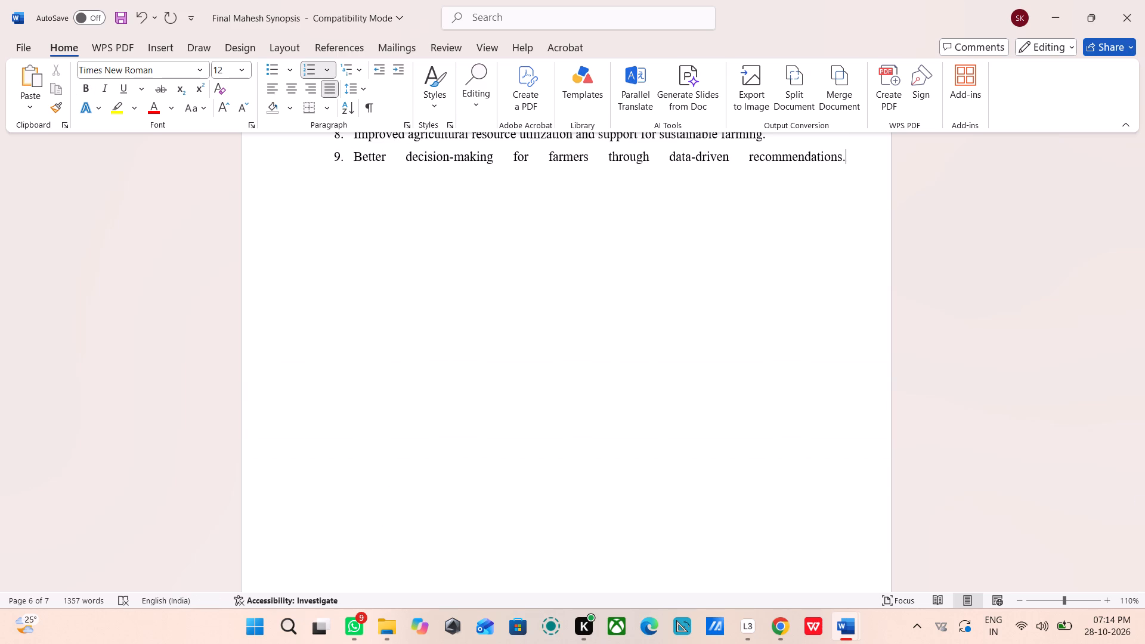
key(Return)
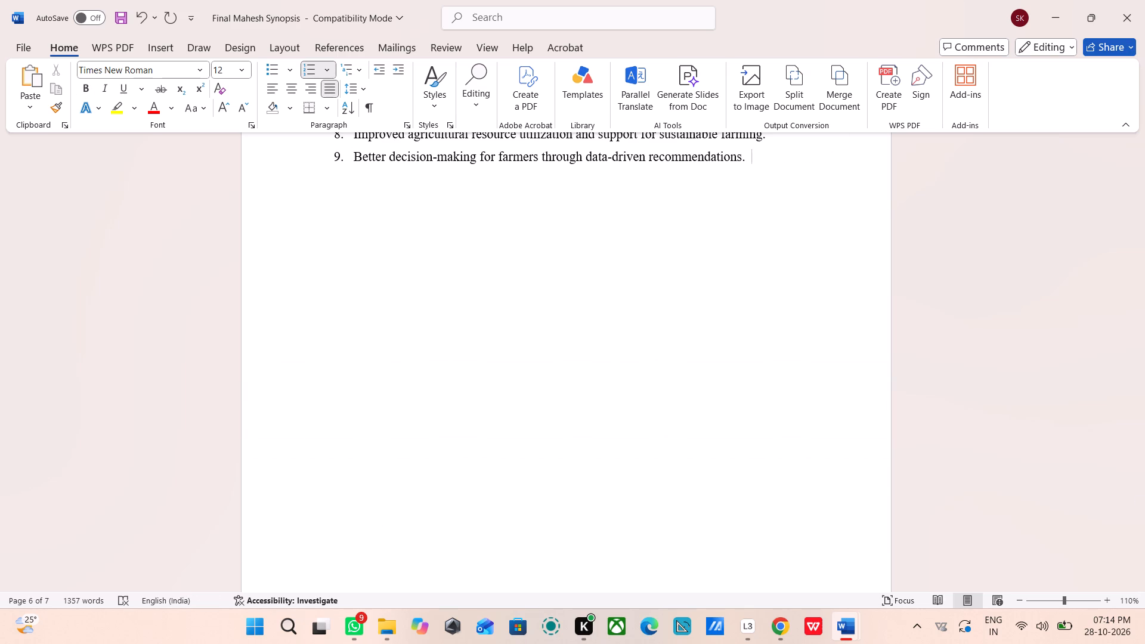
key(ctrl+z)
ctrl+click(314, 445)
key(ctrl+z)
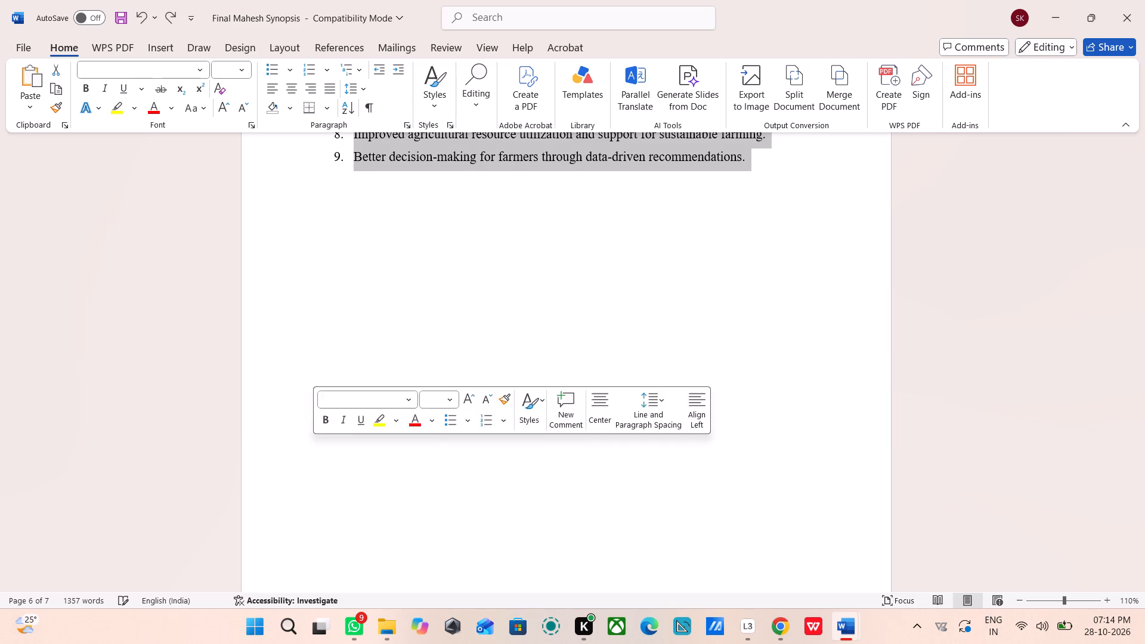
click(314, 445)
Copy the whole References section and paste it on a new line directly below the ninth Expected Outcomes item.
scroll(390, 450, down, 1)
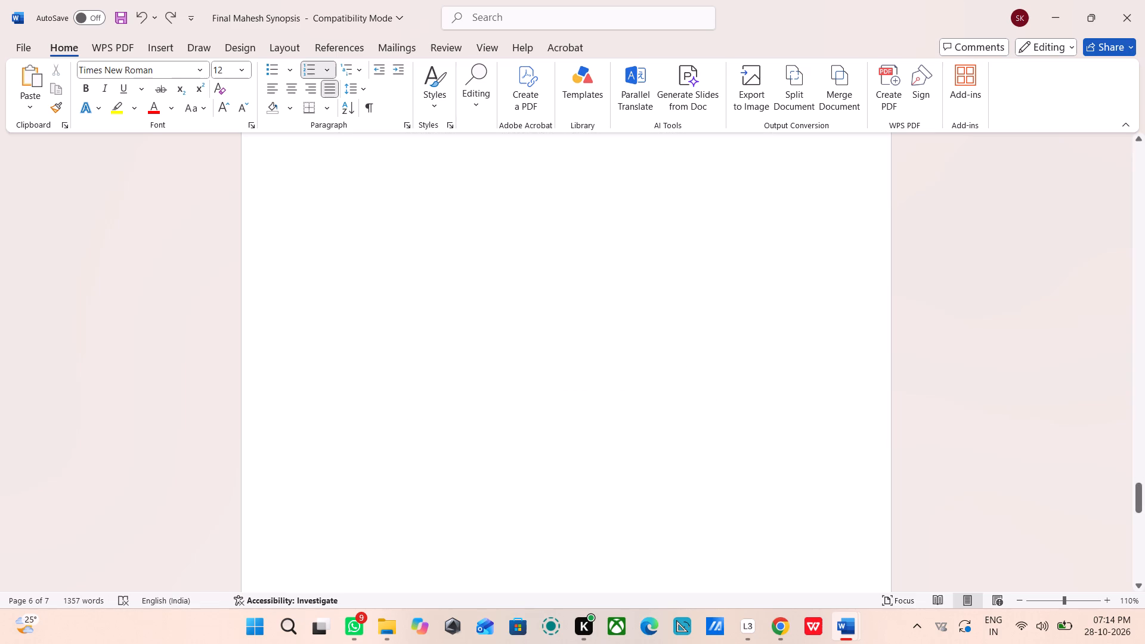
scroll(390, 450, down, 2)
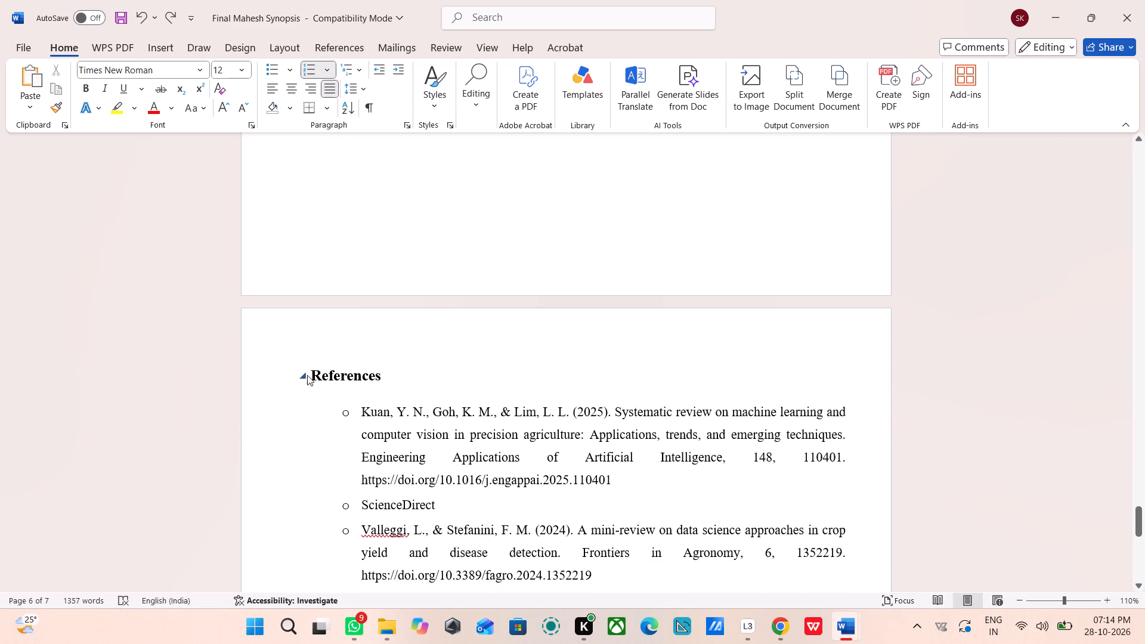
drag(309, 372, 613, 556)
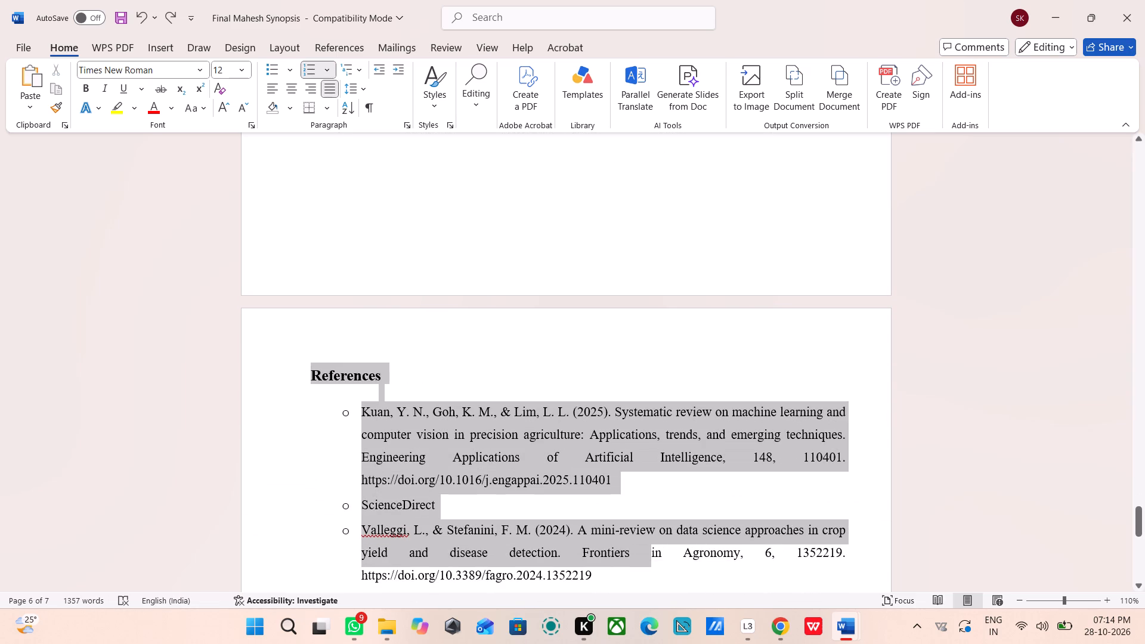
drag(613, 556, 692, 541)
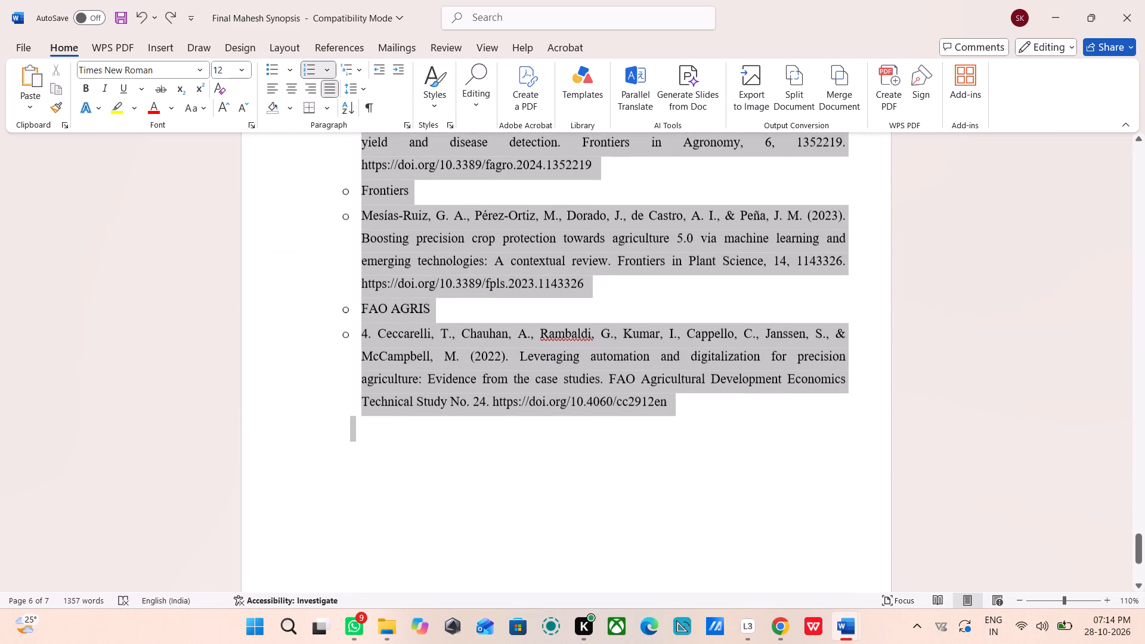
drag(692, 541, 720, 470)
key(ctrl+c)
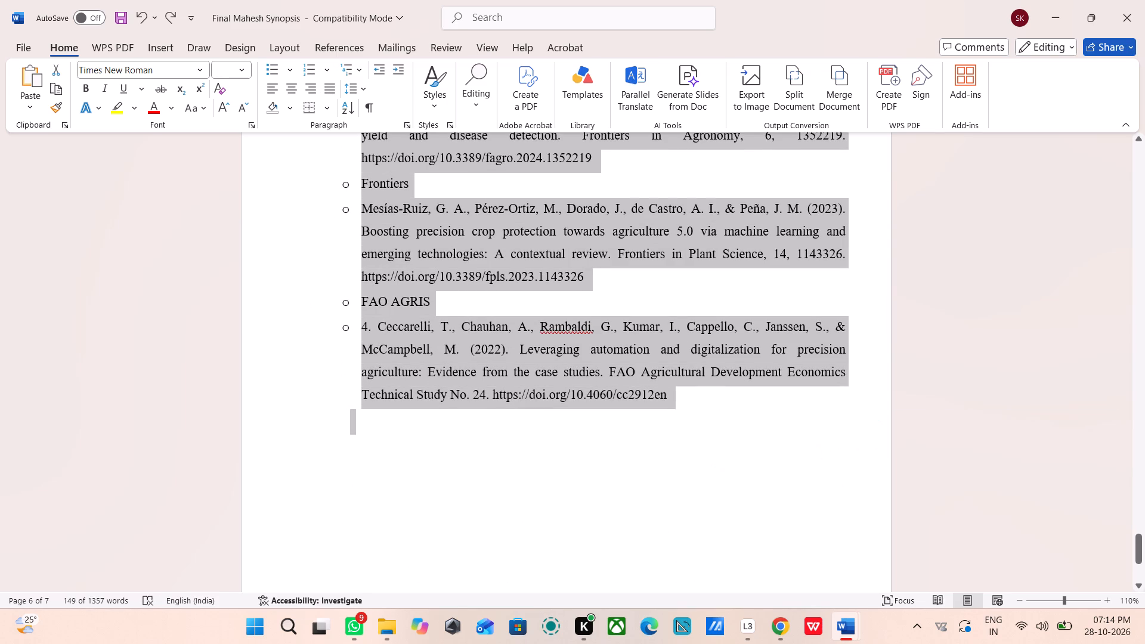
scroll(695, 329, up, 6)
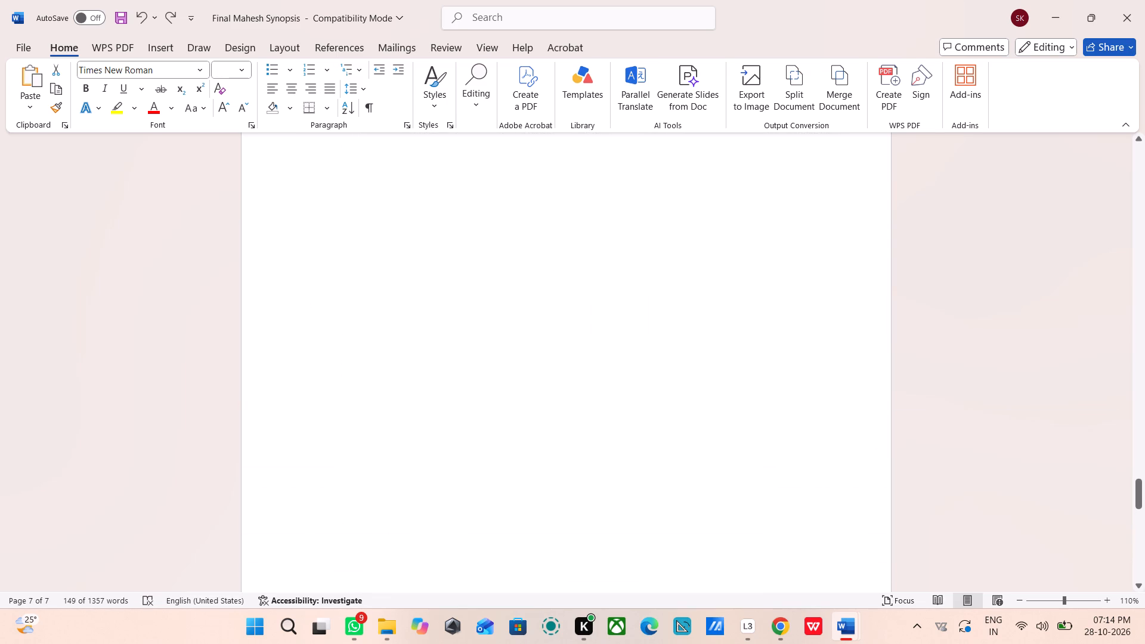
scroll(695, 329, up, 1)
click(760, 311)
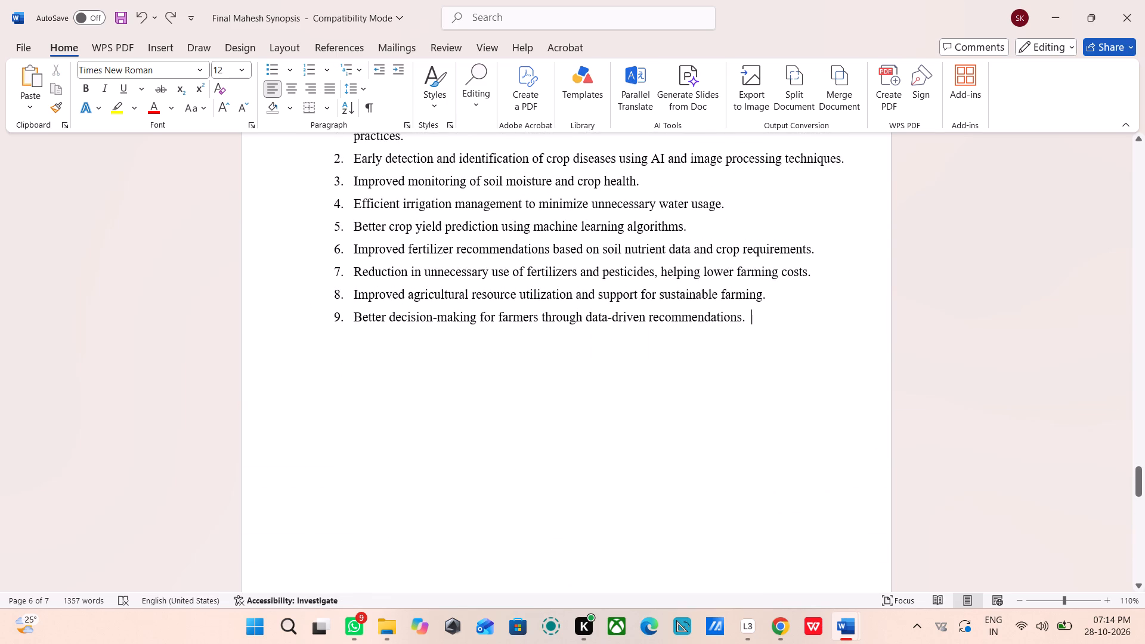
key(Return)
key(ctrl+c)
key(ctrl+v)
Cut the original References heading and all its entries from the last page.
scroll(760, 311, up, 4)
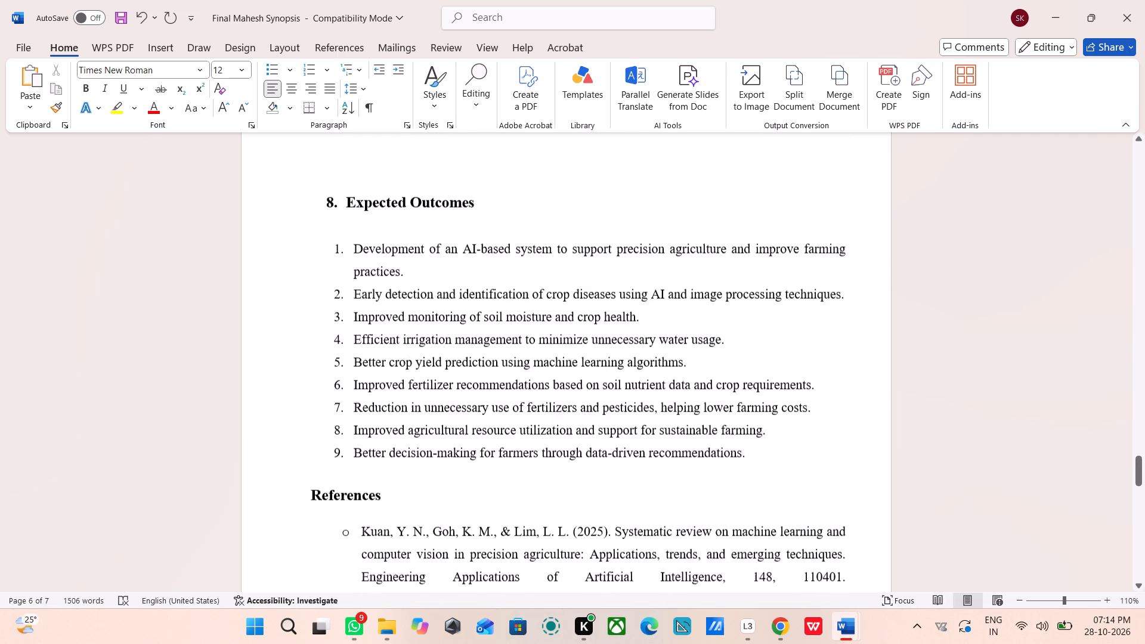
scroll(760, 311, down, 6)
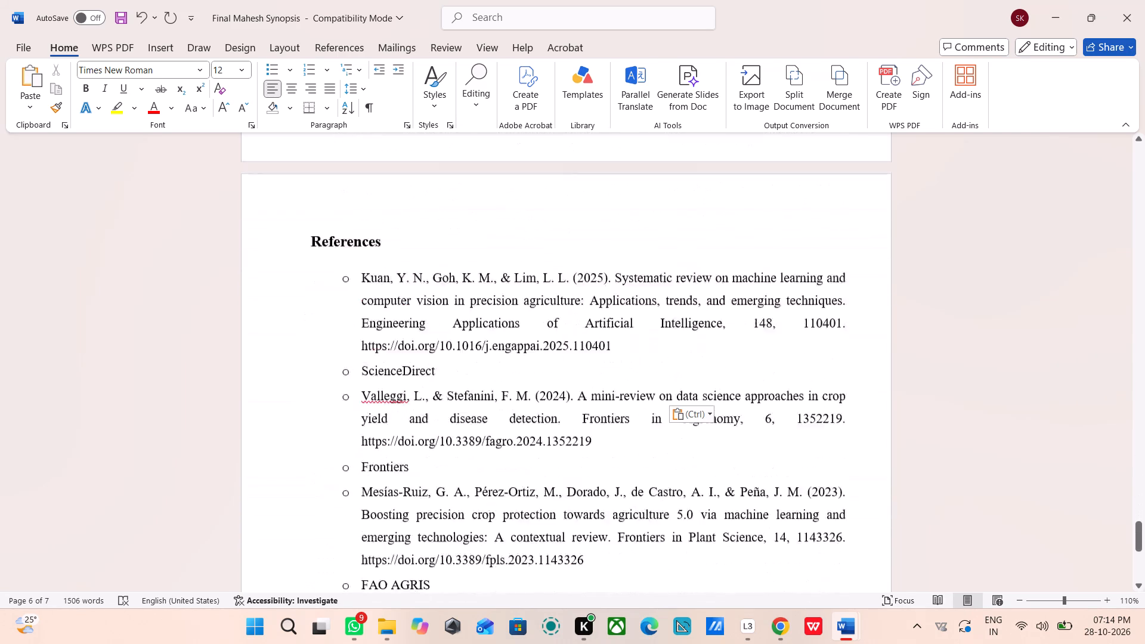
scroll(760, 311, down, 1)
scroll(760, 311, up, 1)
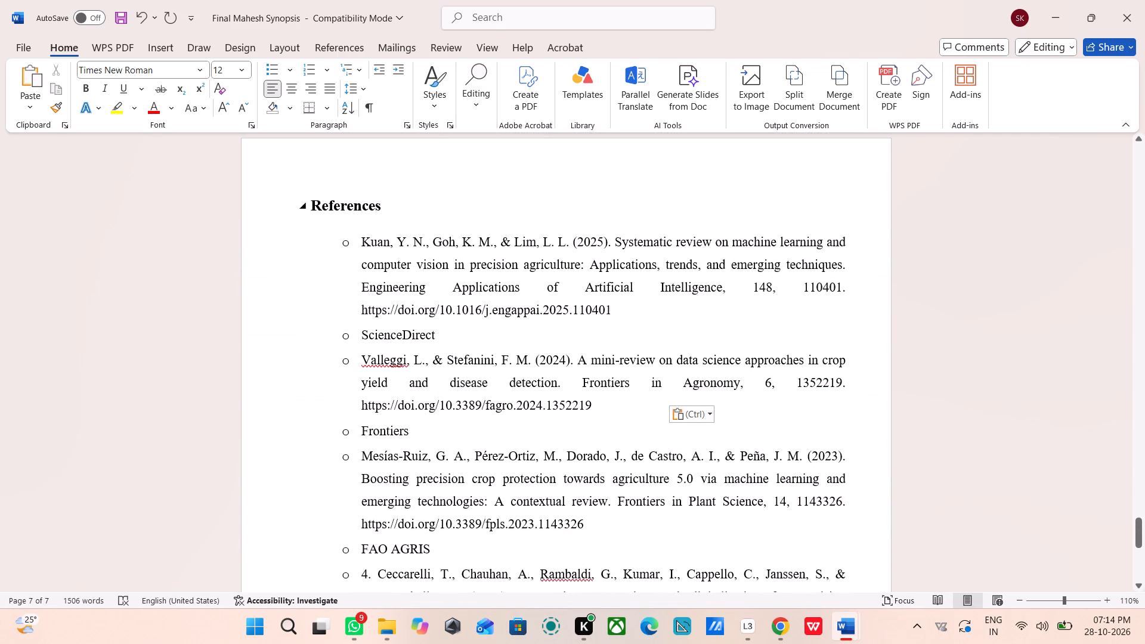
drag(310, 205, 769, 541)
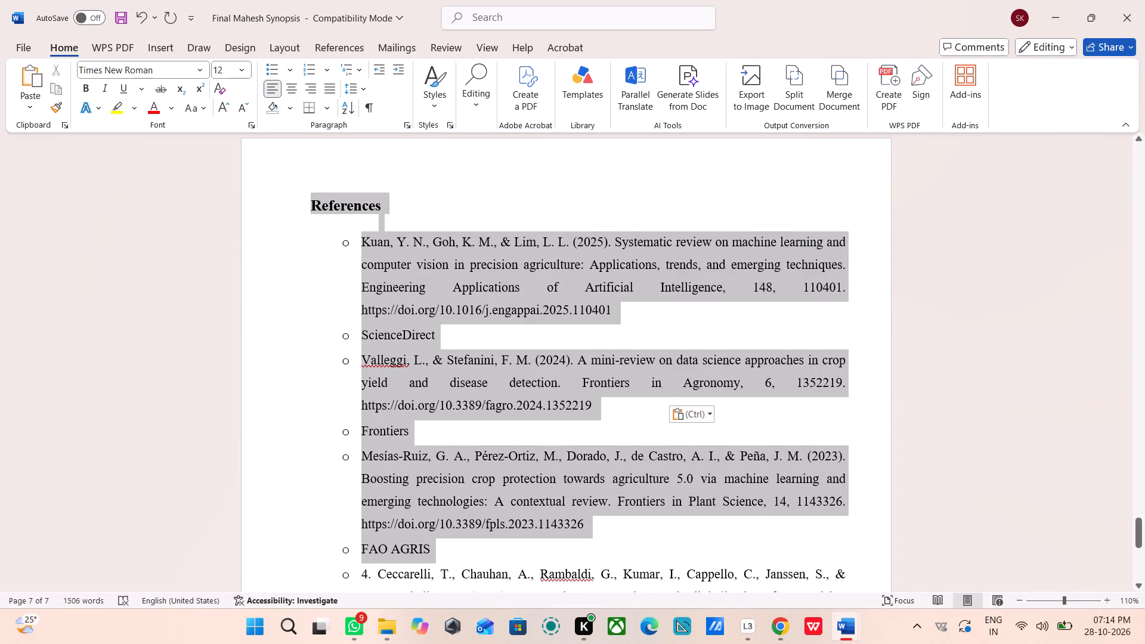
drag(769, 541, 735, 541)
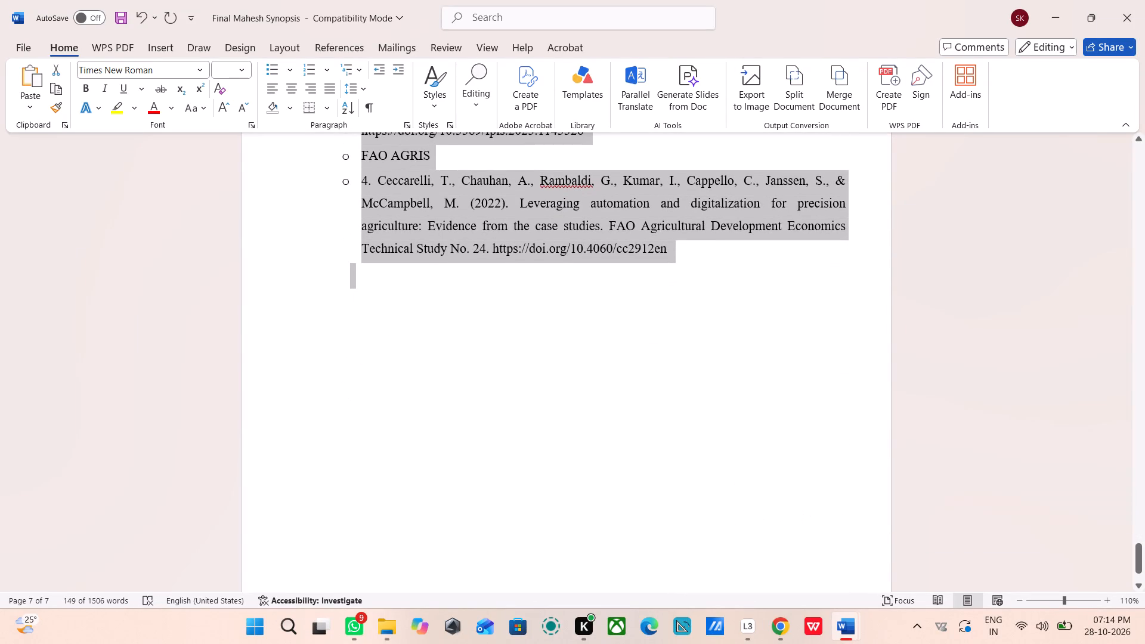
key(ctrl+x)
Delete the stray "4." at the start of the Ceccarelli entry in the References list.
scroll(735, 541, up, 6)
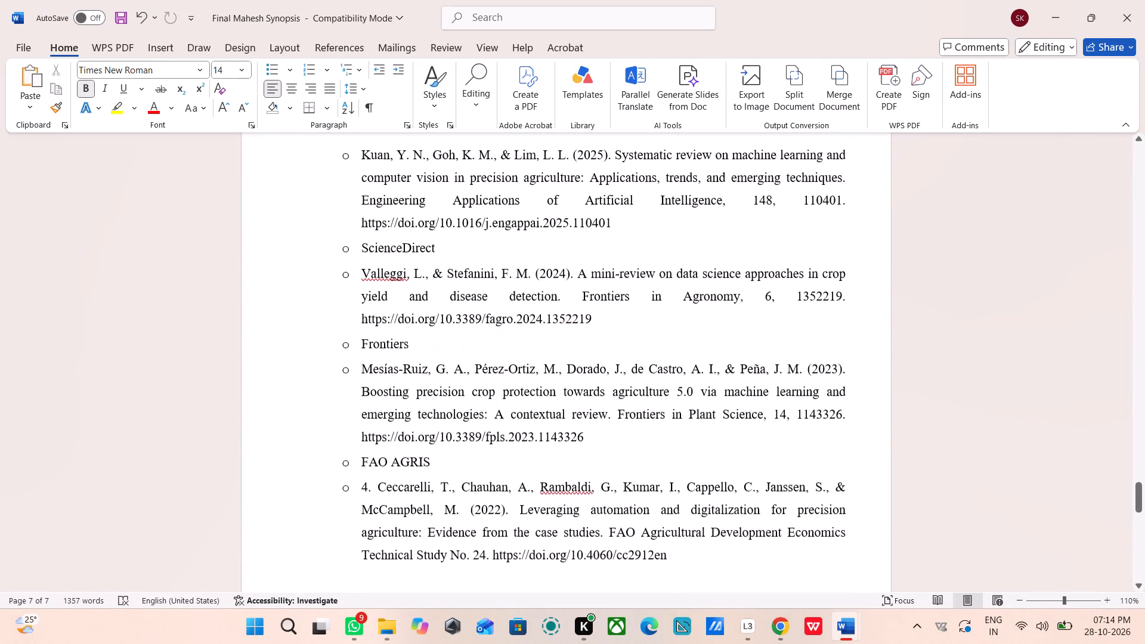
scroll(735, 541, up, 1)
scroll(735, 541, down, 2)
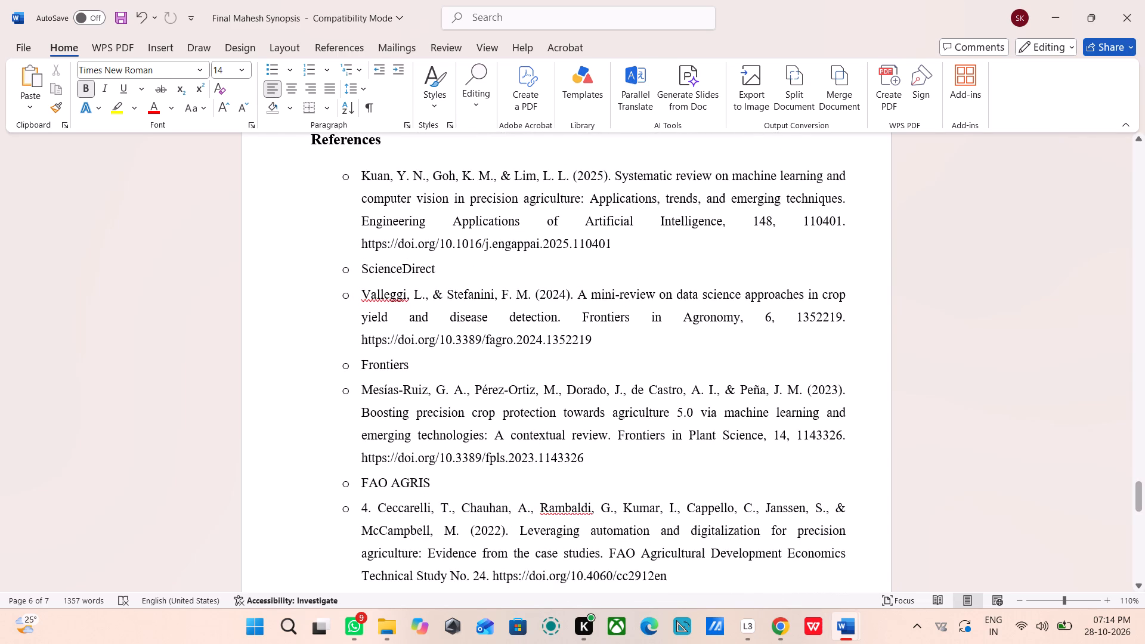
click(376, 509)
key(BackSpace)
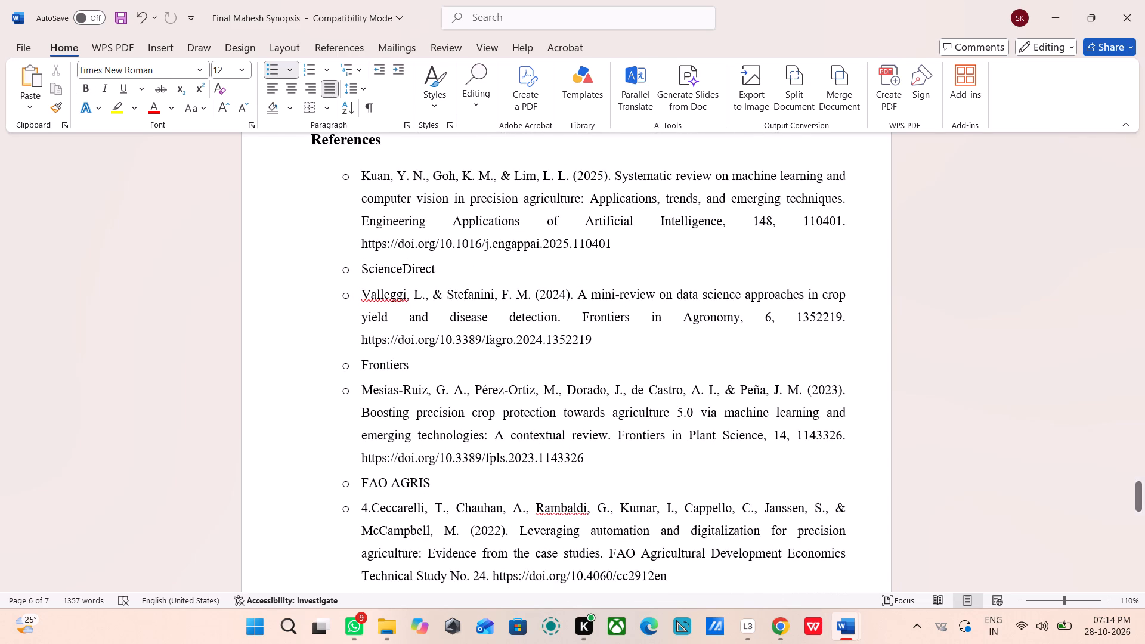
key(BackSpace)
key(BackSpace)
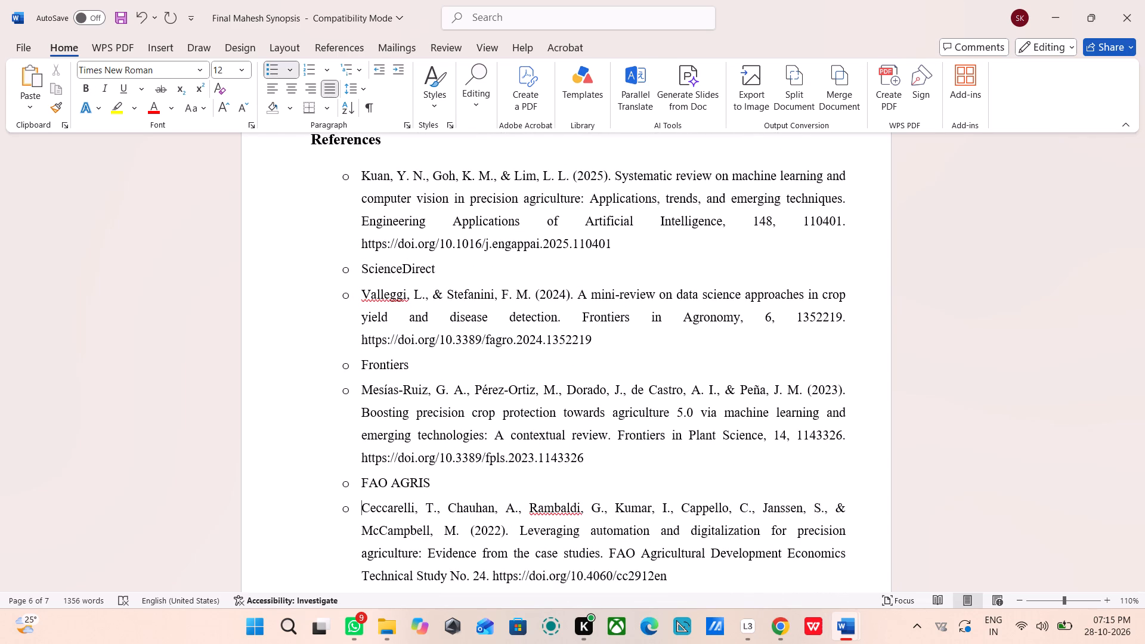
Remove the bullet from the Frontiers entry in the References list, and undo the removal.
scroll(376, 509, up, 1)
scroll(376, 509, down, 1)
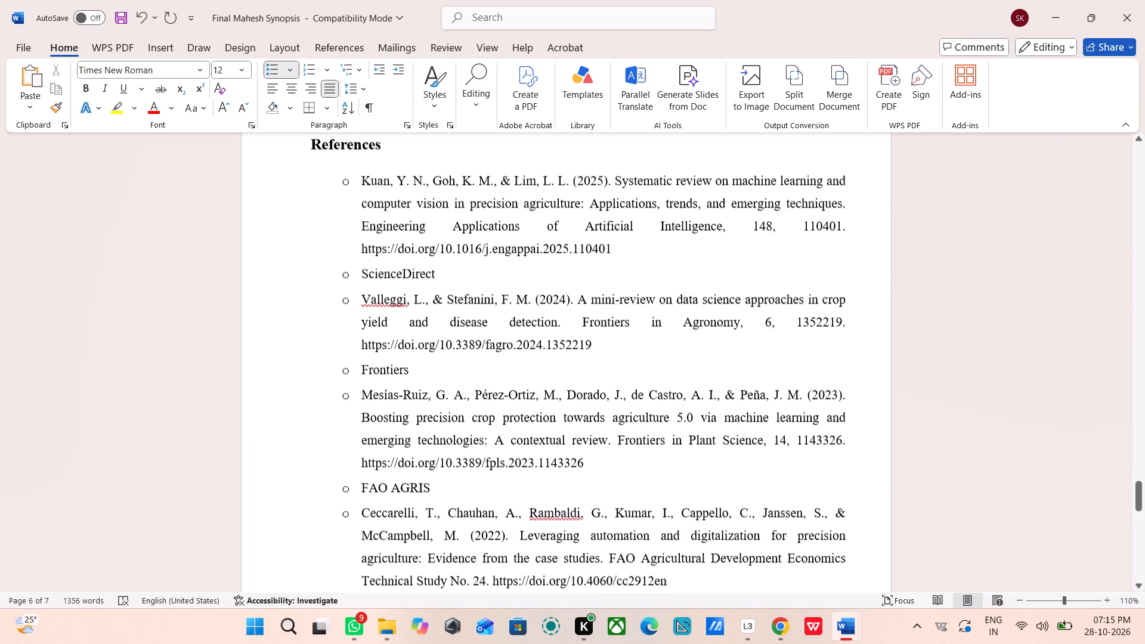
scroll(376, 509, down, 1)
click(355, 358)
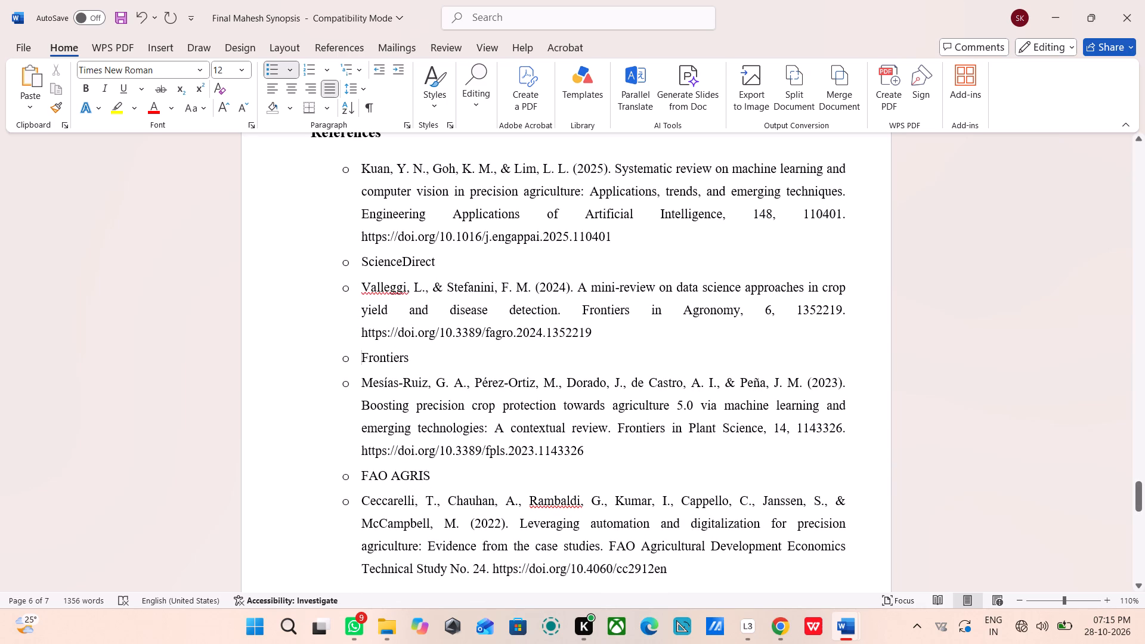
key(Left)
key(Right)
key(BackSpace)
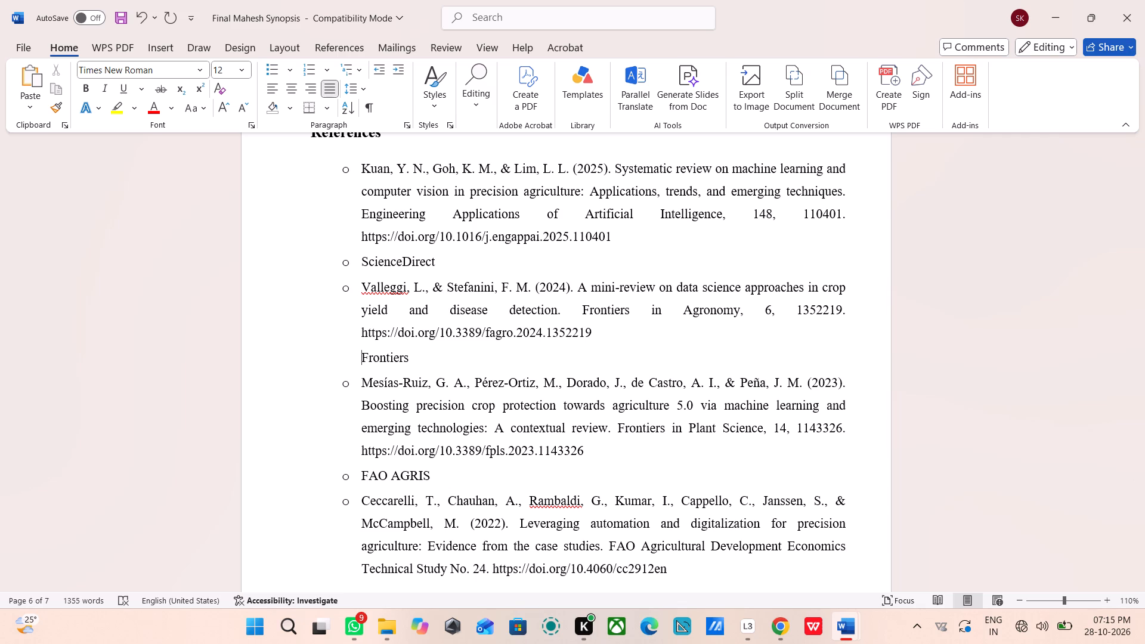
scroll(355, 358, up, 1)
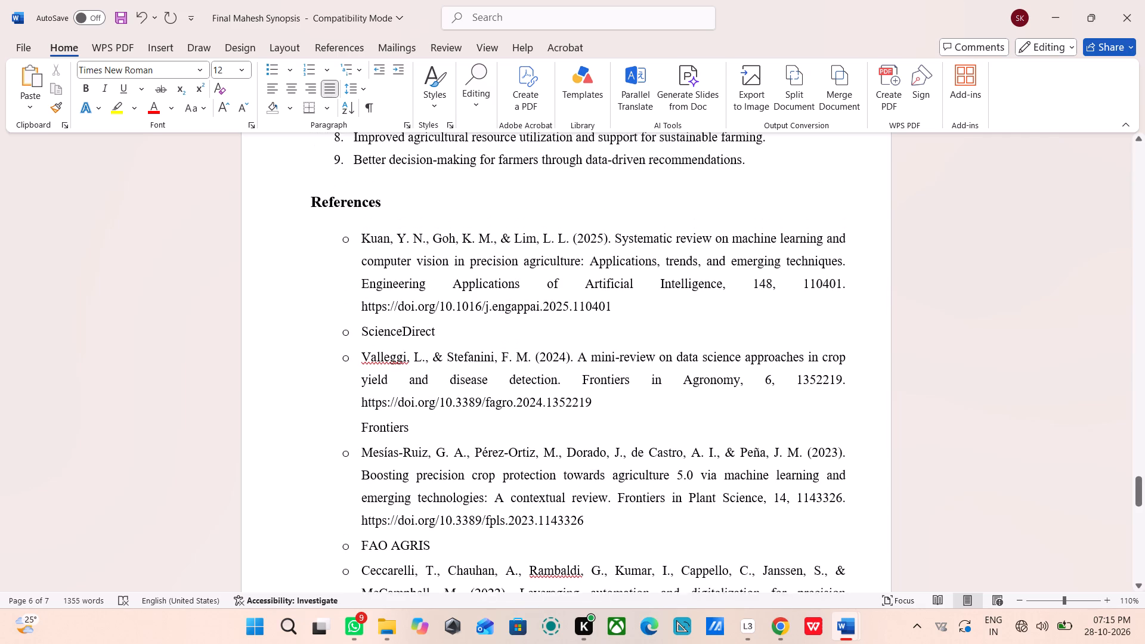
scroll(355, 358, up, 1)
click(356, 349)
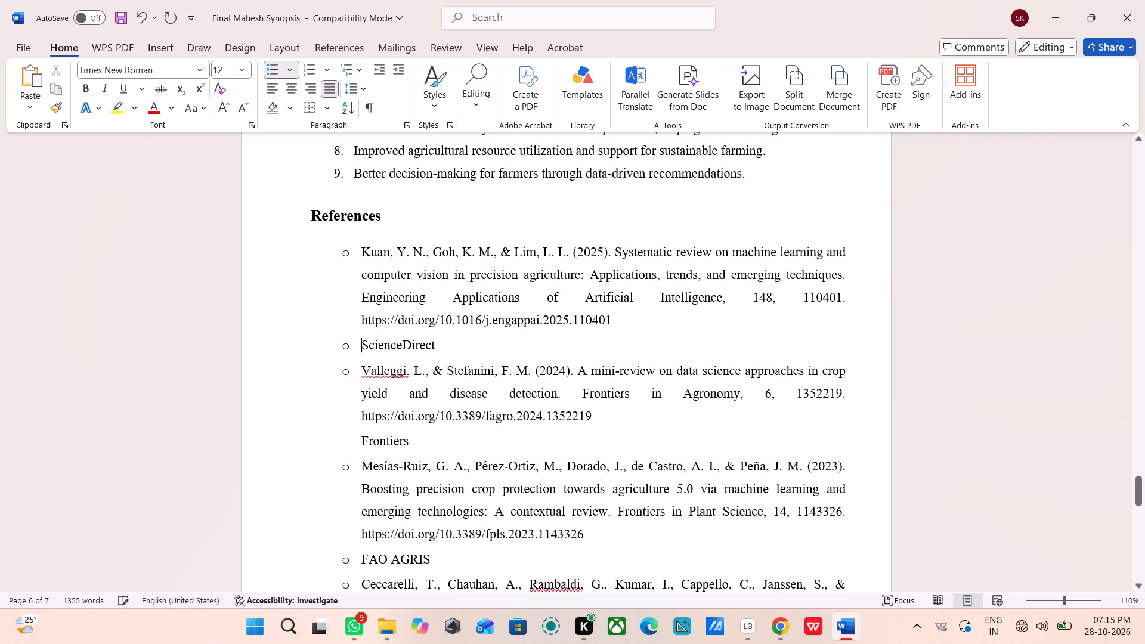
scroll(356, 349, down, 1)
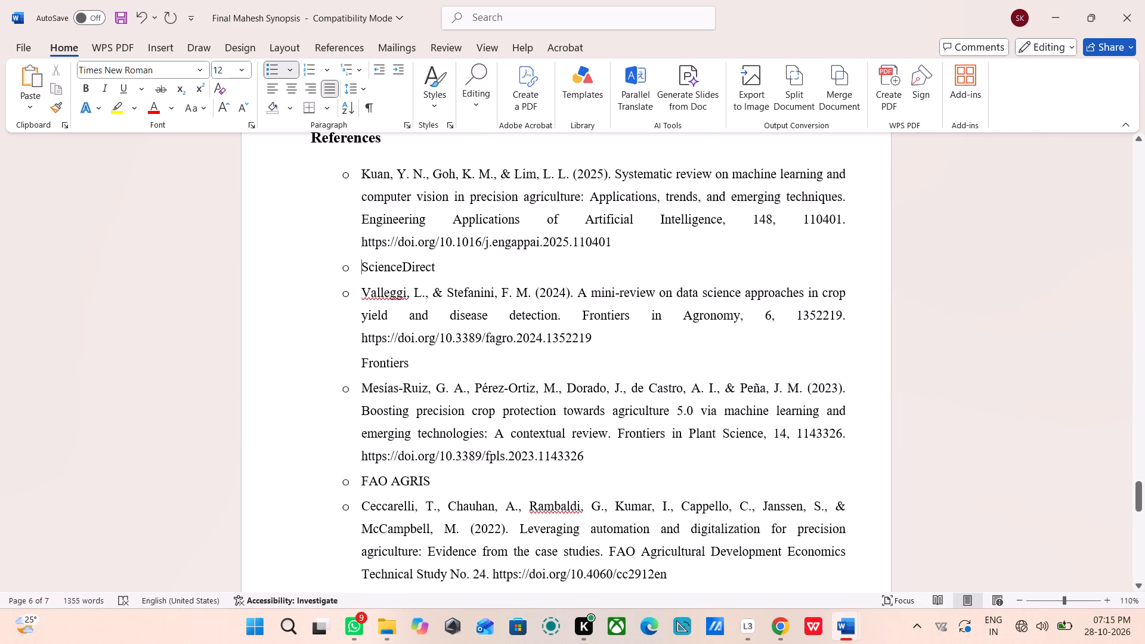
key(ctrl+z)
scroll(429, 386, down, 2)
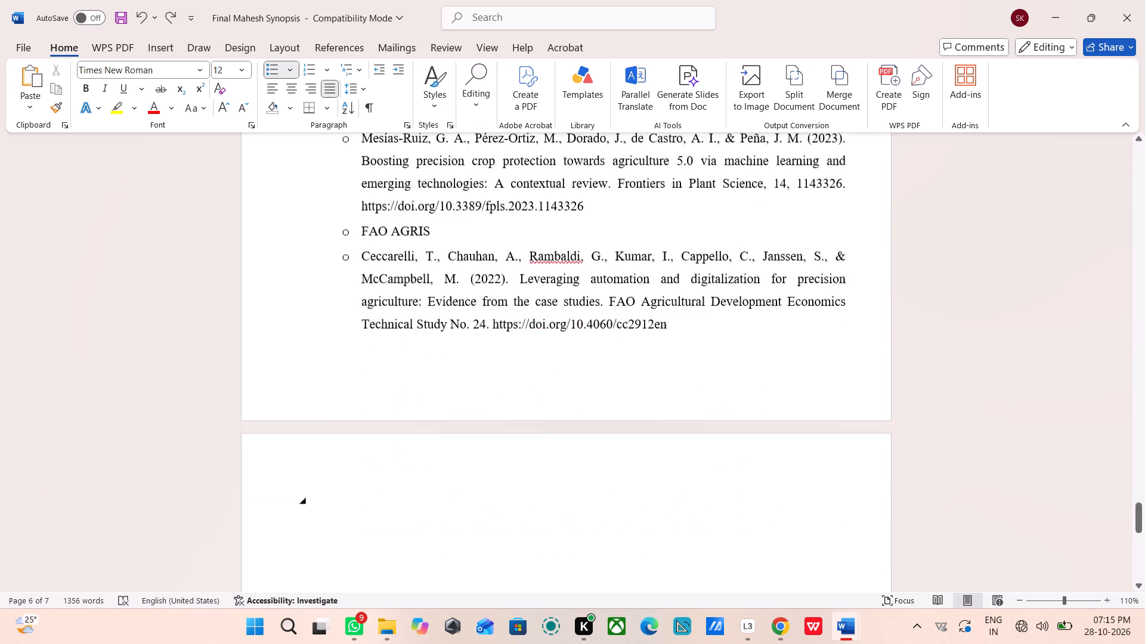
Review the whole synopsis from the References section back to the cover page and down again to the last page.
scroll(429, 386, up, 3)
scroll(429, 386, down, 1)
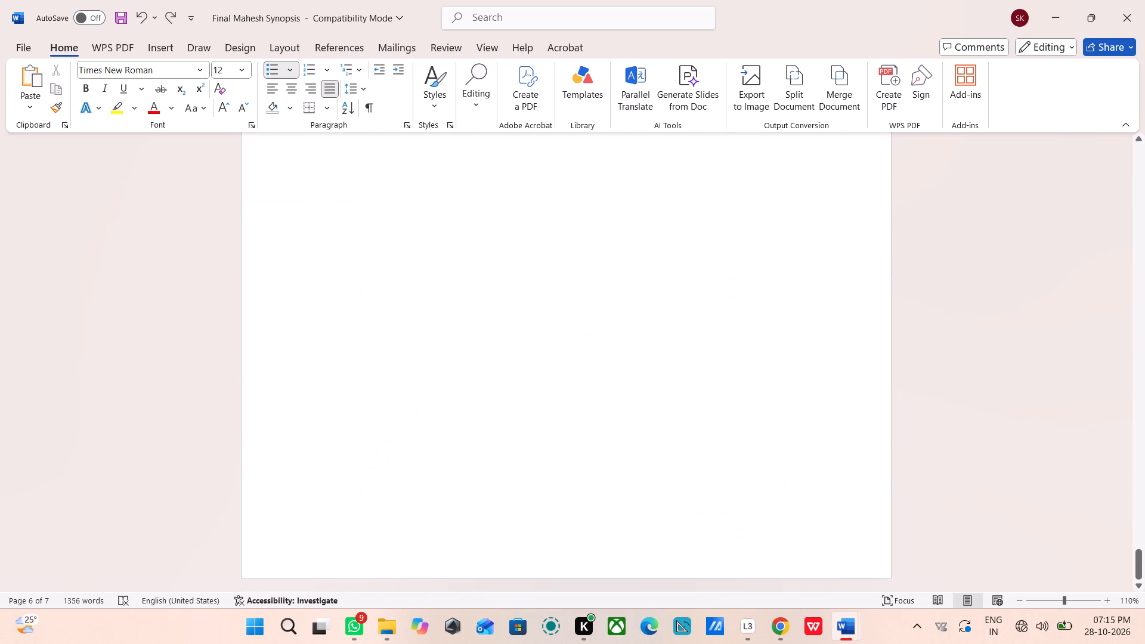
scroll(429, 386, up, 6)
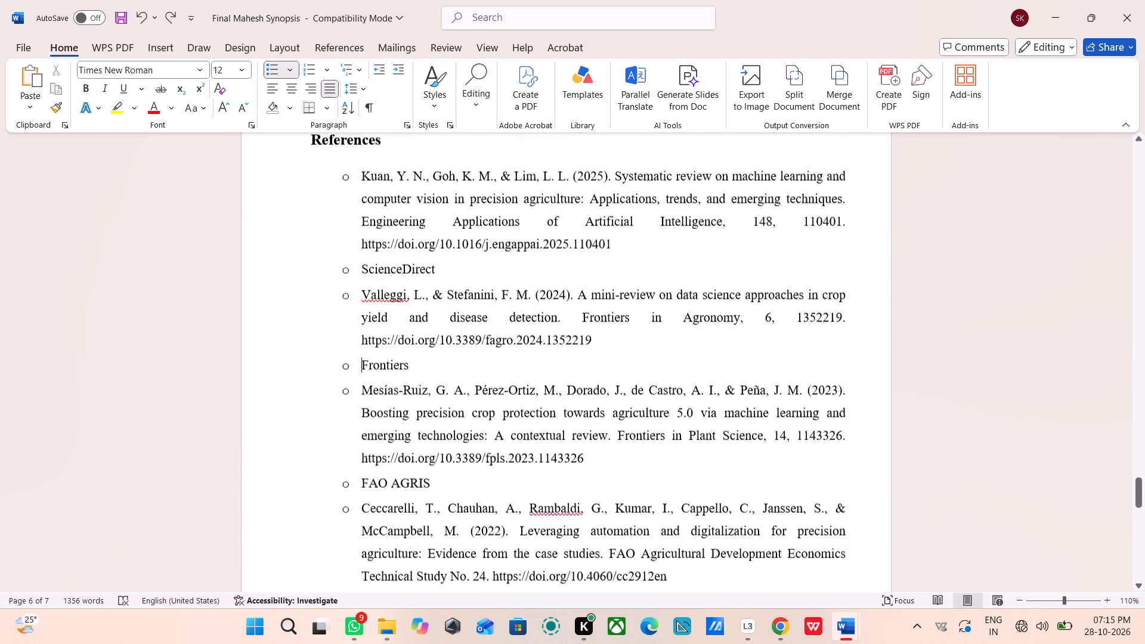
scroll(429, 386, up, 6)
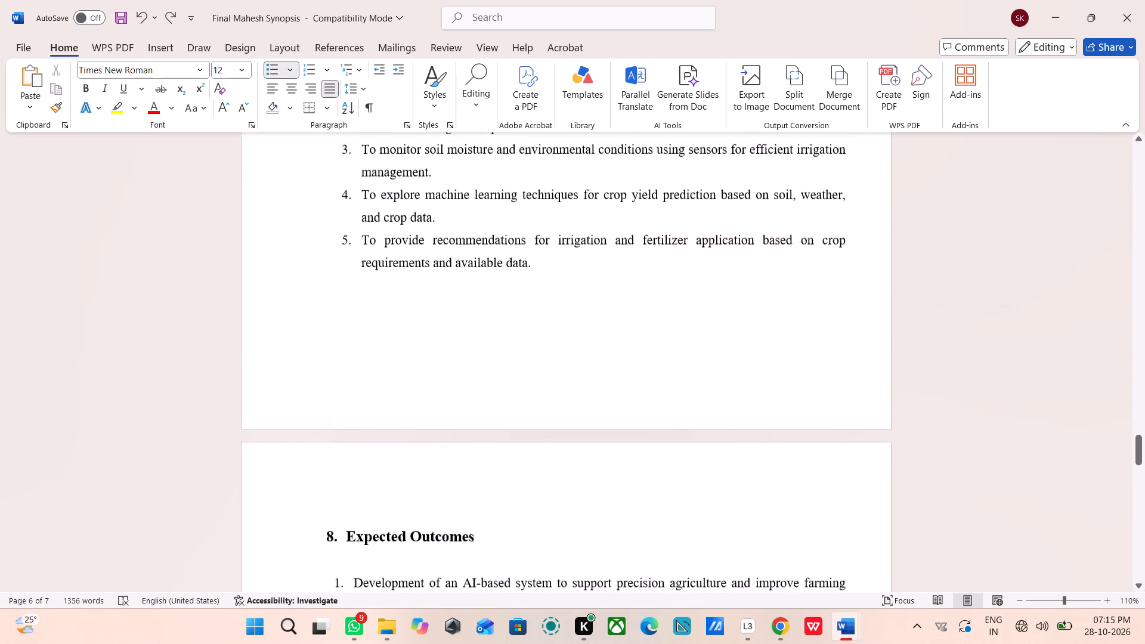
scroll(429, 386, up, 5)
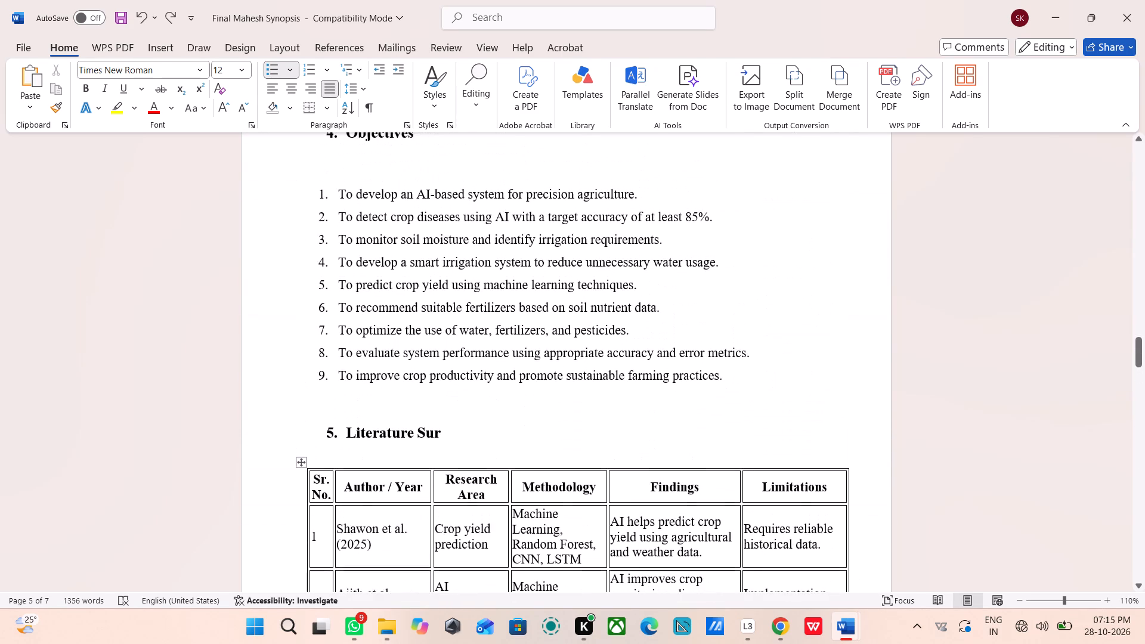
scroll(429, 386, down, 2)
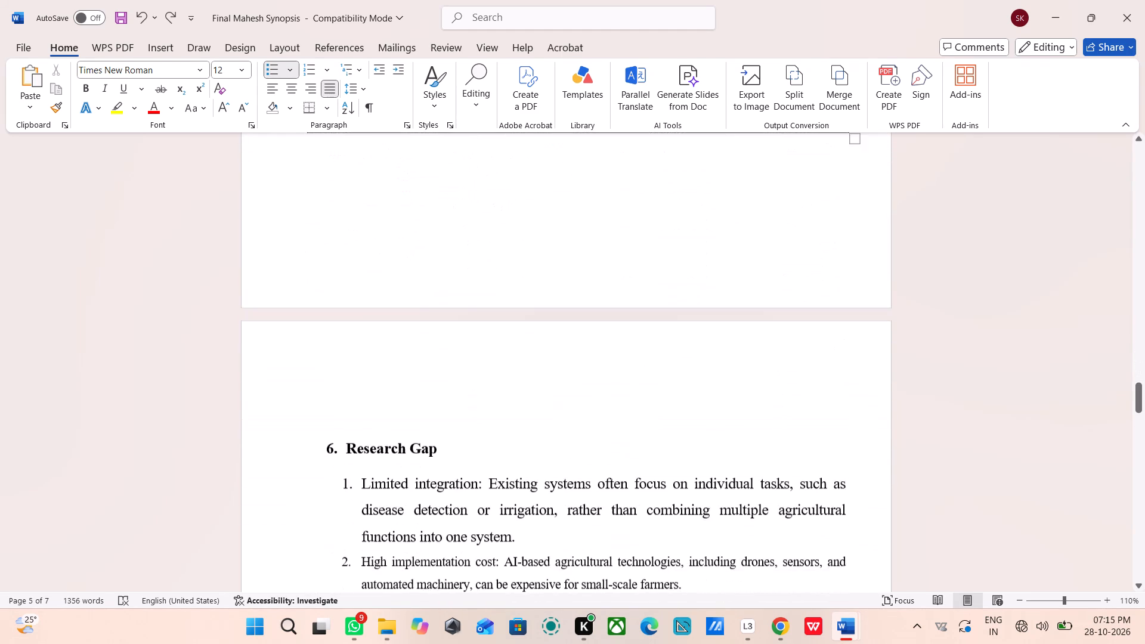
scroll(429, 386, down, 2)
scroll(429, 386, up, 1)
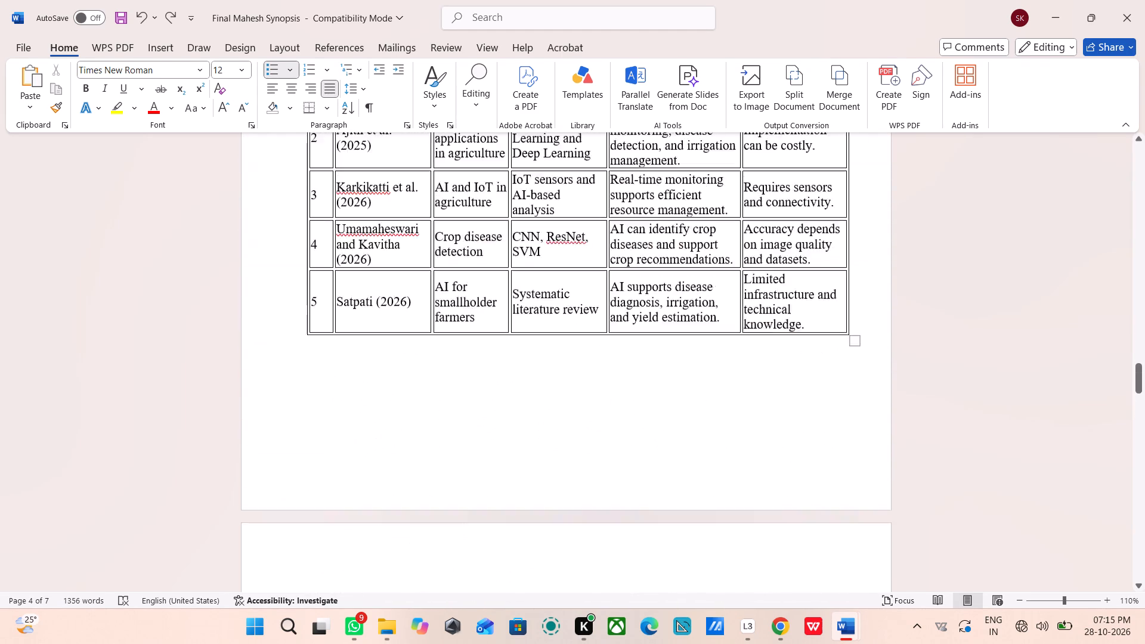
scroll(429, 386, up, 2)
scroll(429, 386, down, 1)
scroll(429, 386, up, 4)
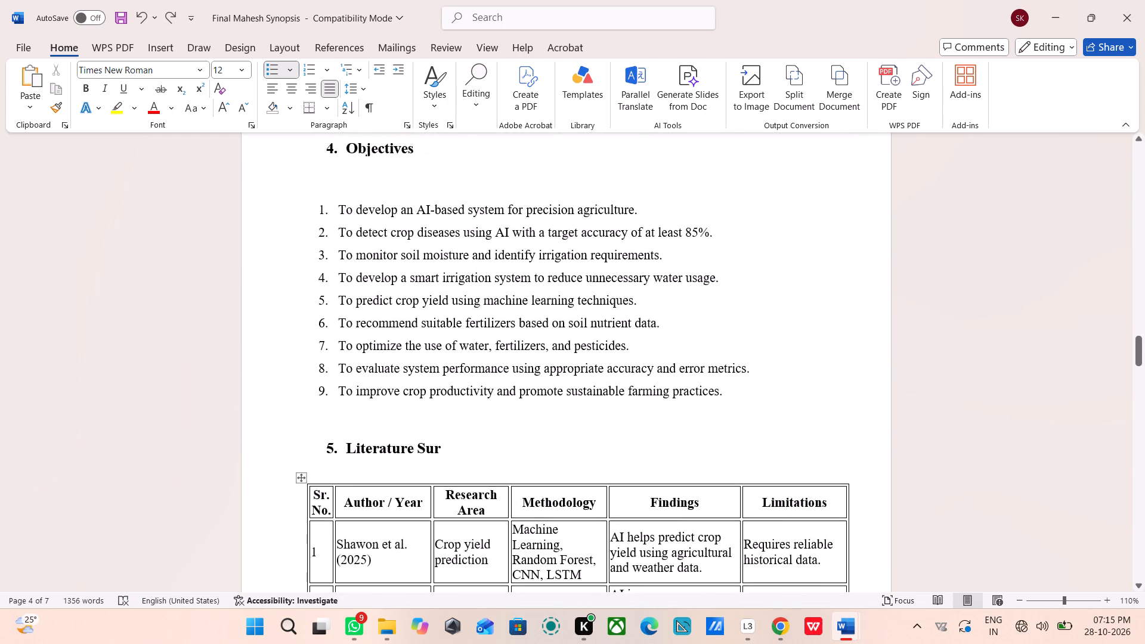
scroll(429, 386, up, 6)
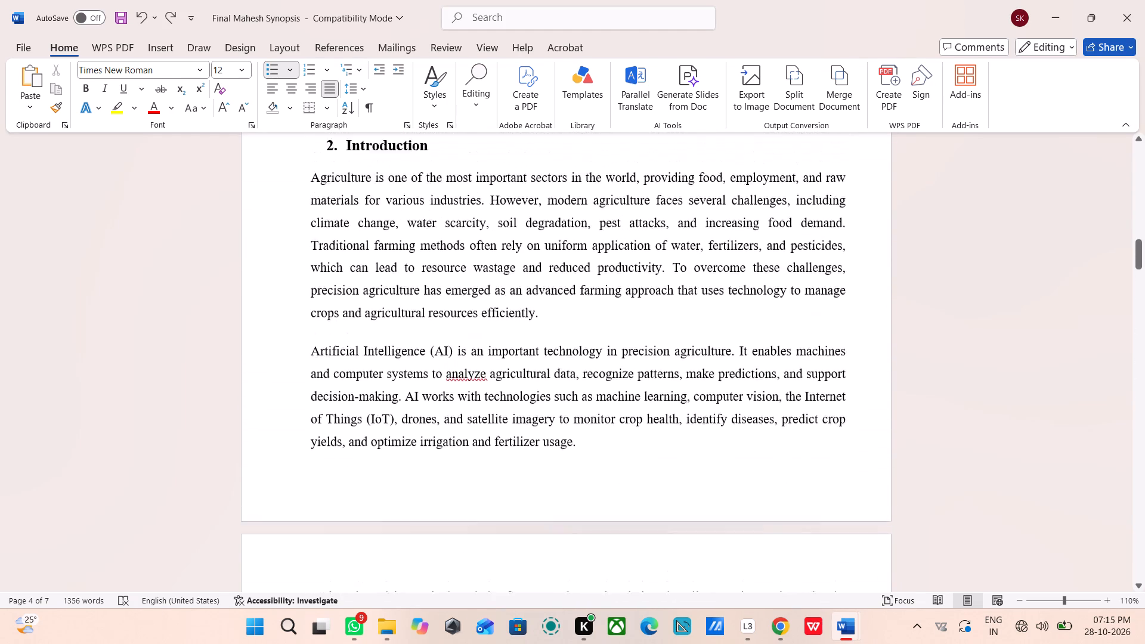
scroll(429, 386, up, 2)
scroll(429, 386, down, 1)
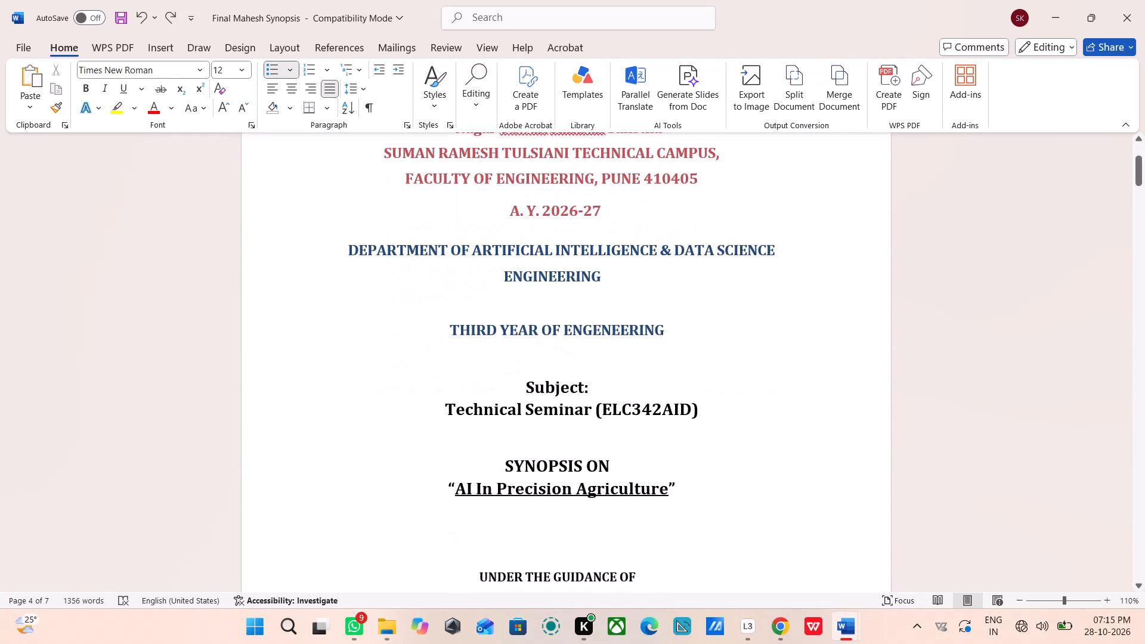
scroll(429, 386, down, 4)
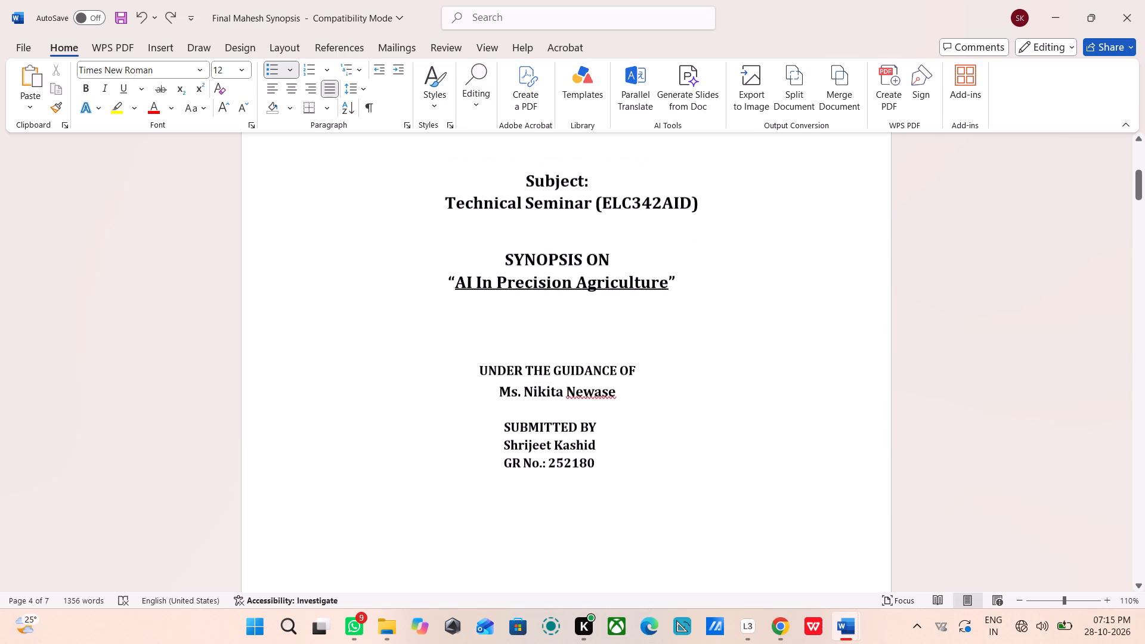
scroll(429, 386, down, 3)
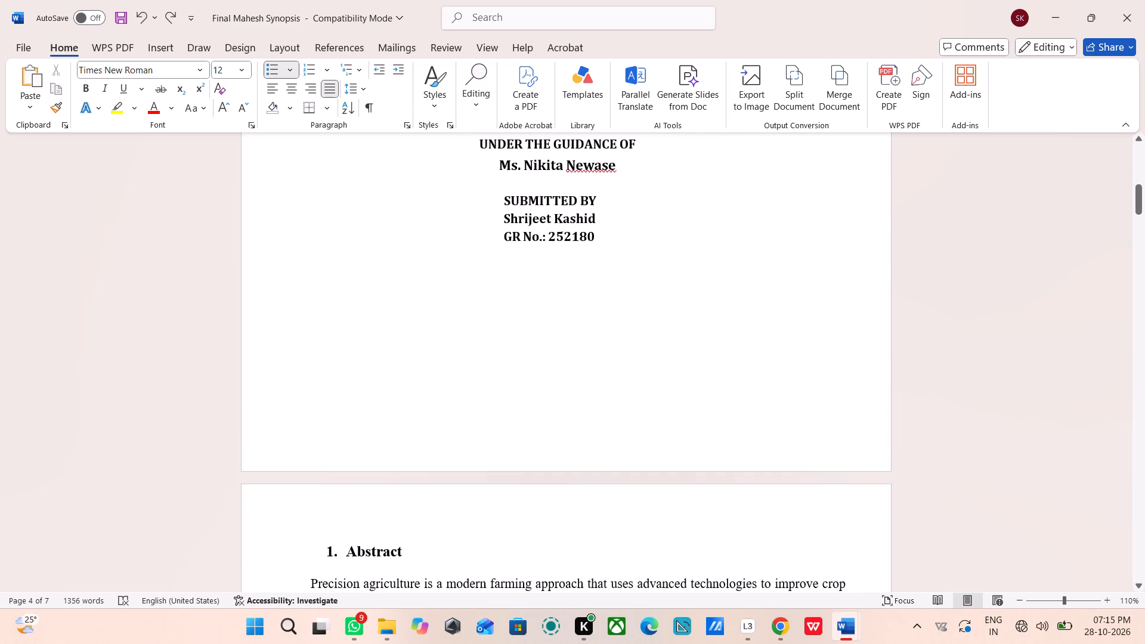
scroll(429, 386, down, 4)
scroll(429, 386, up, 3)
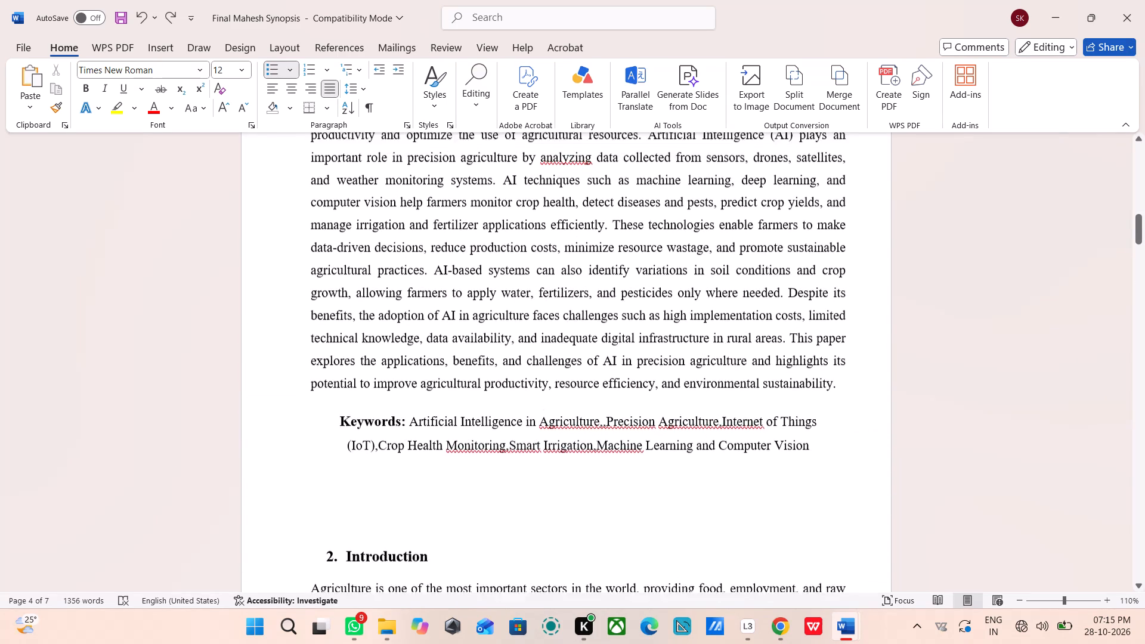
scroll(429, 386, down, 1)
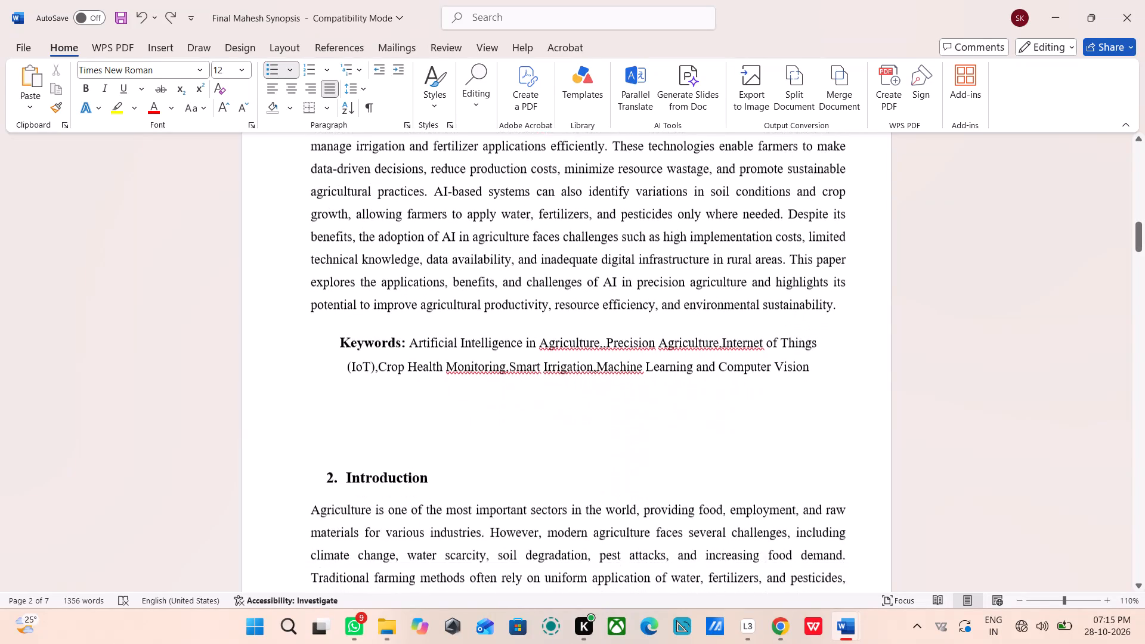
scroll(429, 386, down, 14)
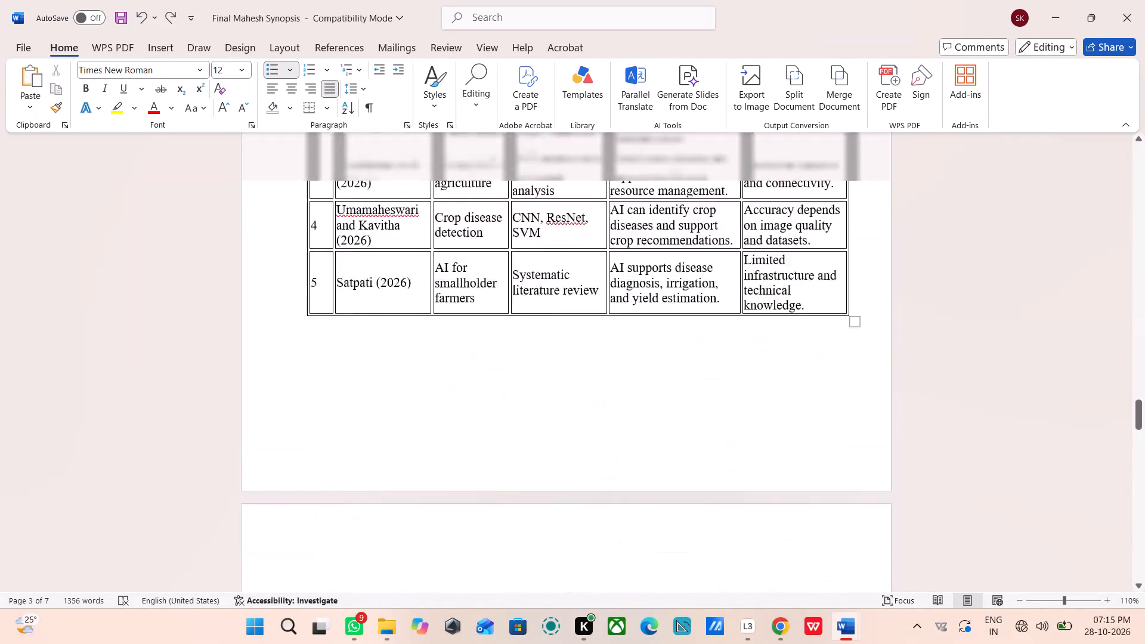
scroll(429, 386, down, 10)
Save the synopsis document.
key(ctrl+s)
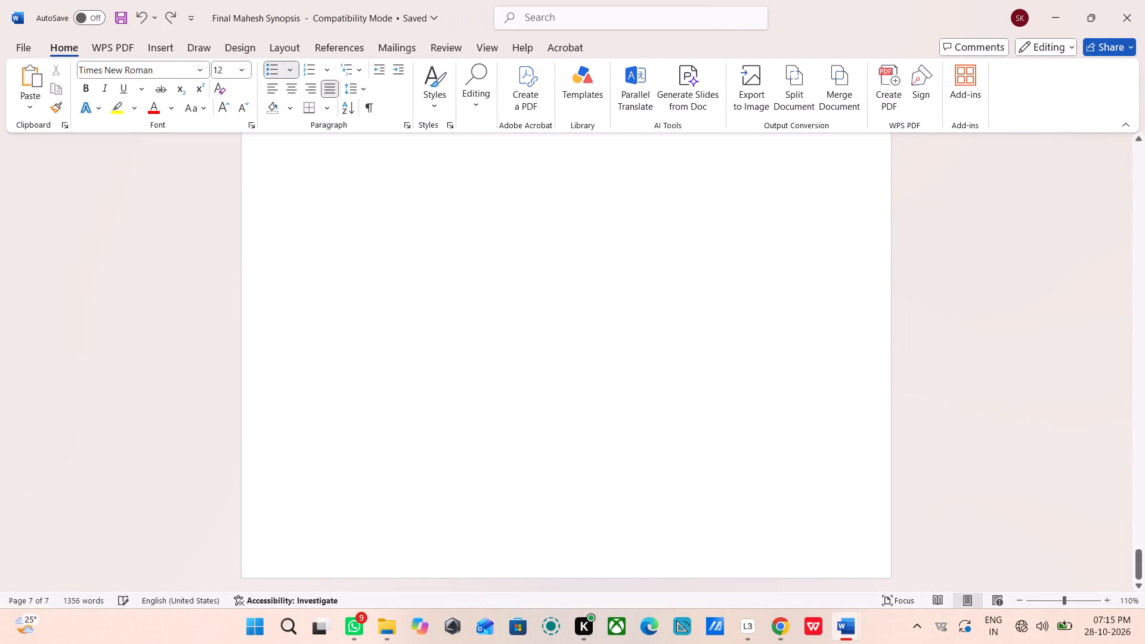
key(ctrl+s)
key(ctrl+s)
Close the saved document and reopen Final Mahesh Synopsis from the Downloads folder in File Explorer.
click(257, 18)
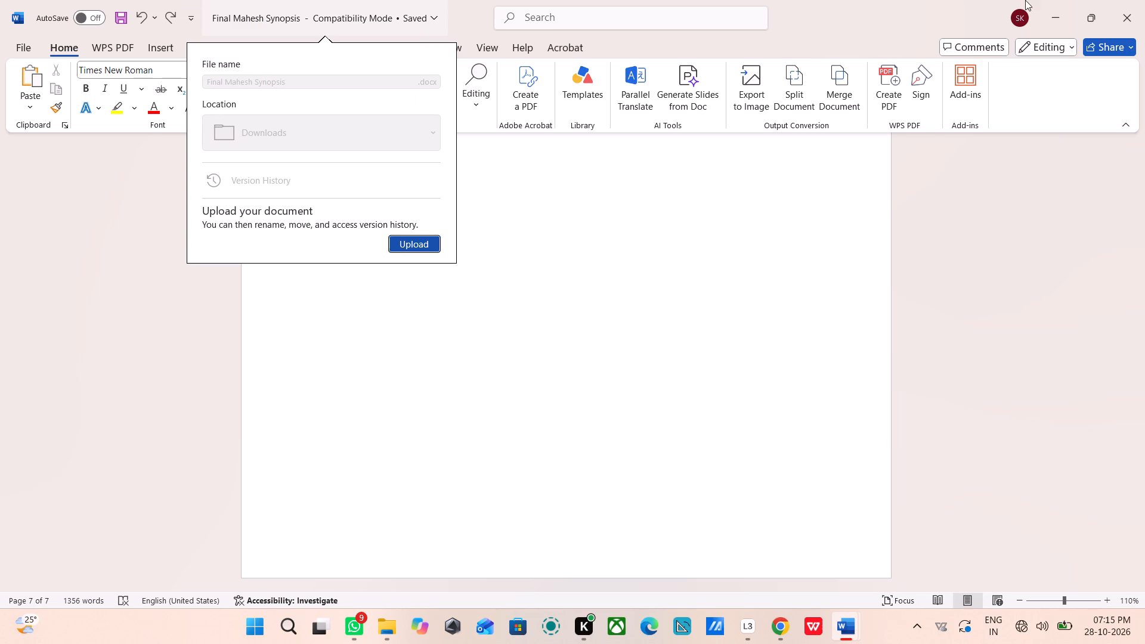
drag(1141, 0, 1130, 9)
click(1130, 9)
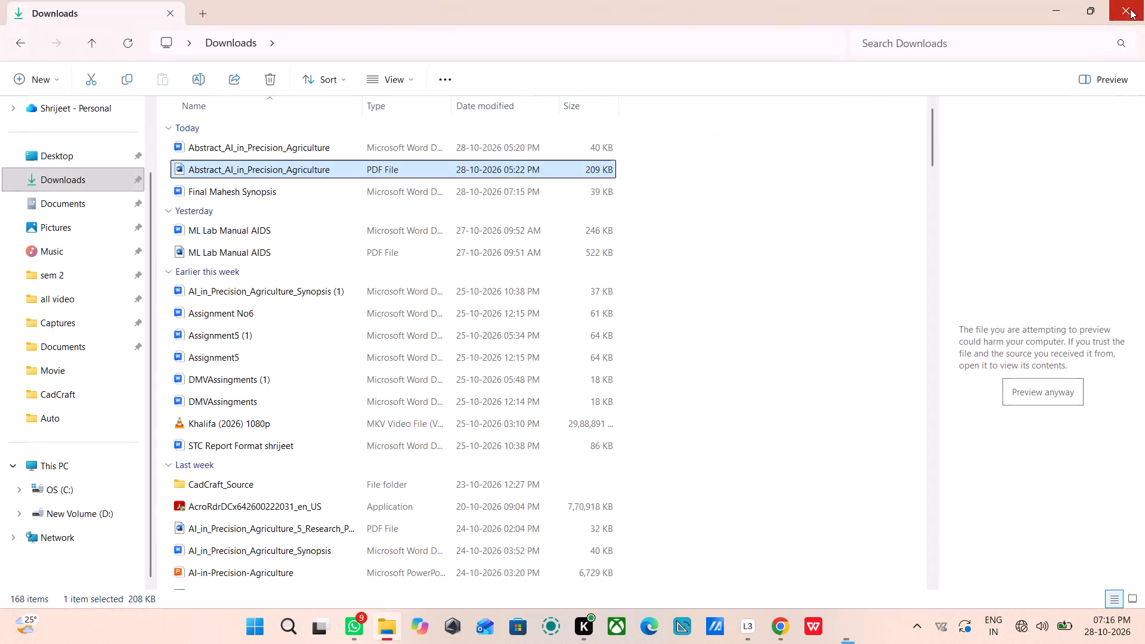
triple_click(357, 197)
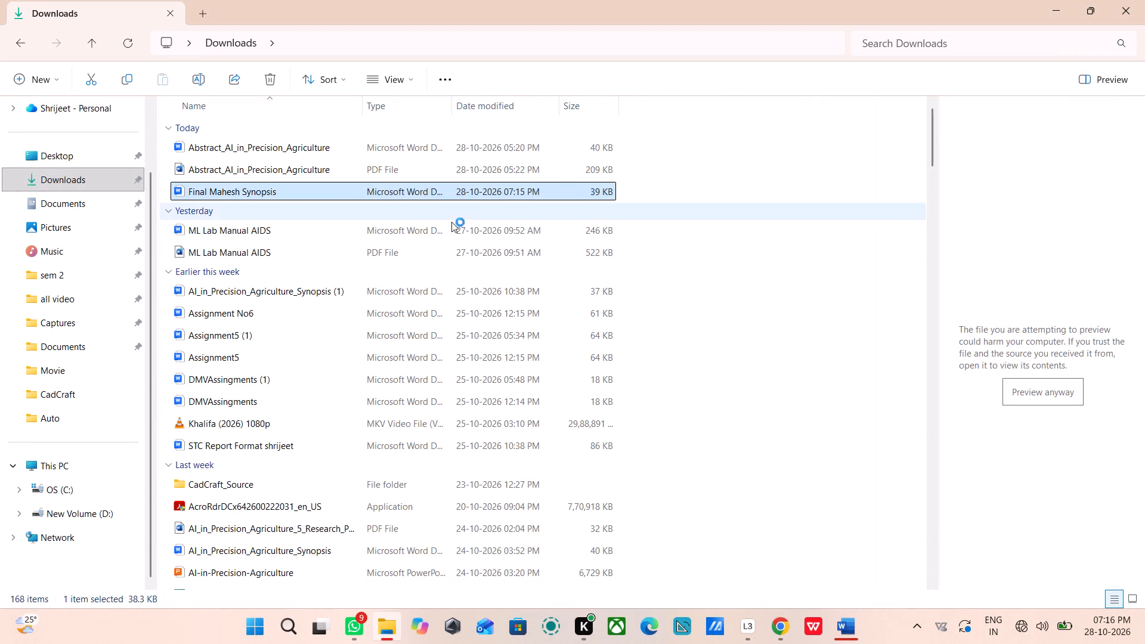
click(836, 628)
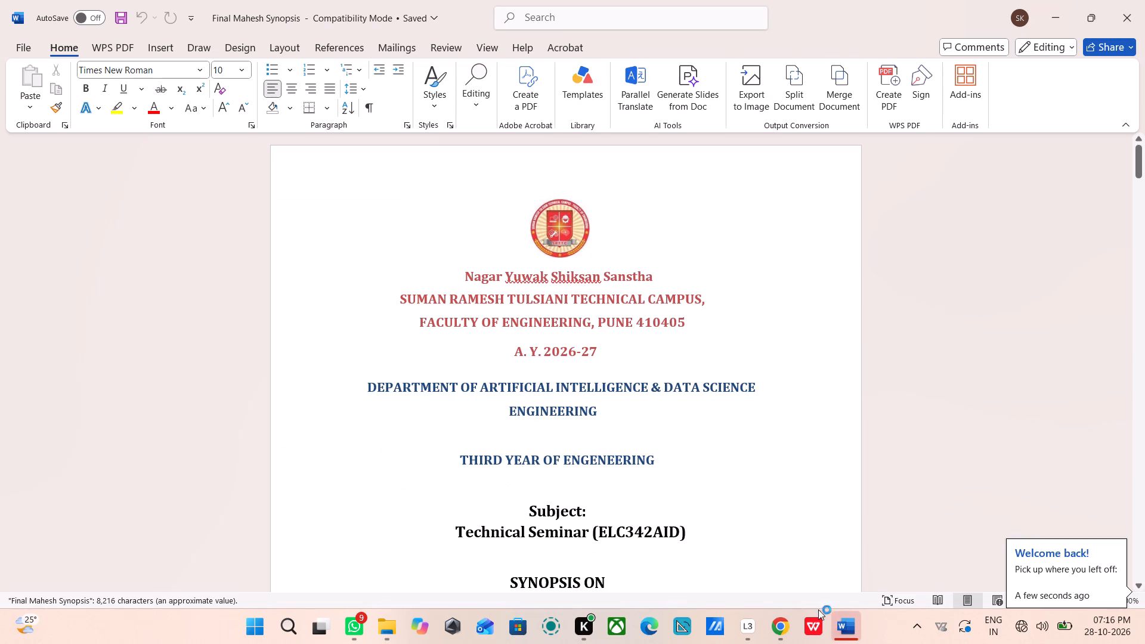
Check the reopened synopsis, from the blank last page and References back to the Abstract and down to the literature table.
scroll(602, 354, down, 10)
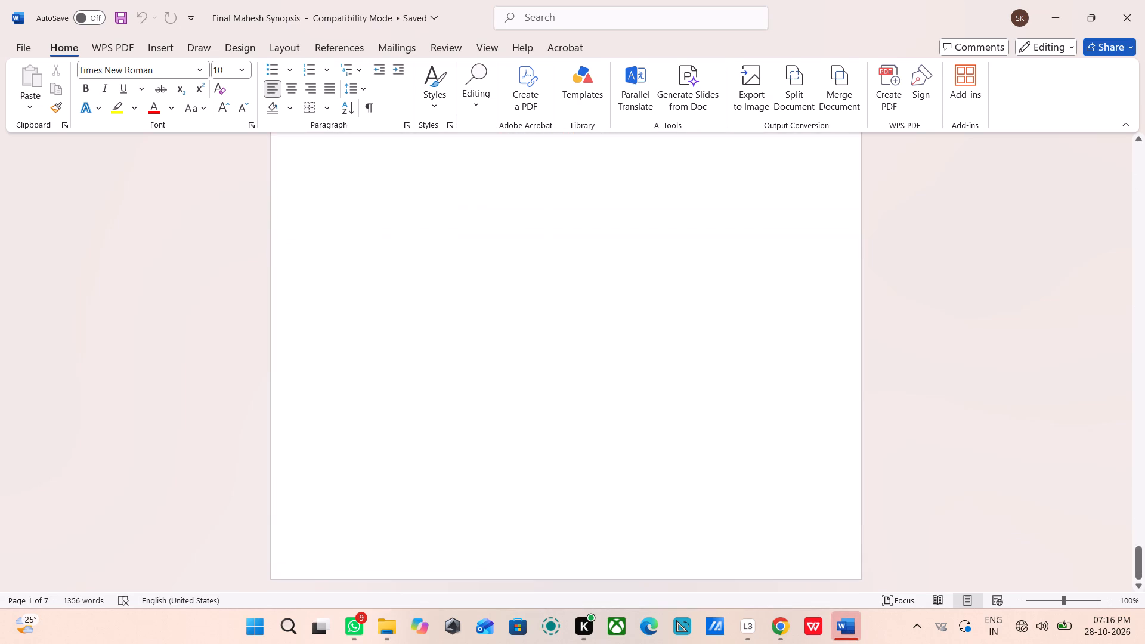
scroll(602, 354, up, 5)
scroll(602, 354, down, 1)
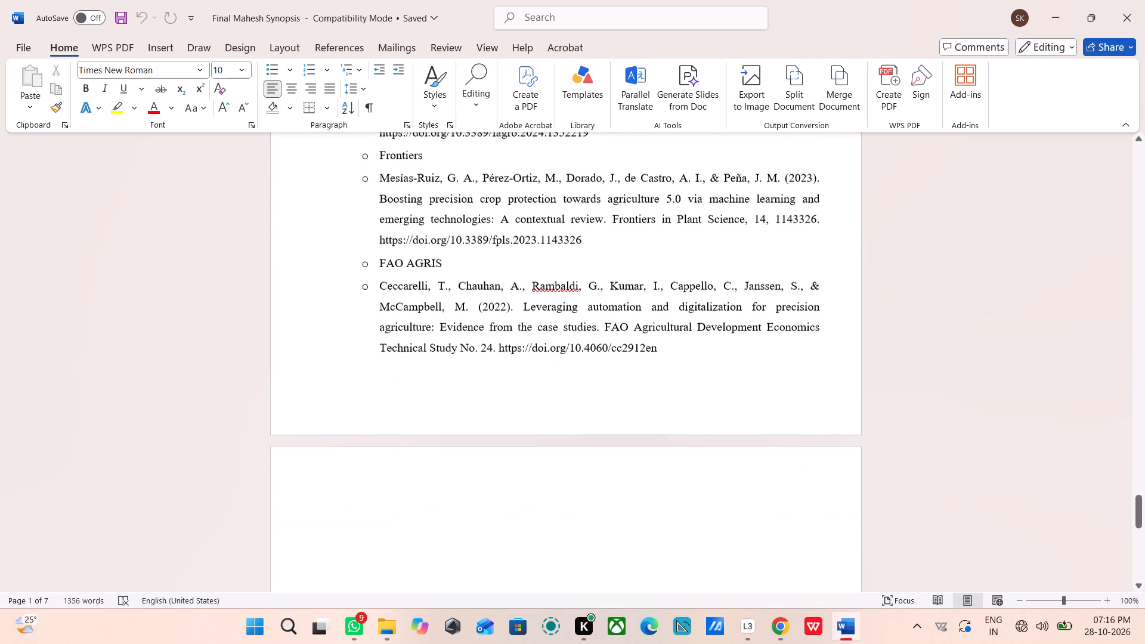
scroll(602, 354, down, 2)
click(602, 354)
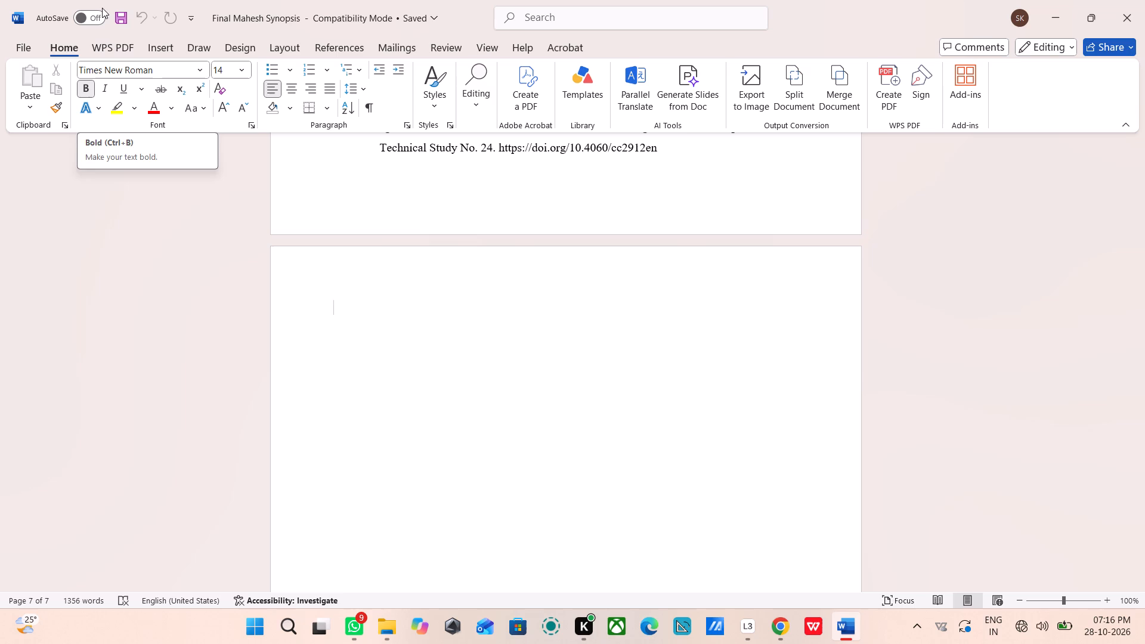
click(49, 72)
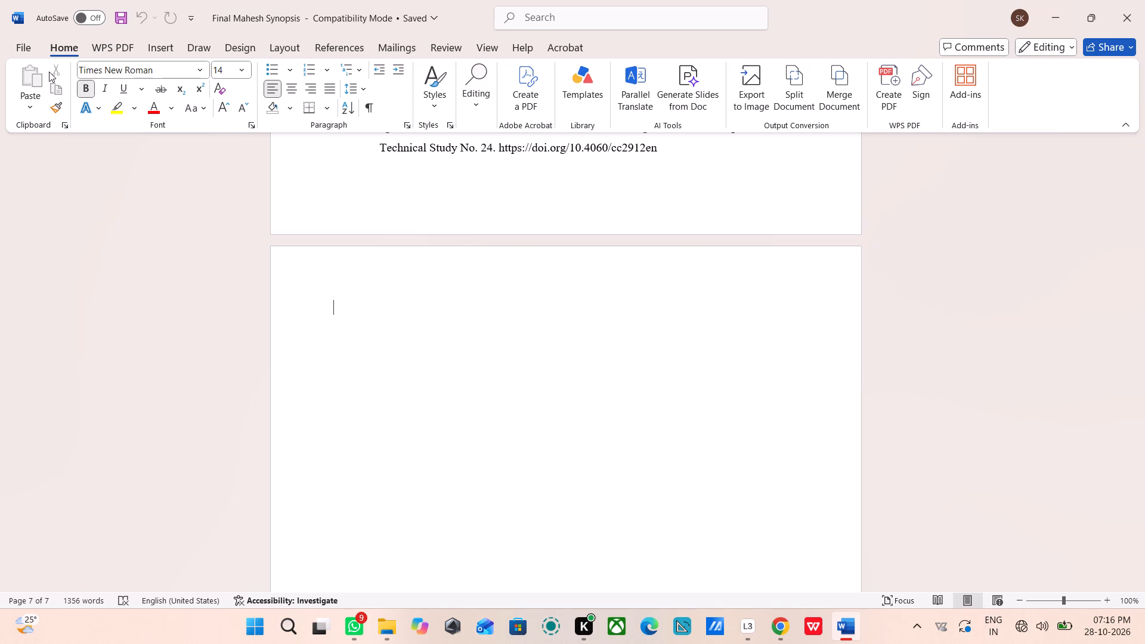
scroll(378, 289, up, 4)
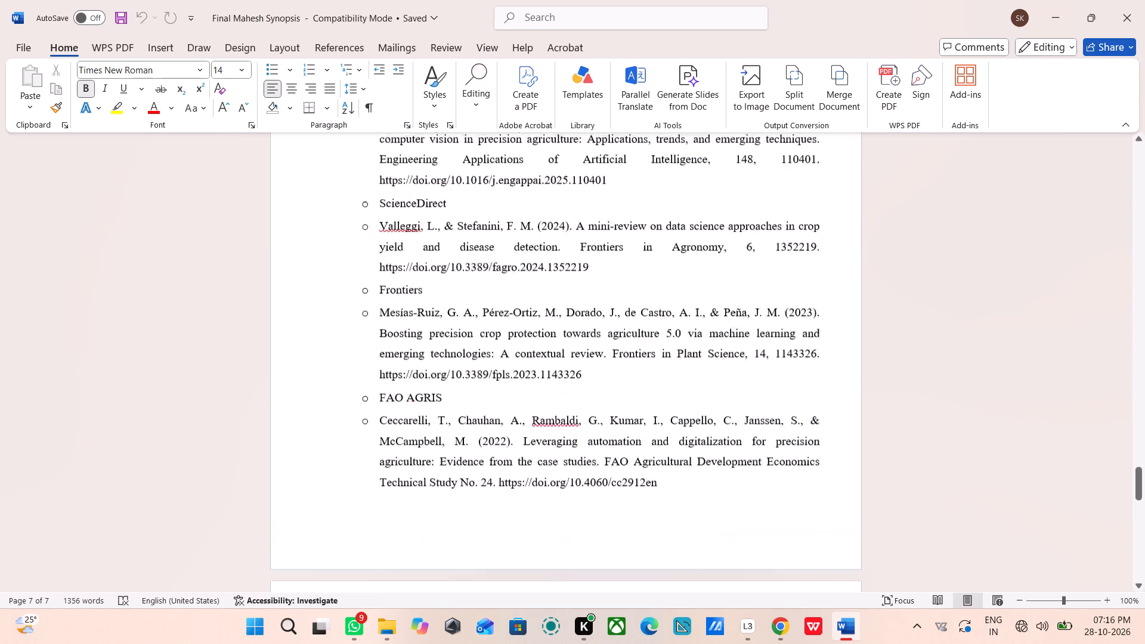
scroll(378, 289, up, 4)
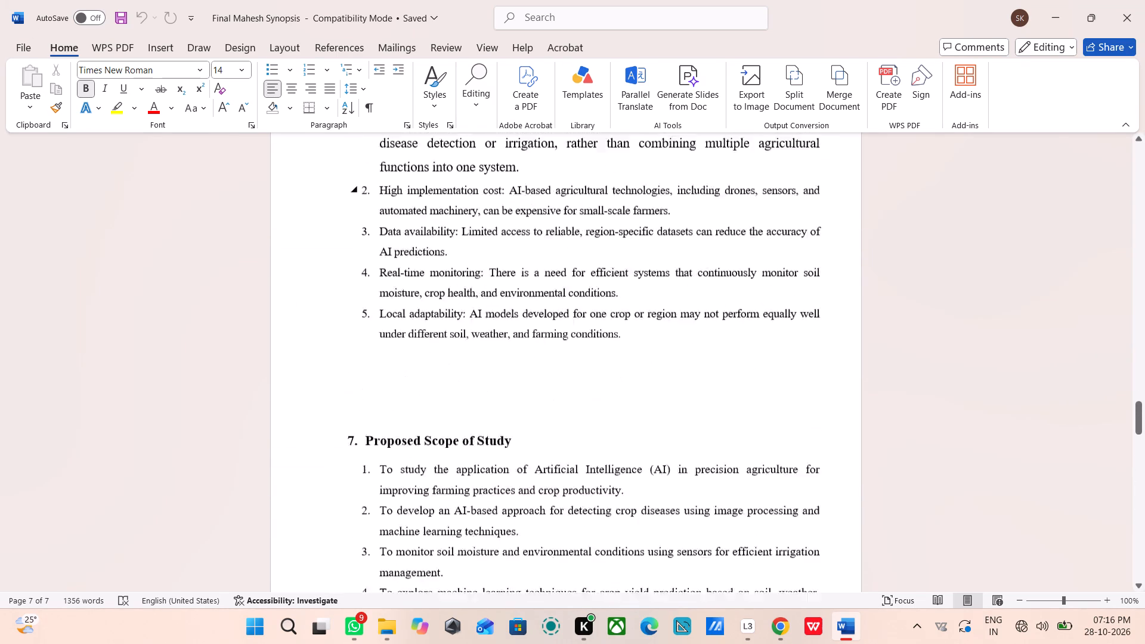
scroll(378, 289, up, 1)
scroll(378, 289, down, 4)
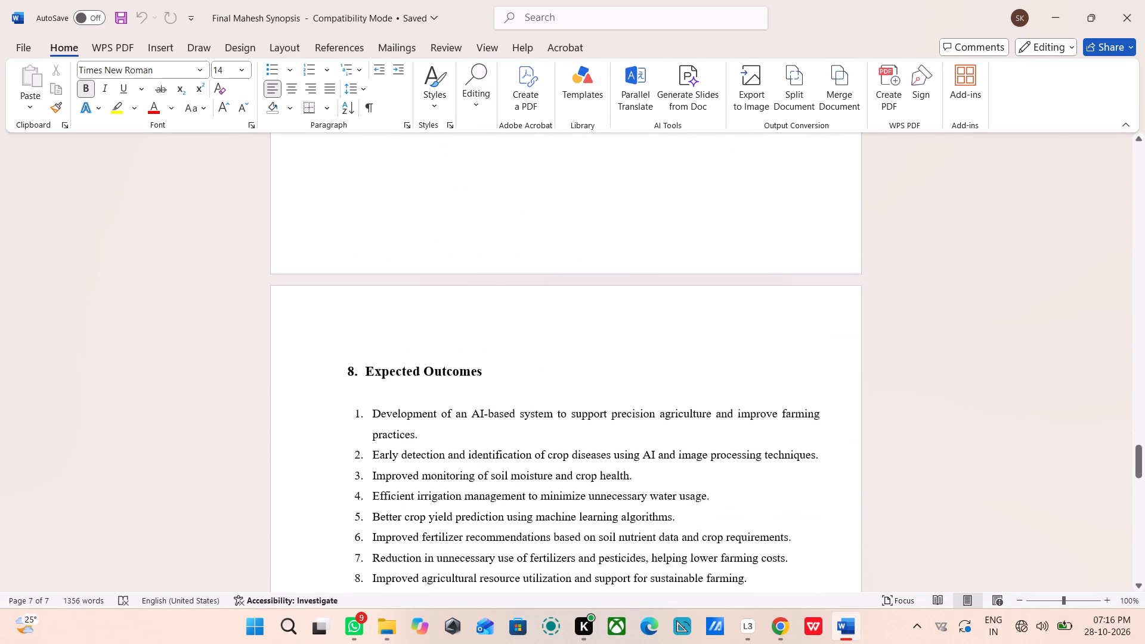
scroll(378, 289, down, 1)
scroll(378, 289, up, 3)
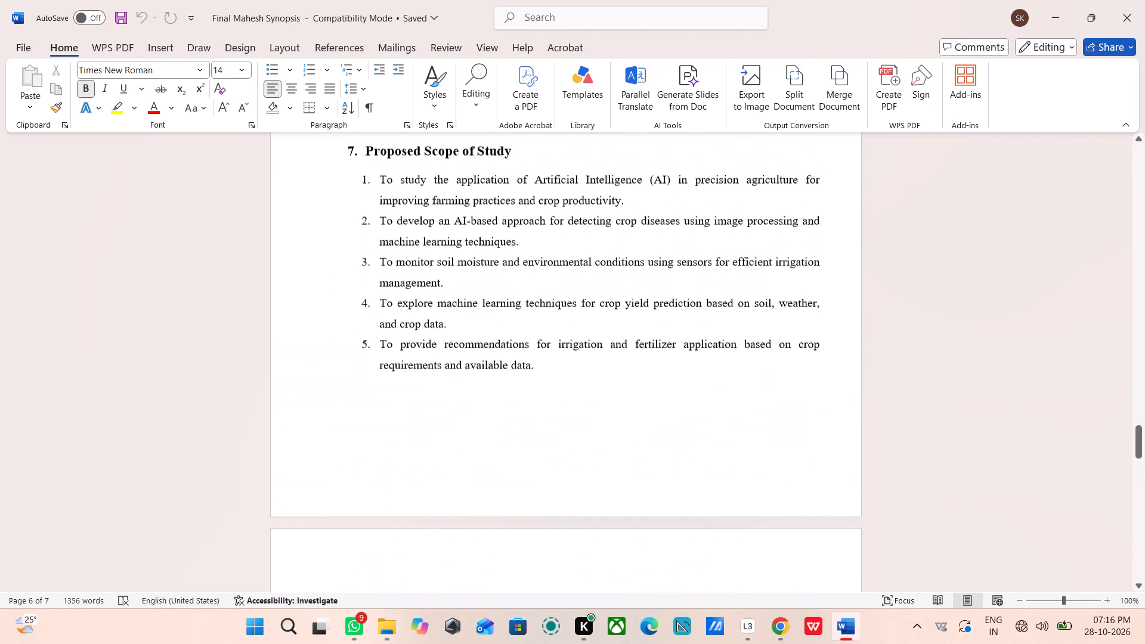
scroll(378, 289, up, 5)
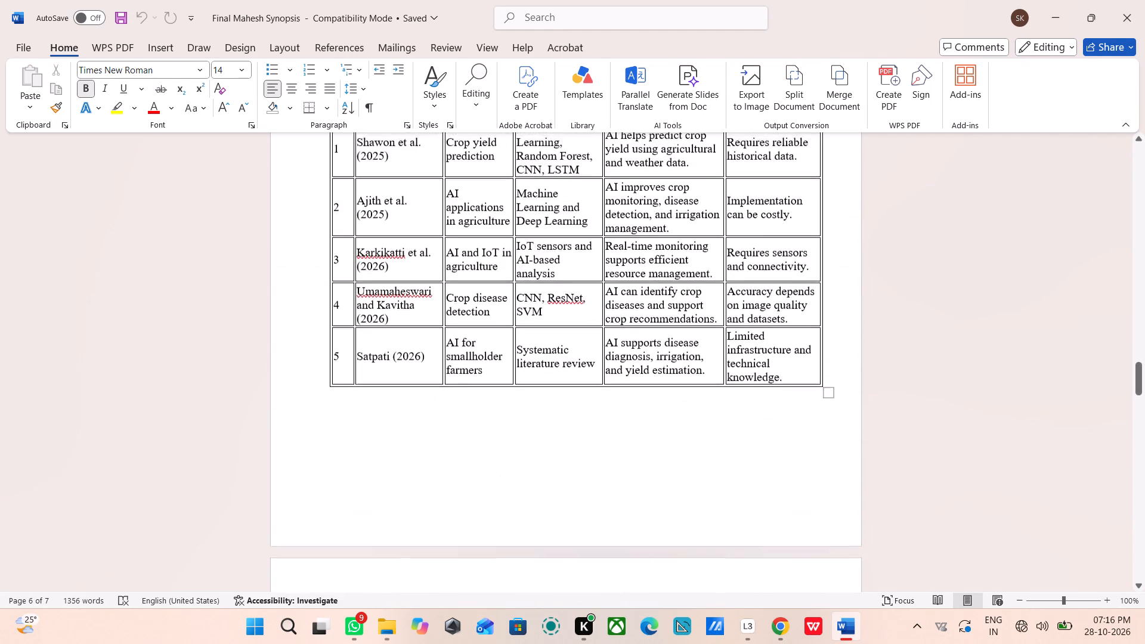
scroll(378, 289, up, 3)
scroll(378, 289, down, 4)
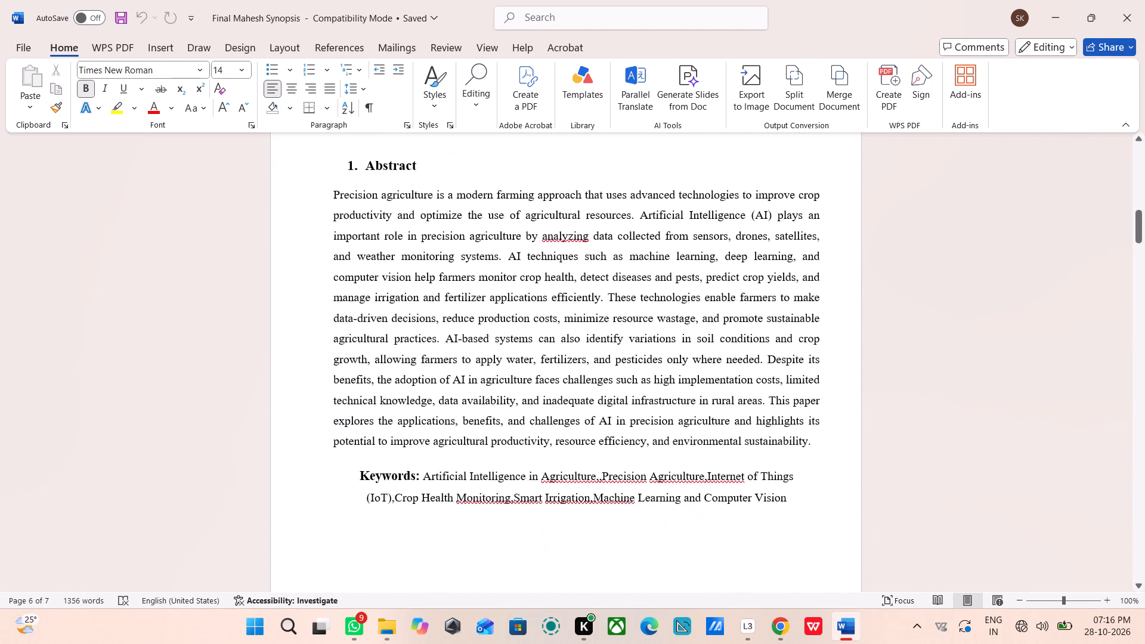
scroll(378, 289, up, 4)
scroll(378, 289, down, 5)
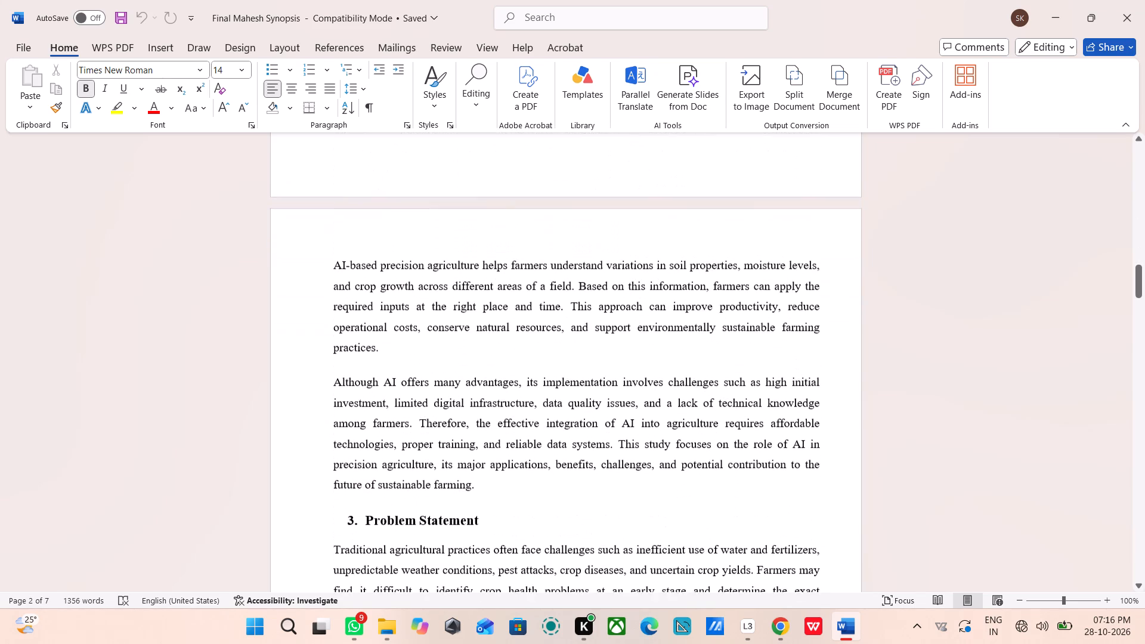
scroll(378, 289, down, 3)
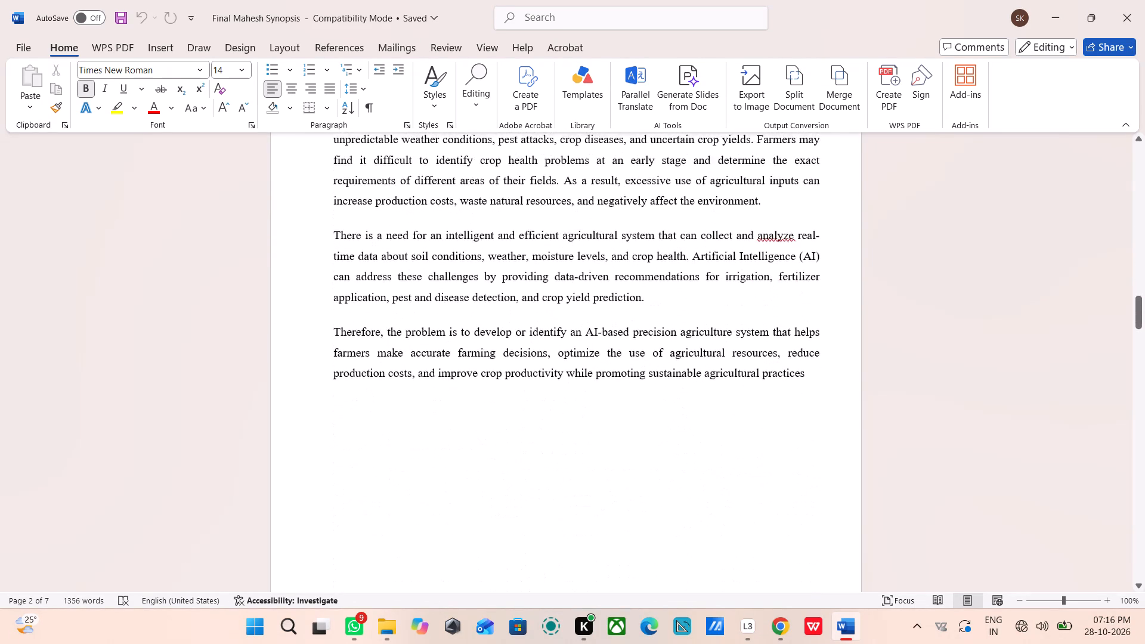
scroll(378, 289, down, 3)
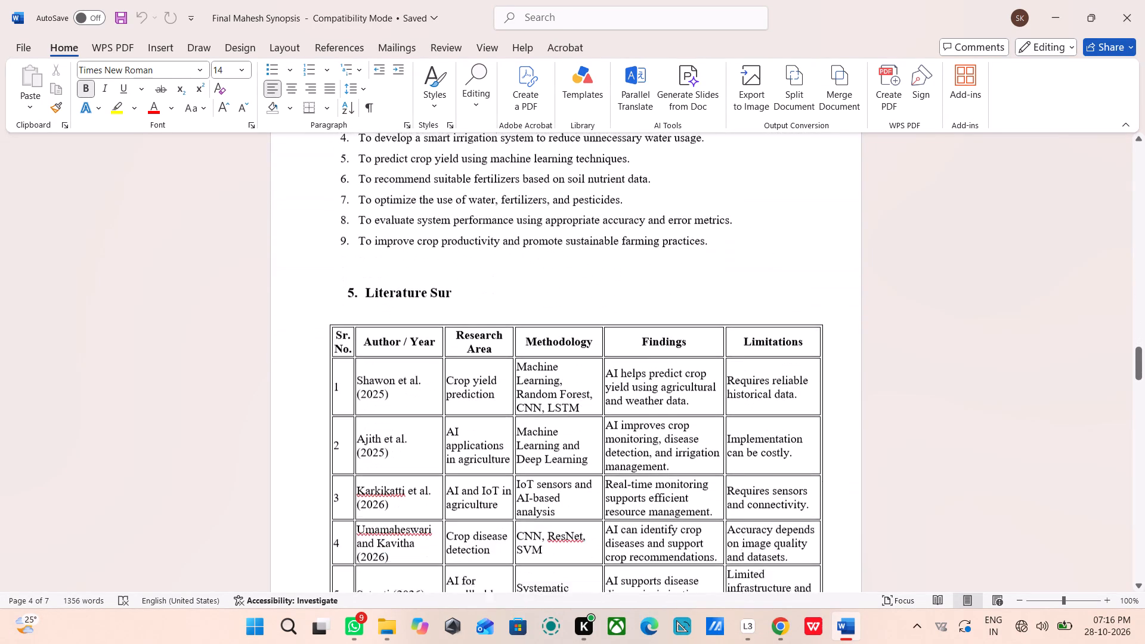
Save the reopened synopsis document.
key(ctrl+s)
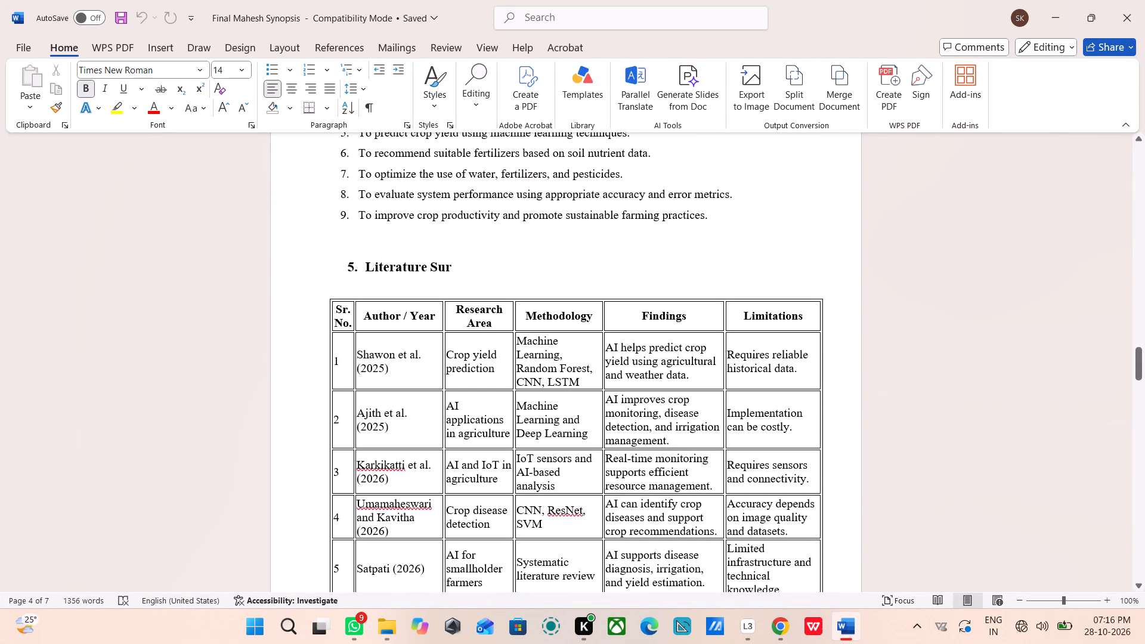
key(ctrl+s)
key(ctrl+s)
key(ctrl+s)
key(ctrl+s)
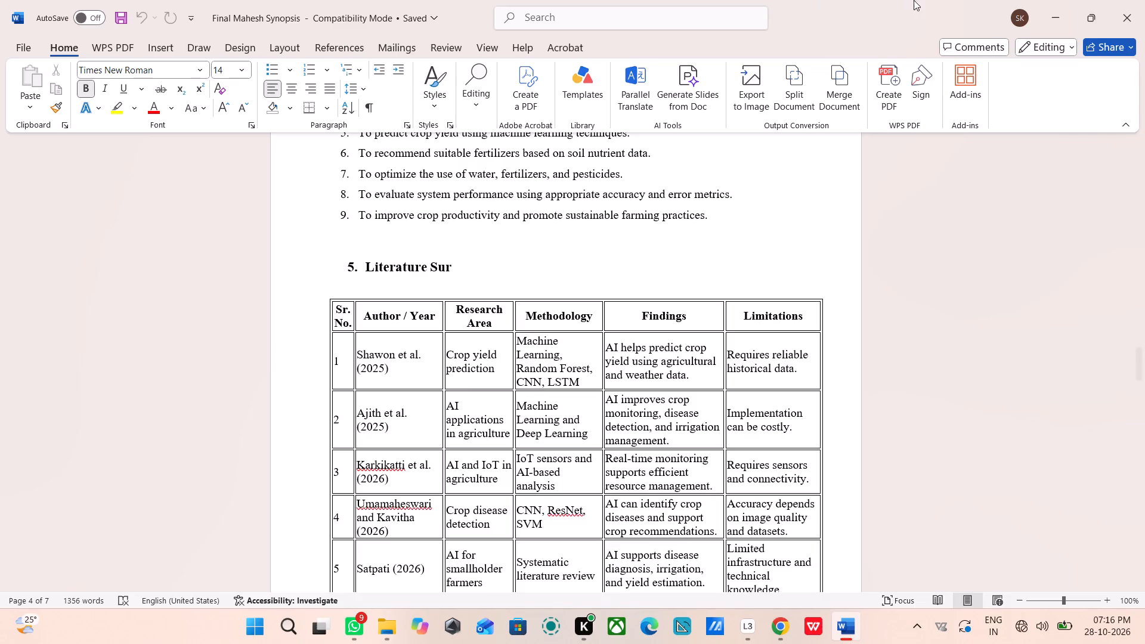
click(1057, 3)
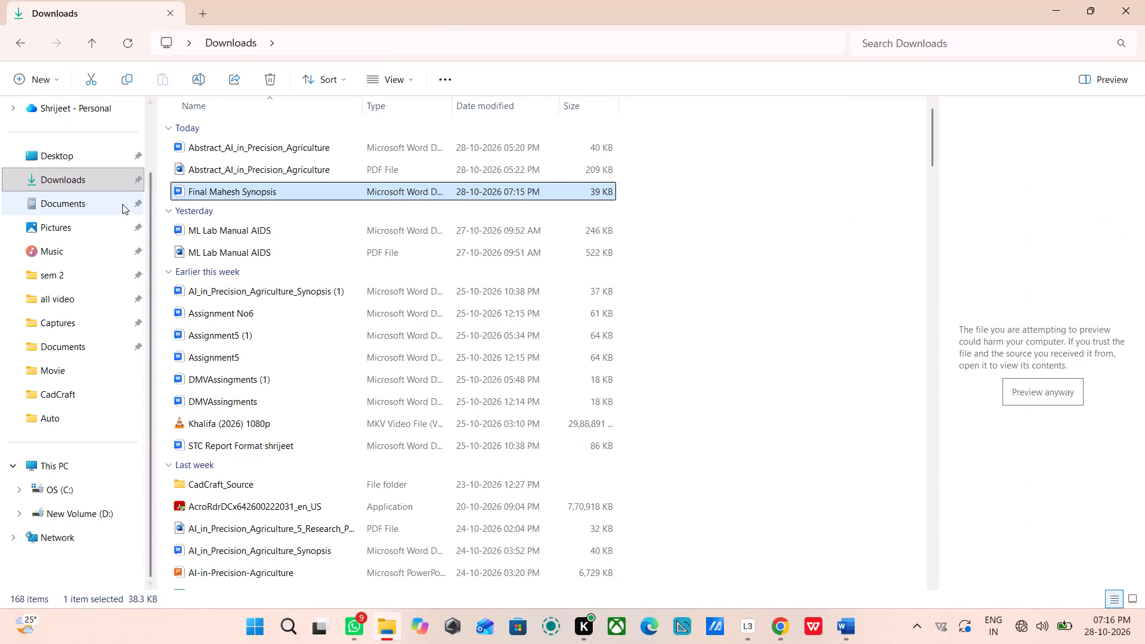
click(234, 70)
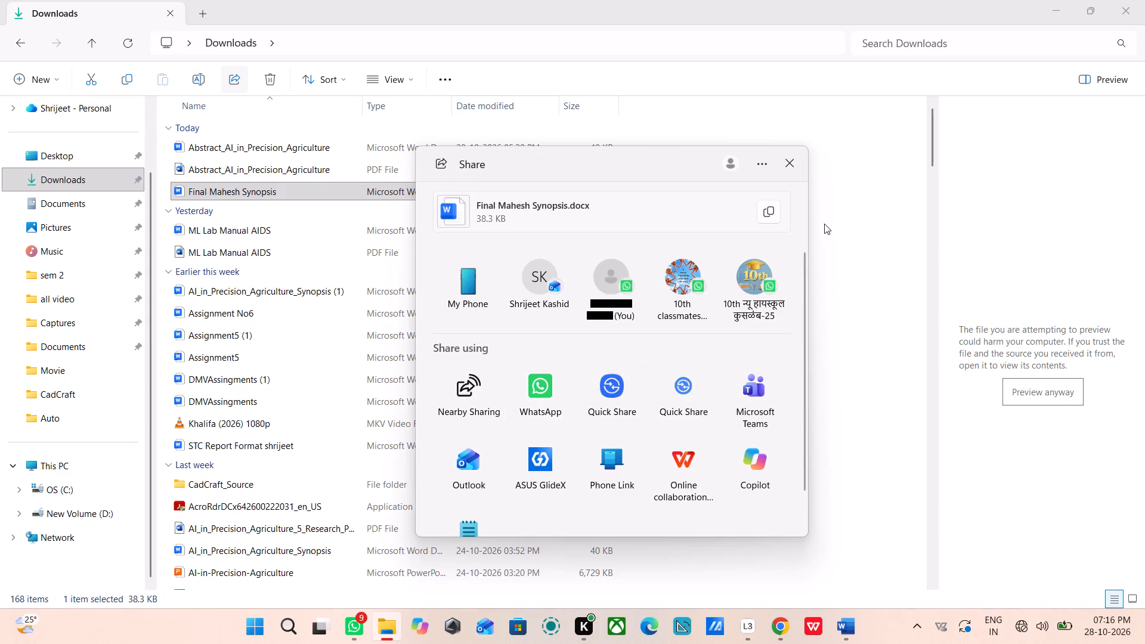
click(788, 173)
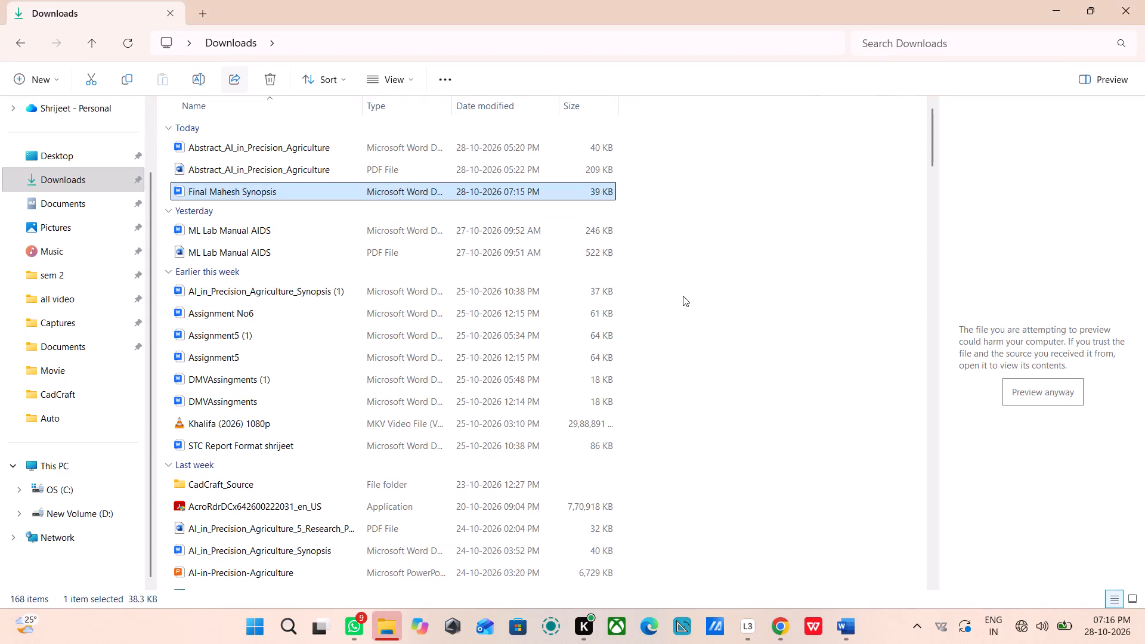
Switch to the iLovePDF download page in Chrome and open the deletion option for the converted Word file.
click(776, 639)
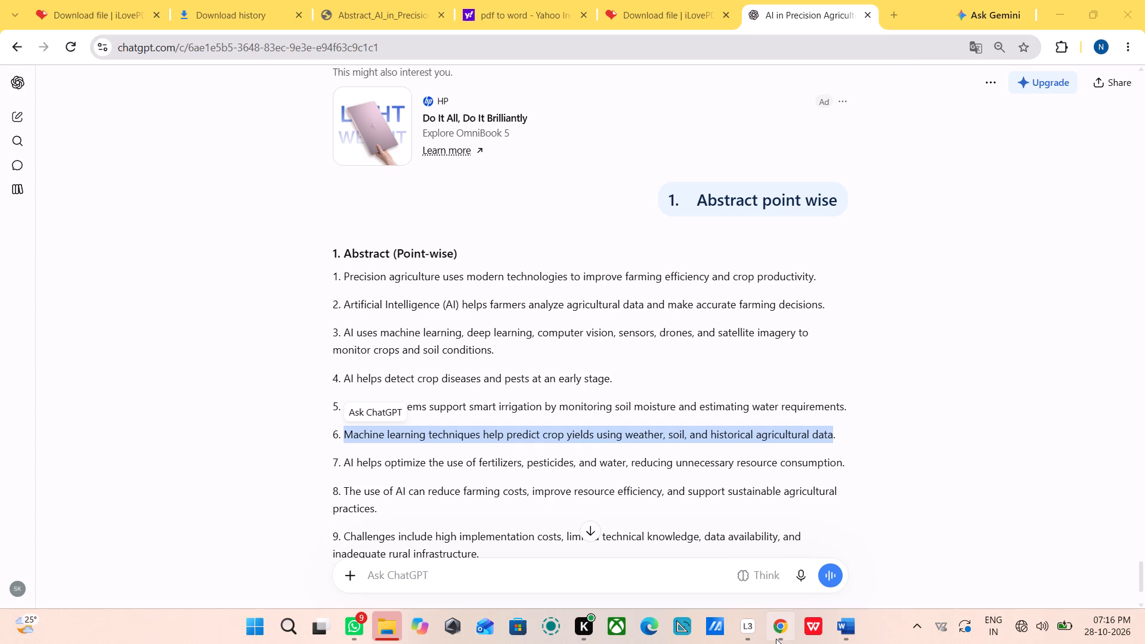
click(638, 2)
click(690, 375)
drag(690, 375, 695, 315)
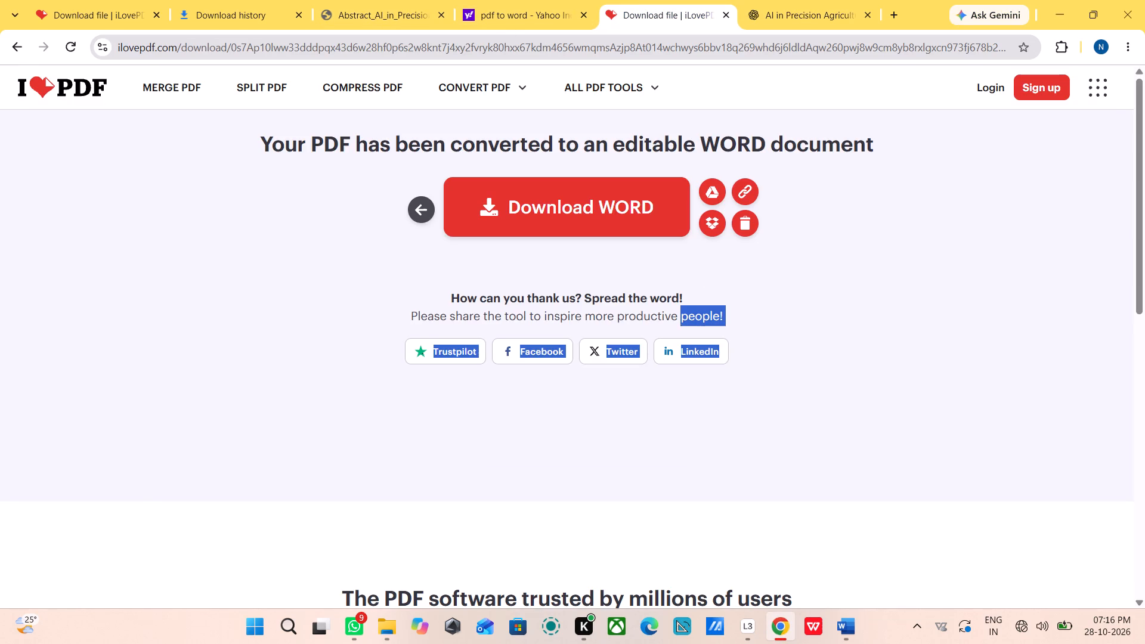
drag(695, 315, 738, 227)
click(738, 227)
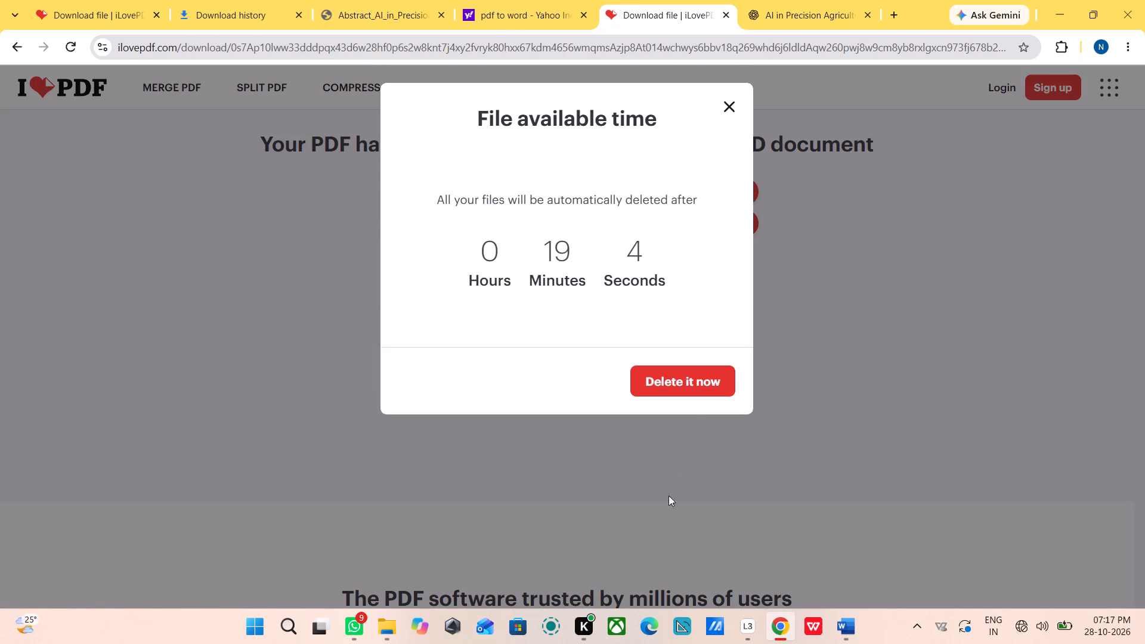
Delete the converted Word file from iLovePDF immediately instead of waiting for its automatic deletion.
click(689, 386)
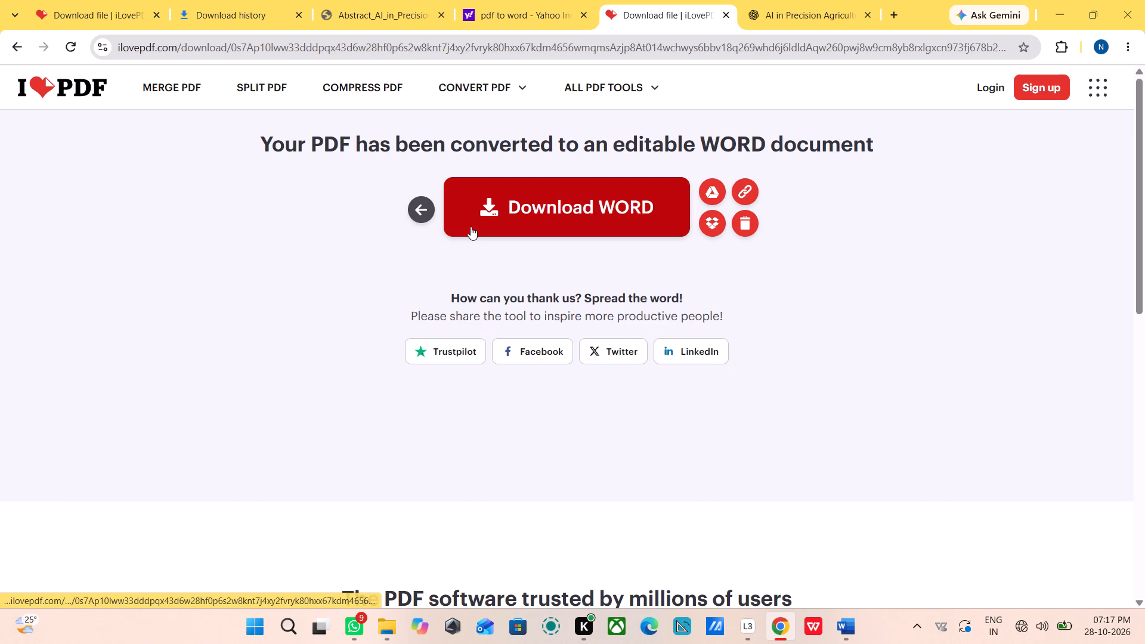
Go back from the iLovePDF download page to the PDF to Word converter, also trying the Word to PDF converter.
click(428, 212)
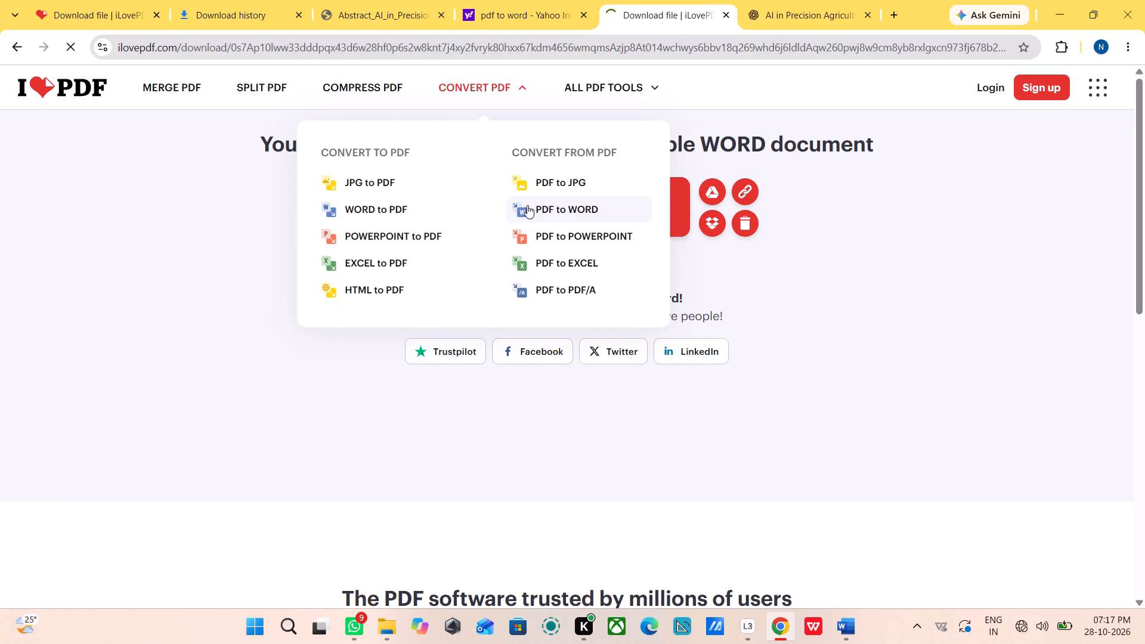
click(400, 213)
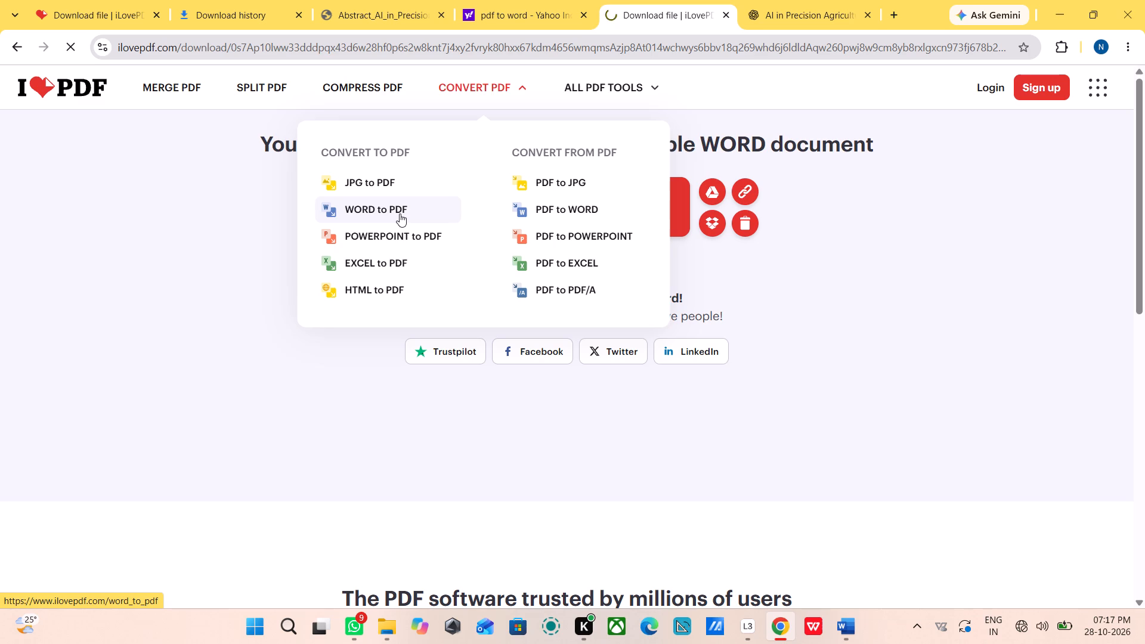
click(400, 213)
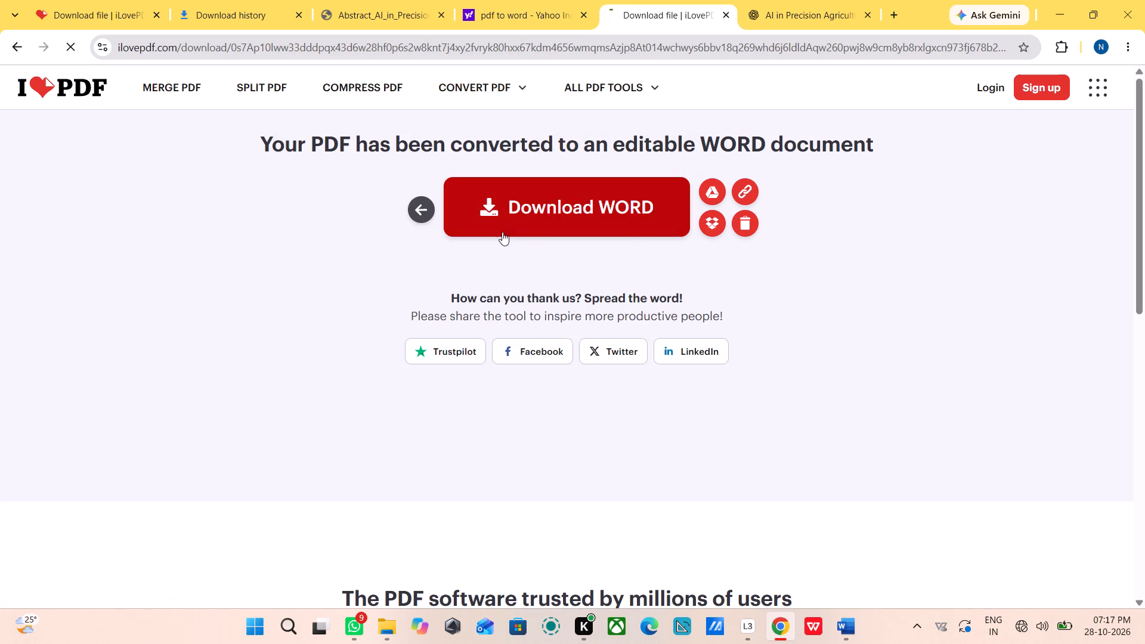
click(426, 210)
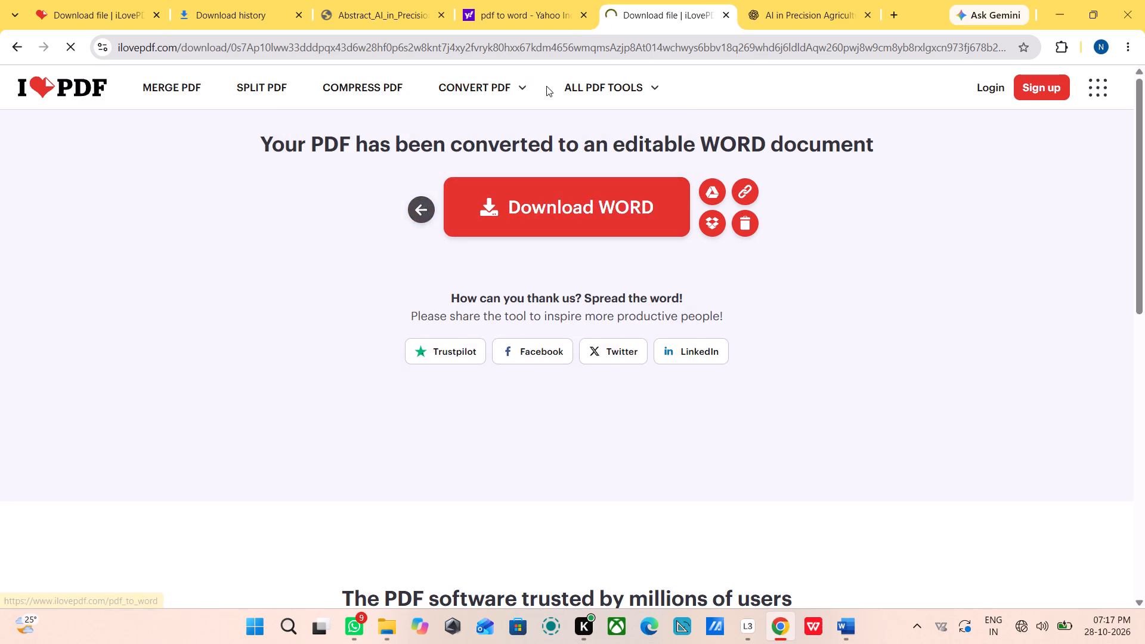
Bring up the computer's available Wi-Fi networks to reconnect to the internet.
click(1028, 633)
double_click(944, 345)
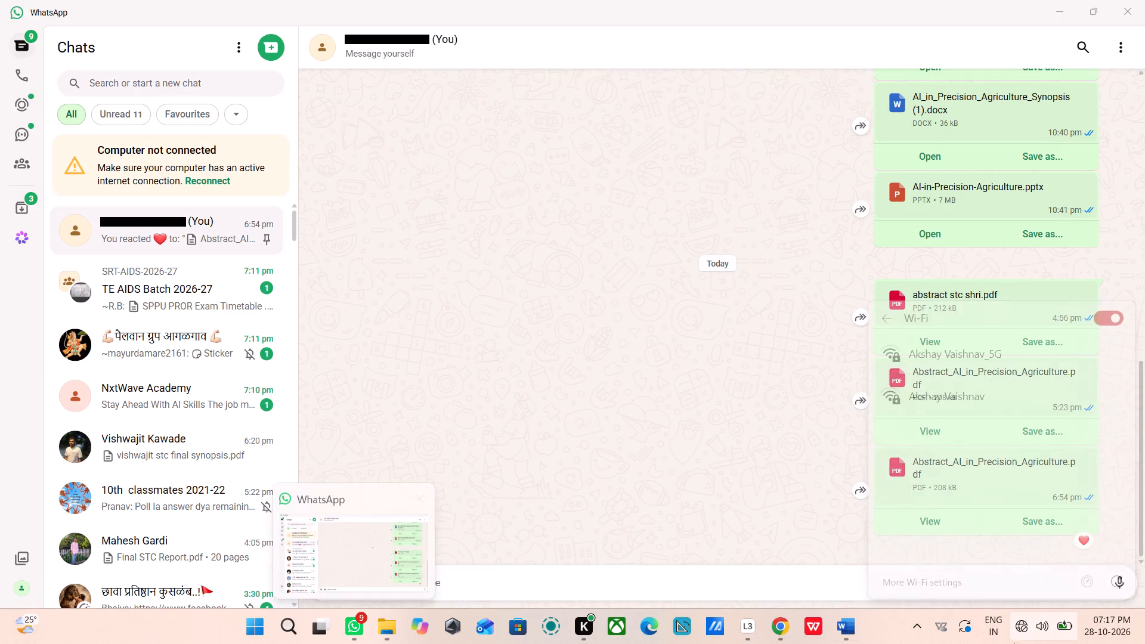
click(1023, 639)
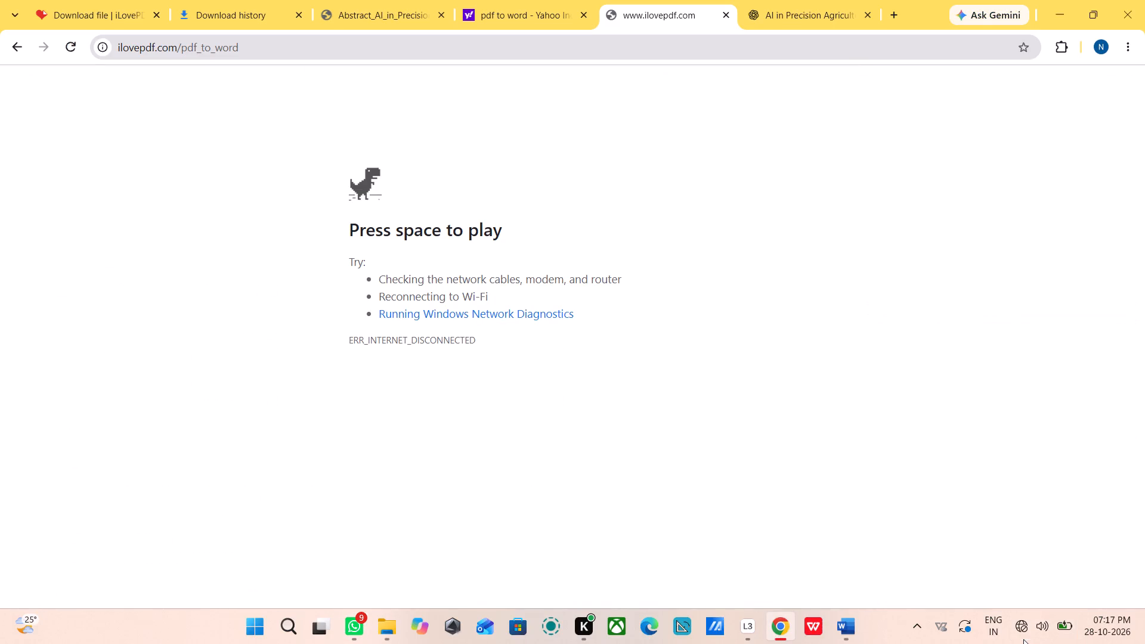
click(1023, 624)
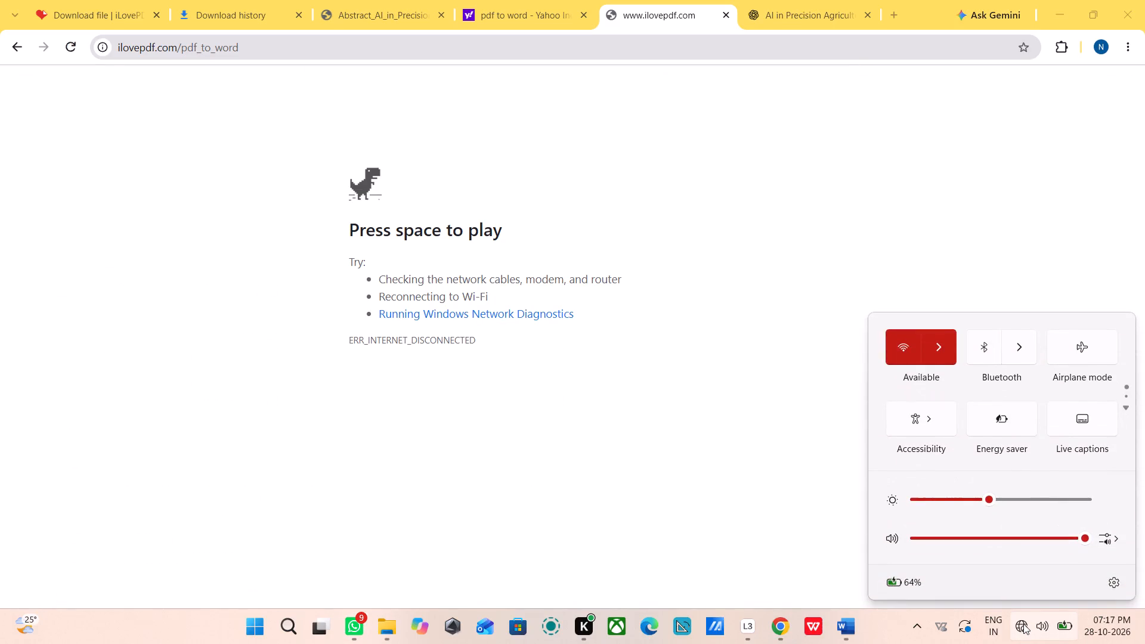
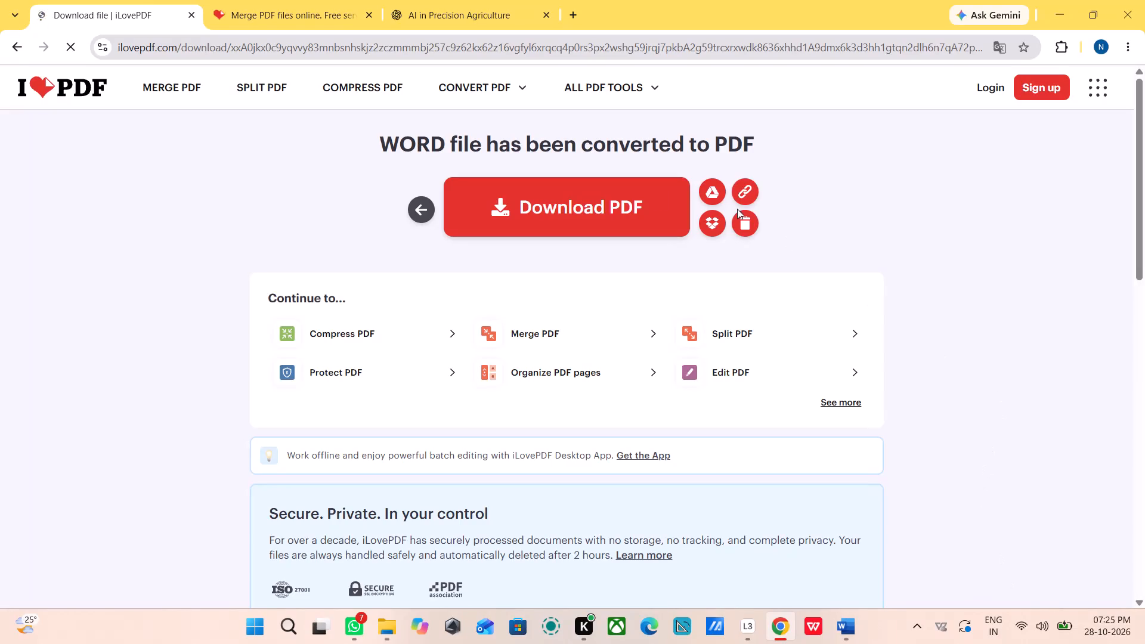
Download the converted PDF of the synopsis from iLovePDF and view it in Adobe Acrobat.
click(590, 195)
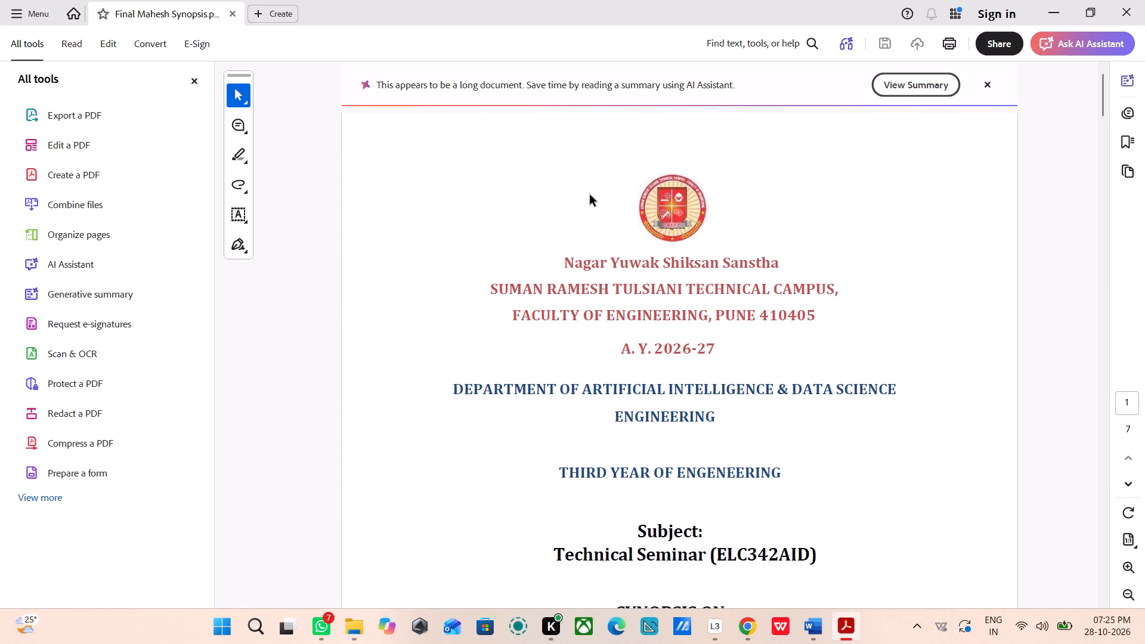
Check the converted synopsis PDF from the cover page through the Abstract, Introduction and Problem Statement to Objectives, and back.
scroll(719, 382, down, 3)
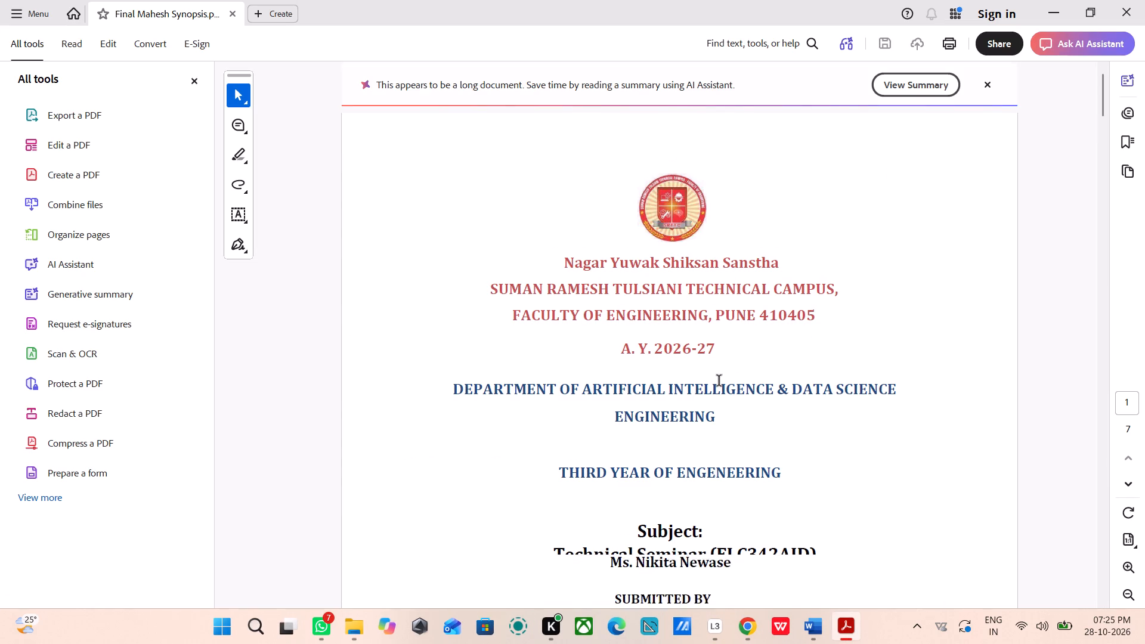
scroll(719, 382, down, 4)
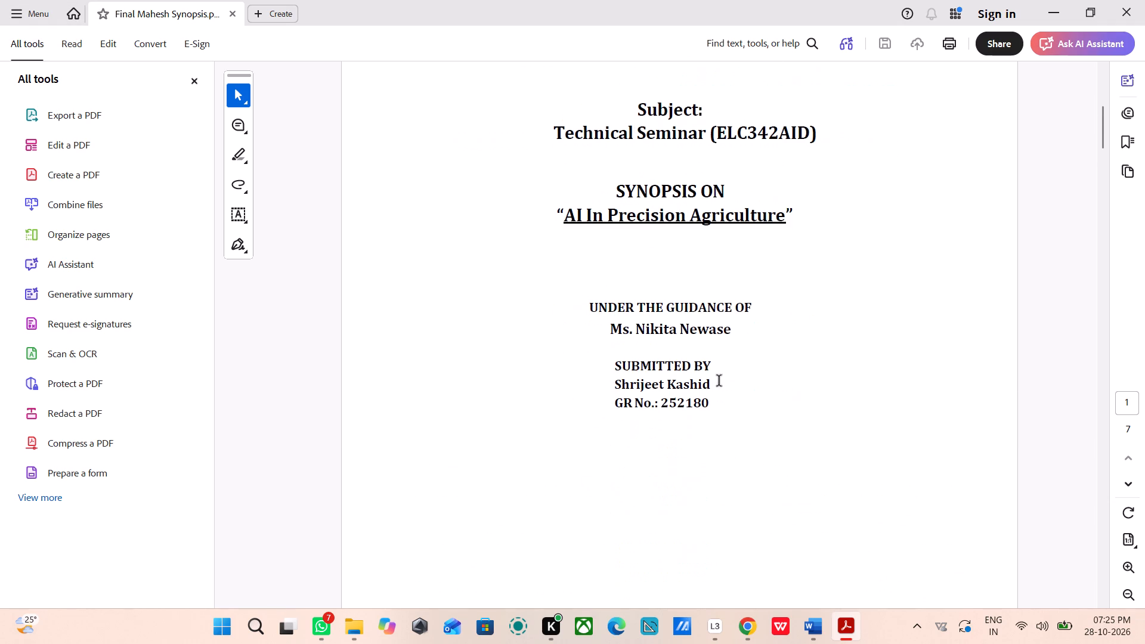
scroll(719, 382, down, 1)
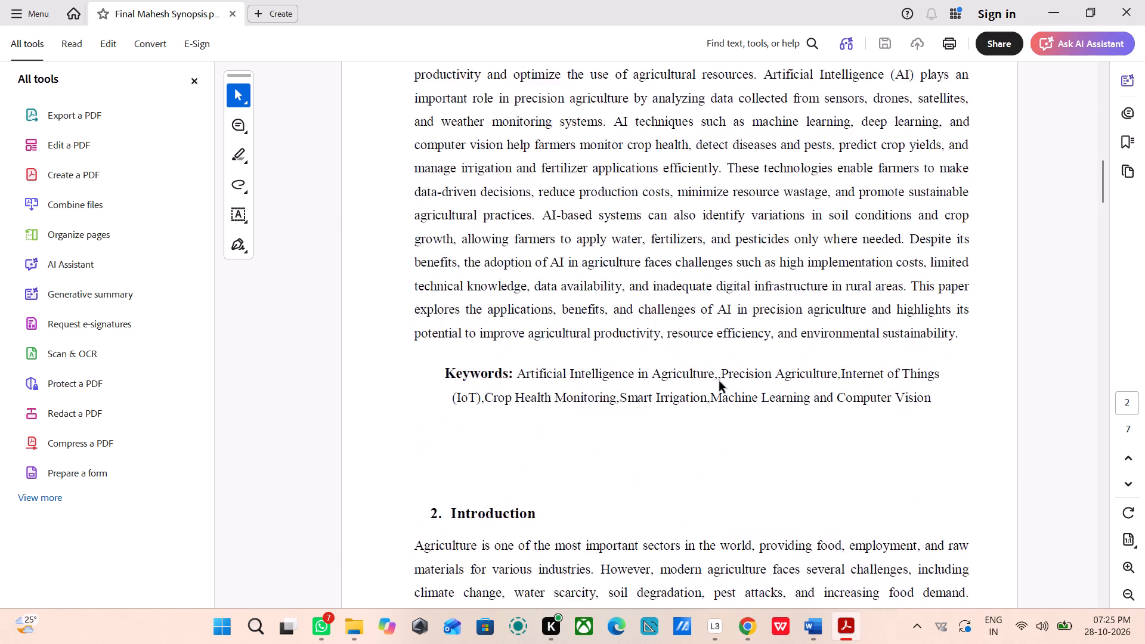
scroll(719, 382, down, 5)
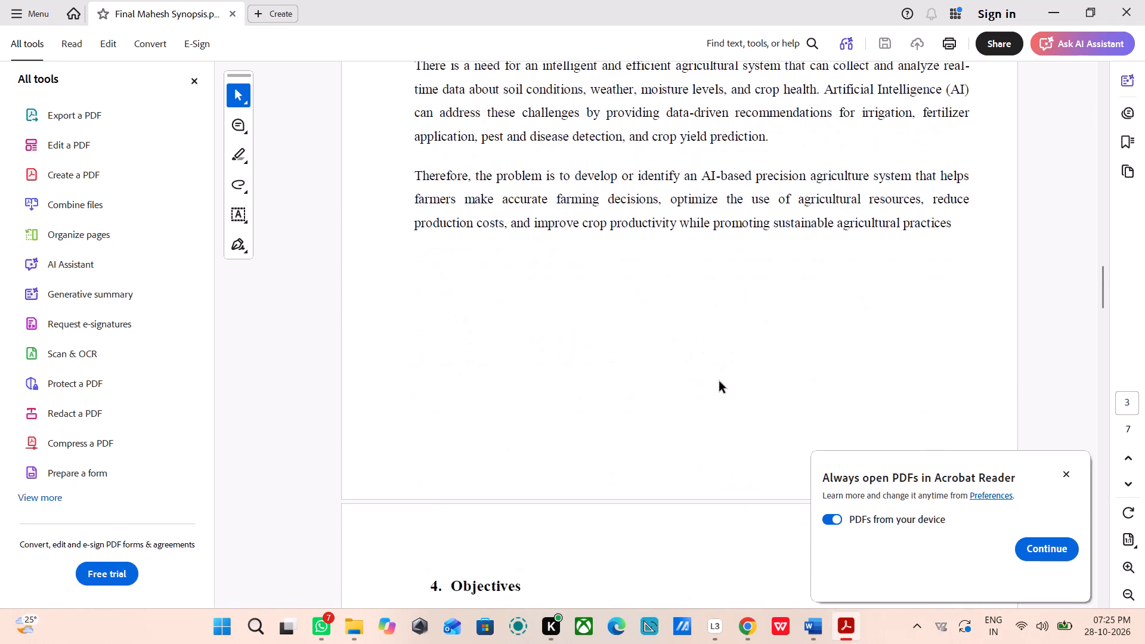
scroll(719, 382, down, 5)
scroll(719, 382, up, 7)
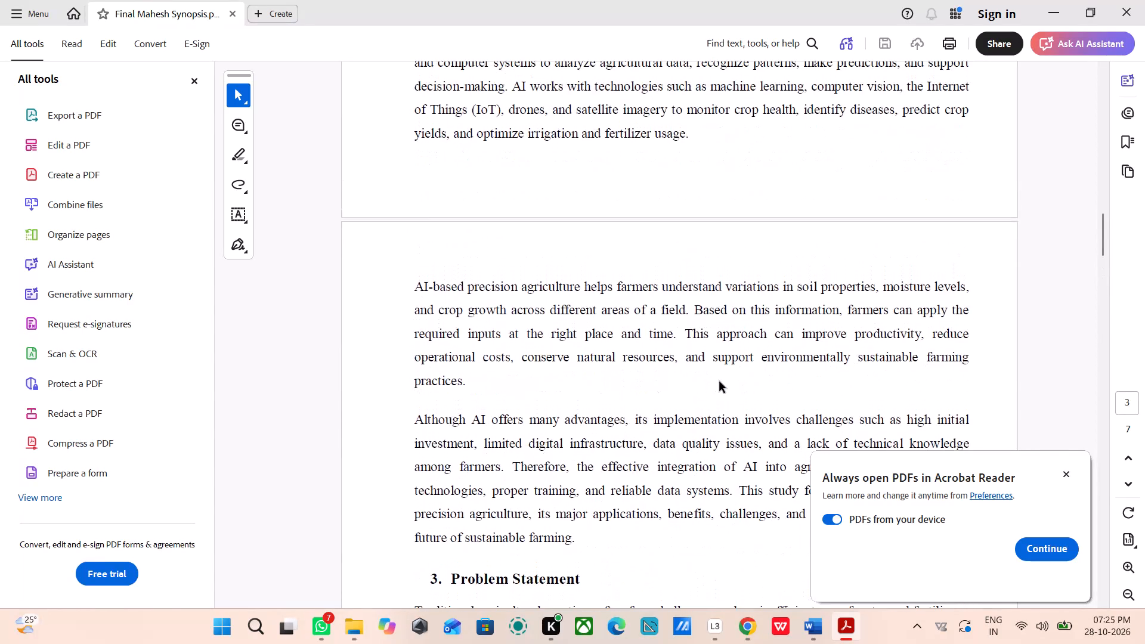
scroll(719, 382, up, 4)
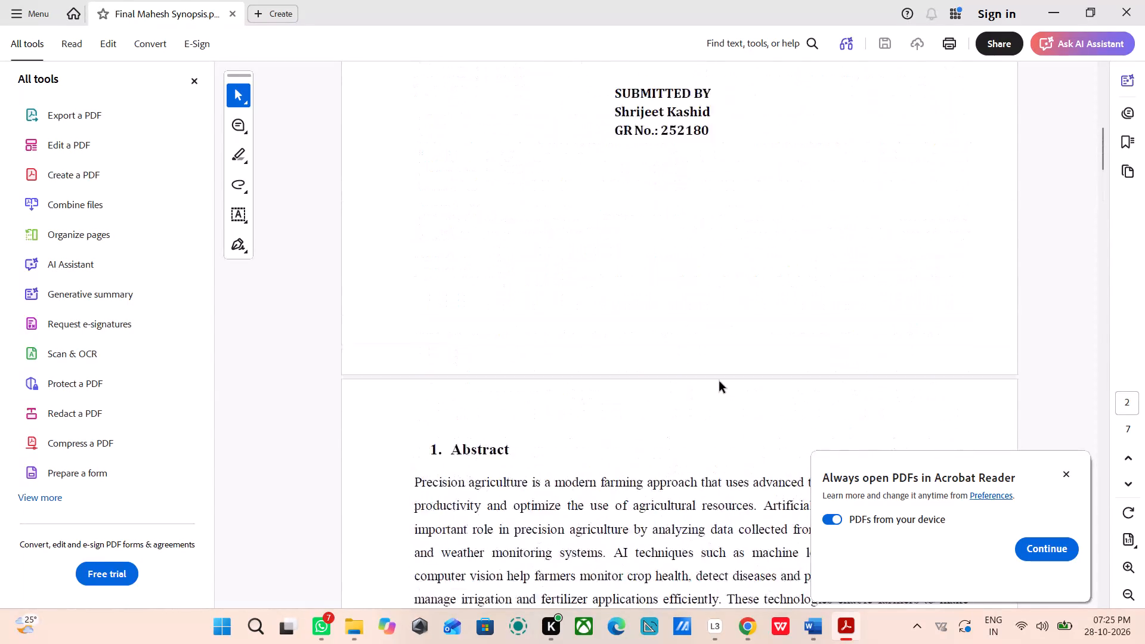
scroll(719, 382, up, 1)
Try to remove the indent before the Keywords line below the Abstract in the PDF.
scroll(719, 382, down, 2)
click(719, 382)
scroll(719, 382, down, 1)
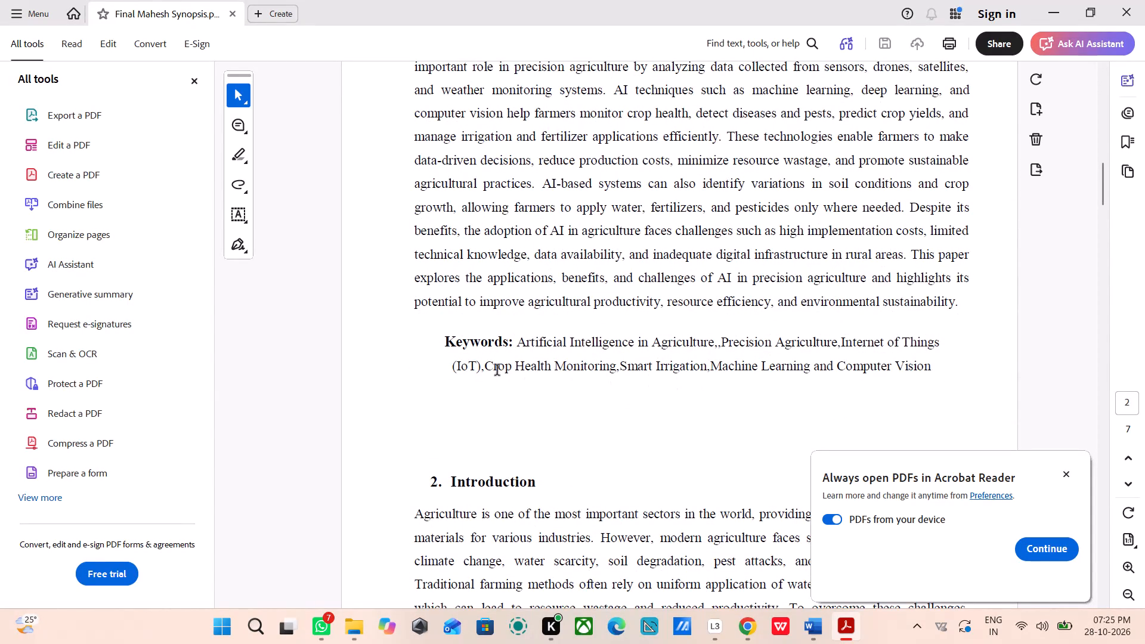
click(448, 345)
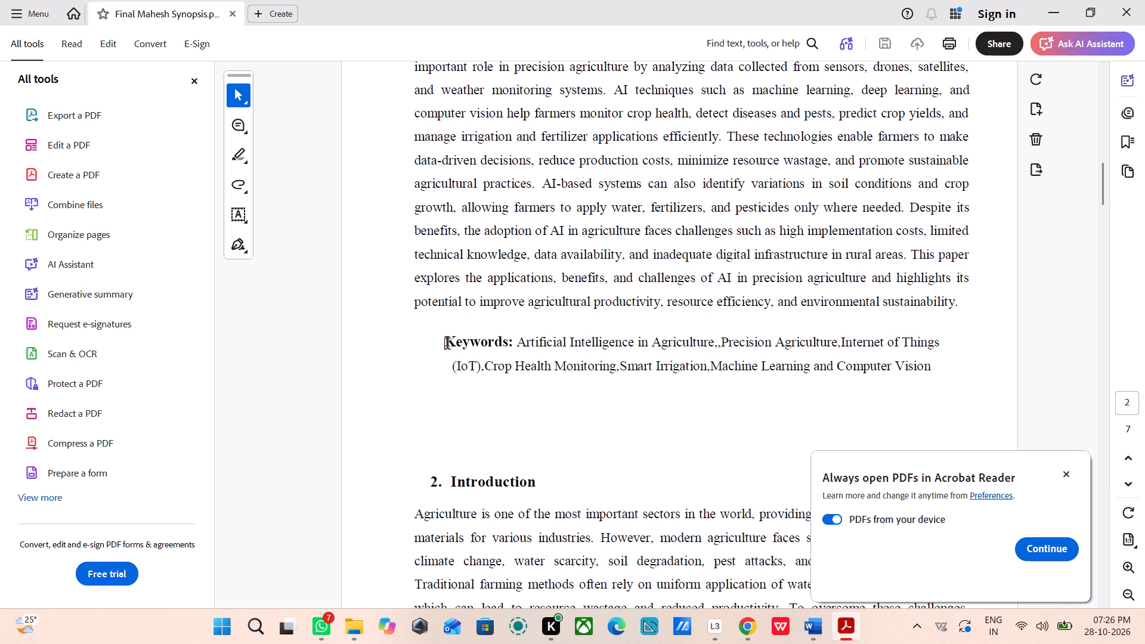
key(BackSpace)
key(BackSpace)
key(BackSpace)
Check the rest of the PDF down to the References and the final page, and back through Research Gap to the Keywords.
scroll(453, 304, down, 1)
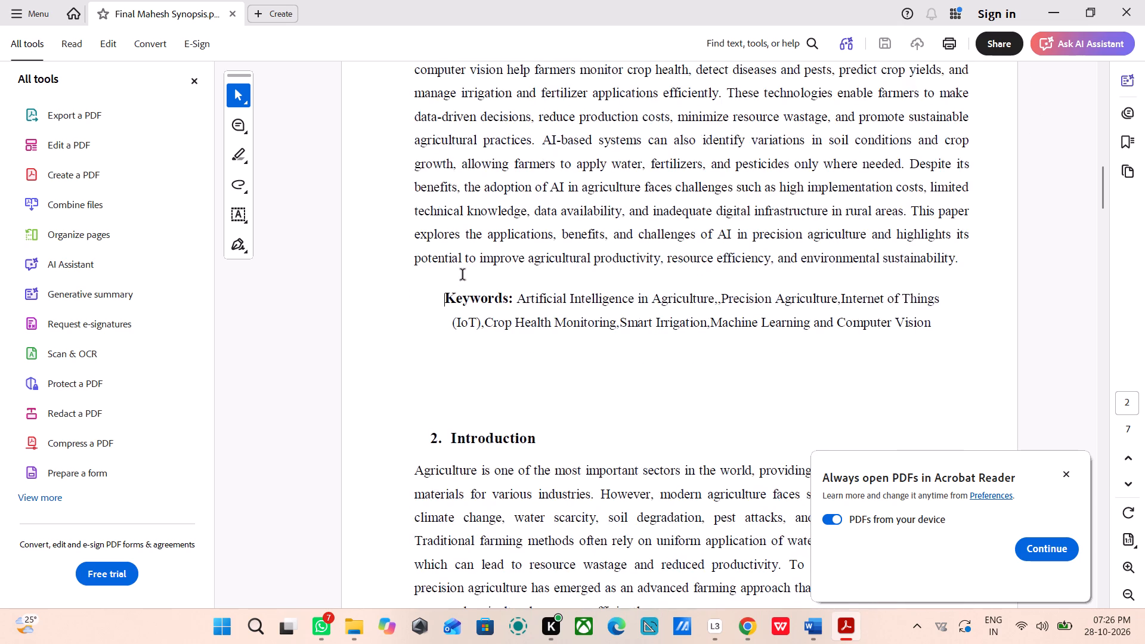
scroll(463, 275, down, 6)
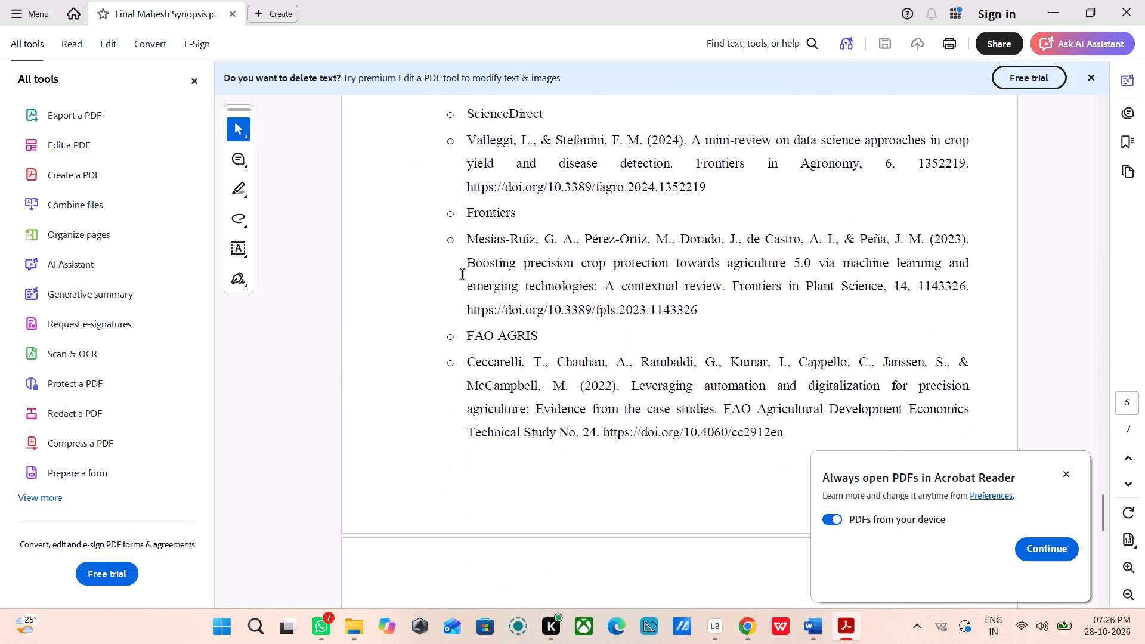
scroll(463, 275, down, 1)
scroll(463, 275, up, 4)
scroll(463, 275, down, 2)
scroll(463, 275, up, 5)
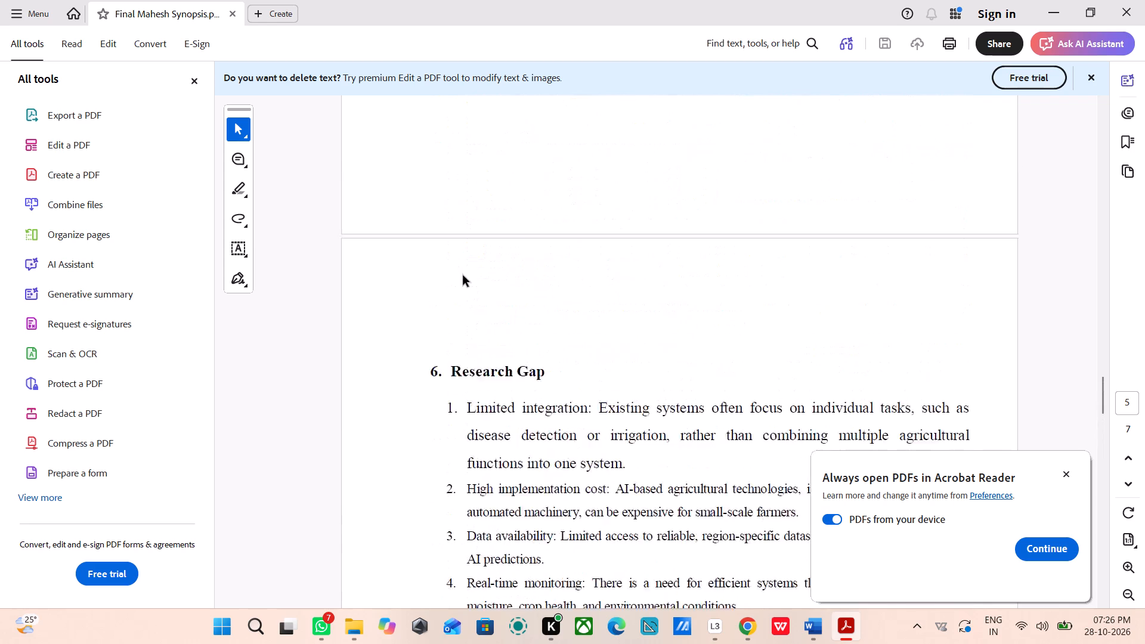
scroll(463, 275, up, 6)
scroll(463, 275, down, 1)
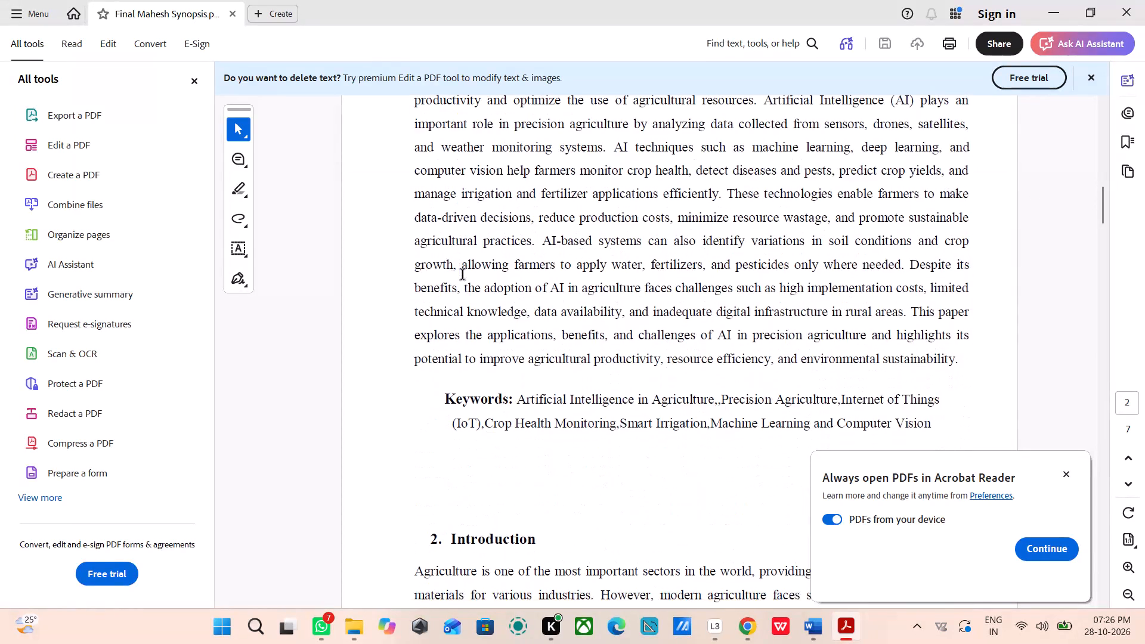
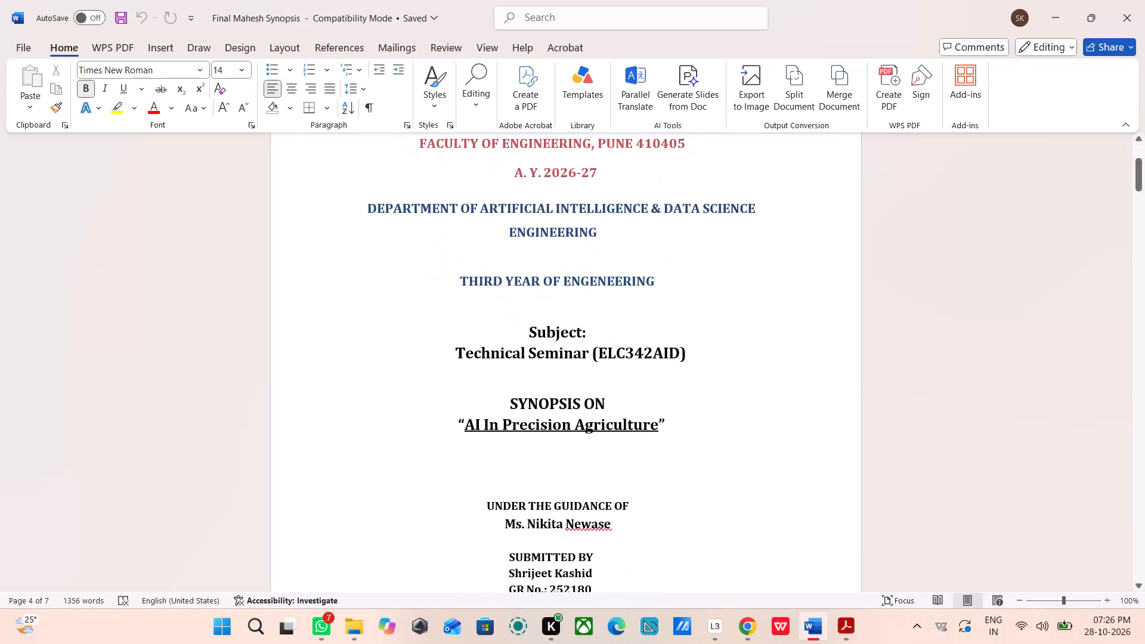
Restart the Keywords paragraph below the Abstract in Word so it is justified like the abstract text instead of centred.
scroll(565, 178, down, 4)
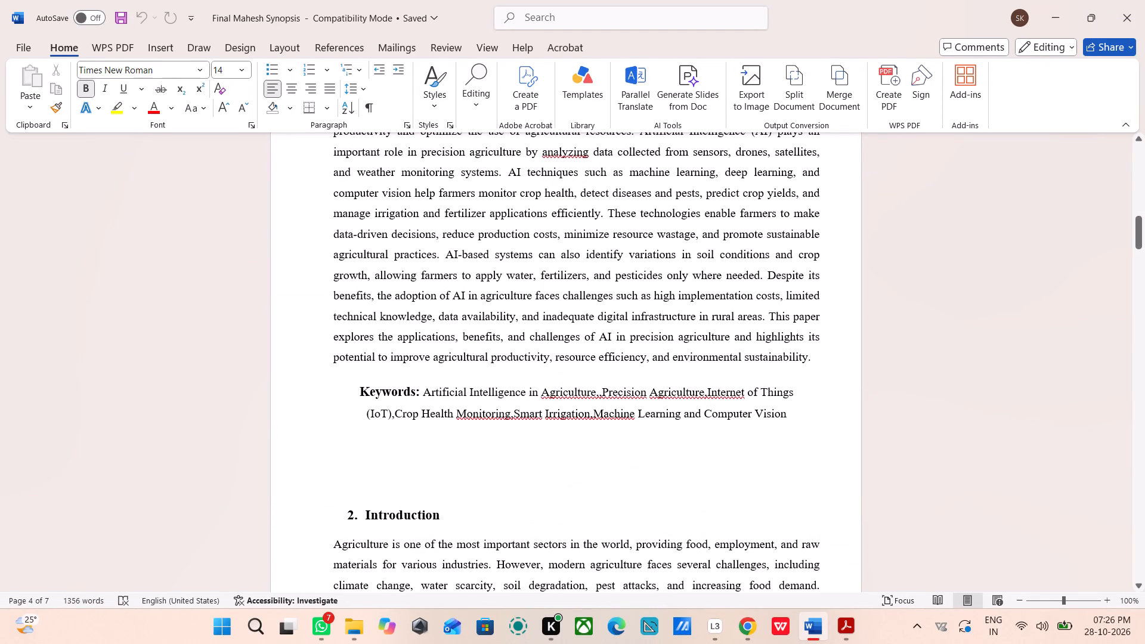
click(361, 391)
key(BackSpace)
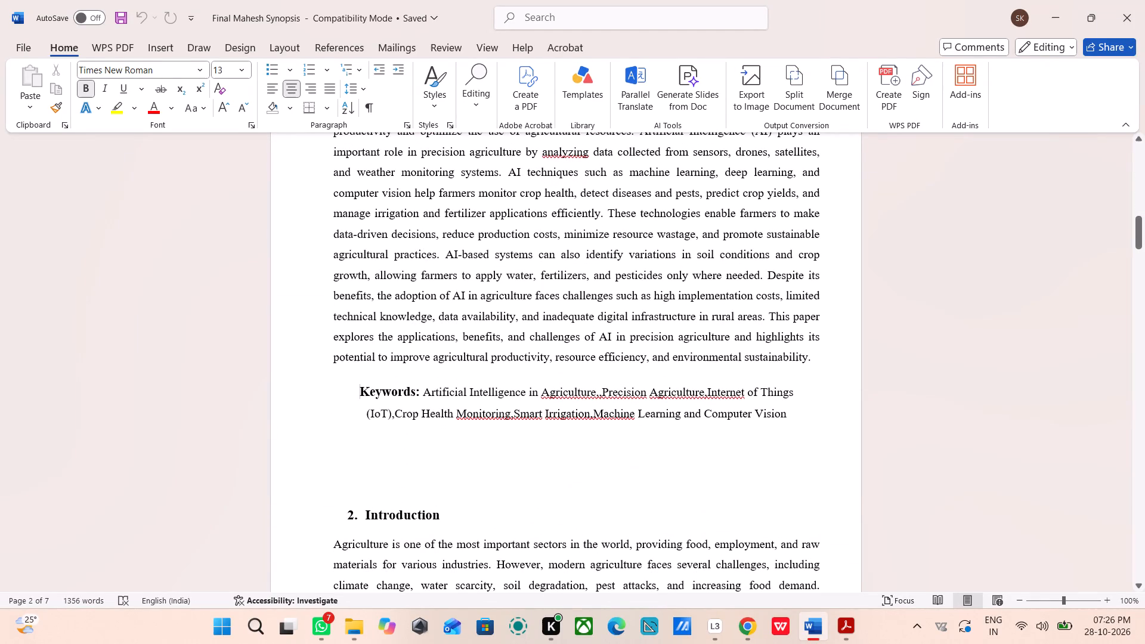
key(BackSpace)
key(Return)
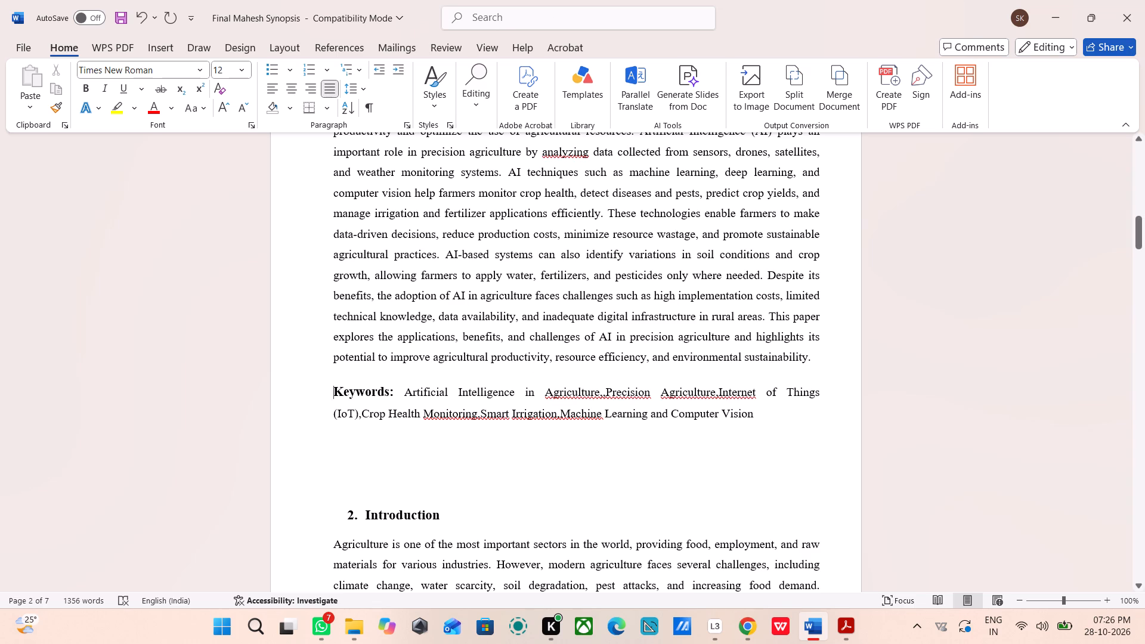
Insert a space before "(IoT)" in the Keywords paragraph.
click(331, 416)
key(space)
Replace the doubled commas between "Agriculture" and "Precision" in the Keywords paragraph with a single space.
click(599, 392)
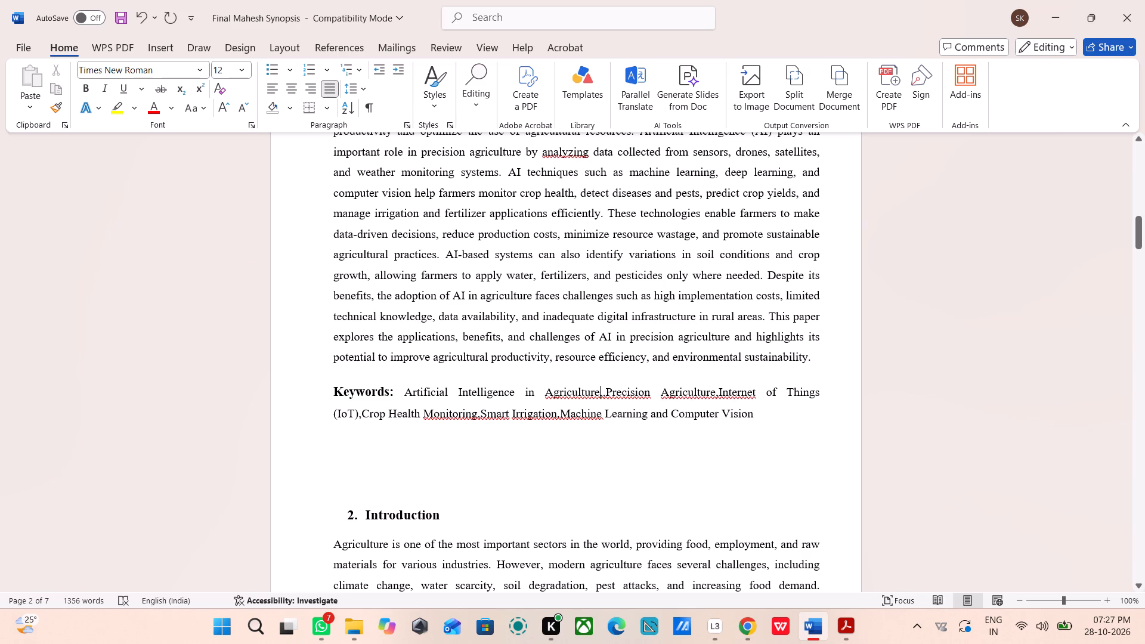
click(602, 395)
key(BackSpace)
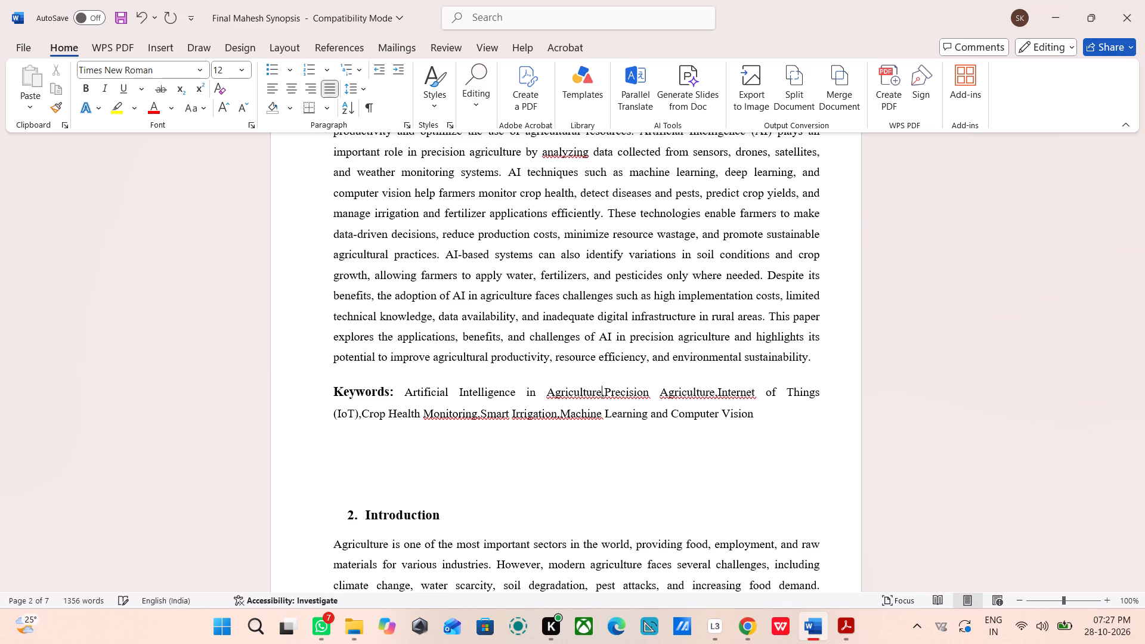
key(Right)
key(BackSpace)
key(space)
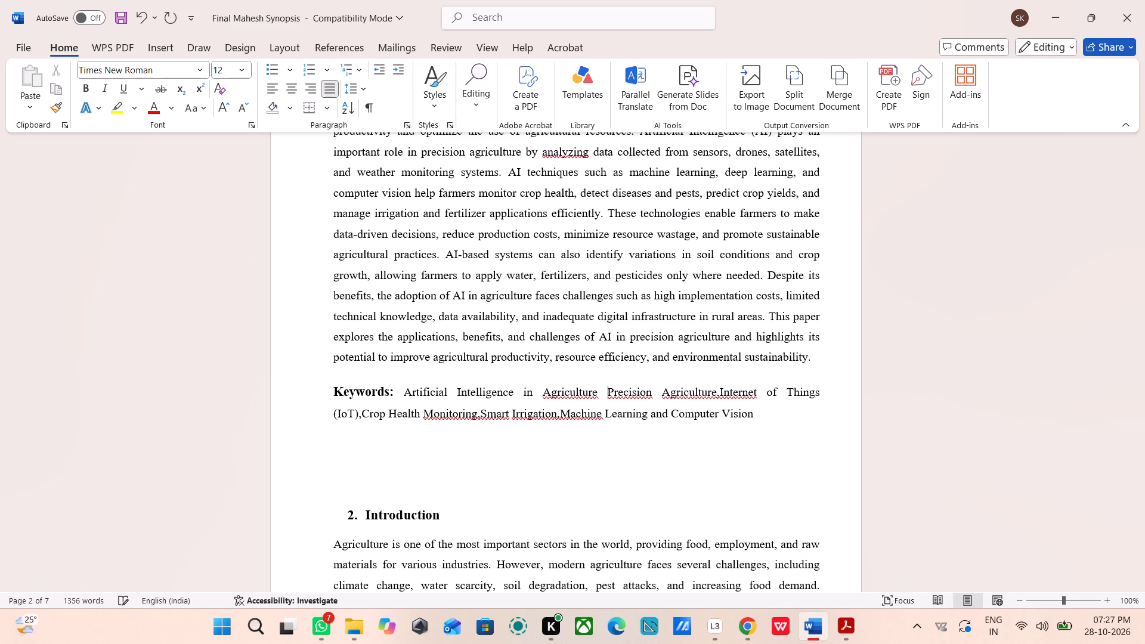
Insert two more spaces before "(IoT)" in the Keywords paragraph.
click(330, 416)
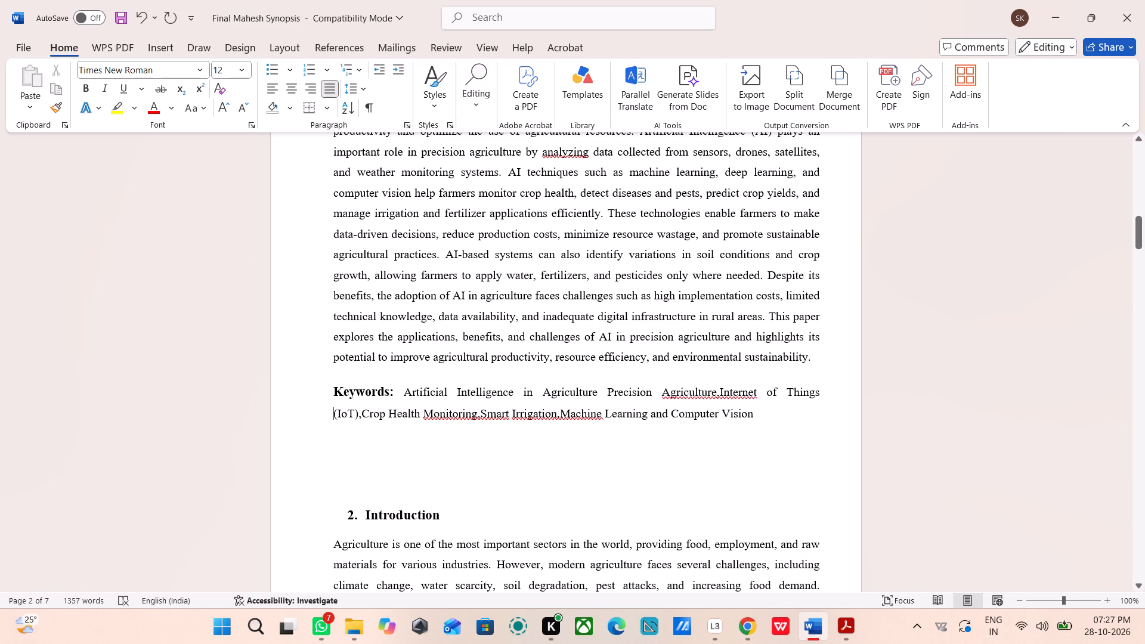
key(space)
key(space)
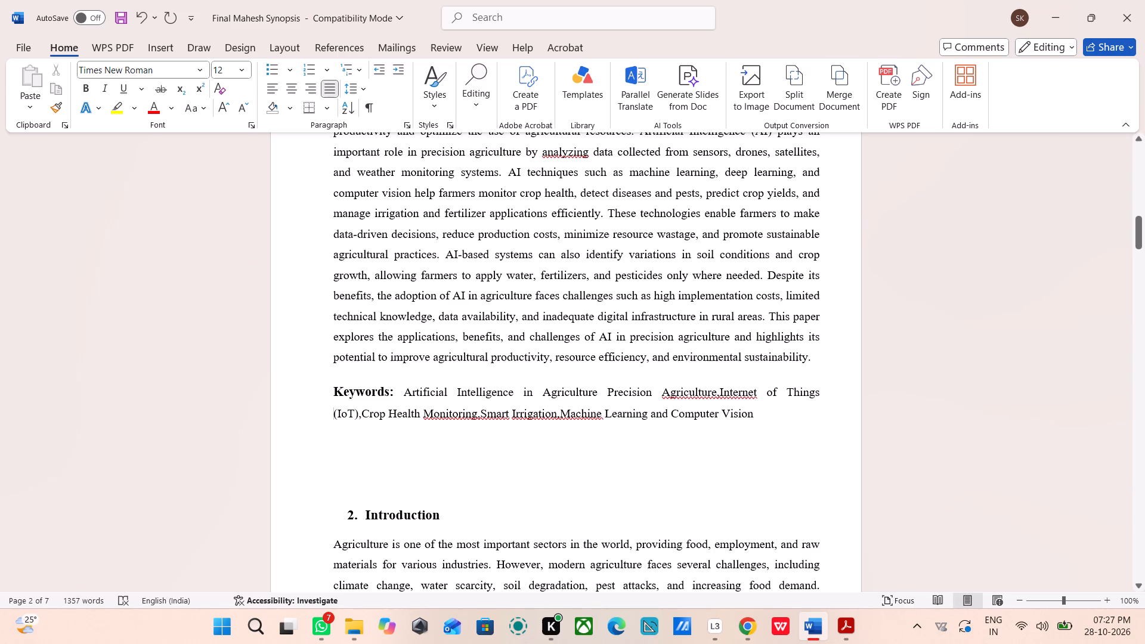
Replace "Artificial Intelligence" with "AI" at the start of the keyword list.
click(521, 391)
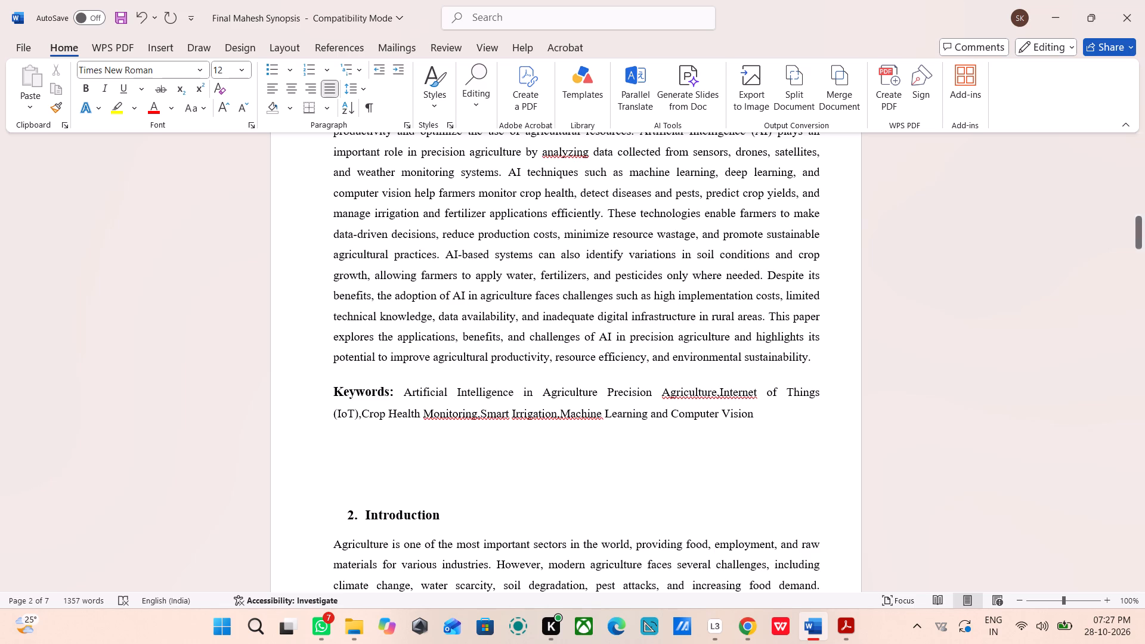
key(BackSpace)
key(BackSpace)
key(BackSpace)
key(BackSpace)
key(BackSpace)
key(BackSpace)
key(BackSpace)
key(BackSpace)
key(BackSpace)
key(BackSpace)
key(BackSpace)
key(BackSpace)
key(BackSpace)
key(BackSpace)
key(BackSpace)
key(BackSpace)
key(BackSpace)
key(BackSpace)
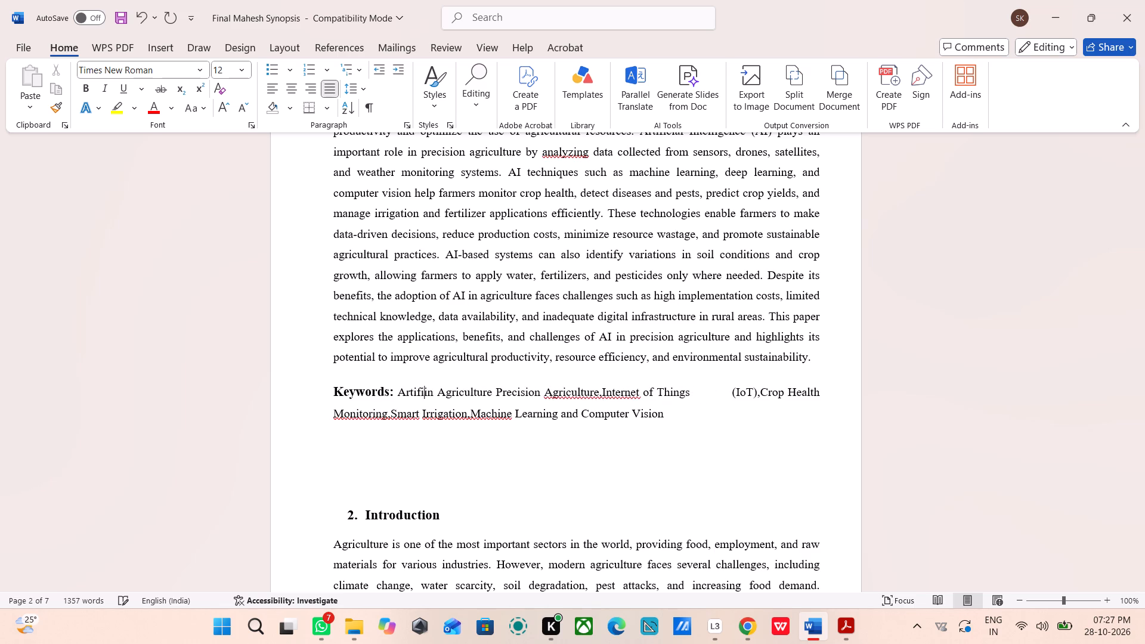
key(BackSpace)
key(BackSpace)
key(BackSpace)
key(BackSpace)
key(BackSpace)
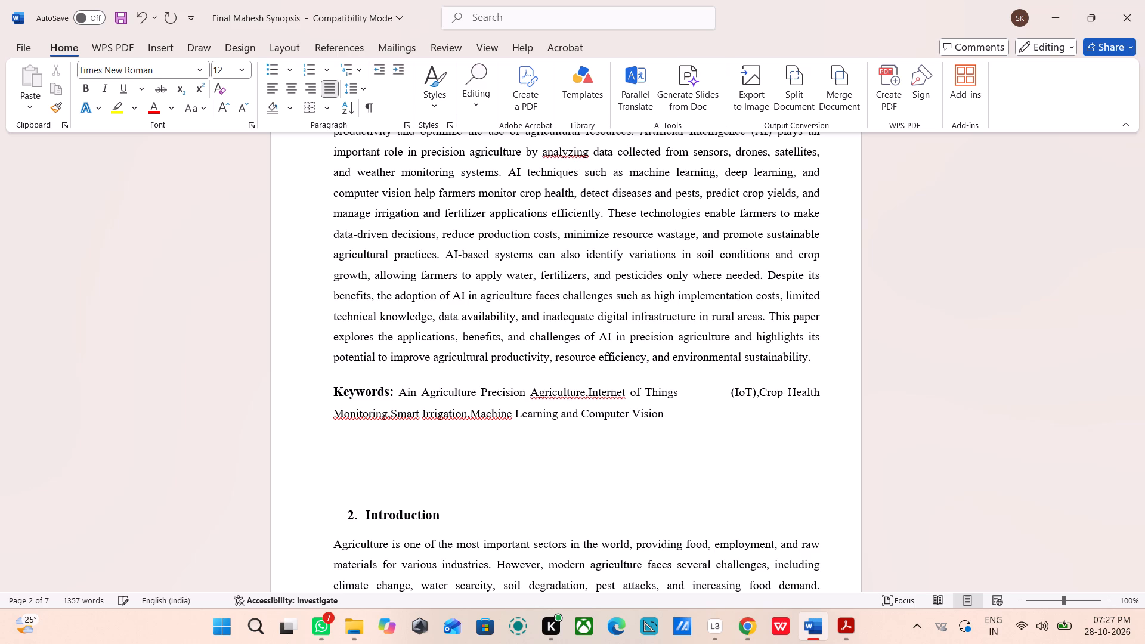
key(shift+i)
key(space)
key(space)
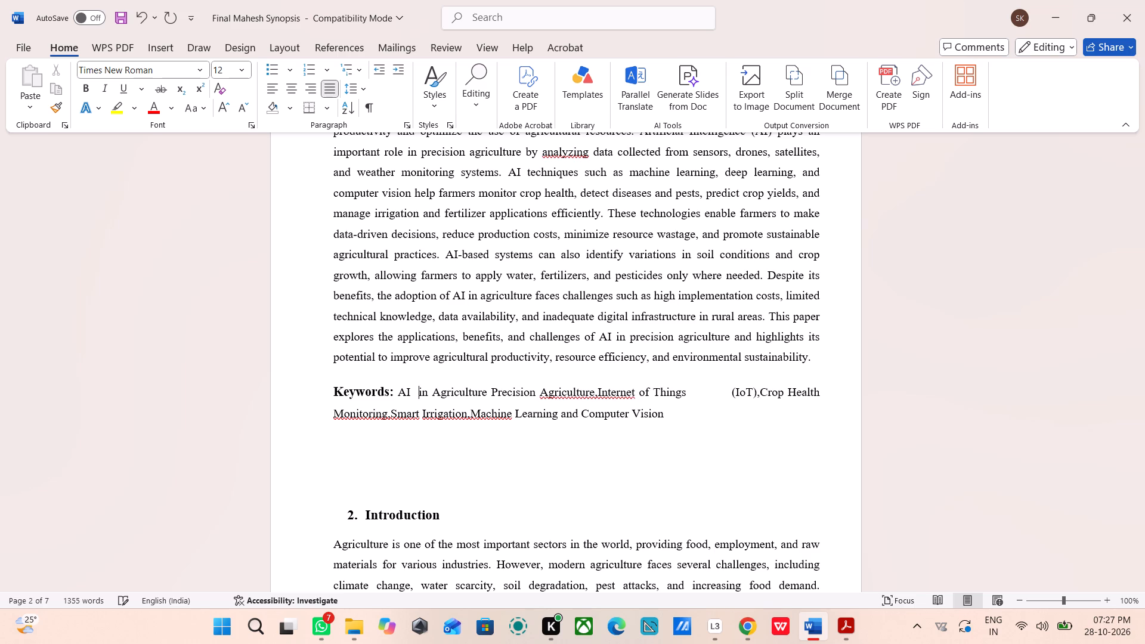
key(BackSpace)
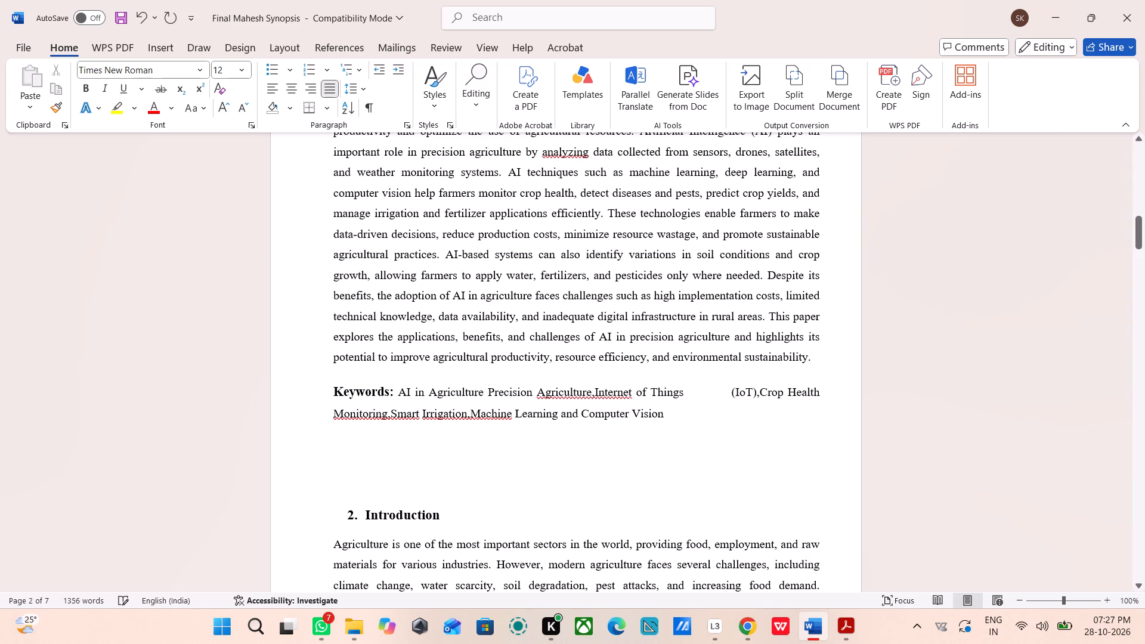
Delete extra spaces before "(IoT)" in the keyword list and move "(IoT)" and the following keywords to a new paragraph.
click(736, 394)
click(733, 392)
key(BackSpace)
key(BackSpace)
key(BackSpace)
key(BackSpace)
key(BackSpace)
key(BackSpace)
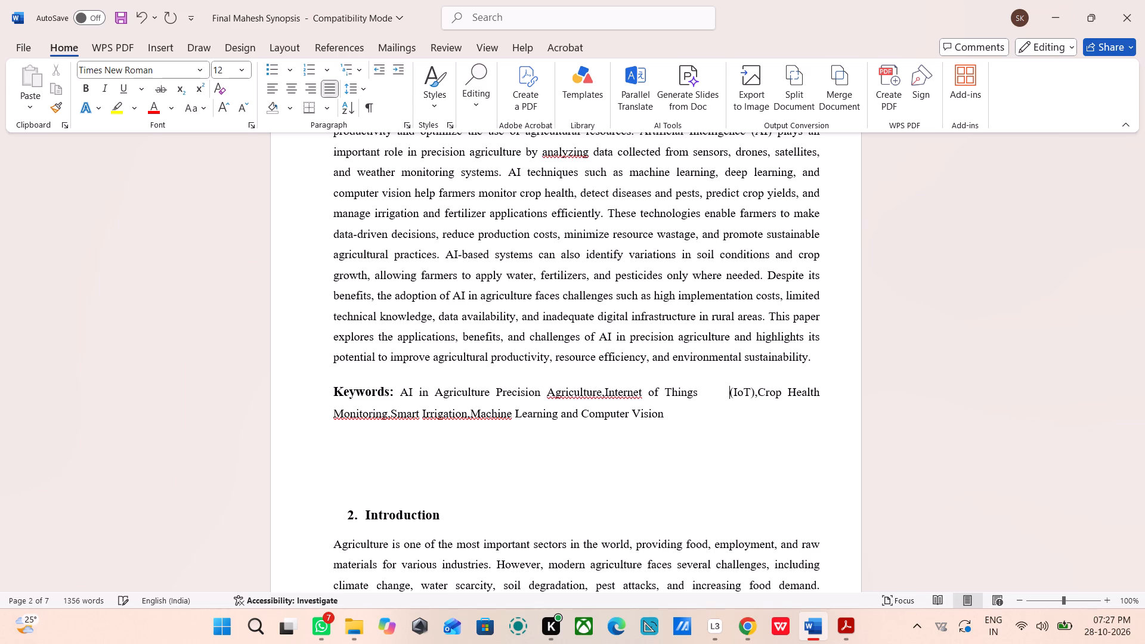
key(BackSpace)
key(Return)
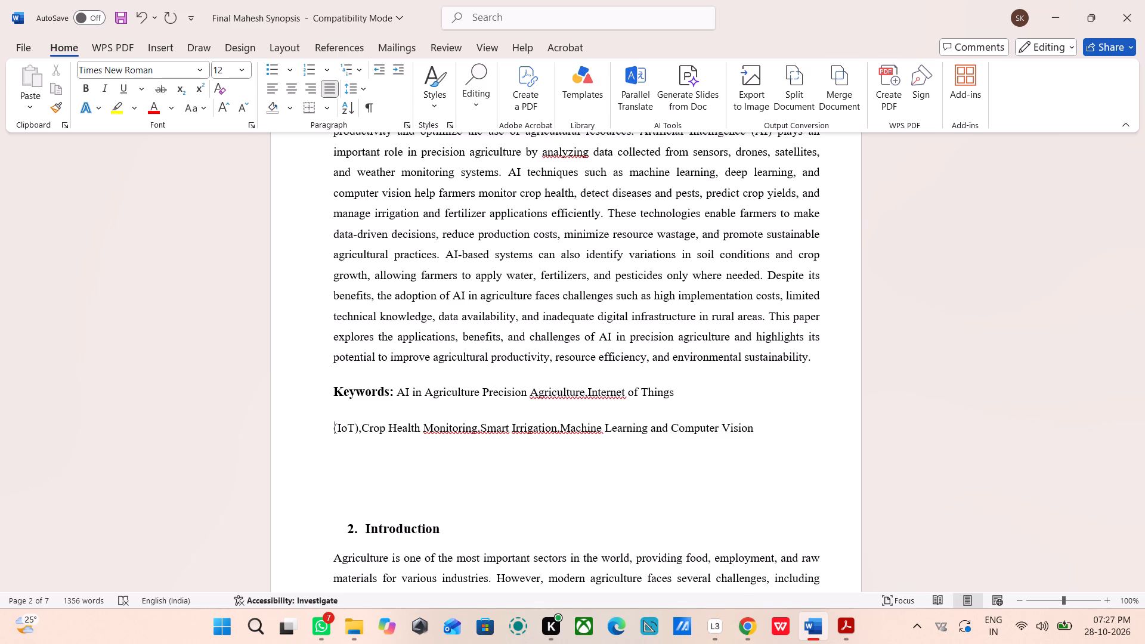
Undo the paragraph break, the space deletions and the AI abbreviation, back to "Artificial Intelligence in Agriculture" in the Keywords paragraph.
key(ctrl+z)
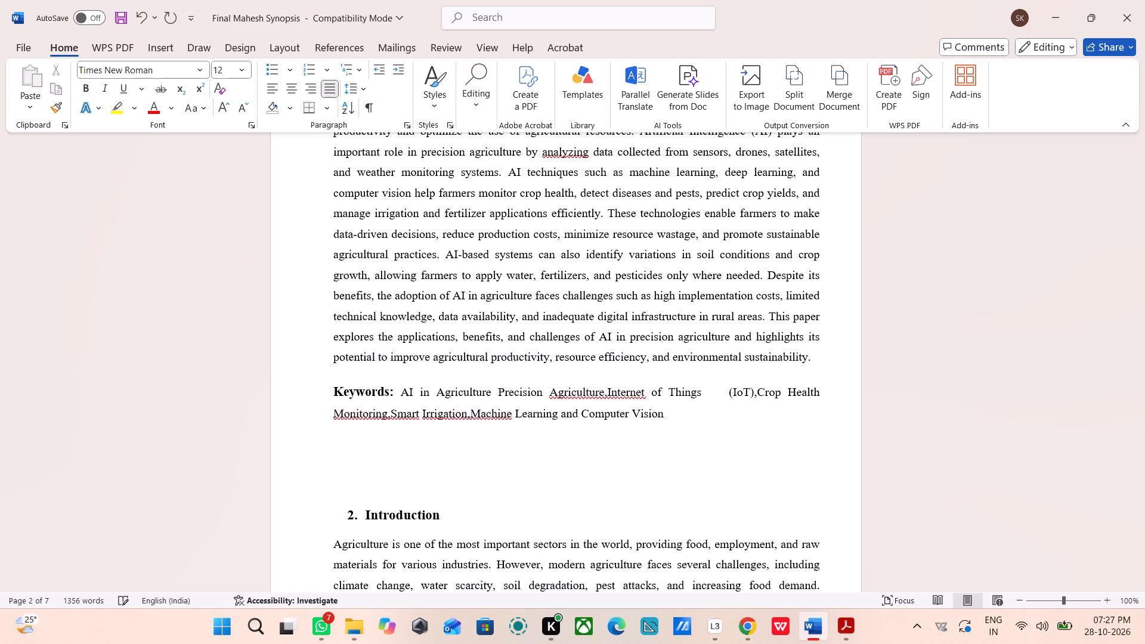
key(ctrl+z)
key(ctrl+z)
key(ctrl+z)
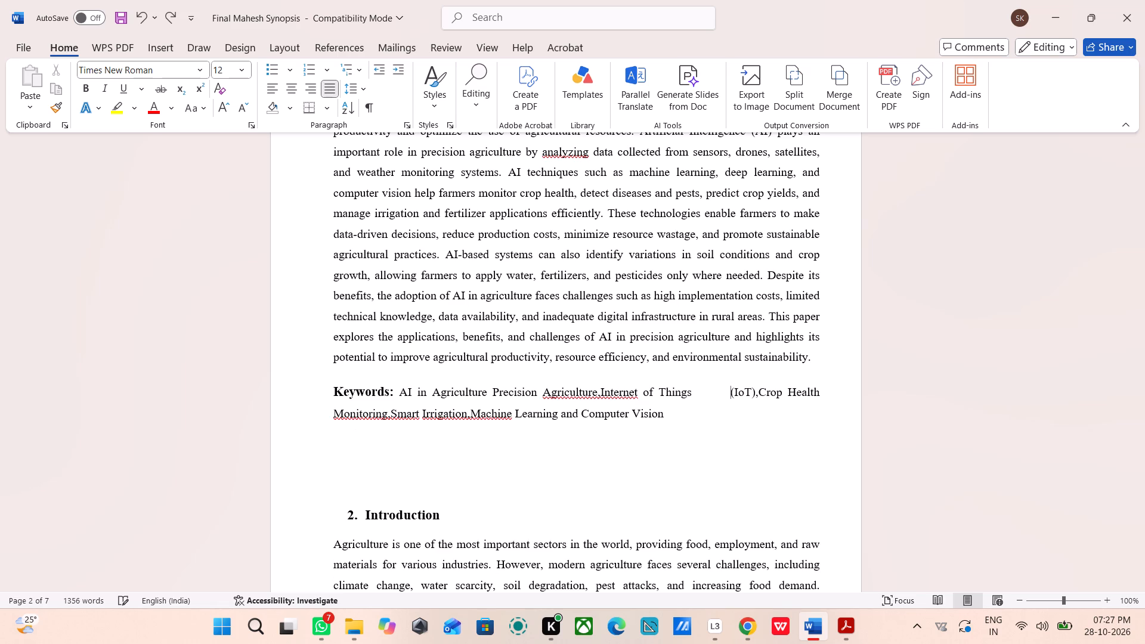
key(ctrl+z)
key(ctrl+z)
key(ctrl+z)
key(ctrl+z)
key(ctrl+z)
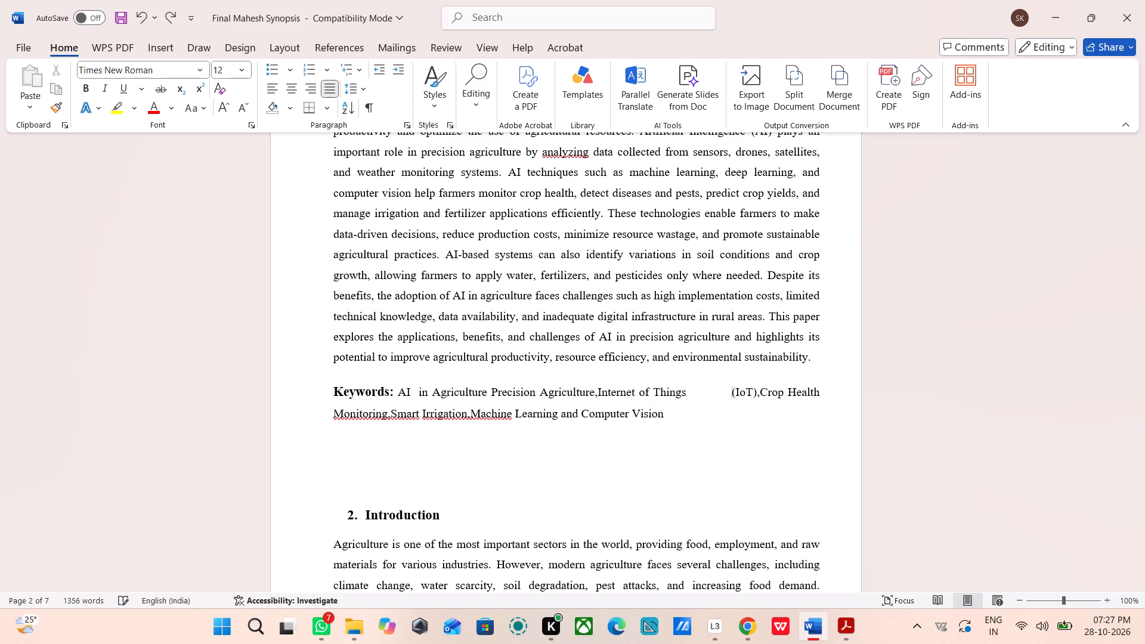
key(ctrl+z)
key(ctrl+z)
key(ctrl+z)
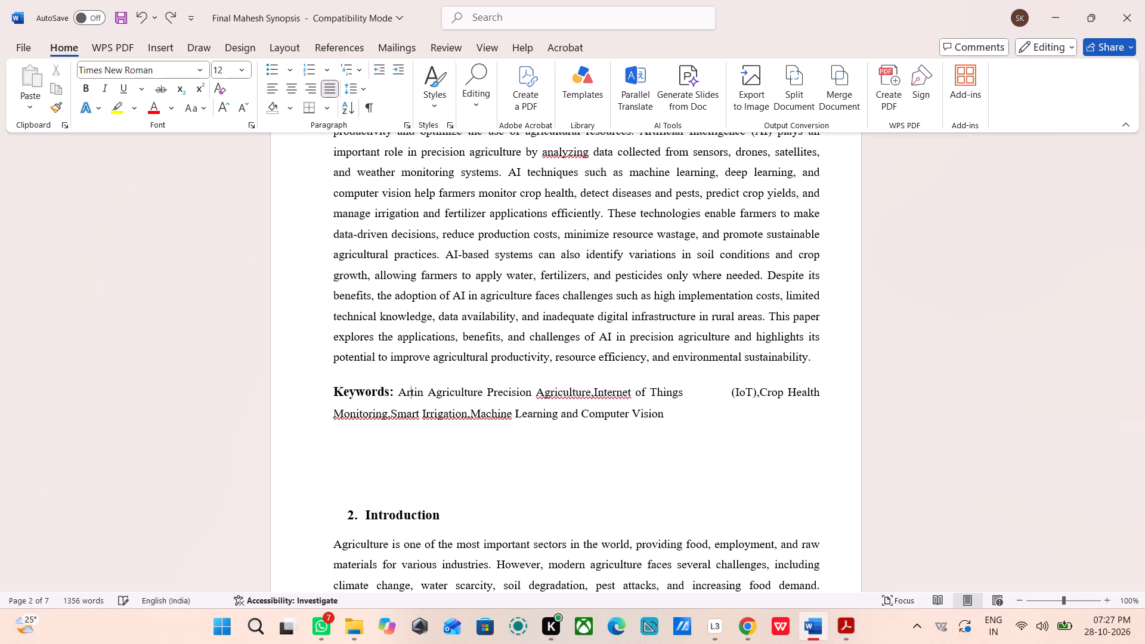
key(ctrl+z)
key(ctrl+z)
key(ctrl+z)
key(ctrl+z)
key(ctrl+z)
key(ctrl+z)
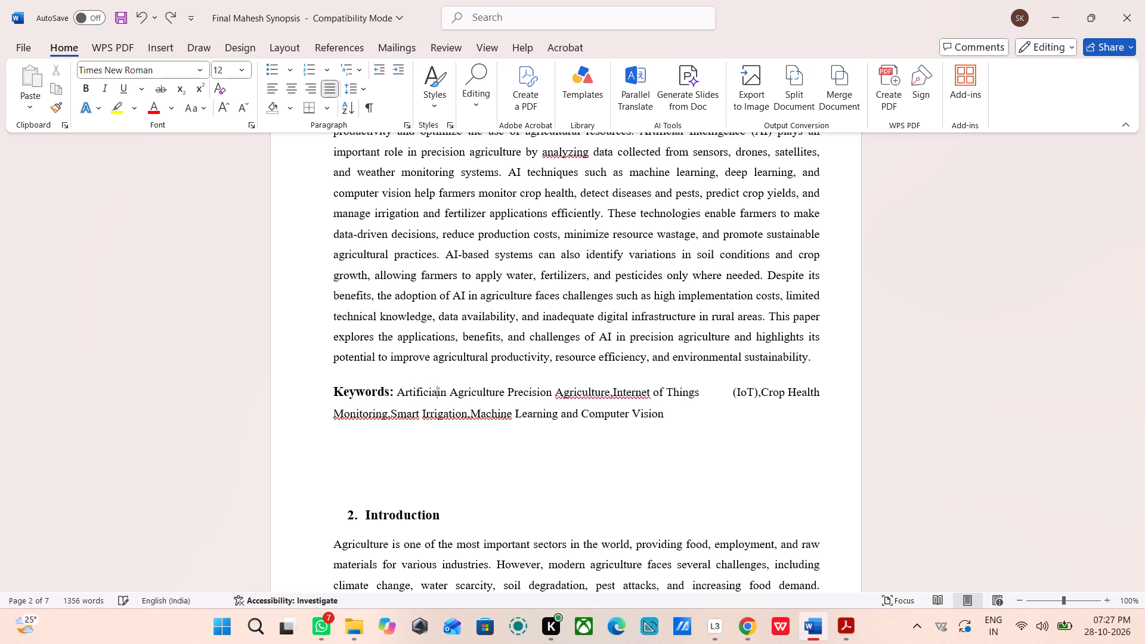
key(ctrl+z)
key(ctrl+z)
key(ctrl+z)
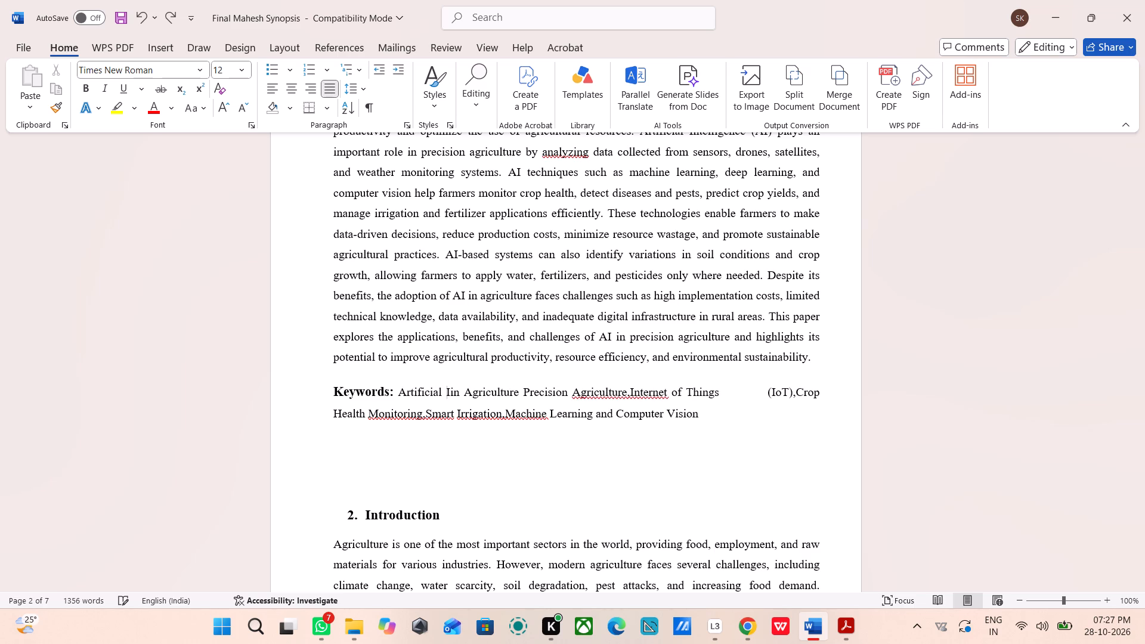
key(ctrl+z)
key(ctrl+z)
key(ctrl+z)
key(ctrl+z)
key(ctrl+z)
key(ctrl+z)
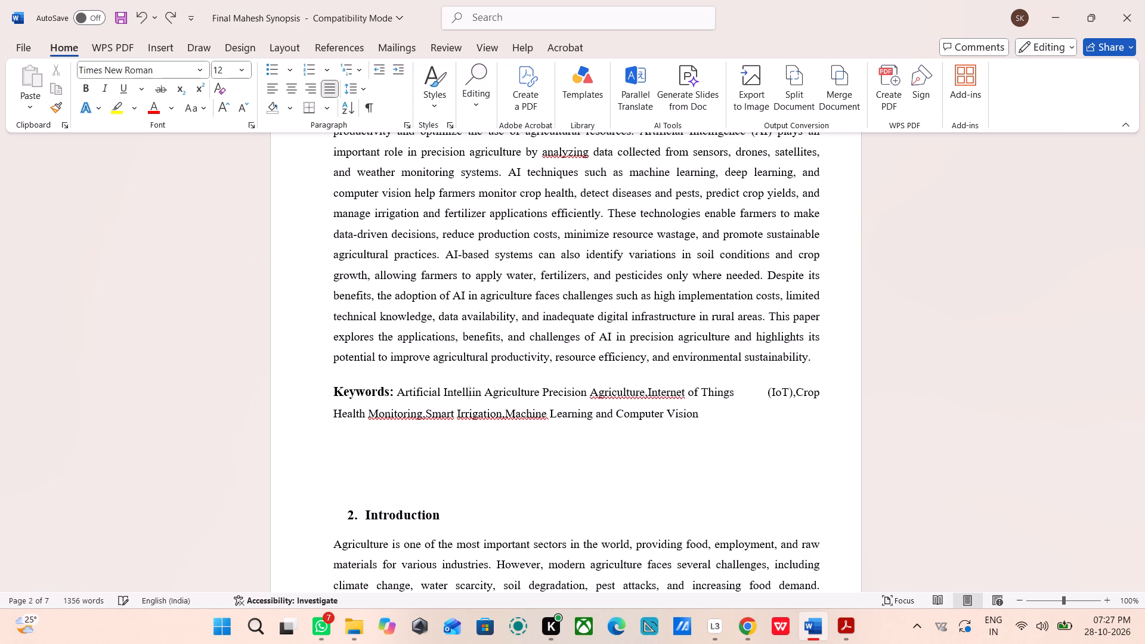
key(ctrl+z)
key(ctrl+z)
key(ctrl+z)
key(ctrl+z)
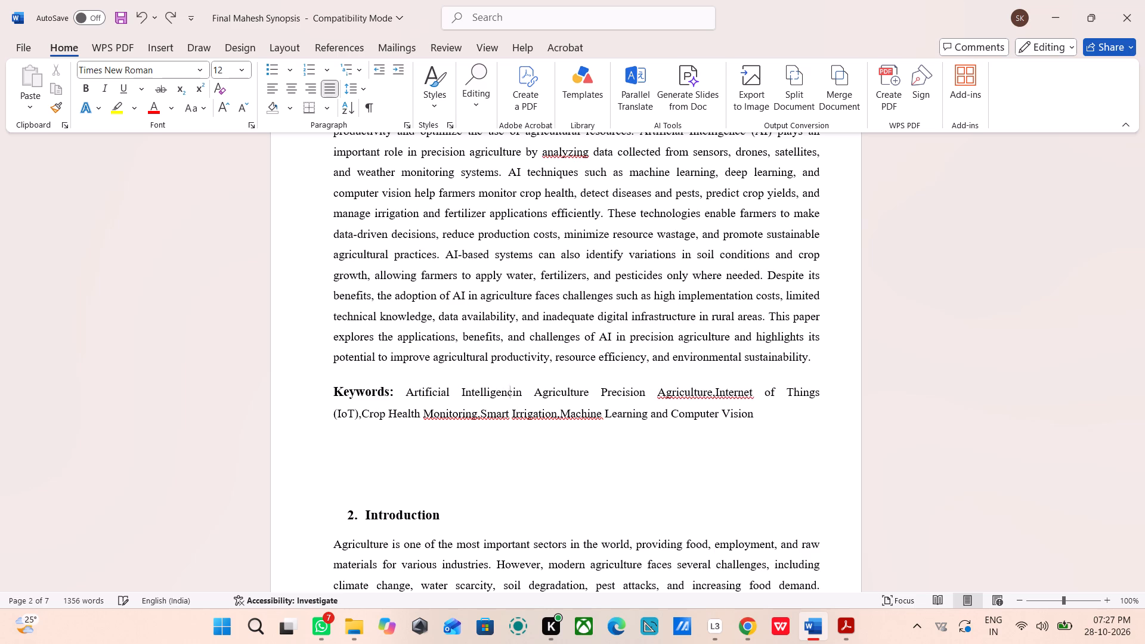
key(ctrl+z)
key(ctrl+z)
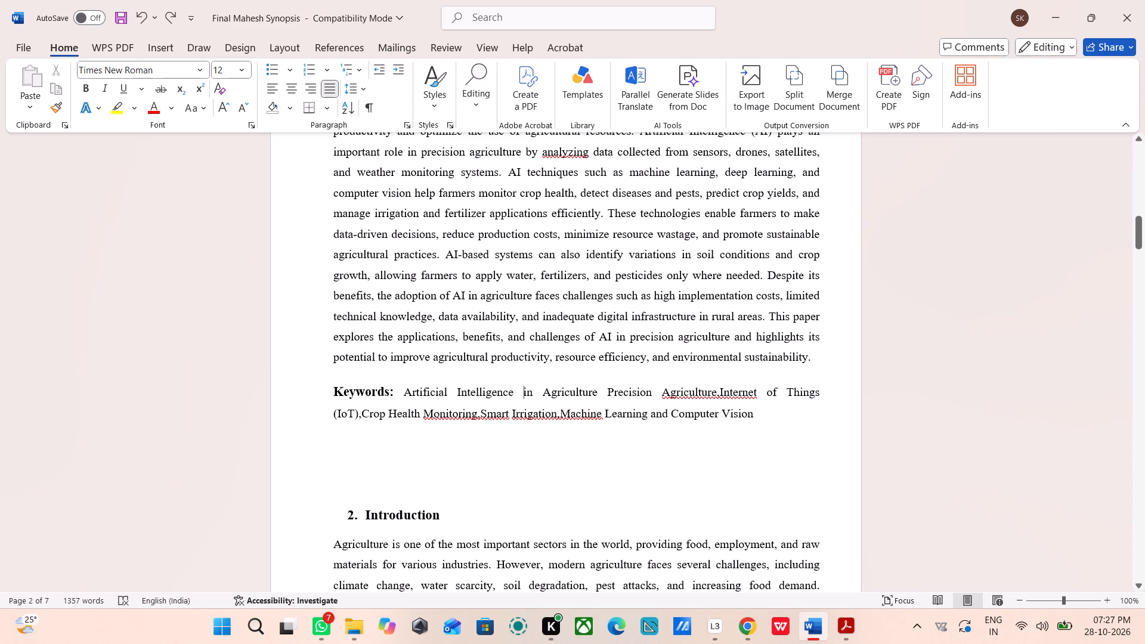
Check the rest of the synopsis from the Introduction through Objectives and Expected Outcomes to the final page, and back to the references.
scroll(387, 431, down, 2)
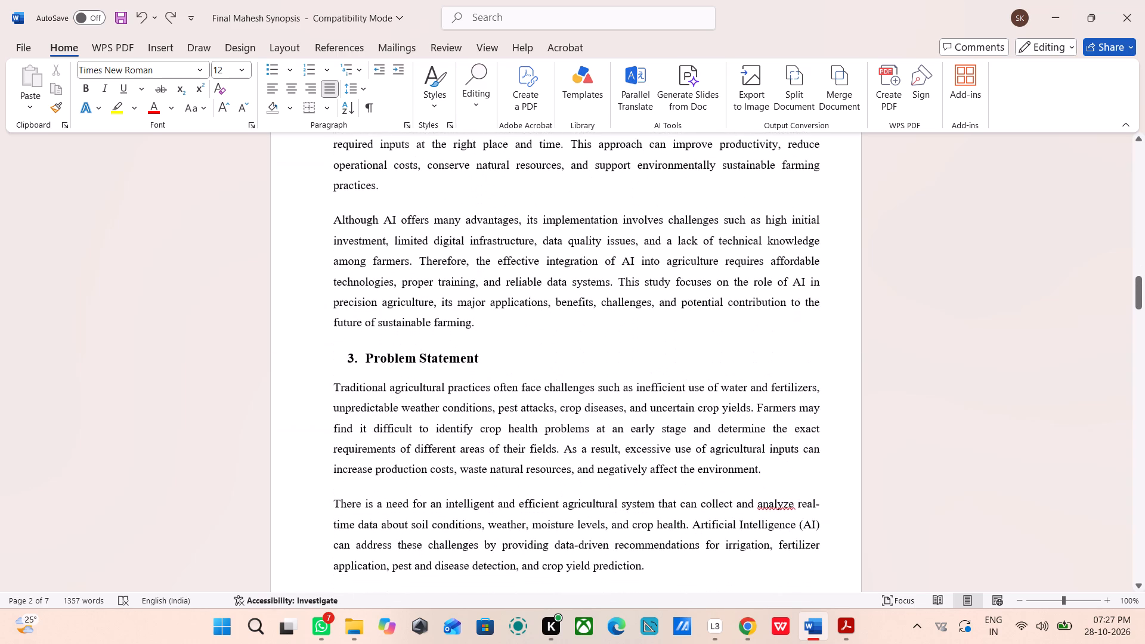
scroll(387, 431, down, 3)
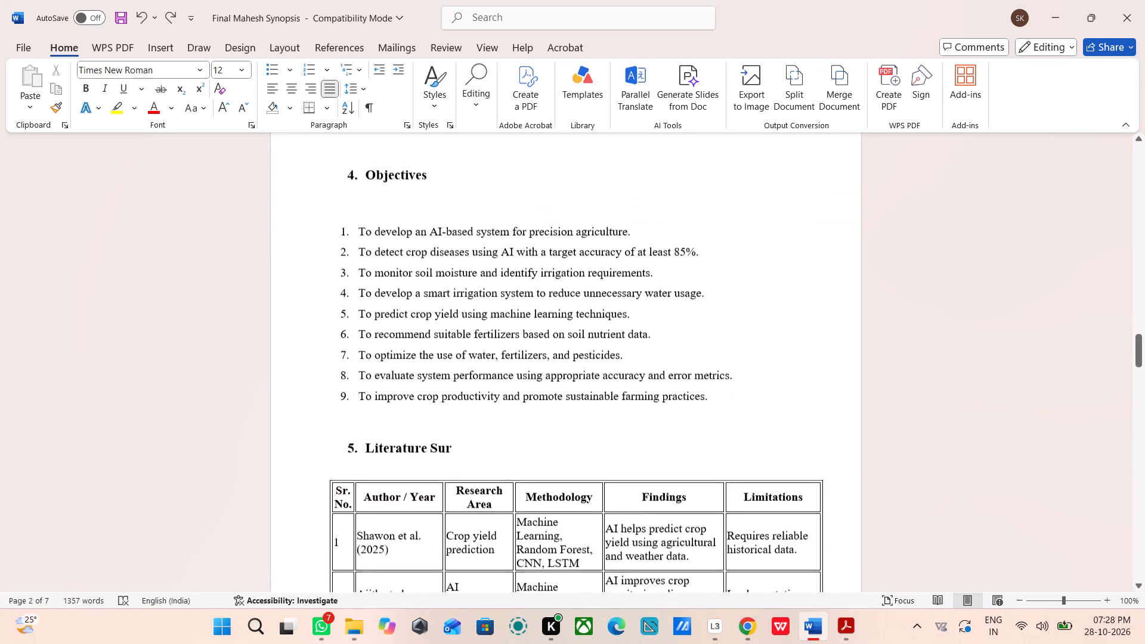
scroll(387, 431, down, 5)
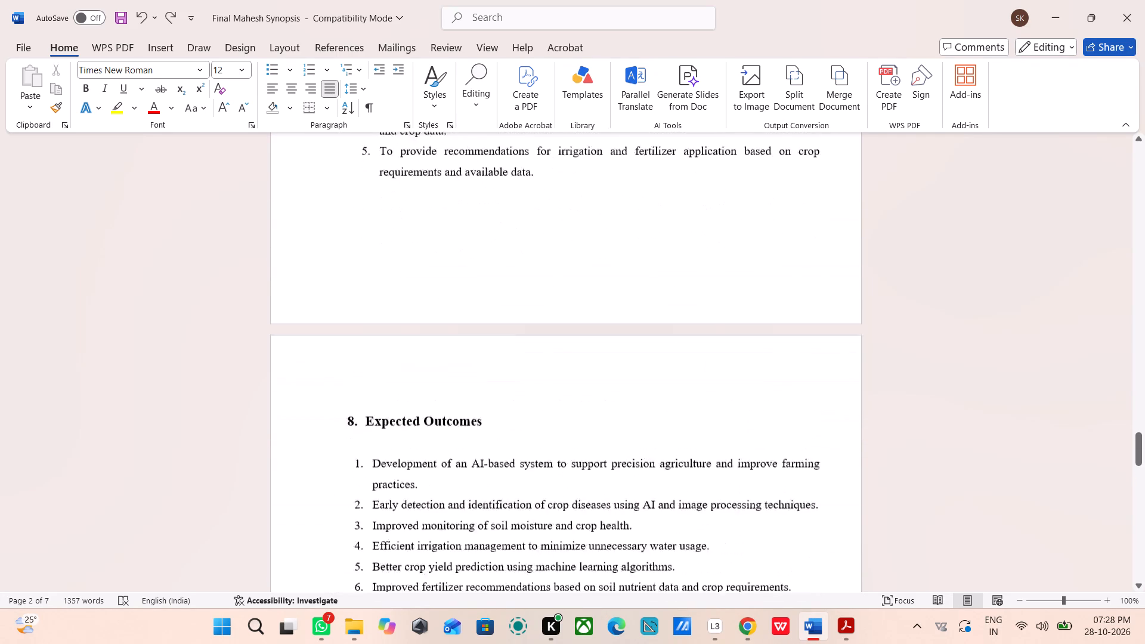
scroll(387, 431, down, 6)
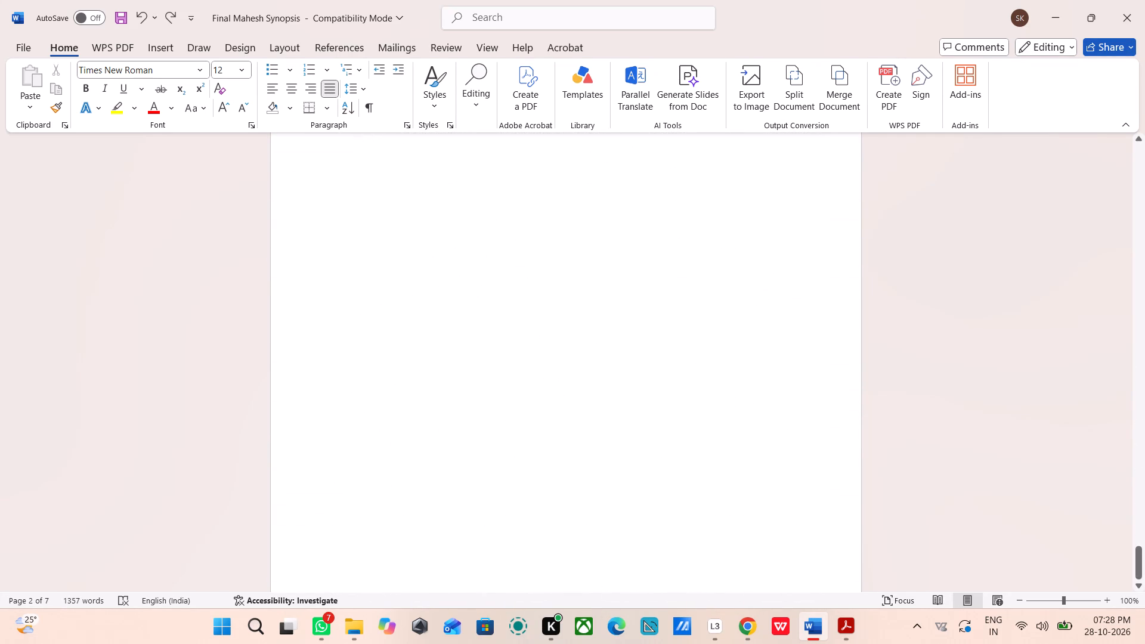
scroll(387, 431, up, 5)
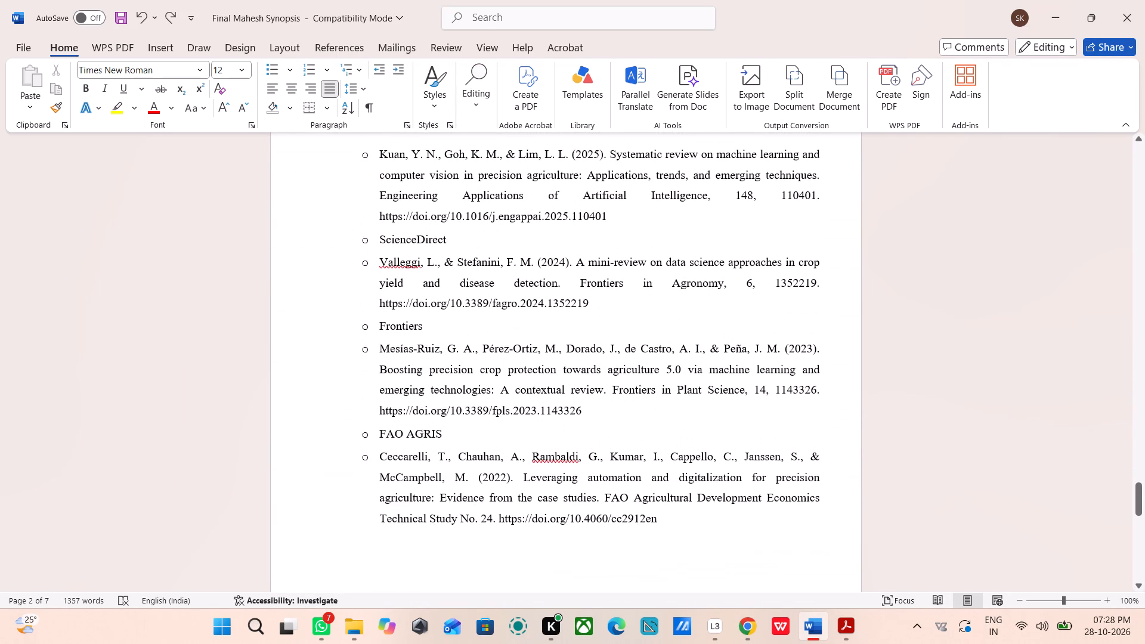
Save the edited synopsis document.
key(ctrl+s)
key(ctrl+s)
key(ctrl+s)
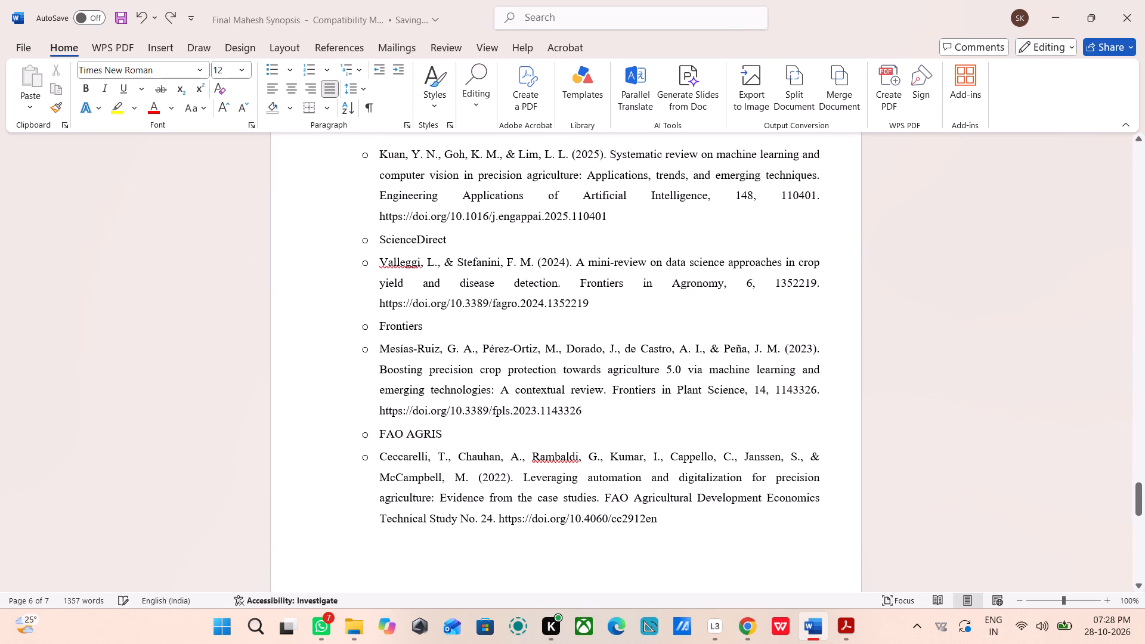
key(ctrl+s)
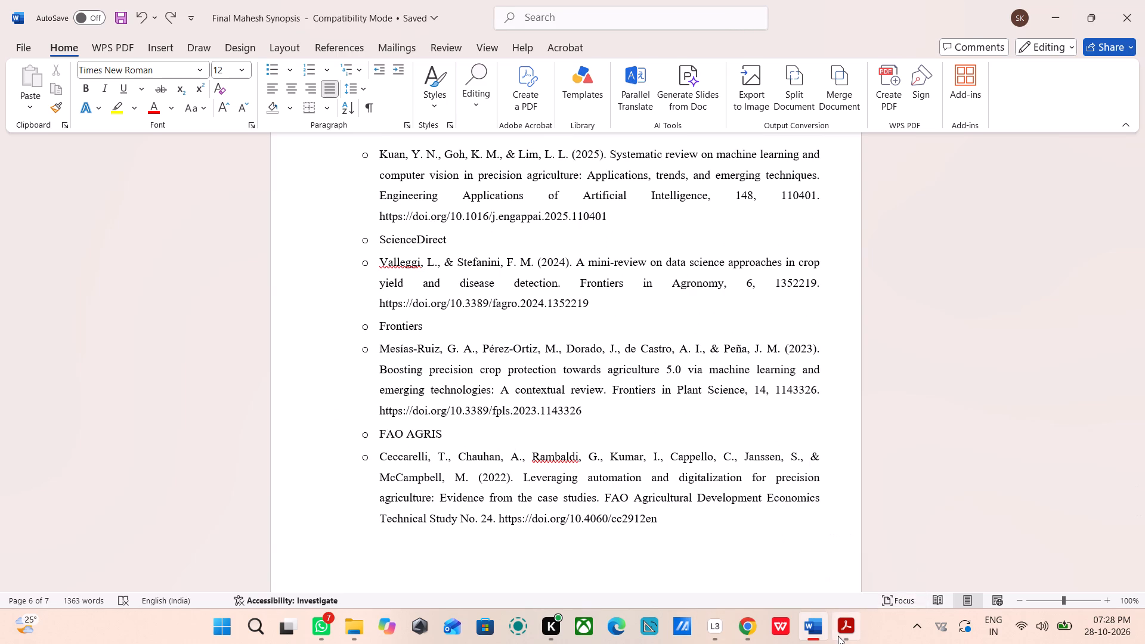
Save the synopsis document once more.
key(ctrl+s)
Switch to Acrobat and close the previously converted Final Mahesh Synopsis PDF.
click(838, 636)
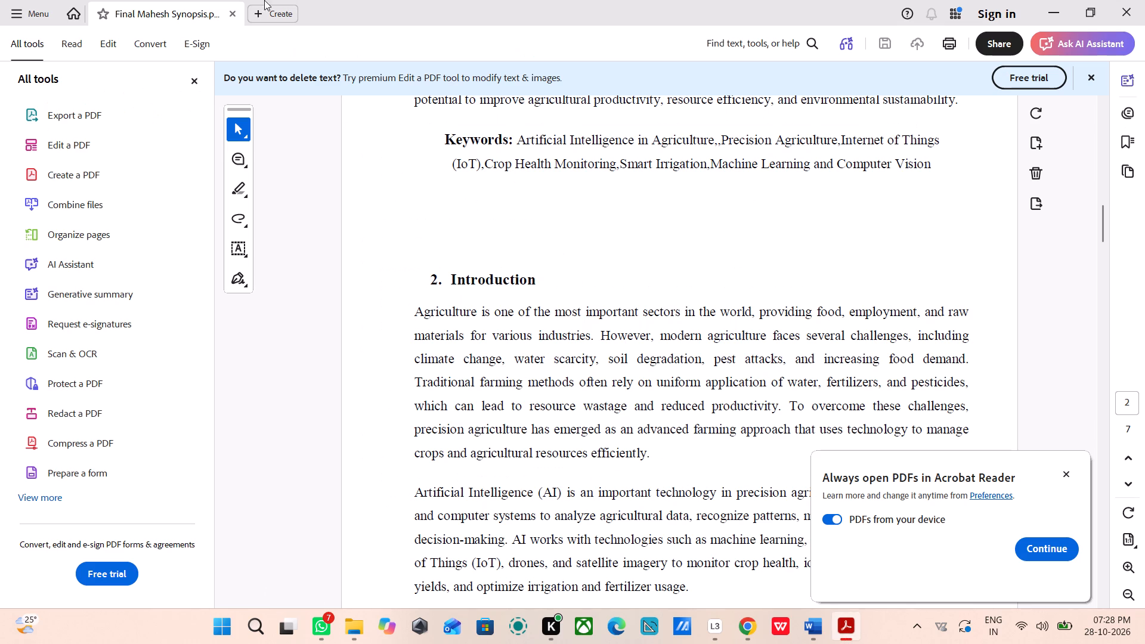
click(1144, 0)
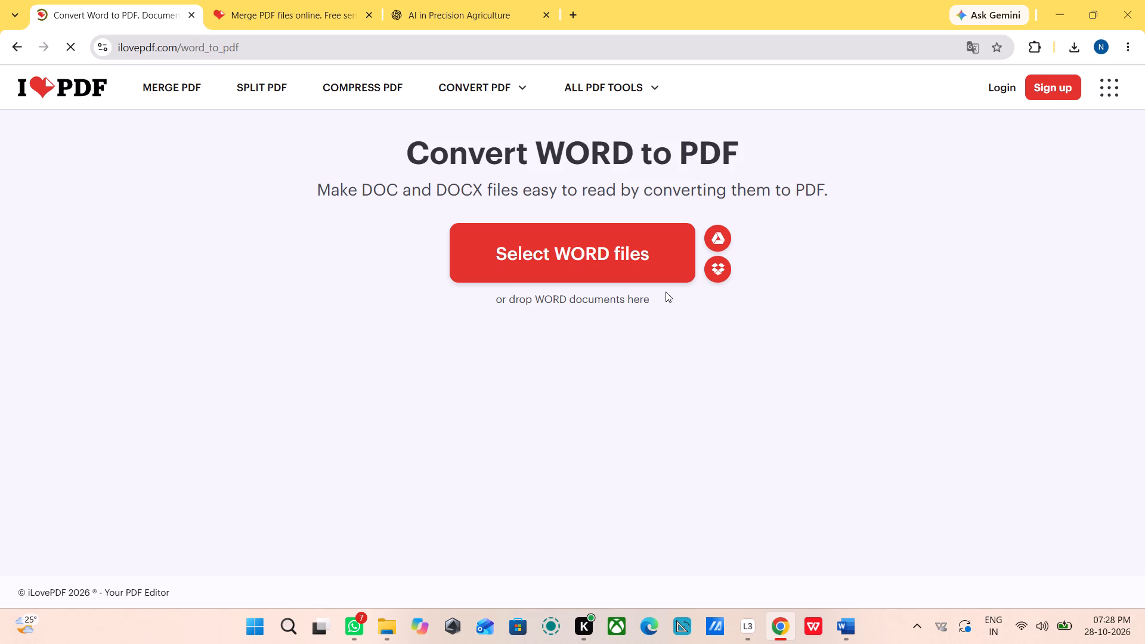
click(621, 252)
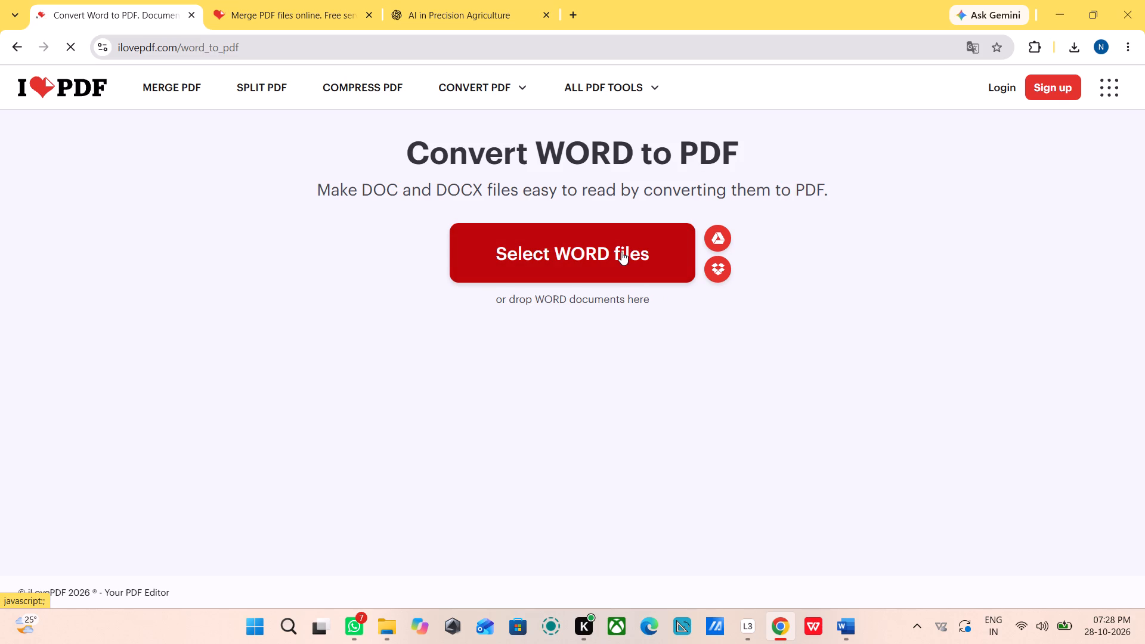
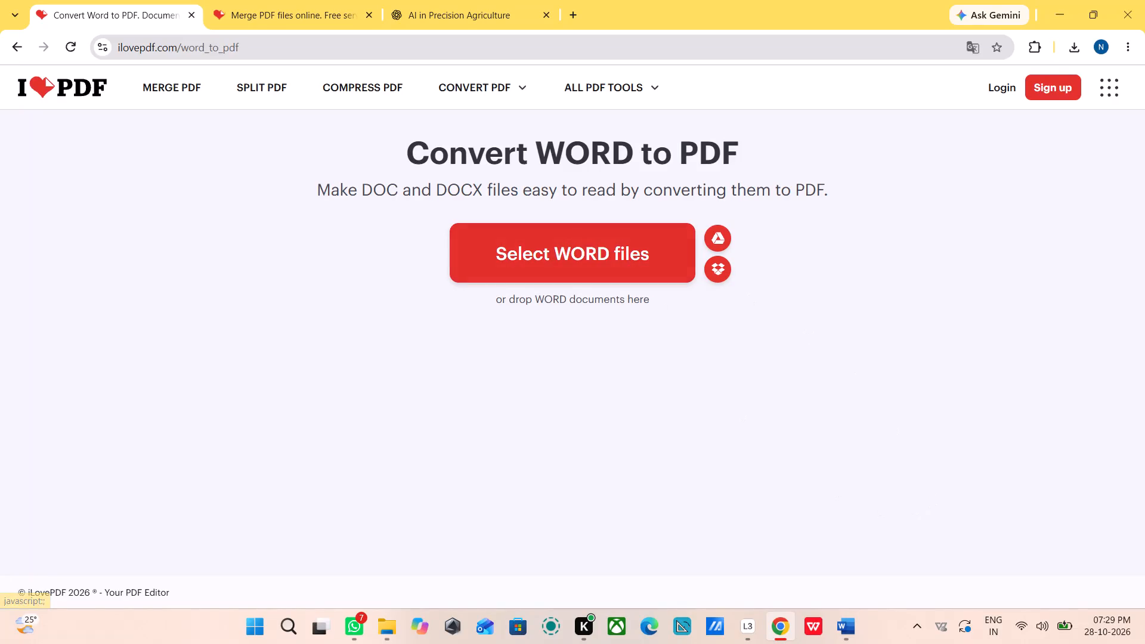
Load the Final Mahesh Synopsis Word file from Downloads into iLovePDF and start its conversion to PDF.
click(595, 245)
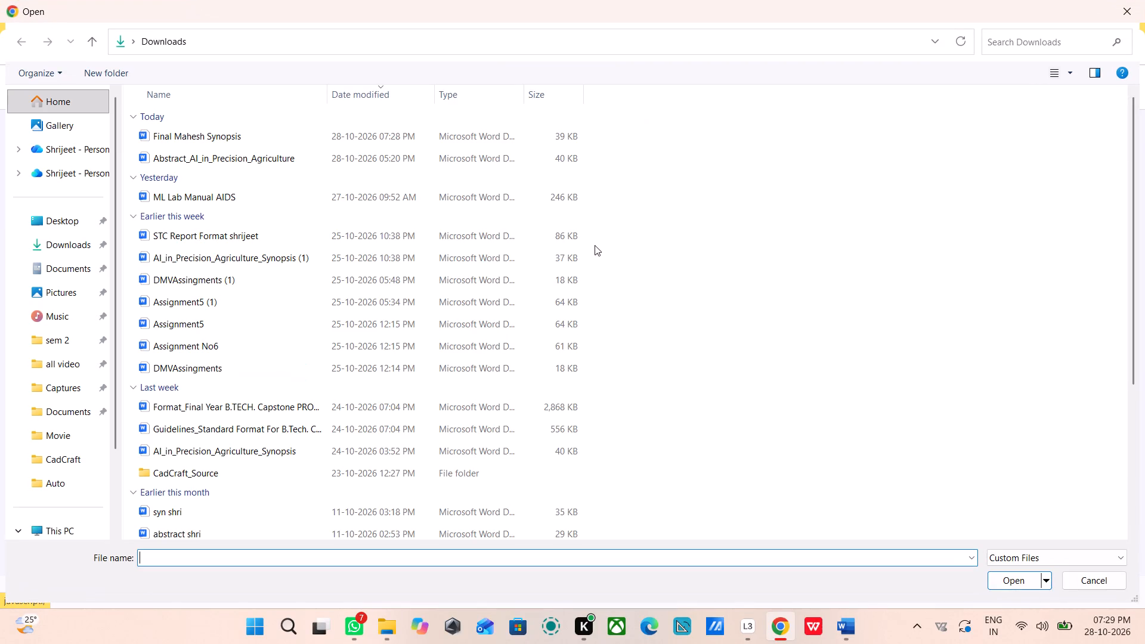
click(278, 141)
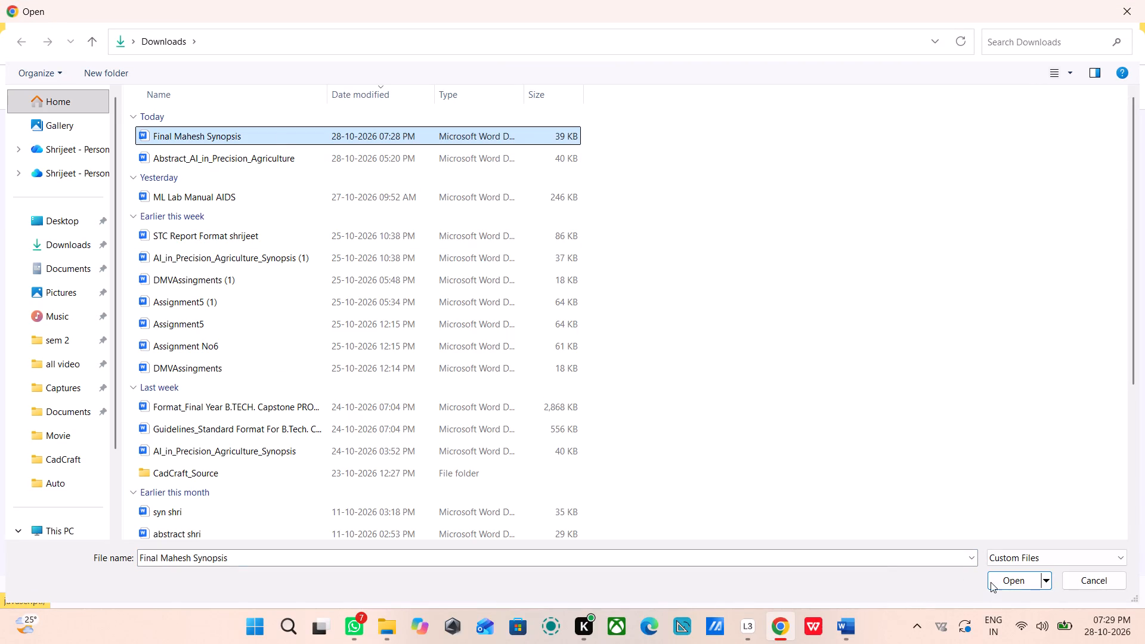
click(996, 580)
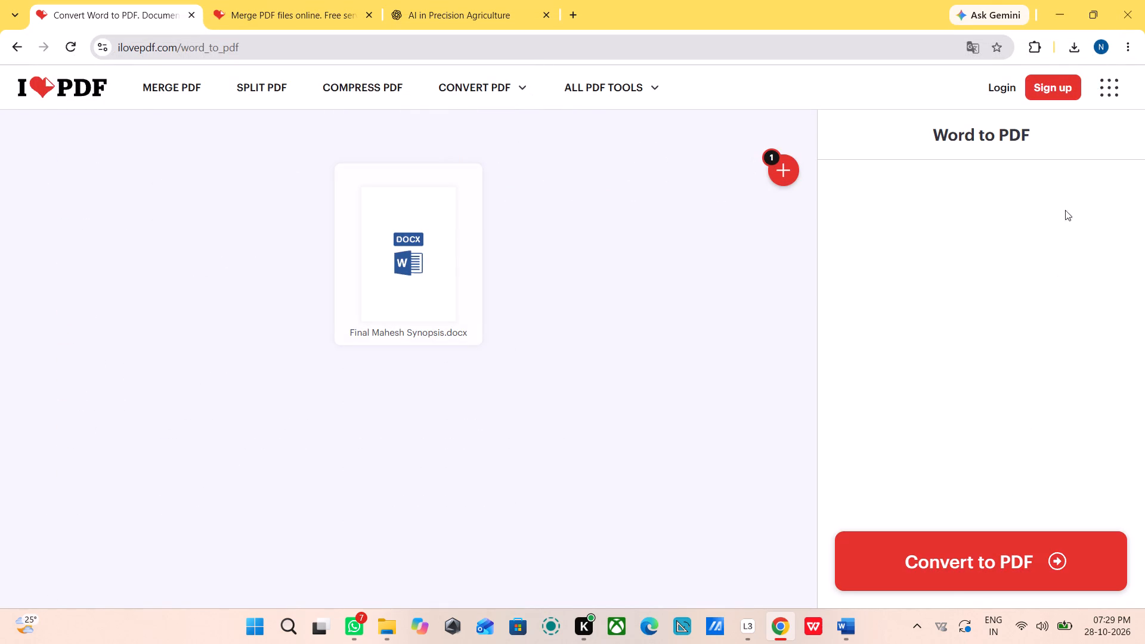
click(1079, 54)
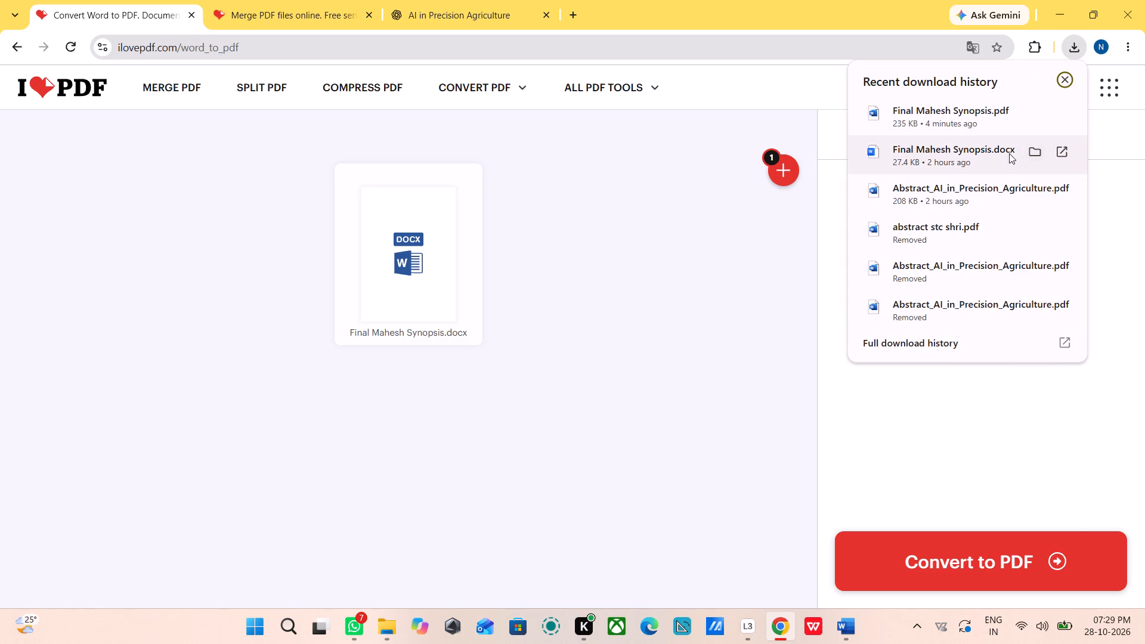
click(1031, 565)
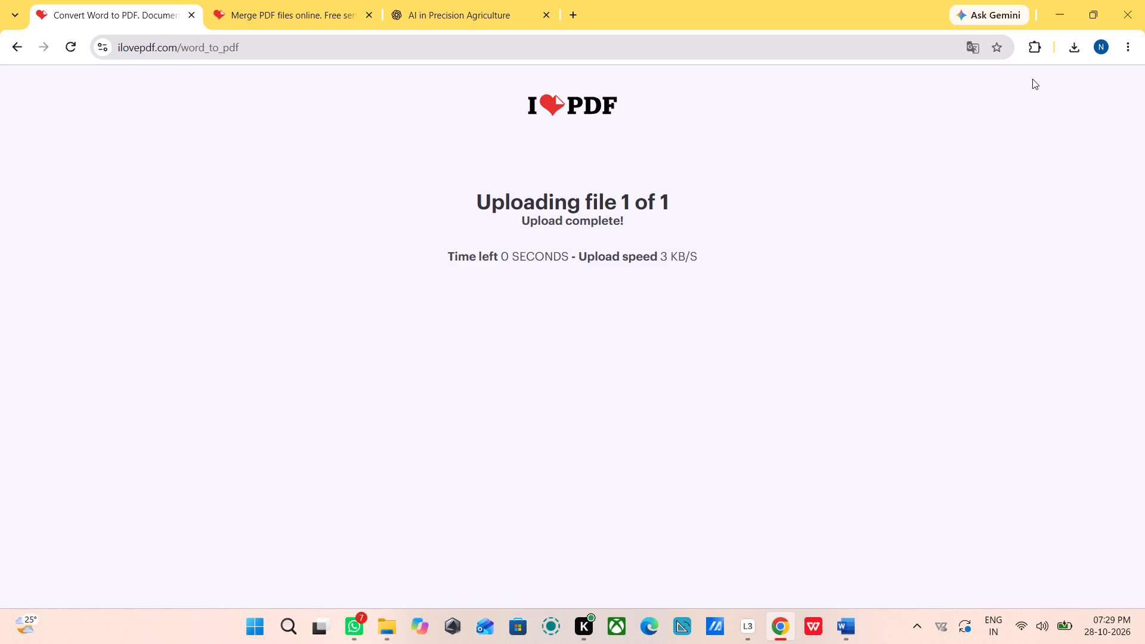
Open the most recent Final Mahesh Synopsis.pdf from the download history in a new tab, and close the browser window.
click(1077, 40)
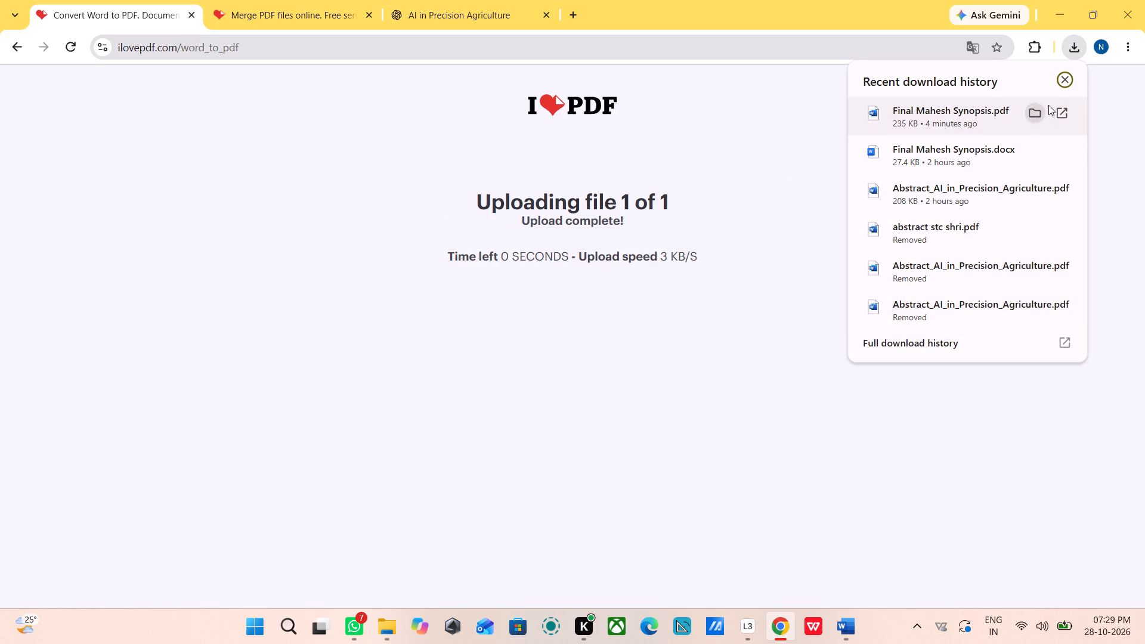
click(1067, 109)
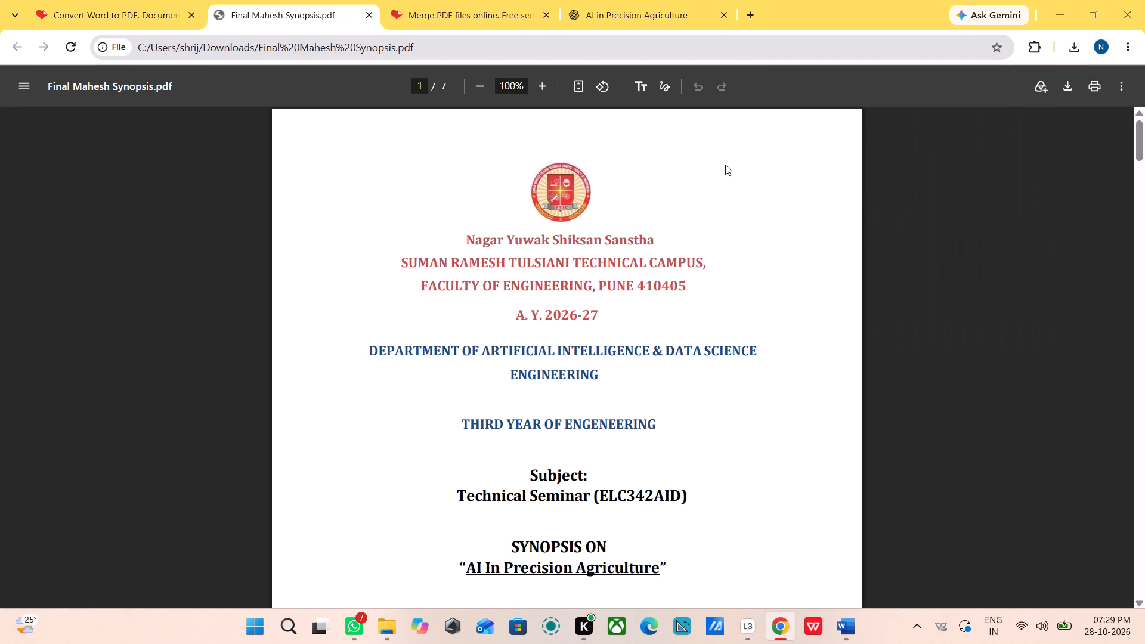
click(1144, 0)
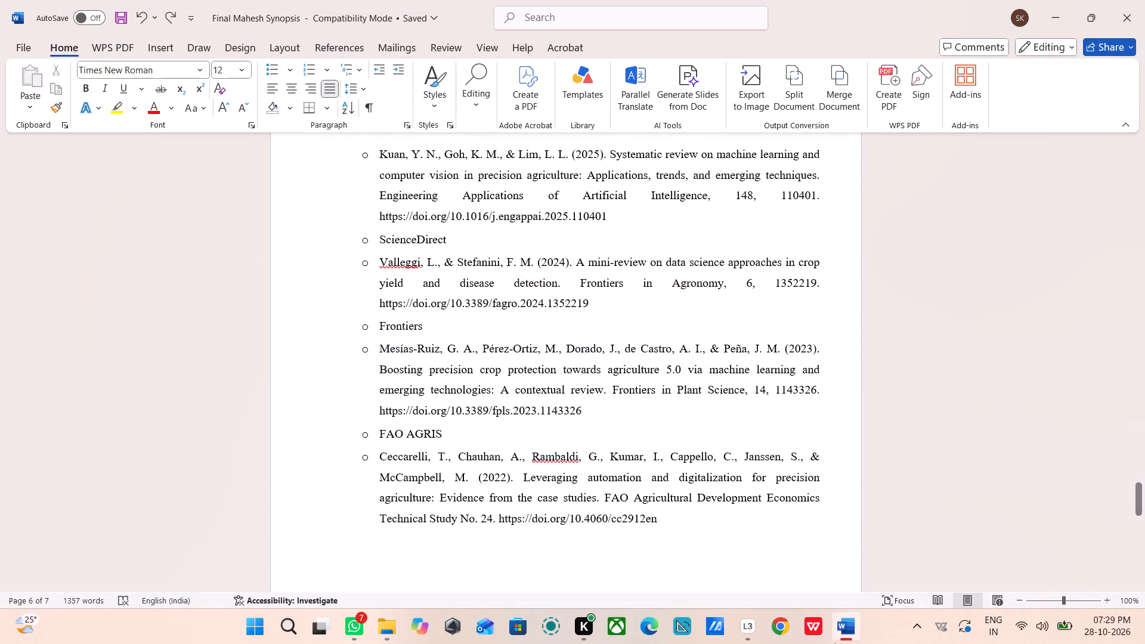
Switch to Chrome and open iLovePDF's Word to PDF converter in a new tab.
click(778, 640)
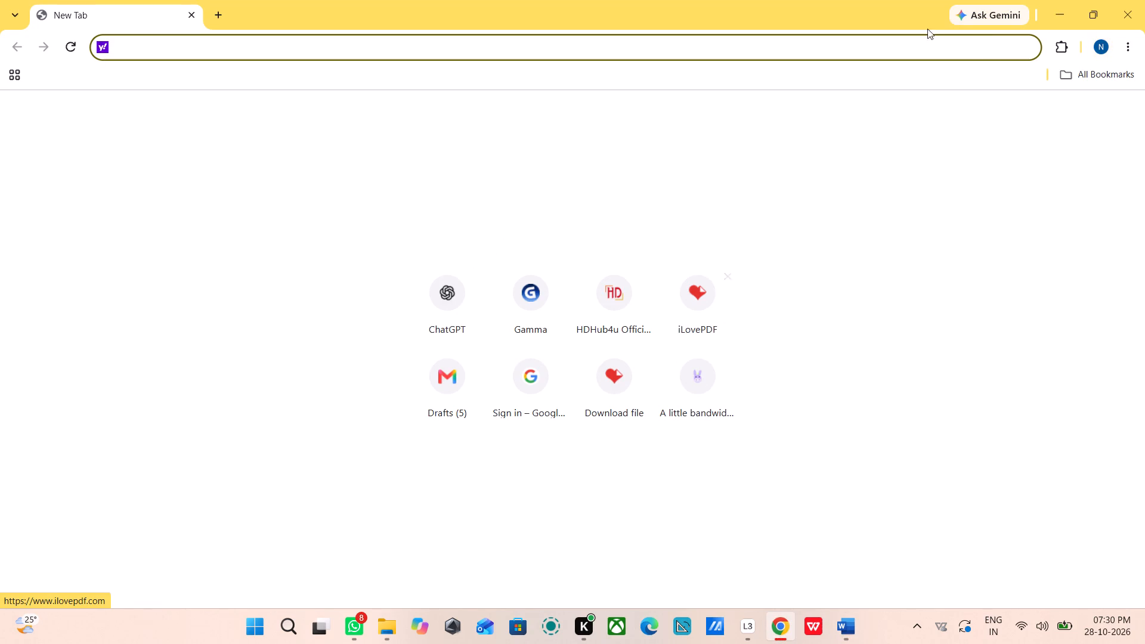
click(723, 267)
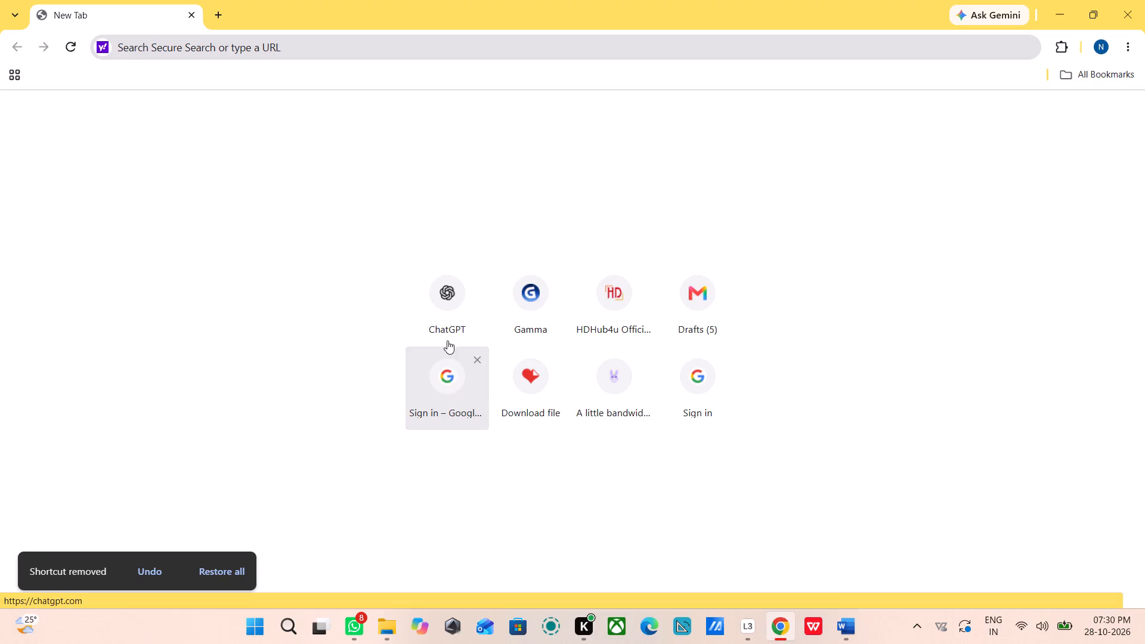
click(224, 15)
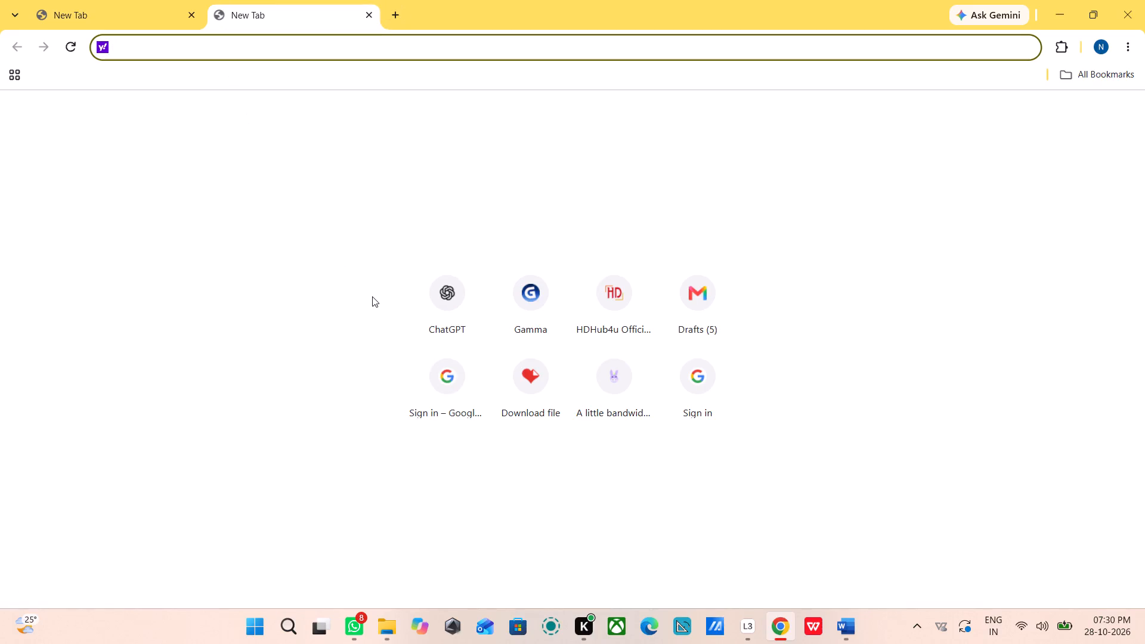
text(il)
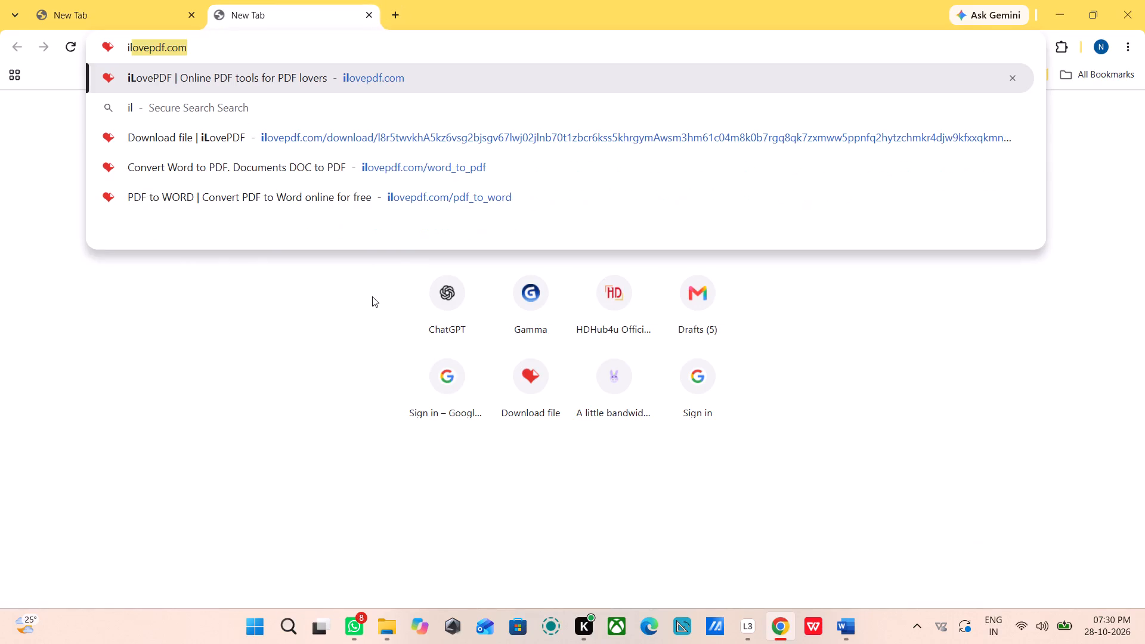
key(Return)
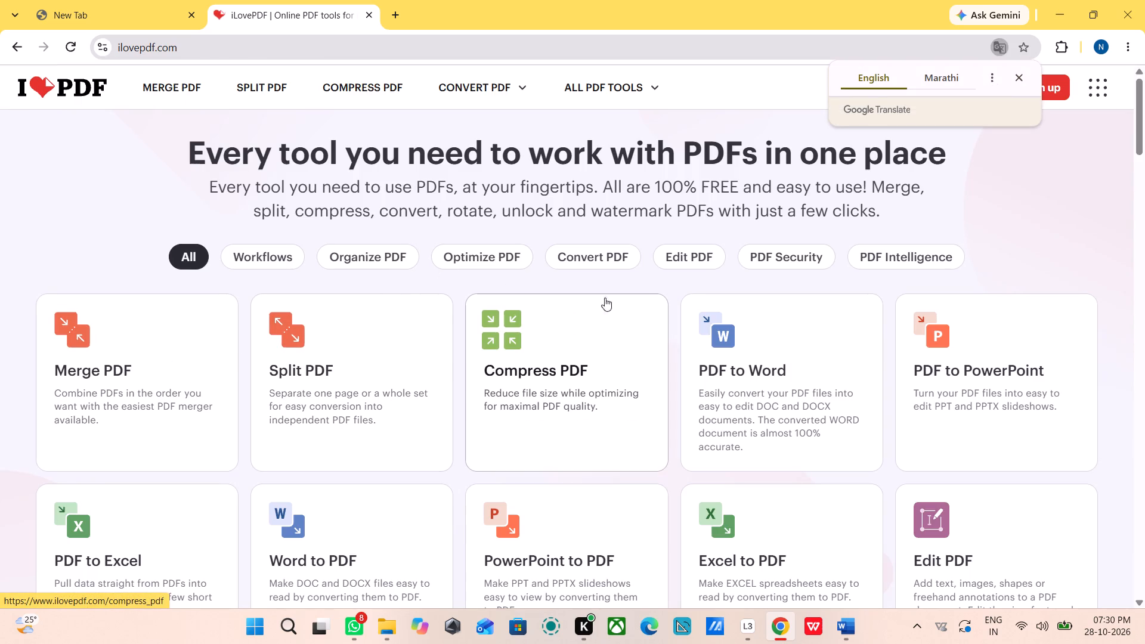
click(352, 537)
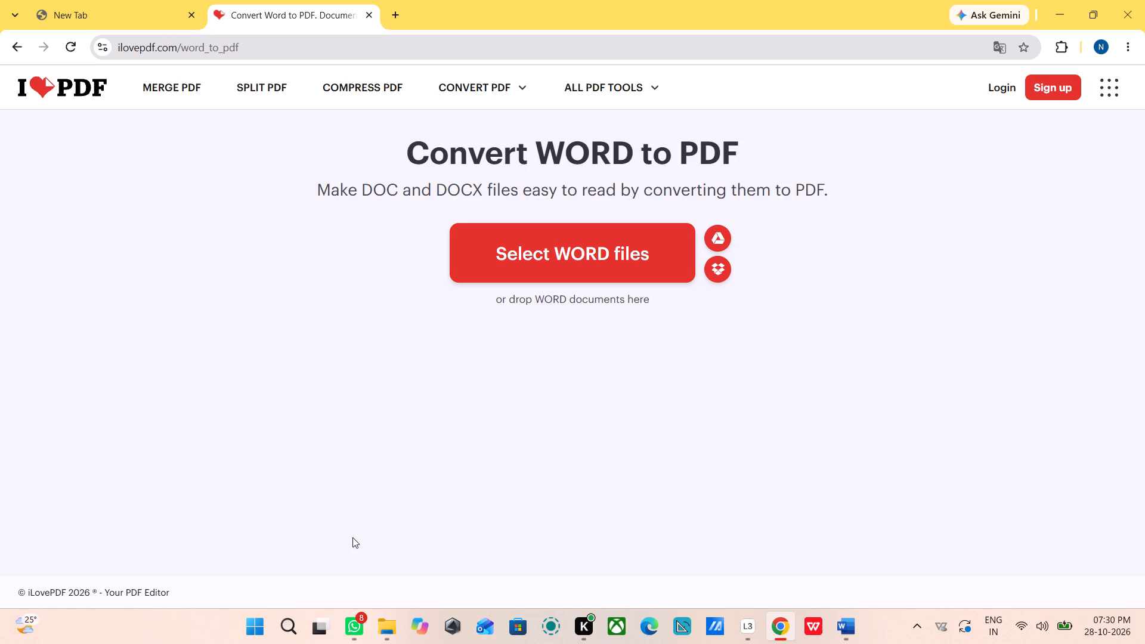
Load the Final Mahesh Synopsis Word file from Downloads into the converter and start its conversion to PDF.
click(524, 243)
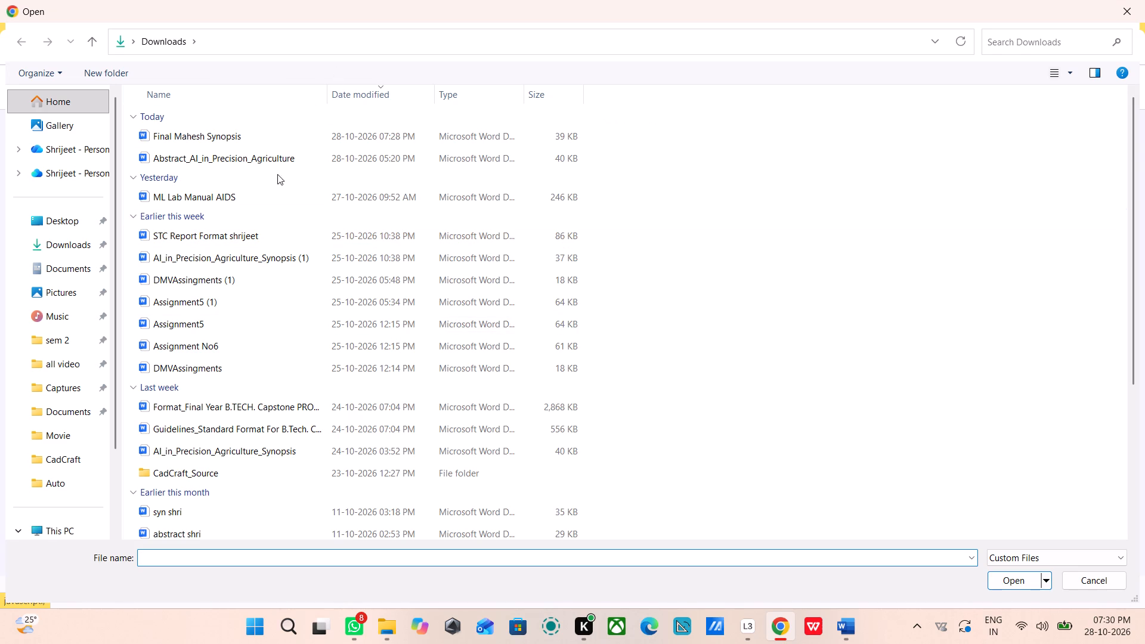
click(293, 138)
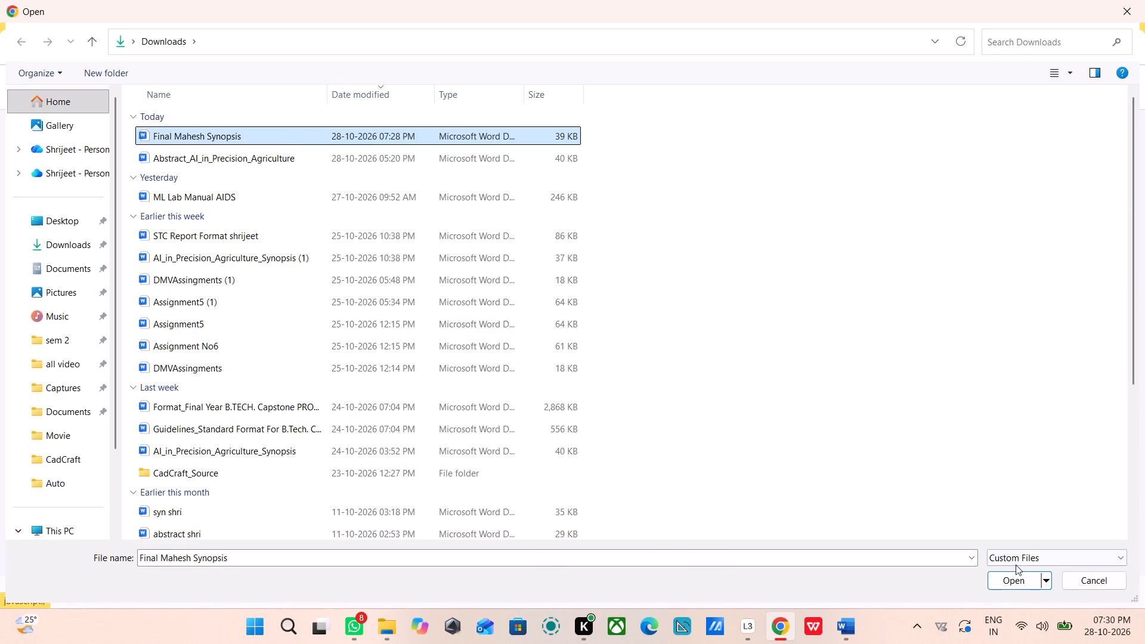
click(998, 581)
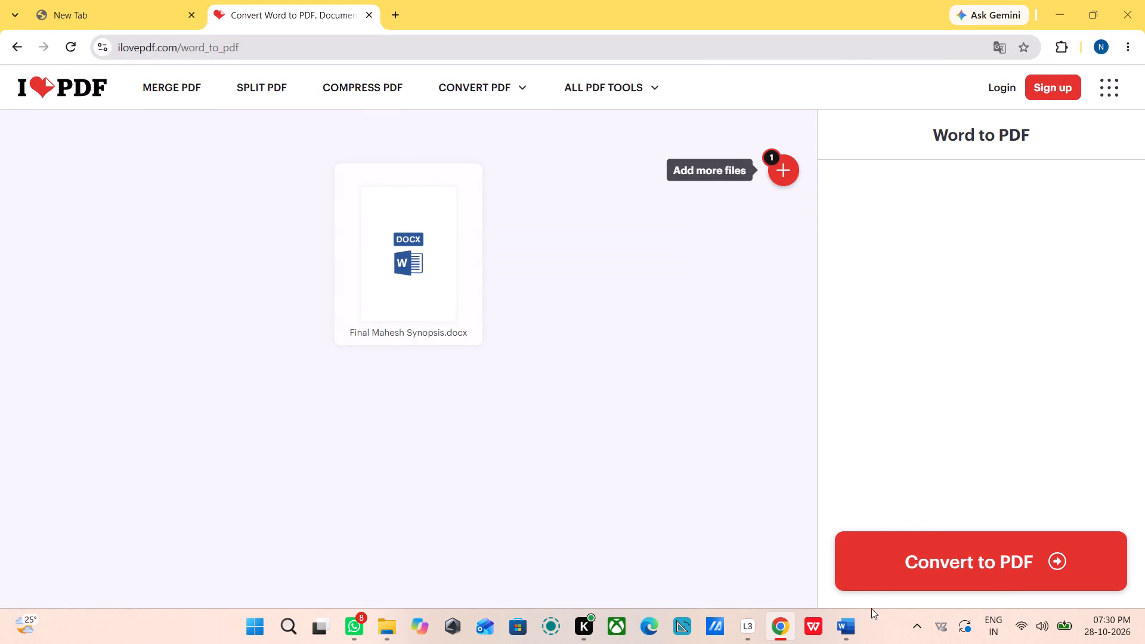
drag(872, 597, 886, 567)
click(886, 567)
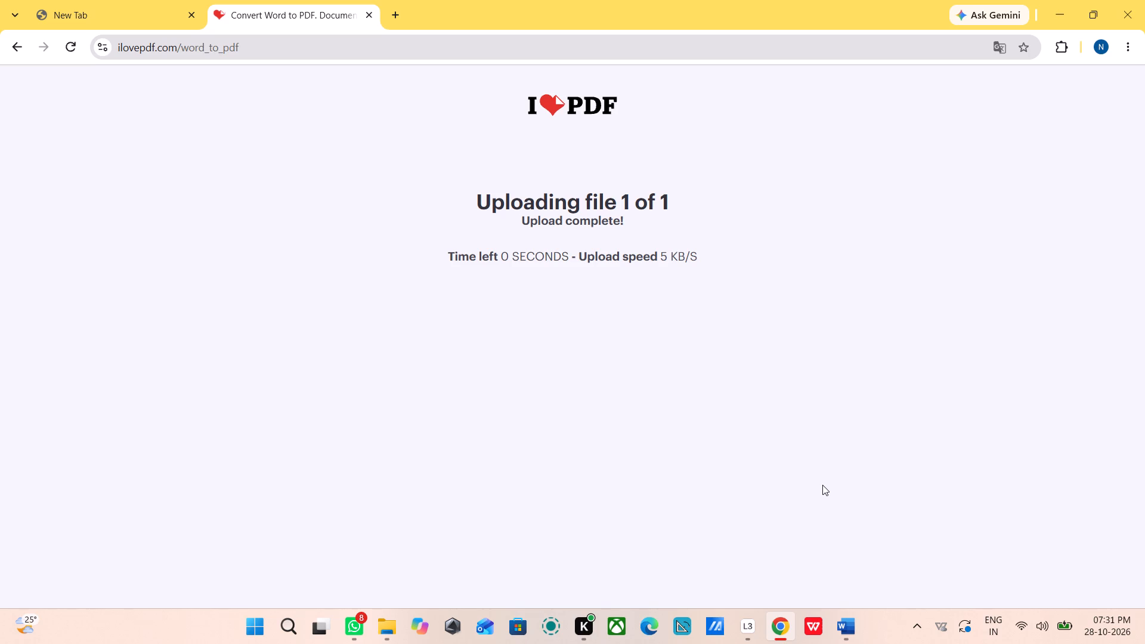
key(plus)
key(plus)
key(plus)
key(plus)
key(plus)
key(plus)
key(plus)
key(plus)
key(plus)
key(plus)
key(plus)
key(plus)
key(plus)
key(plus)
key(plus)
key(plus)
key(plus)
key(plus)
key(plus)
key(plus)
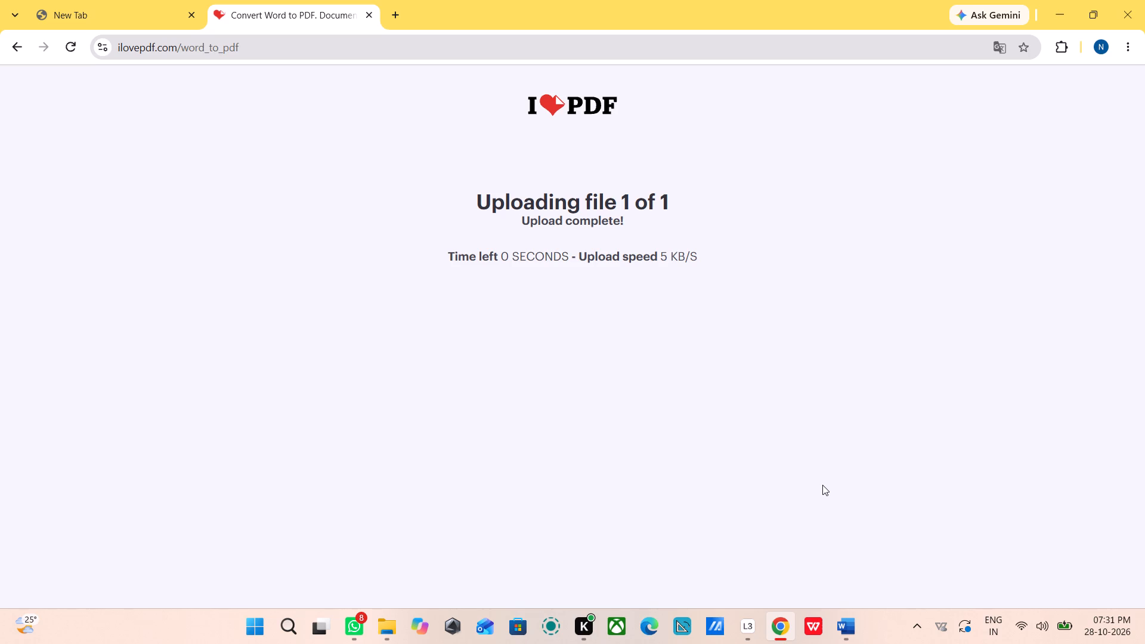
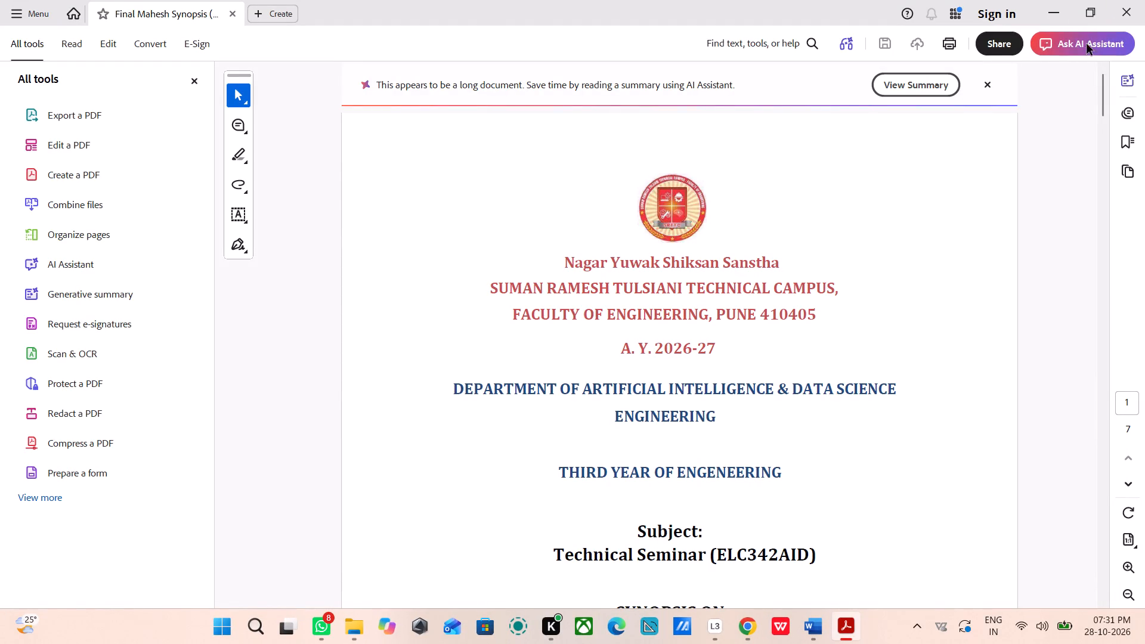
Dismiss the AI summary banner and close the Final Mahesh Synopsis PDF in Acrobat.
click(996, 78)
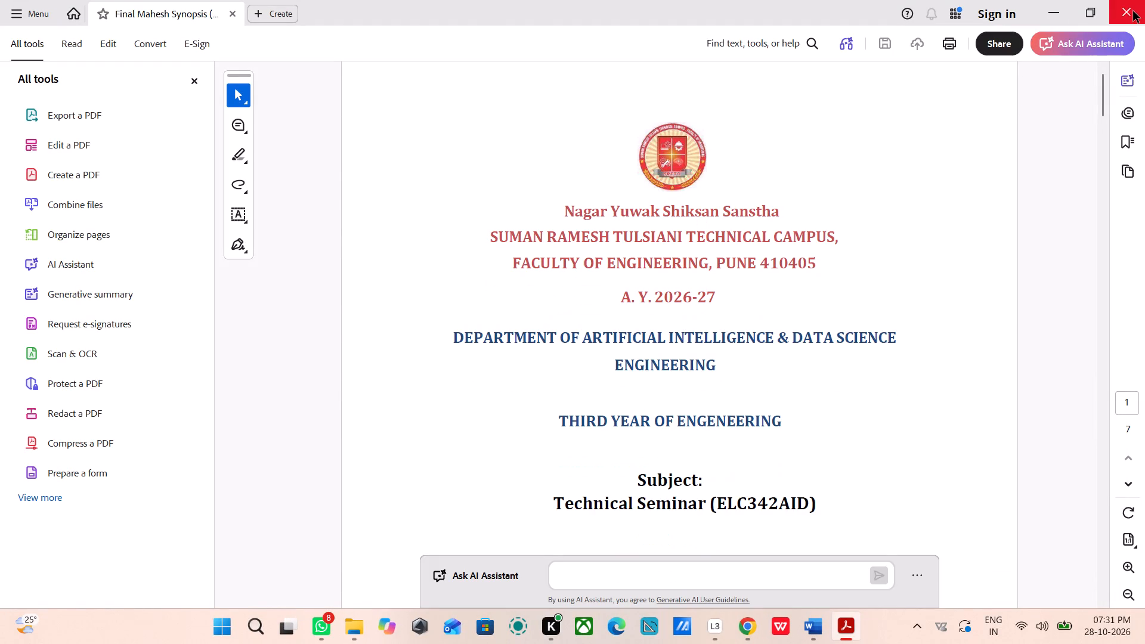
click(1133, 11)
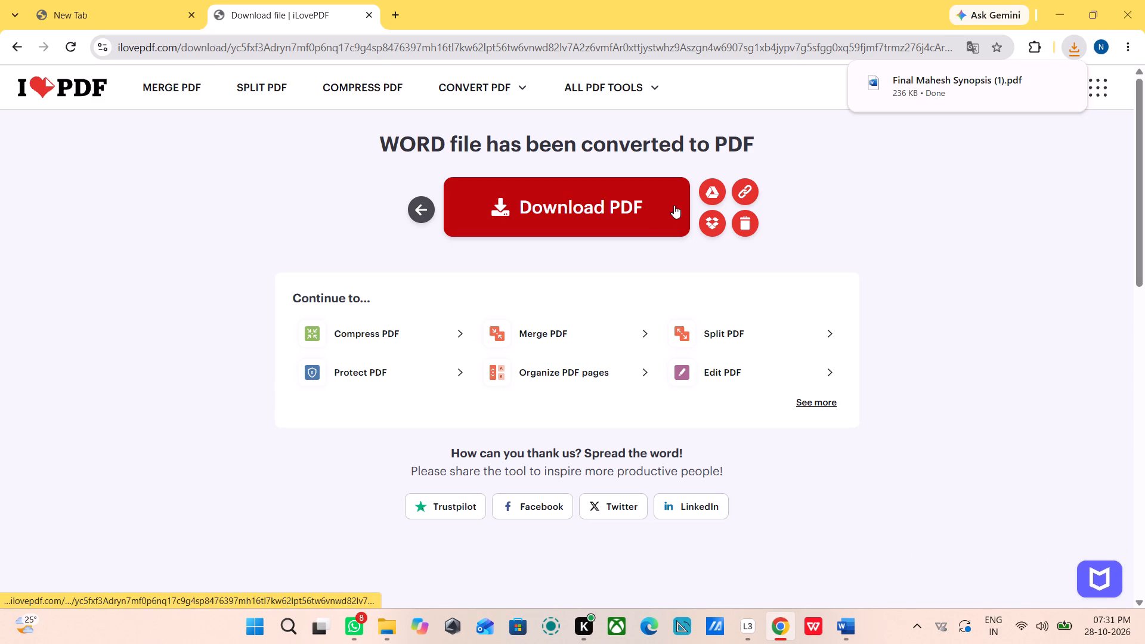
Open the newly converted Final Mahesh Synopsis (1).pdf in Chrome, check its first pages and try to download a copy.
click(900, 82)
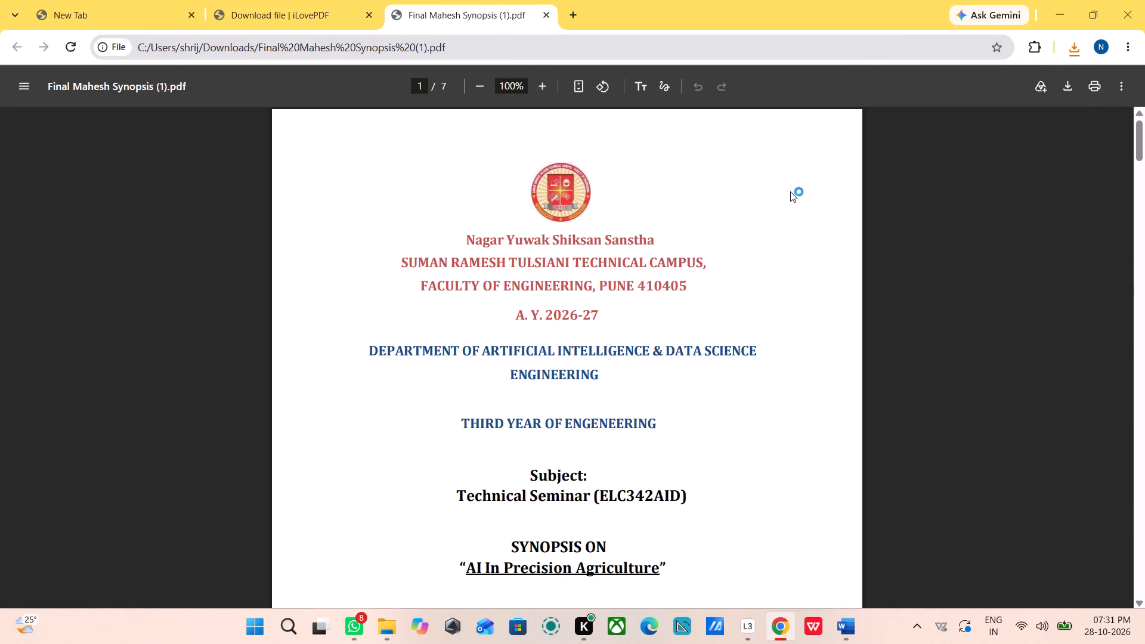
scroll(596, 364, down, 3)
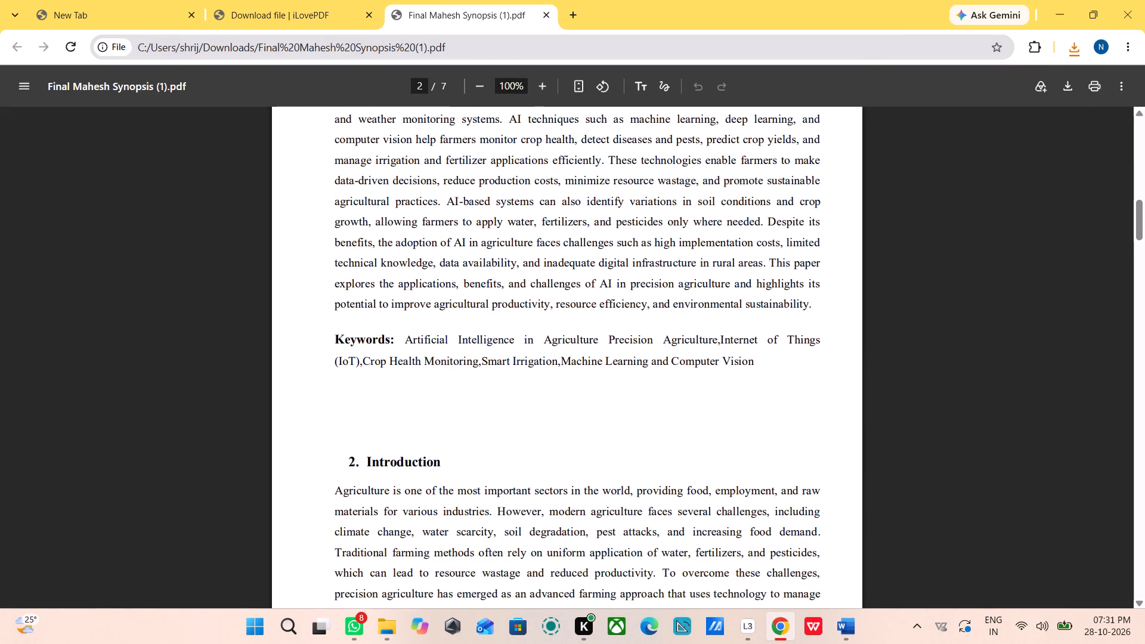
scroll(596, 364, up, 3)
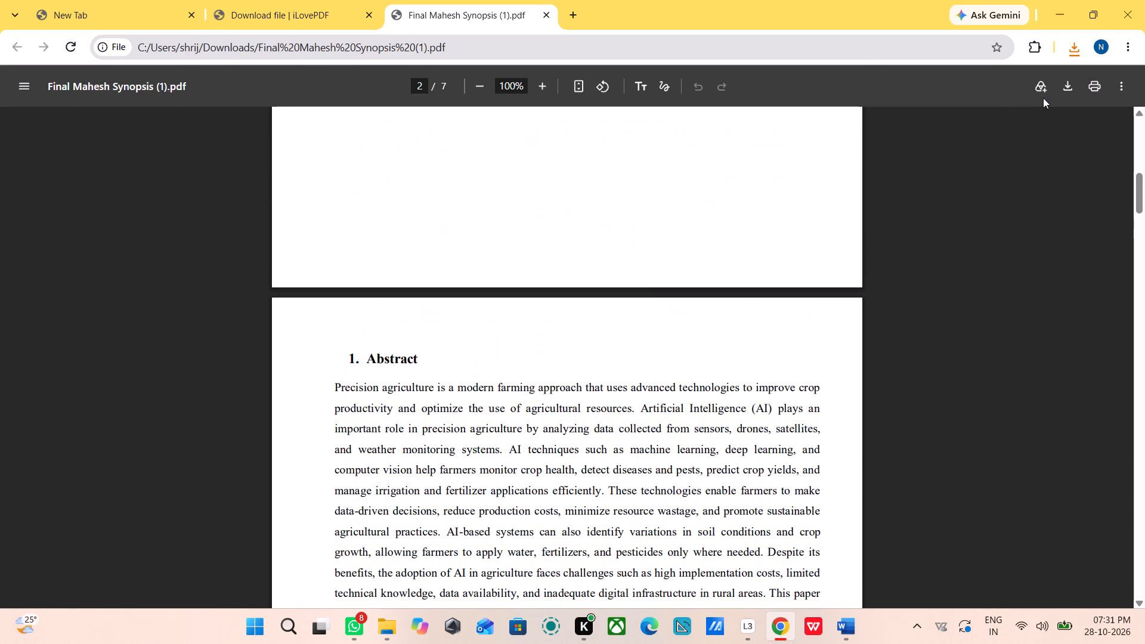
click(1073, 87)
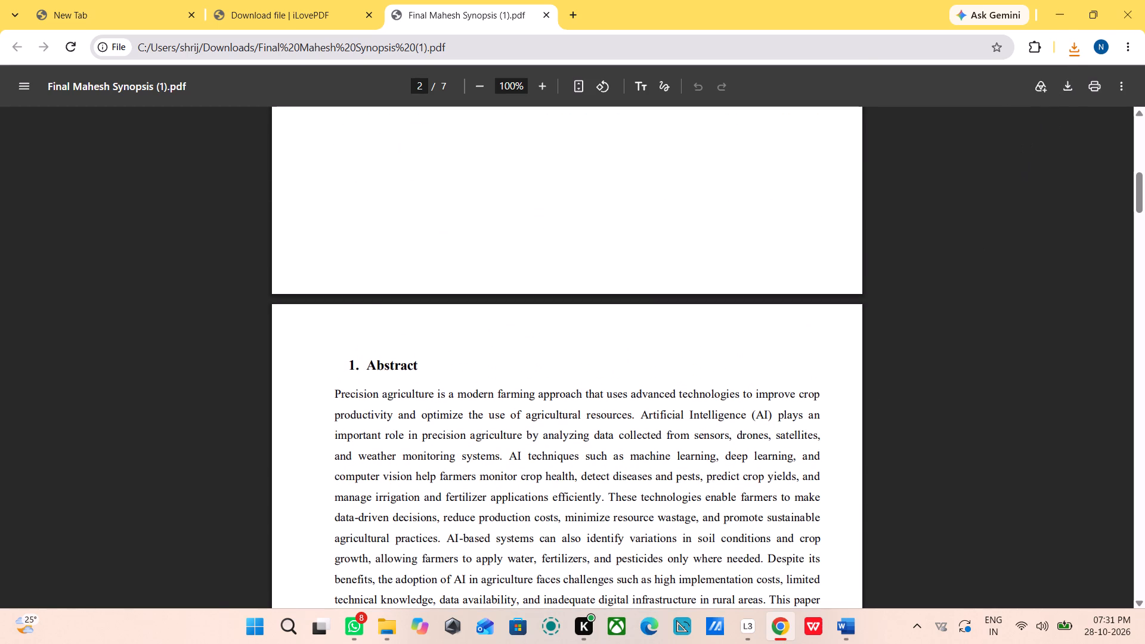
Open the Final Mahesh Synopsis (1) PDF from the Downloads folder, check its Abstract pages in Word and close it.
click(389, 623)
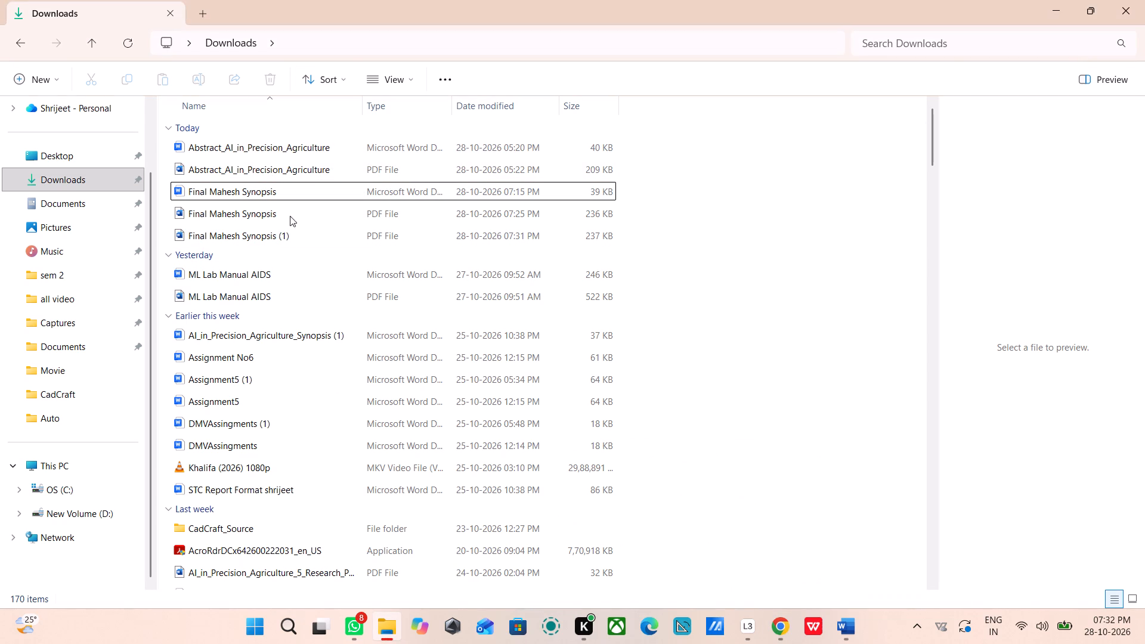
click(276, 237)
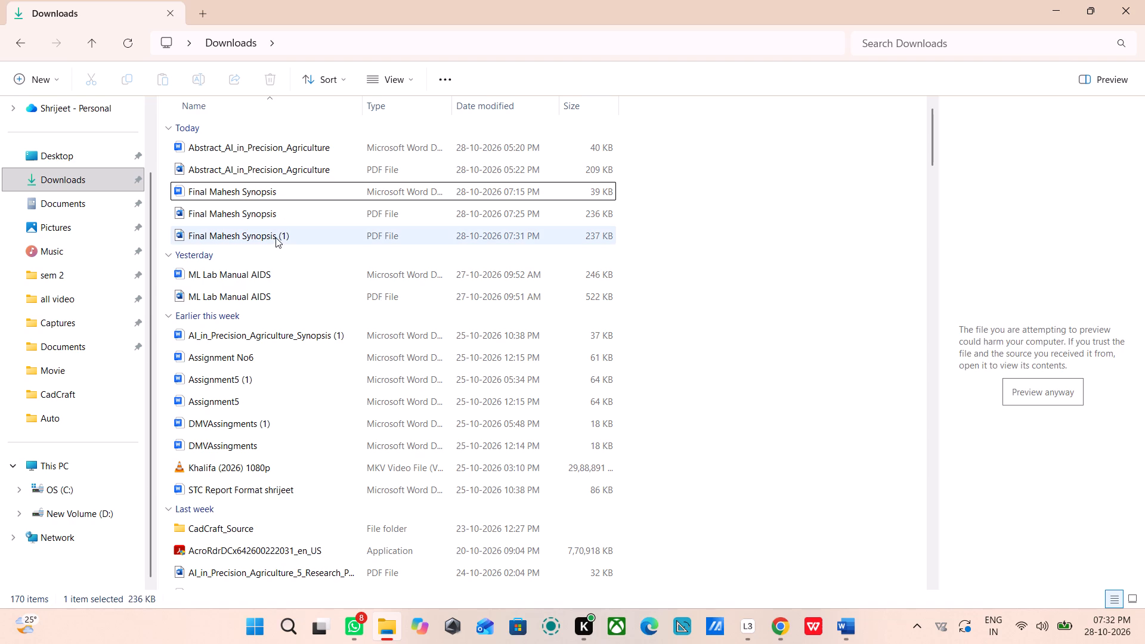
double_click(276, 237)
scroll(544, 190, up, 1)
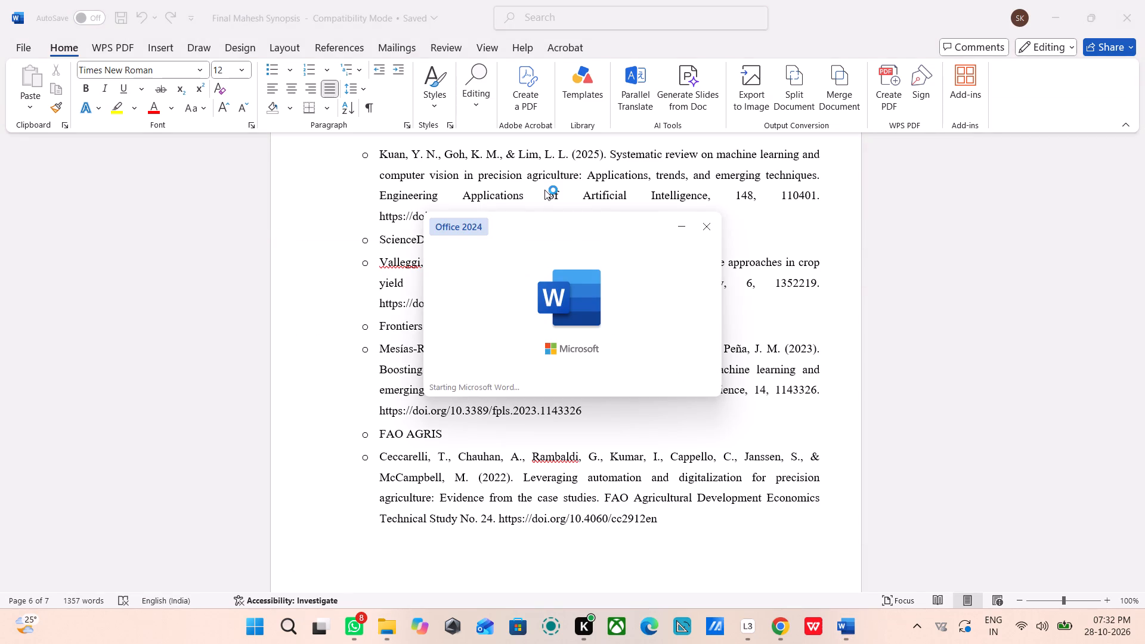
scroll(544, 190, up, 1)
scroll(496, 233, down, 3)
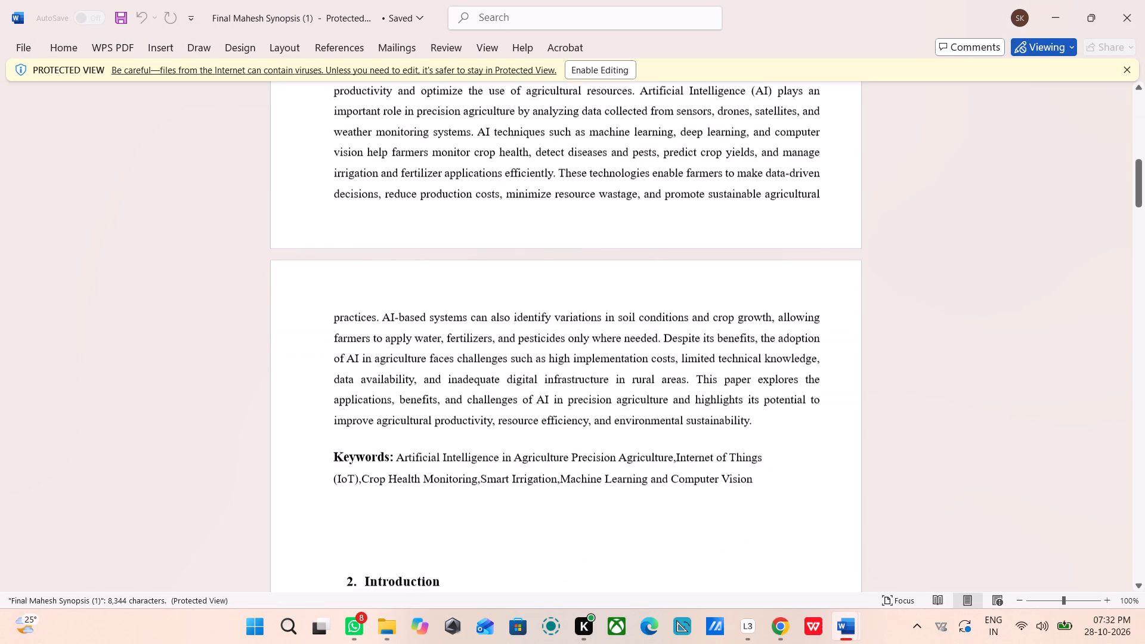
click(1144, 0)
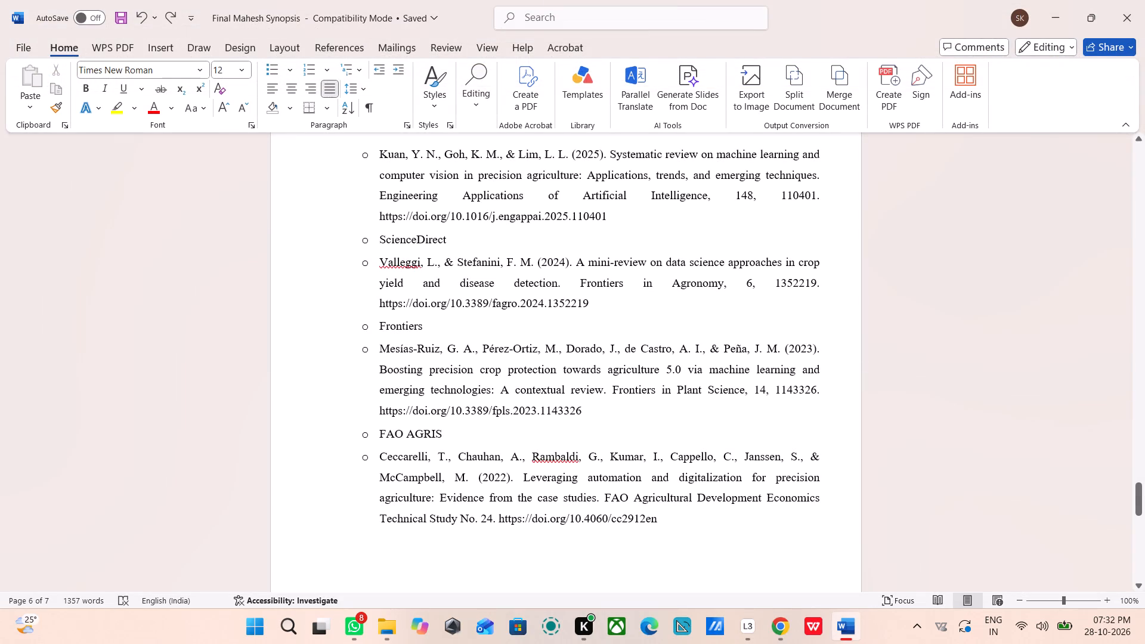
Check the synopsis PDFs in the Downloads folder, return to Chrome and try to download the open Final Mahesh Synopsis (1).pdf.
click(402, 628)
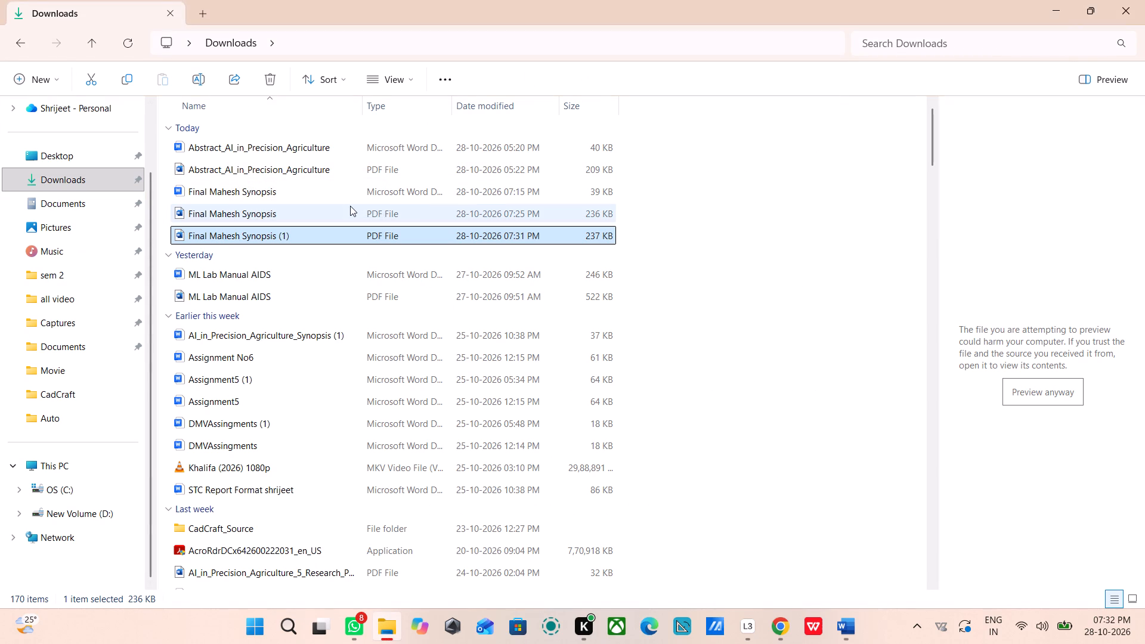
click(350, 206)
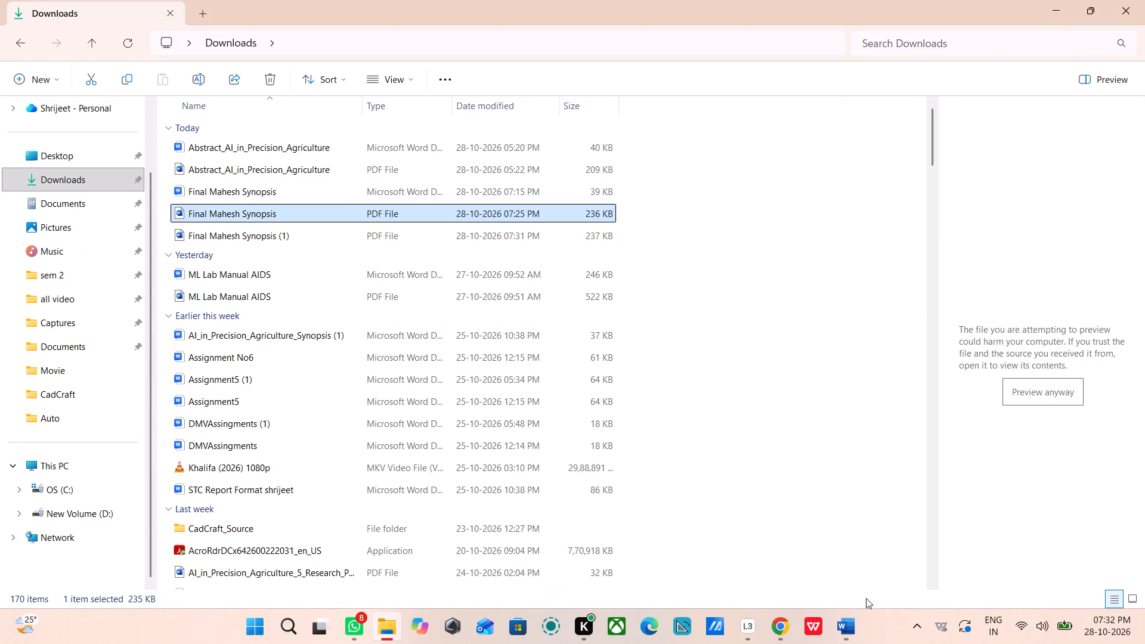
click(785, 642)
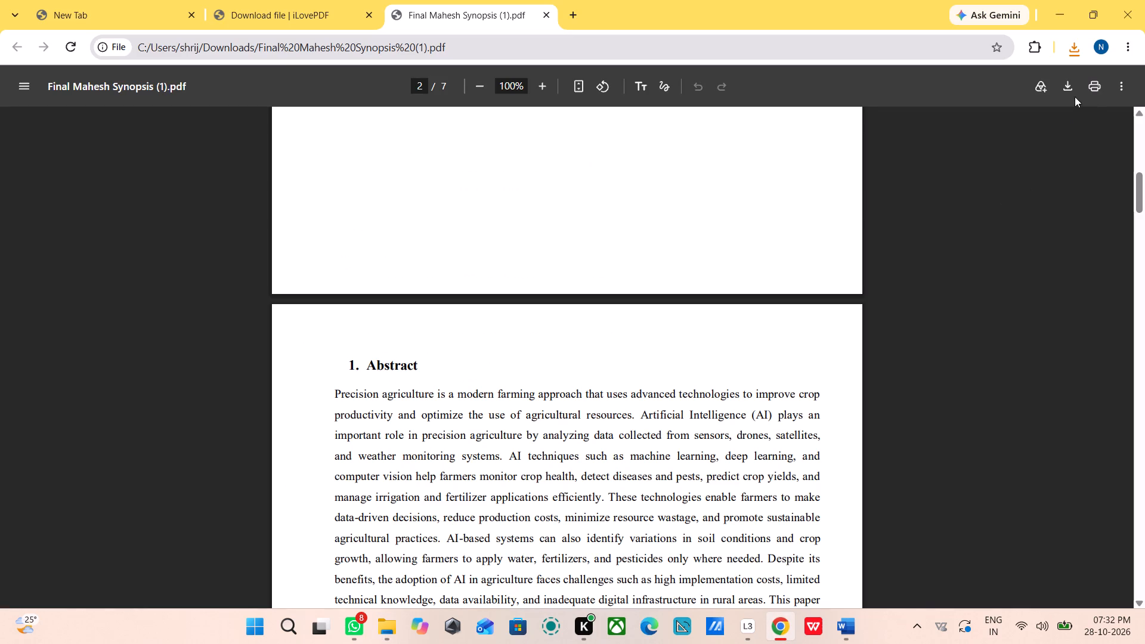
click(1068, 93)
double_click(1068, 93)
Open Final Mahesh Synopsis (1).pdf from Chrome's recent download history in a new tab.
click(1069, 40)
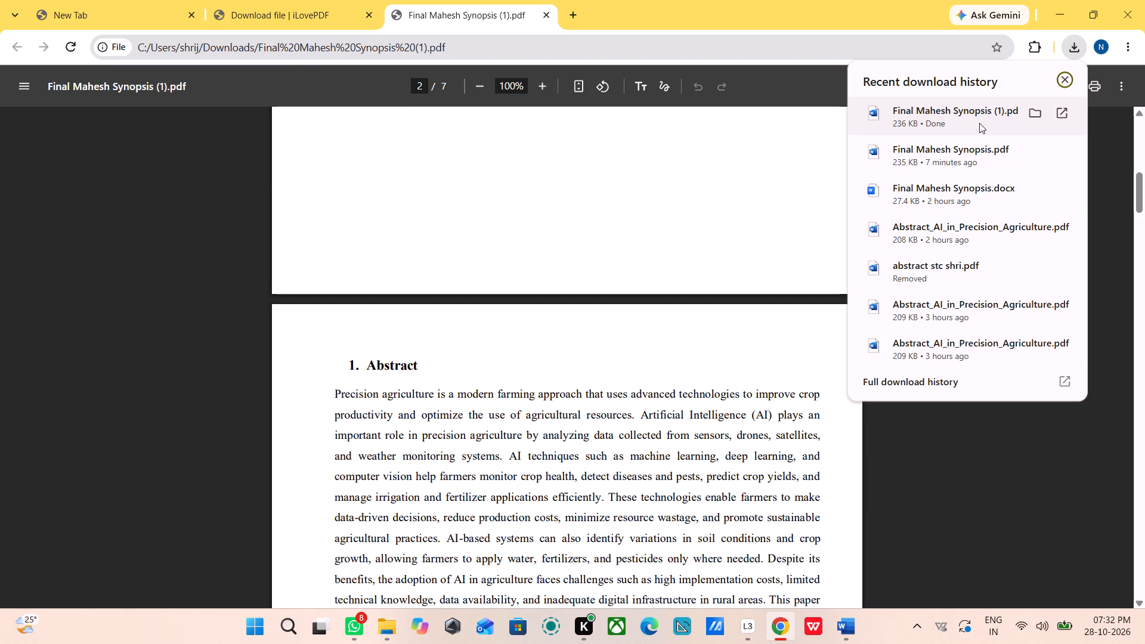
click(979, 123)
Examine the page layout of Final Mahesh Synopsis (1).pdf, including the cover, section breaks and literature survey table.
scroll(662, 296, down, 2)
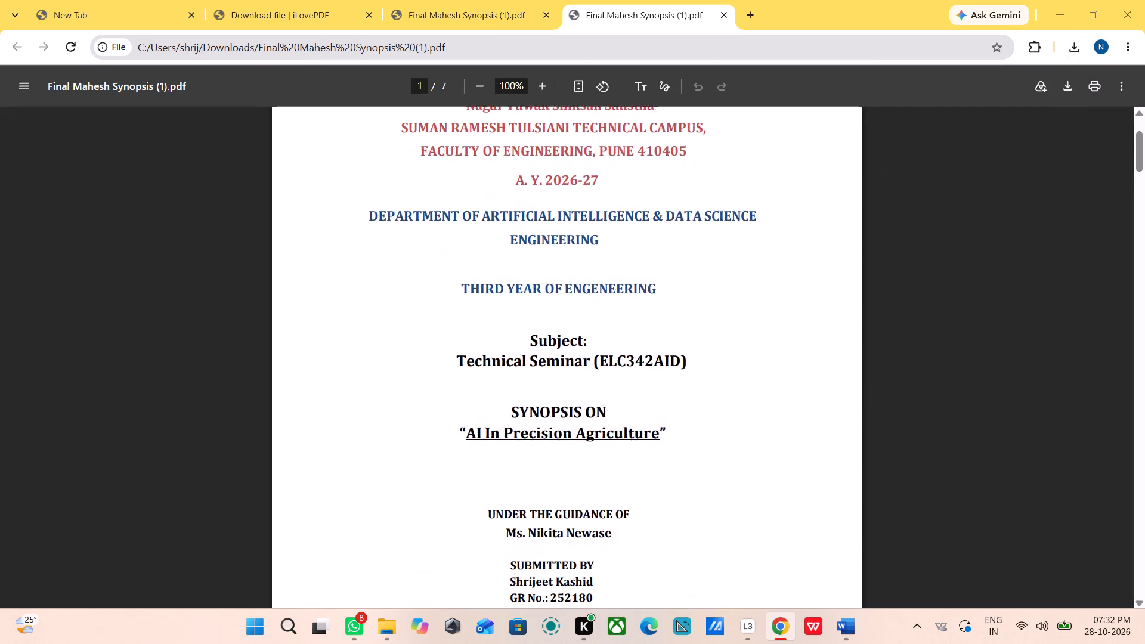
scroll(662, 296, down, 2)
scroll(662, 296, up, 3)
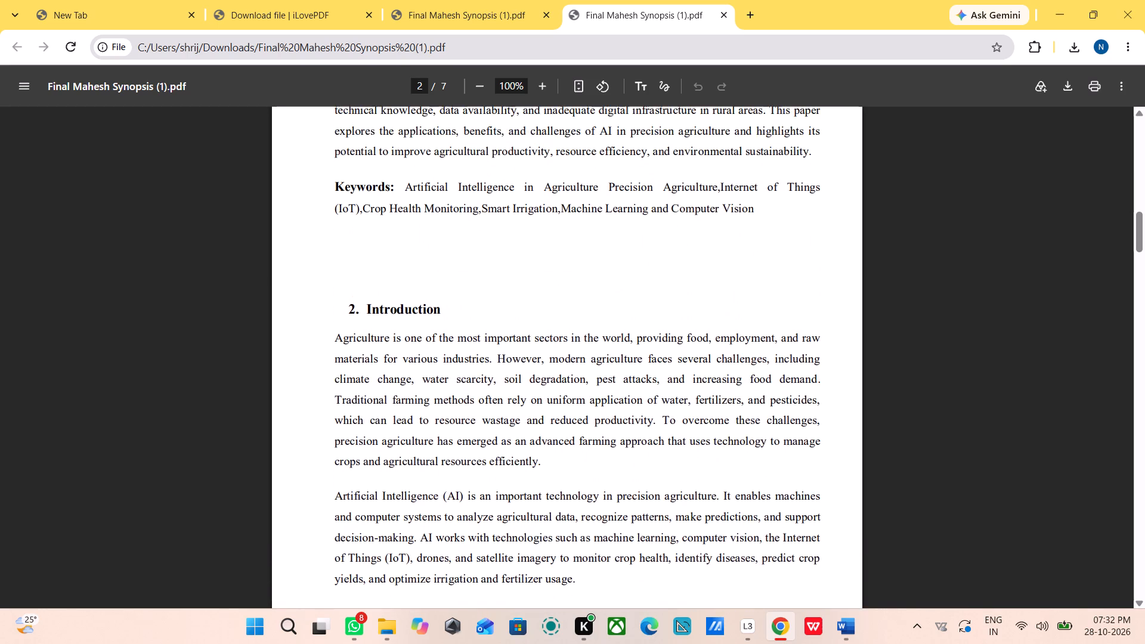
scroll(662, 296, up, 2)
scroll(662, 296, down, 4)
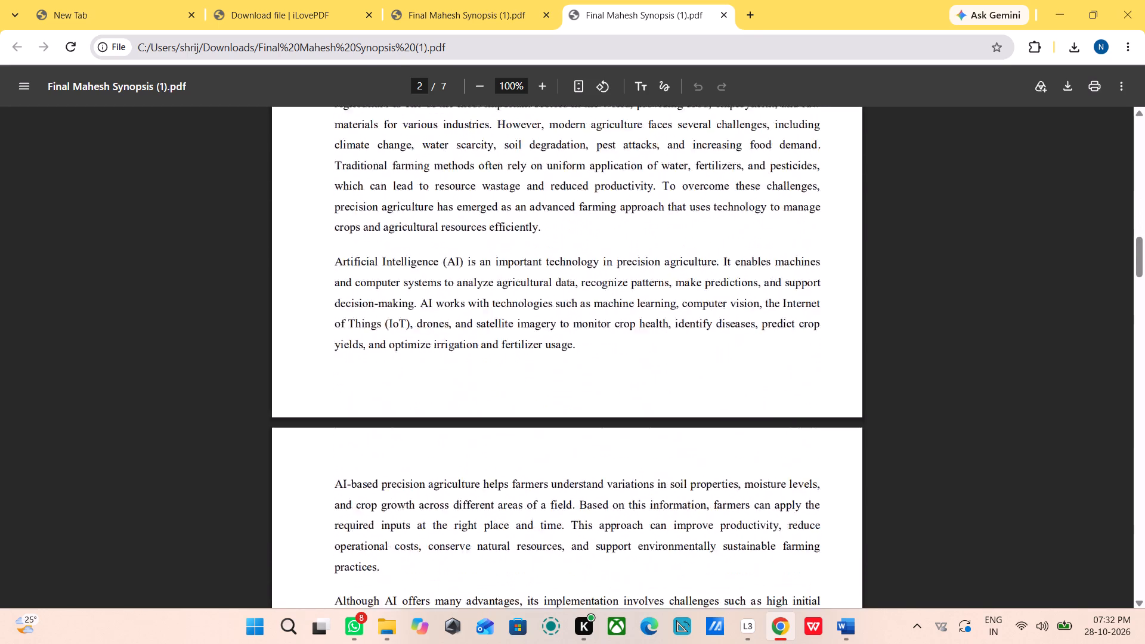
scroll(662, 296, down, 6)
scroll(662, 296, up, 7)
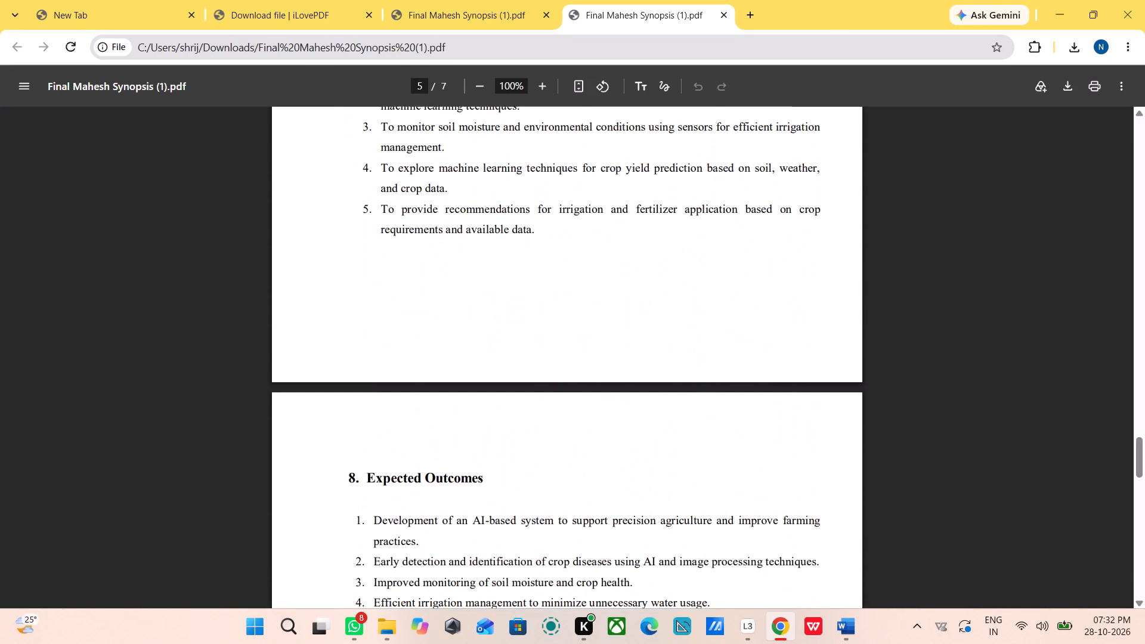
scroll(662, 296, up, 5)
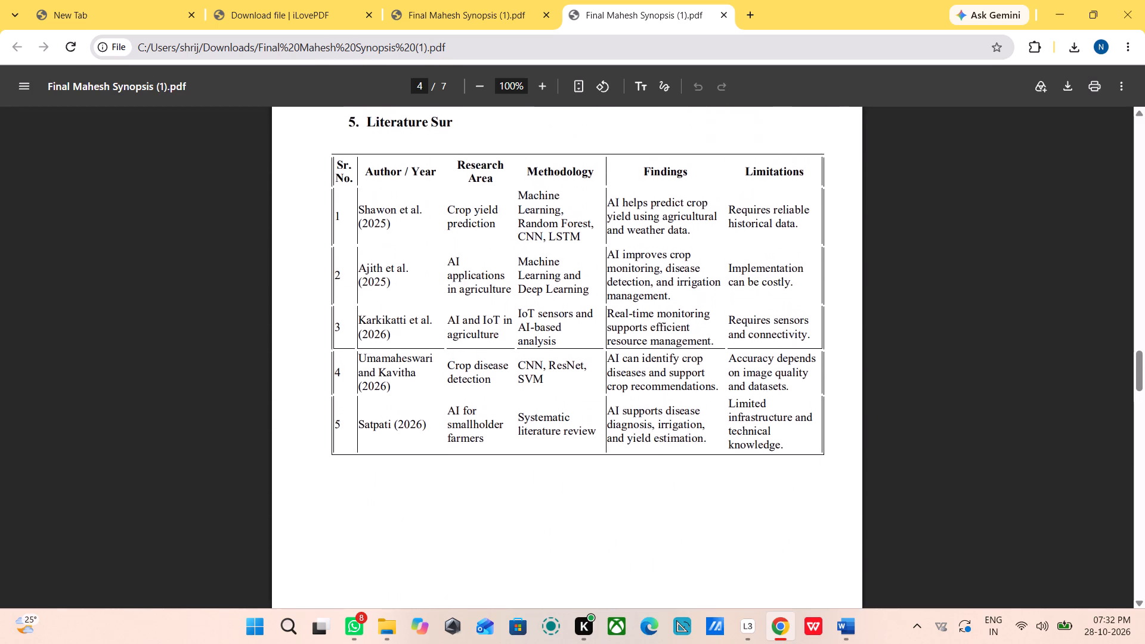
scroll(662, 296, up, 4)
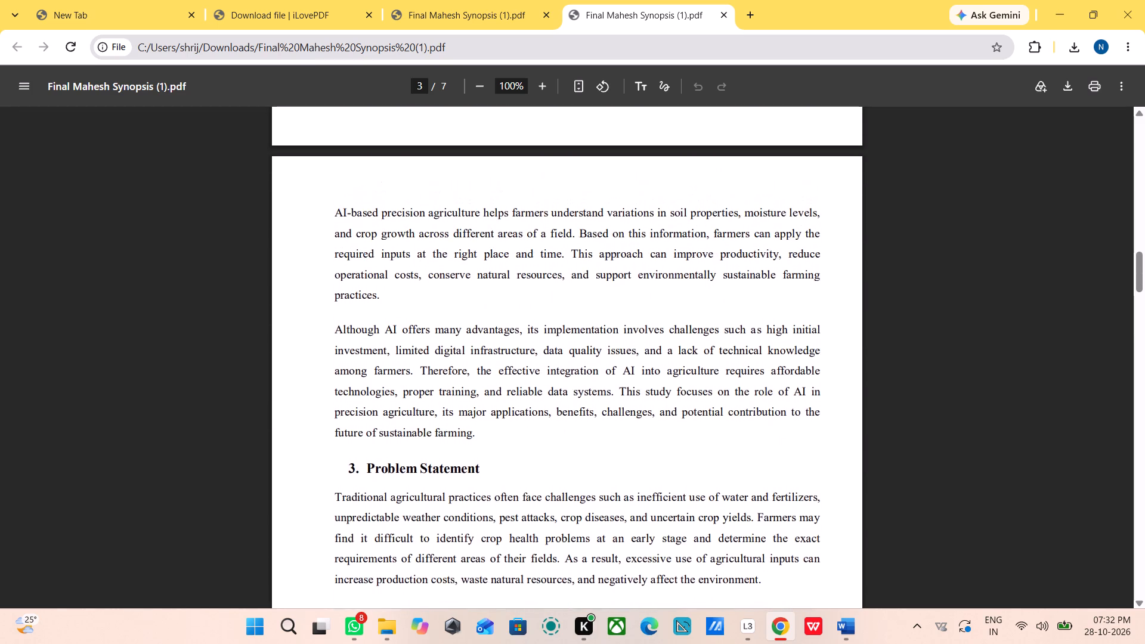
scroll(662, 296, up, 3)
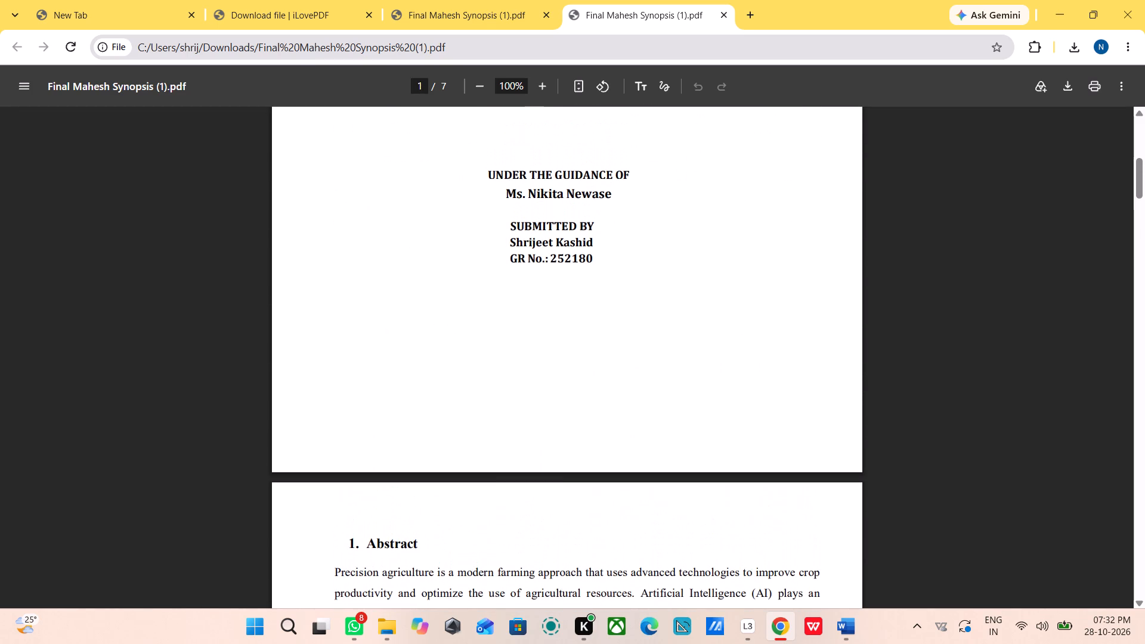
scroll(662, 305, down, 3)
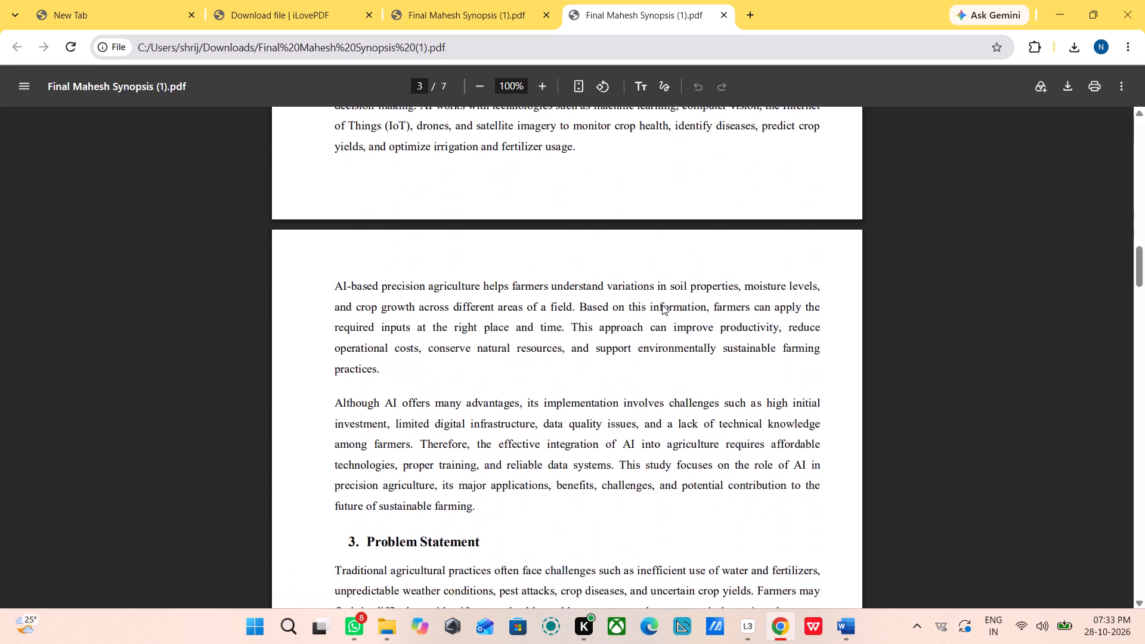
scroll(662, 305, down, 1)
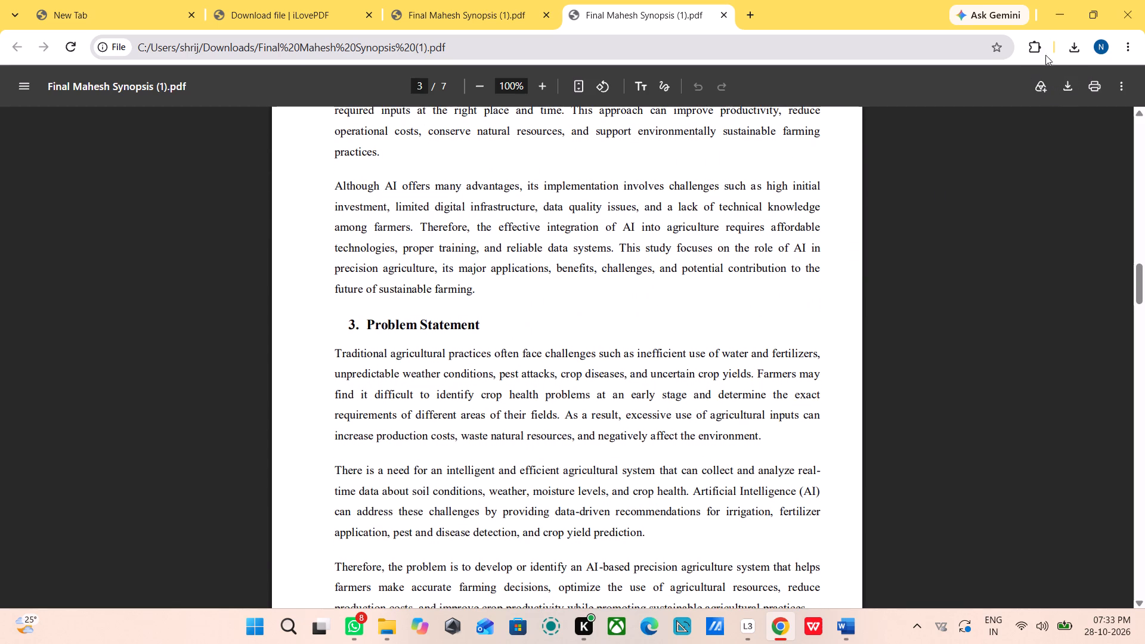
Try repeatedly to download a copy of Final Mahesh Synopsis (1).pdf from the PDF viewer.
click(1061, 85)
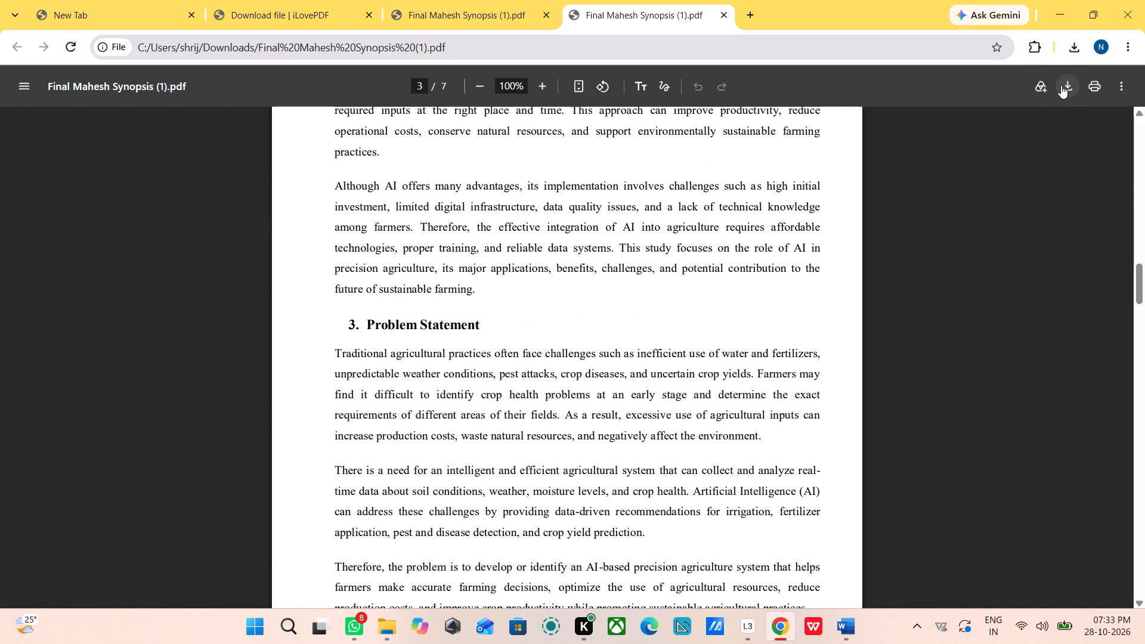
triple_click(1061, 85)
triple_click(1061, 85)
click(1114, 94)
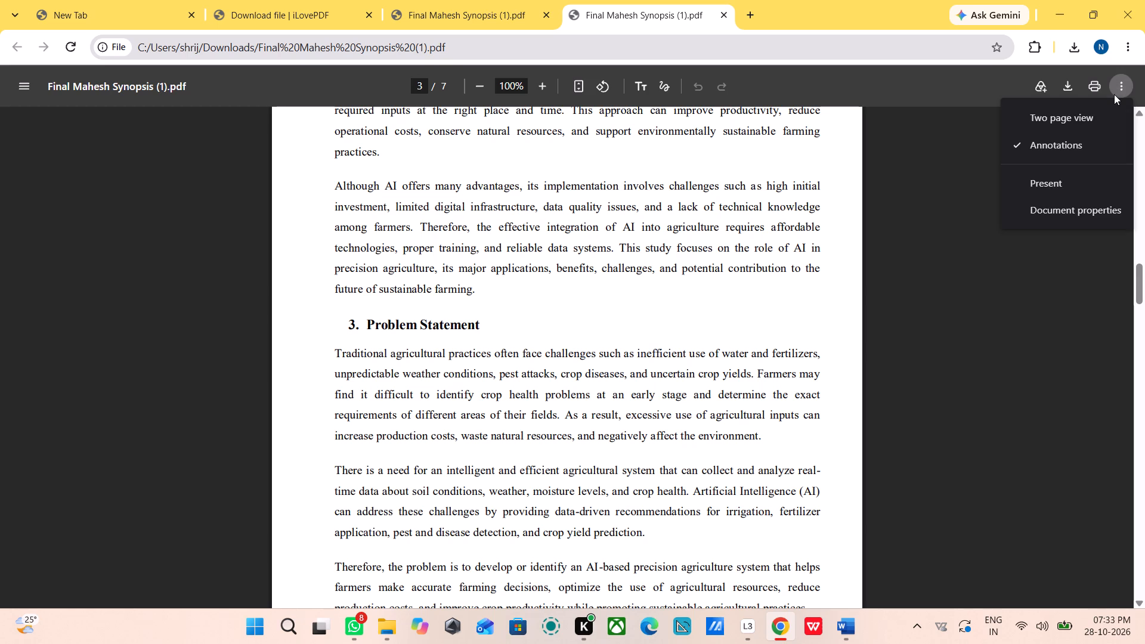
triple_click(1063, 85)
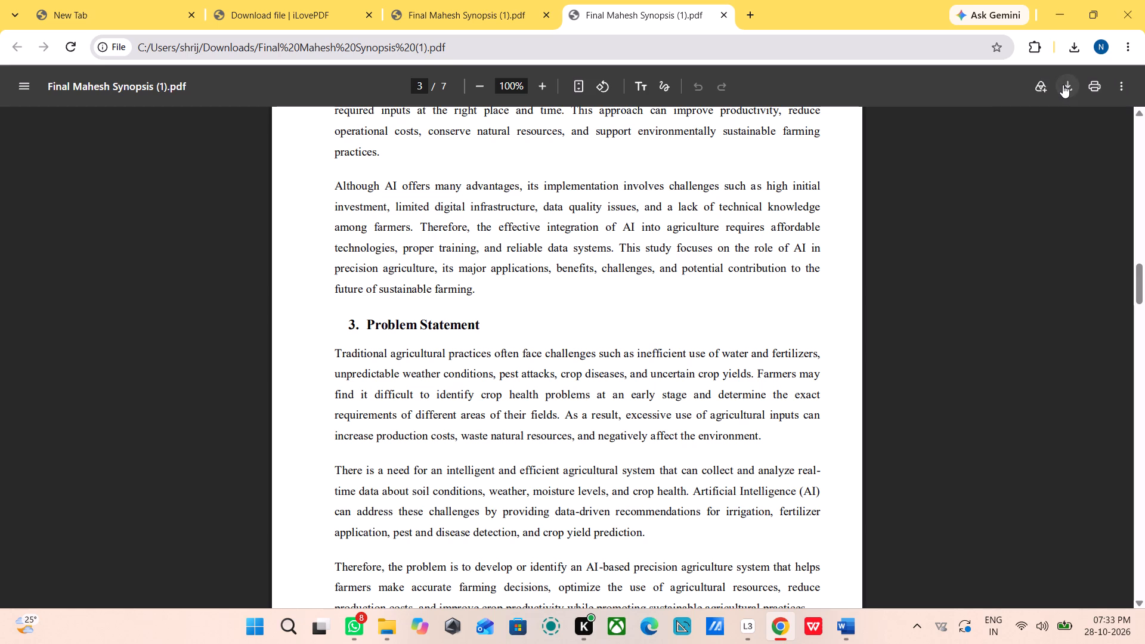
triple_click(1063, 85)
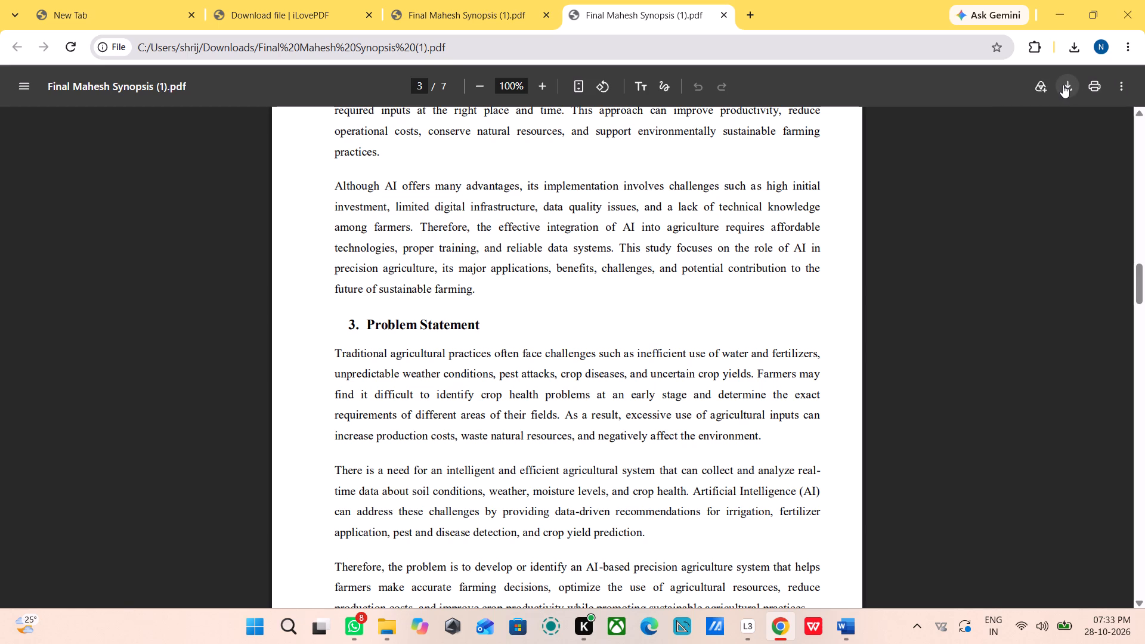
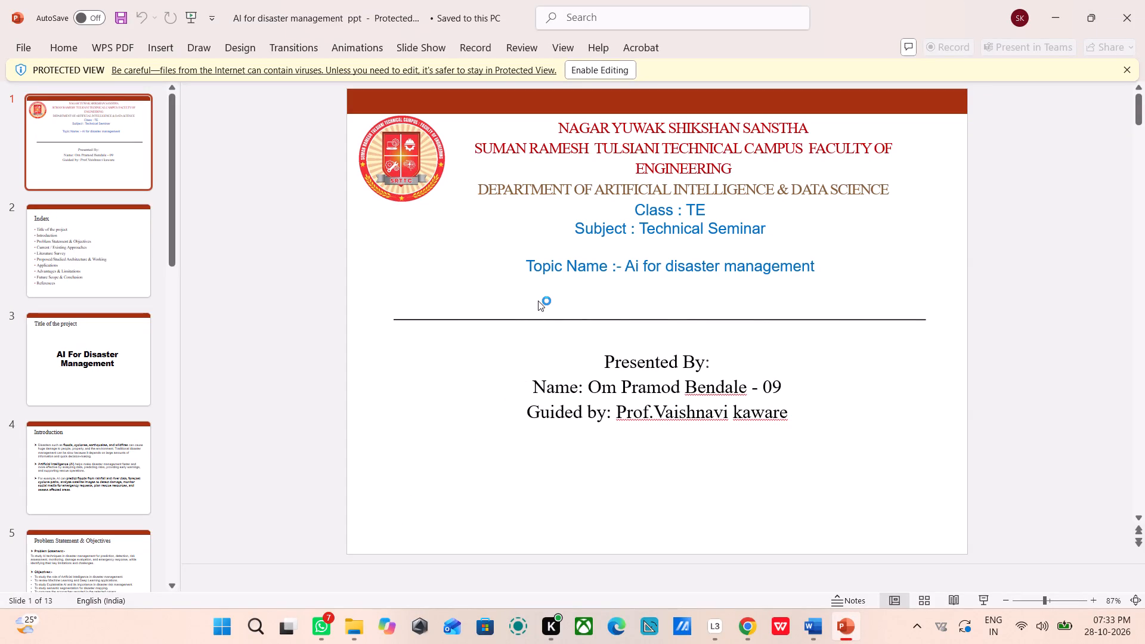
Review the slides of the AI for disaster management presentation, going from the closing slide back to the project title slide.
scroll(538, 301, down, 5)
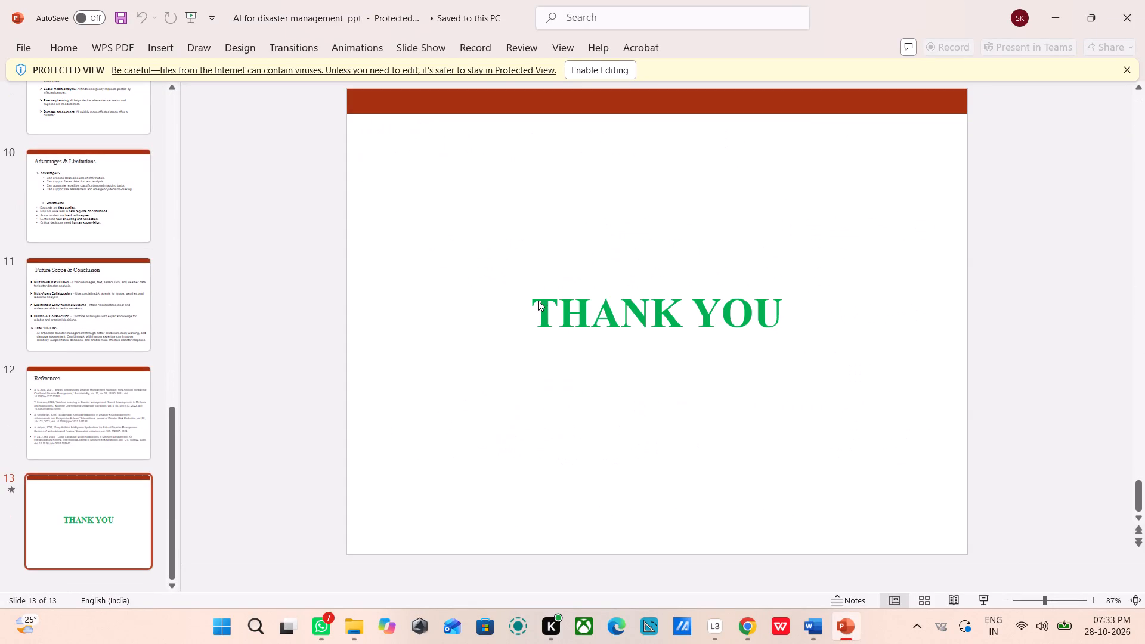
scroll(524, 321, up, 2)
click(88, 325)
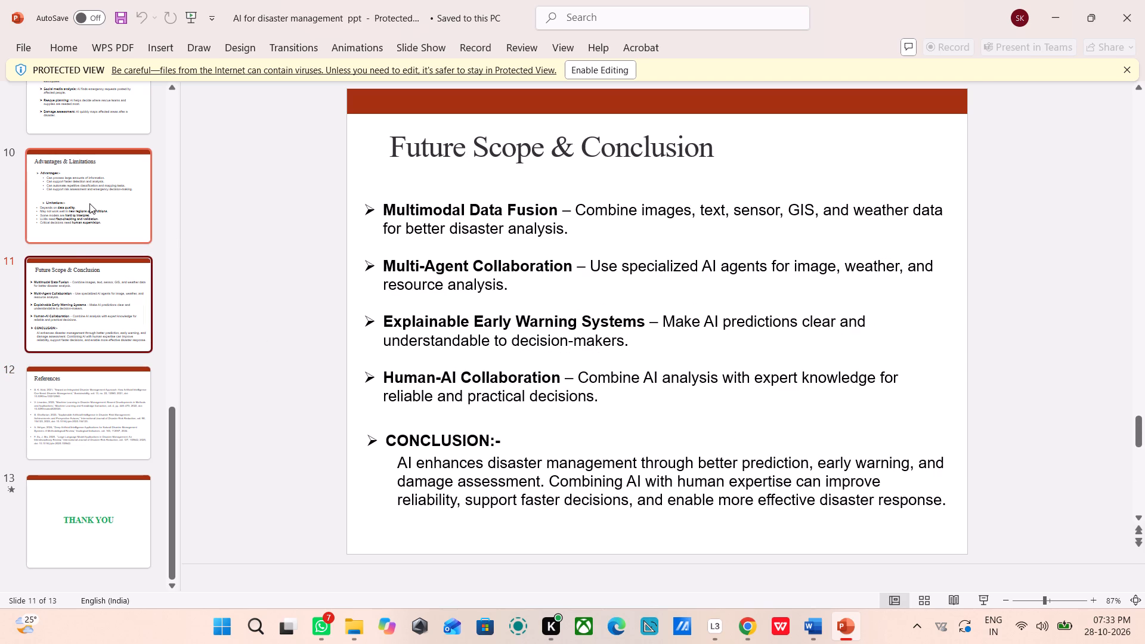
click(89, 200)
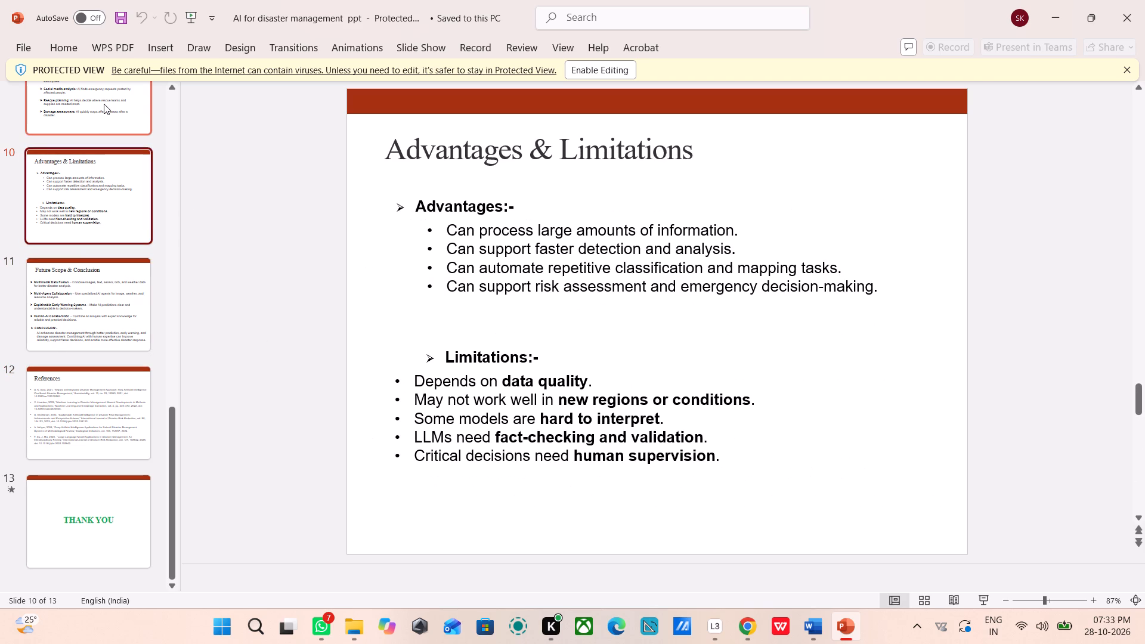
click(104, 104)
scroll(104, 104, up, 3)
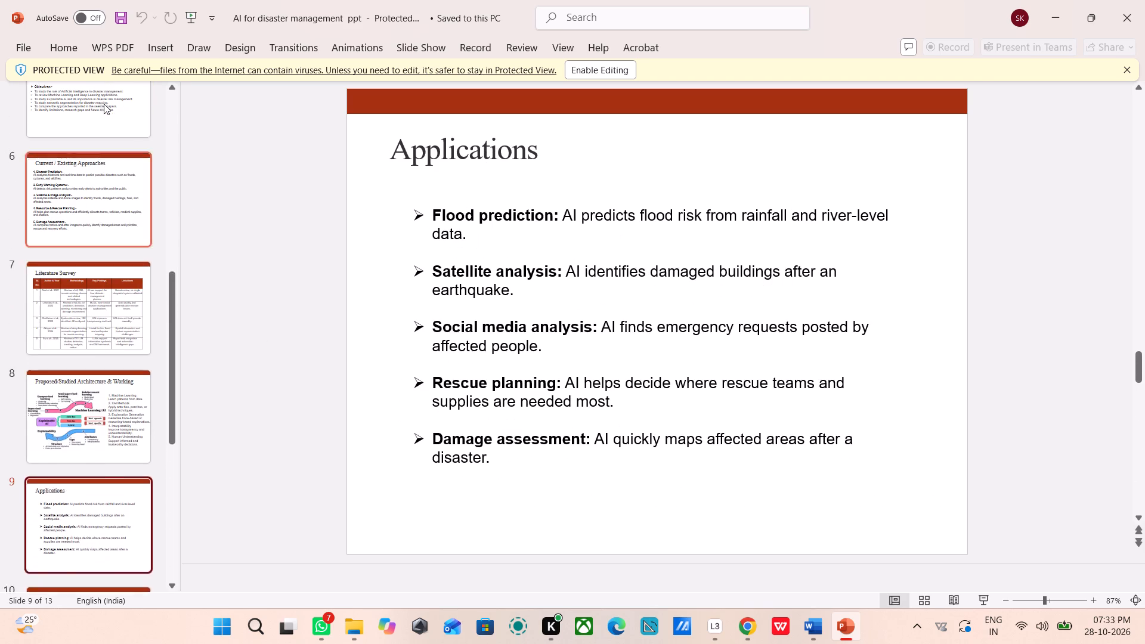
click(69, 459)
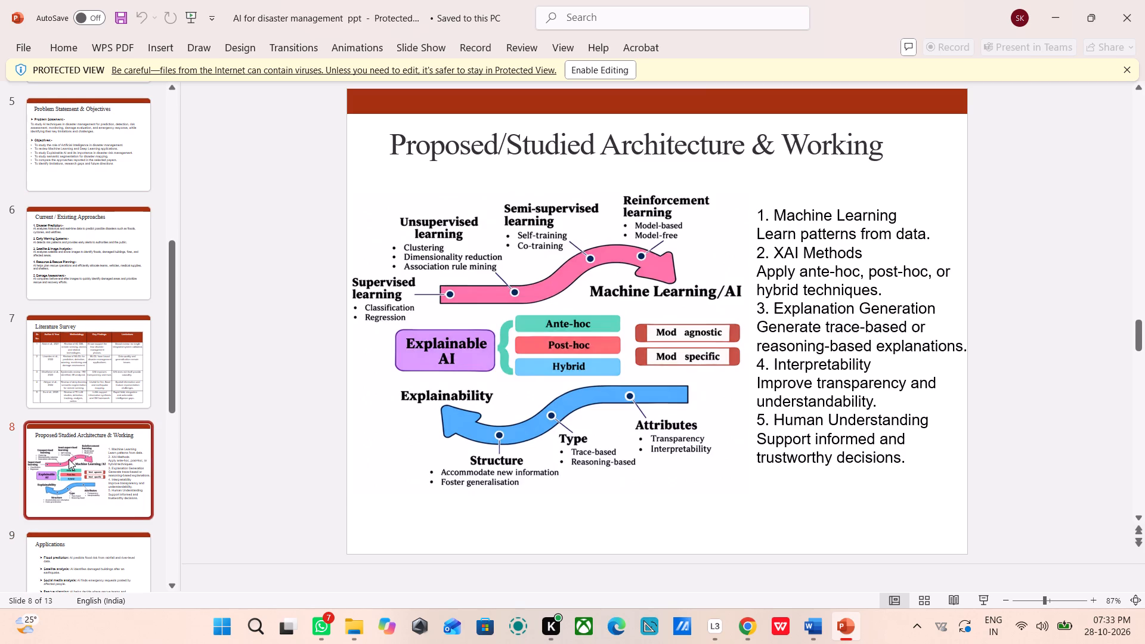
click(82, 341)
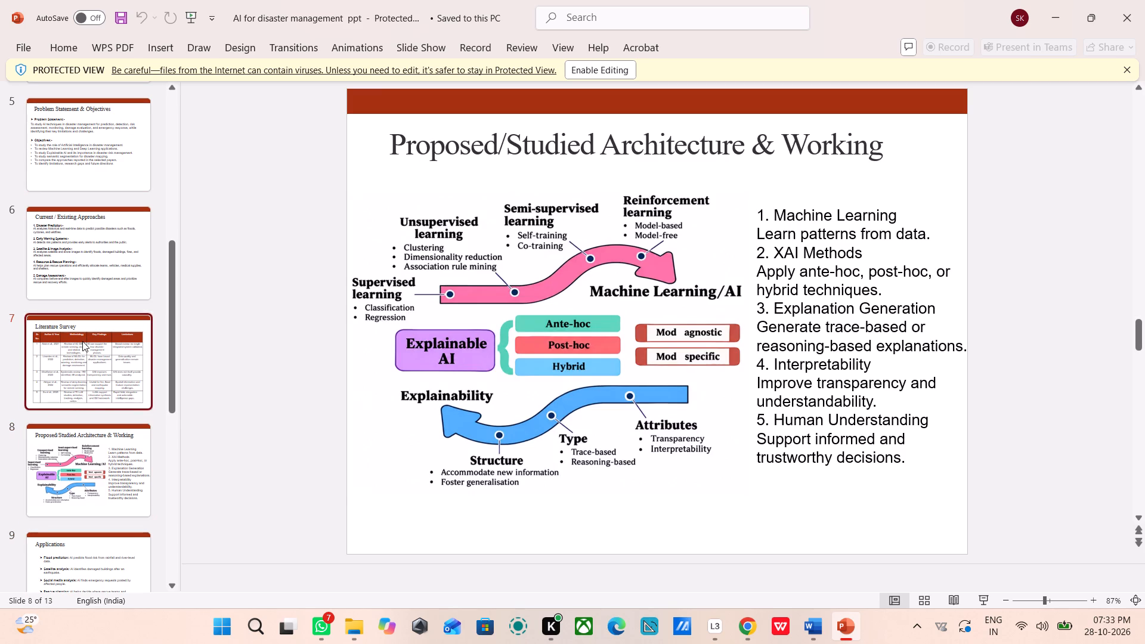
click(101, 274)
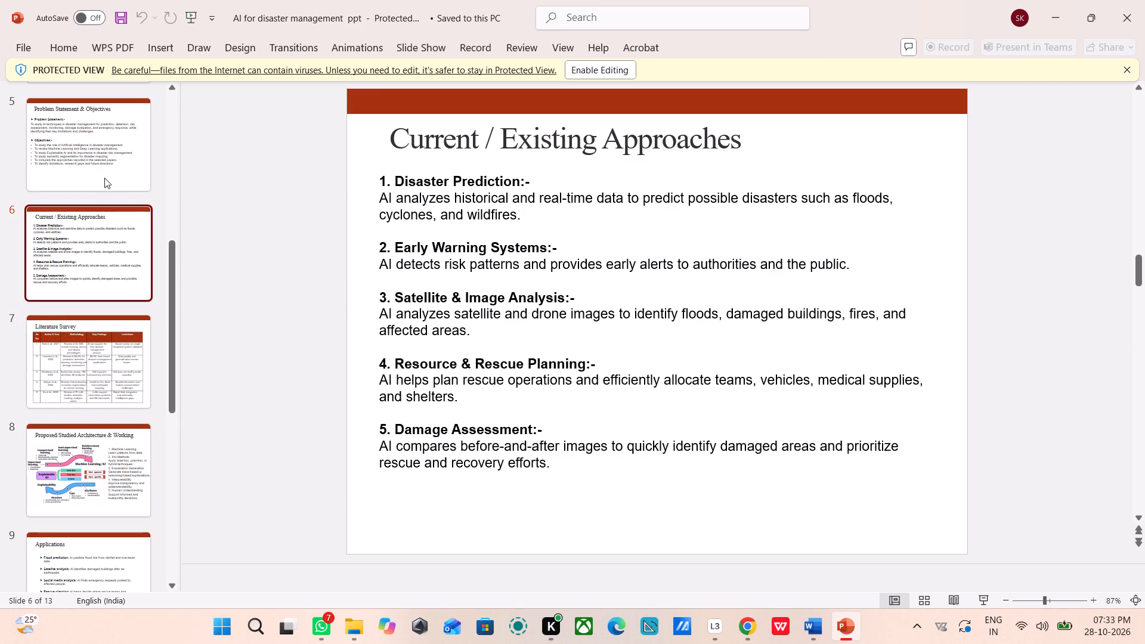
click(97, 176)
scroll(97, 176, up, 1)
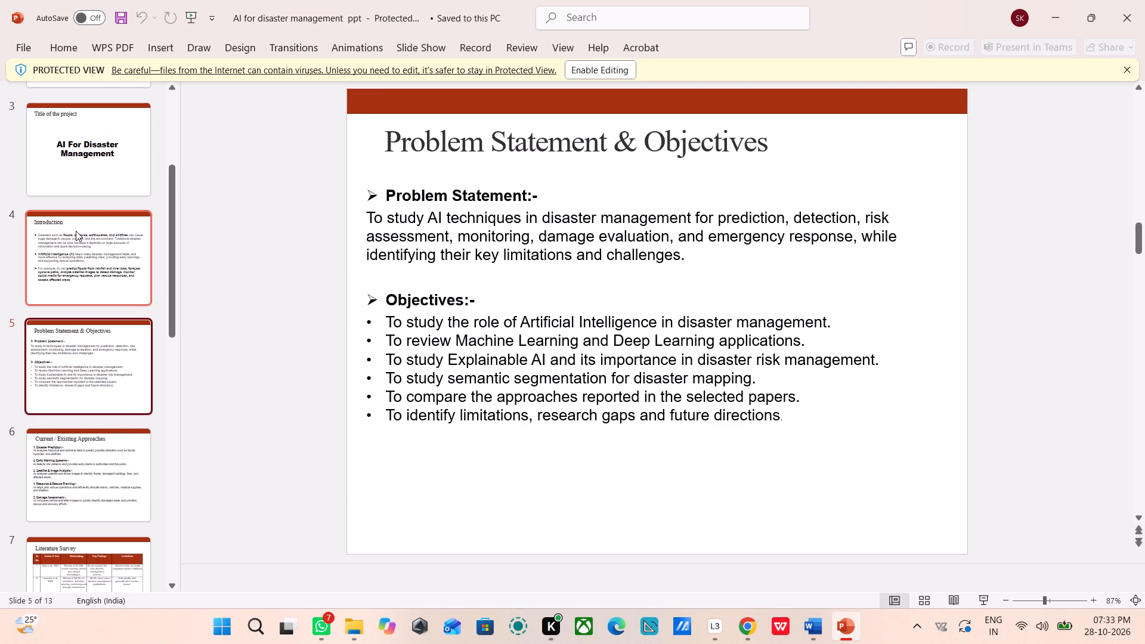
click(72, 238)
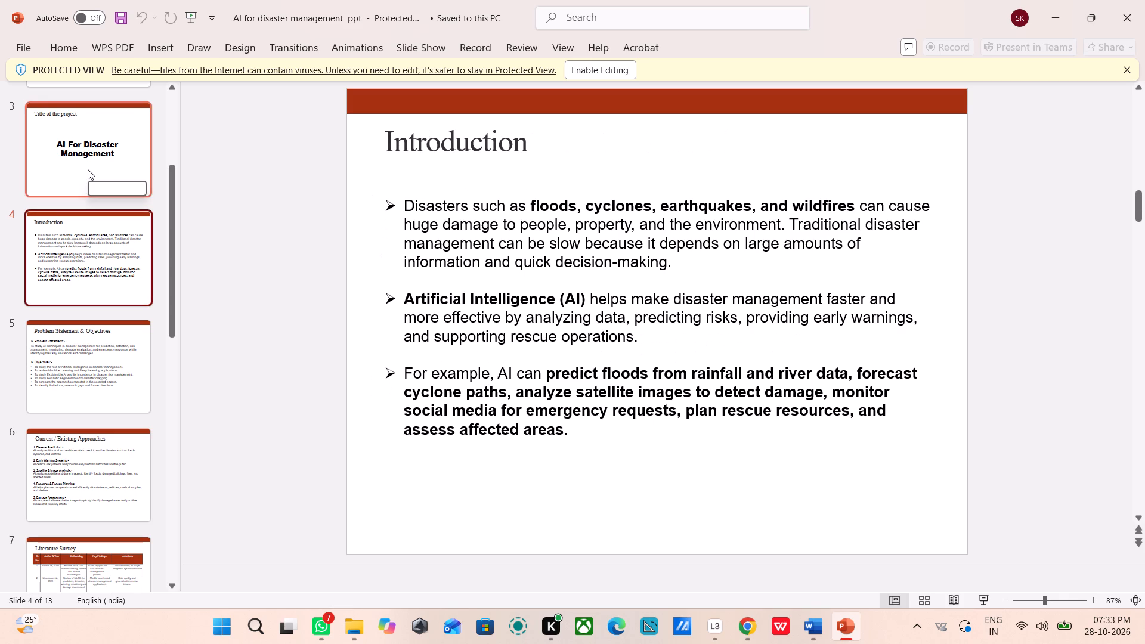
click(88, 169)
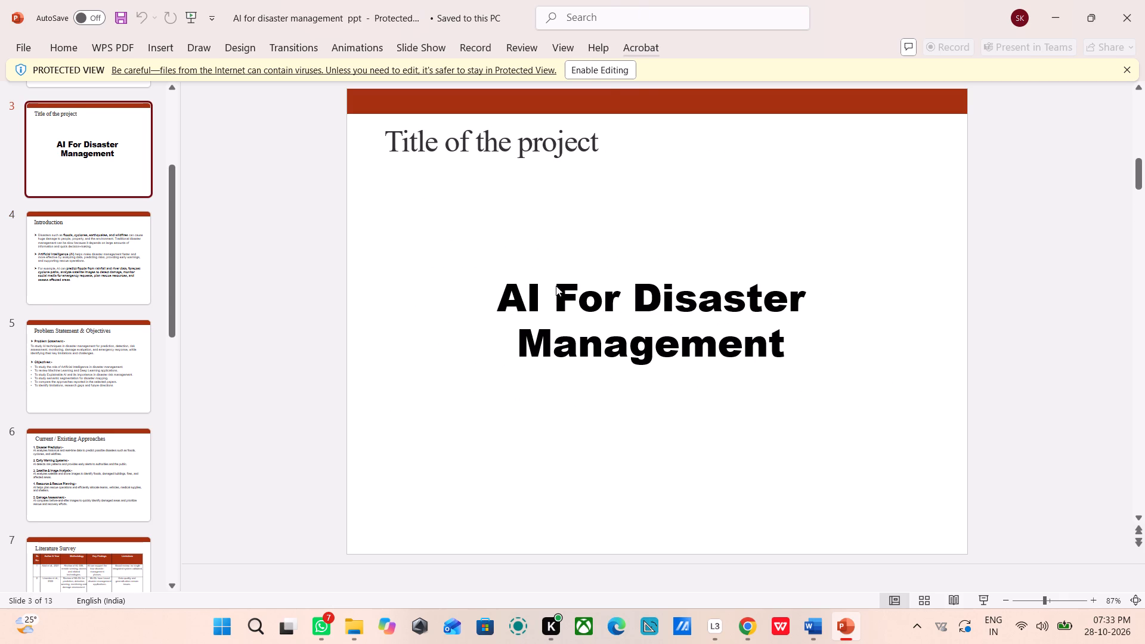
click(599, 134)
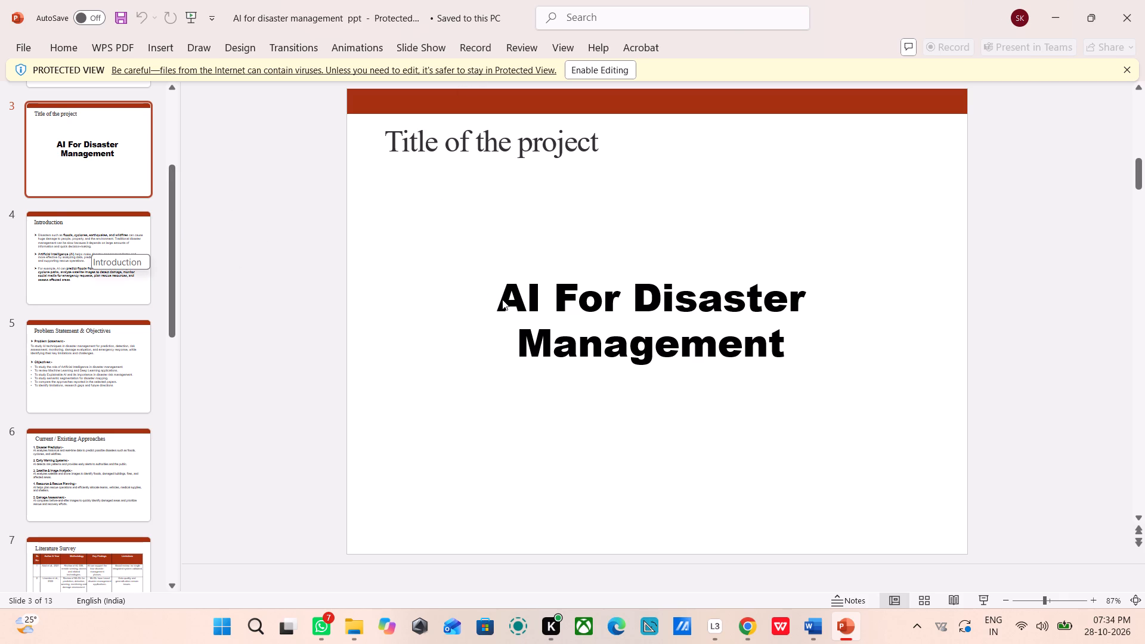
scroll(502, 299, down, 1)
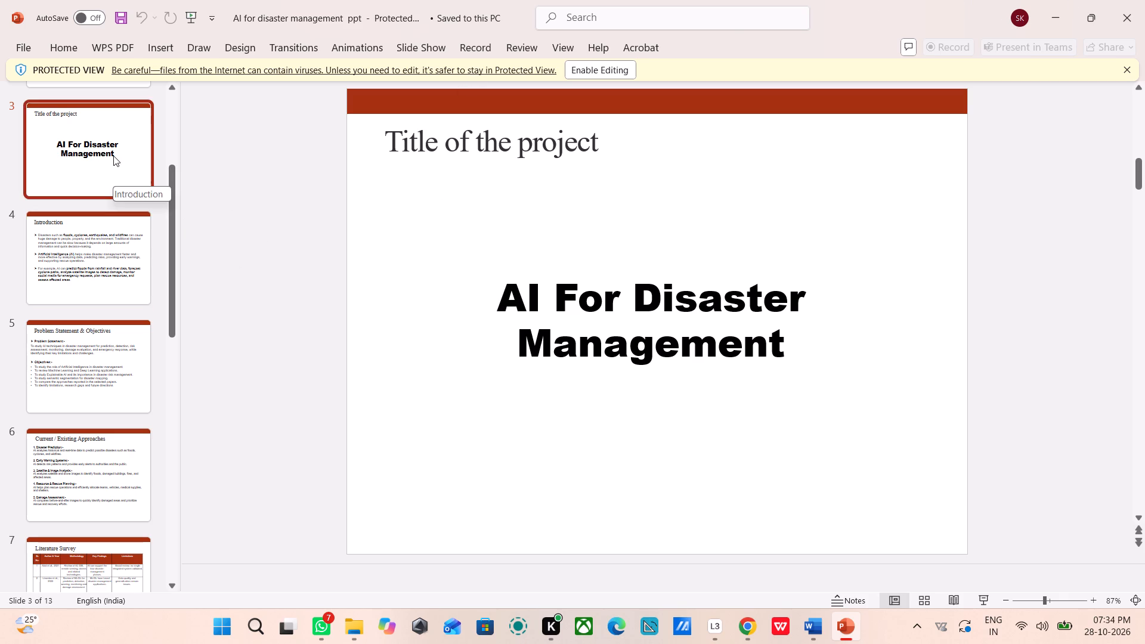
Review the index slide and the cover slide of the AI for disaster management presentation.
scroll(113, 156, up, 1)
click(77, 210)
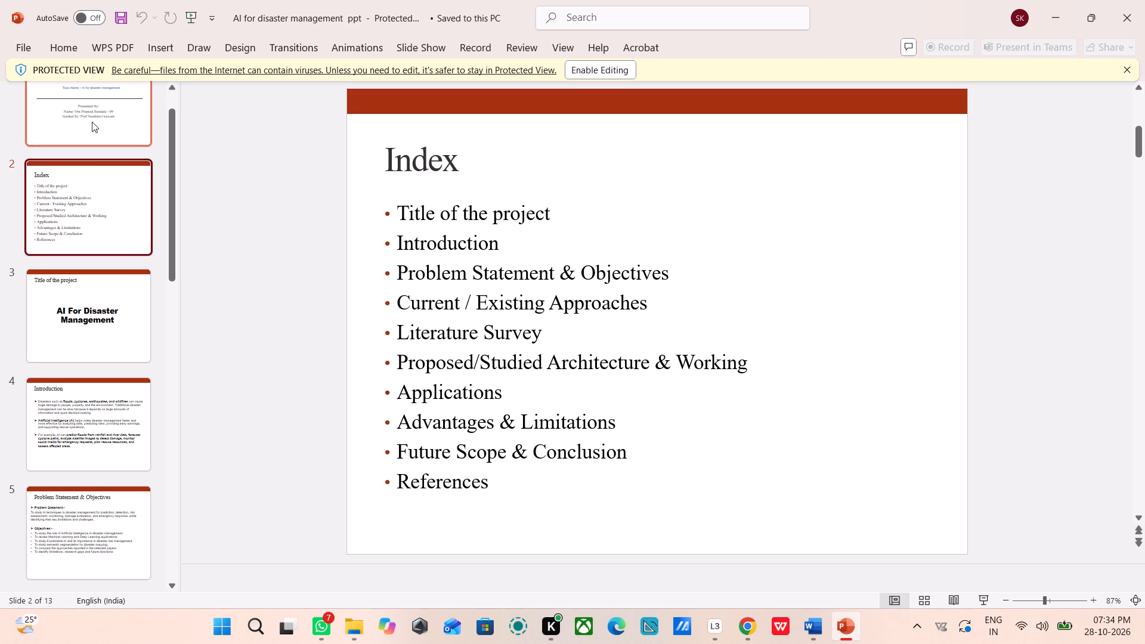
click(91, 118)
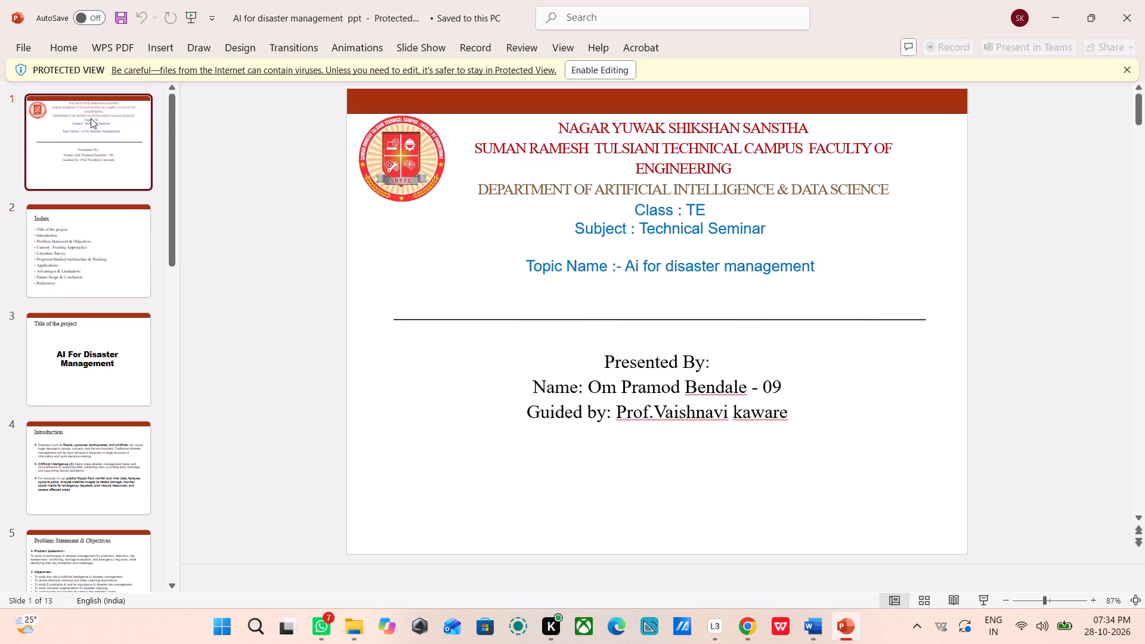
scroll(91, 118, up, 1)
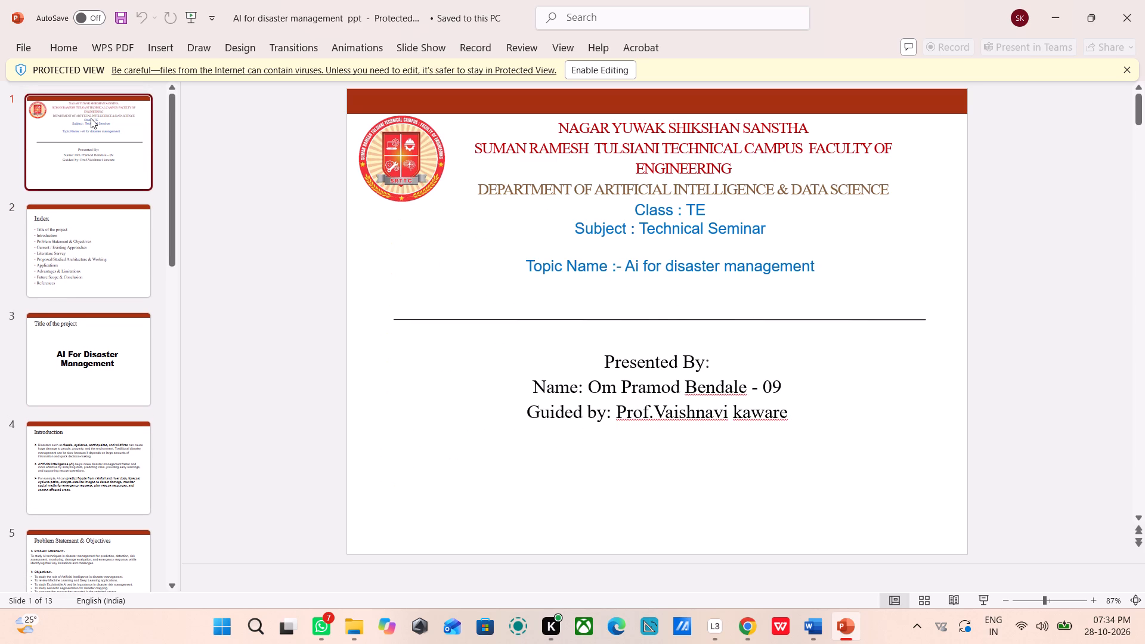
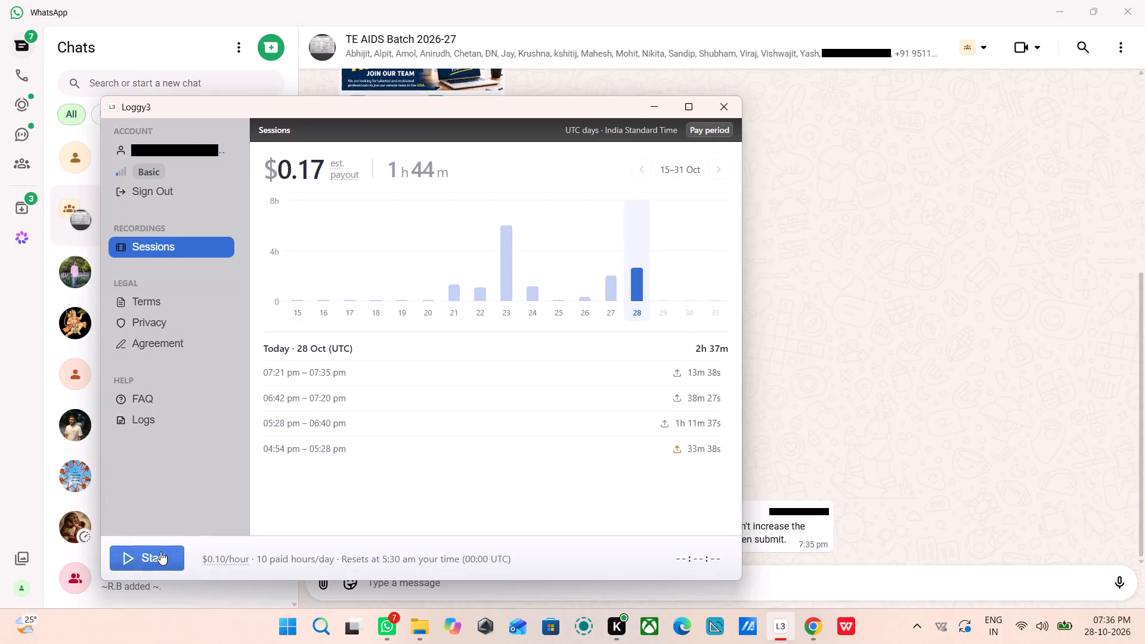
Start a new recording session in Loggy3.
click(160, 552)
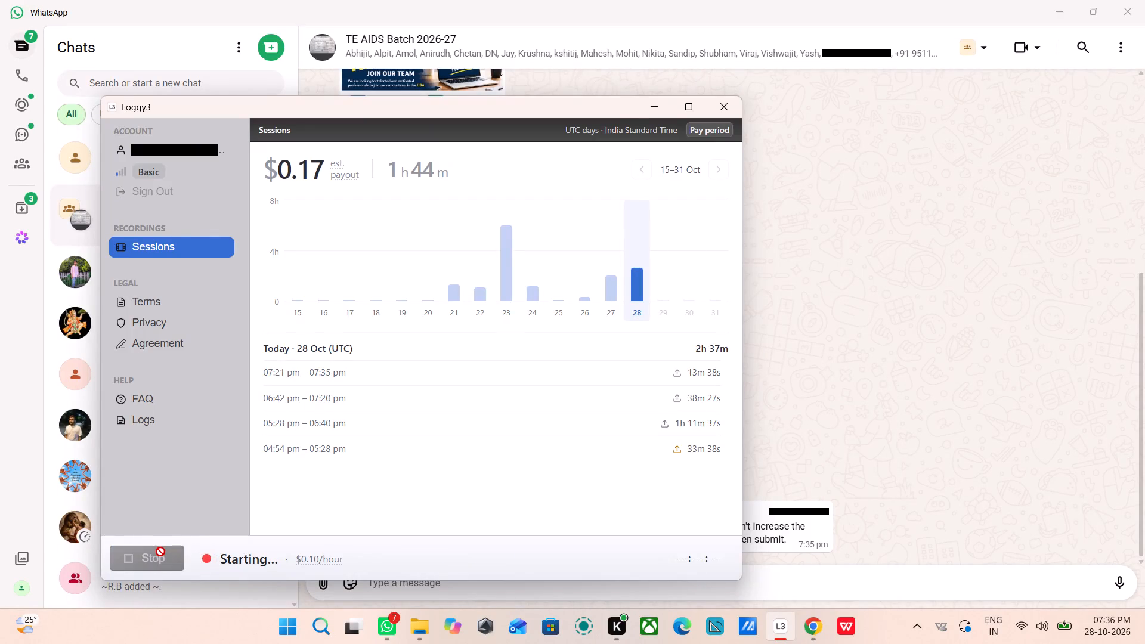
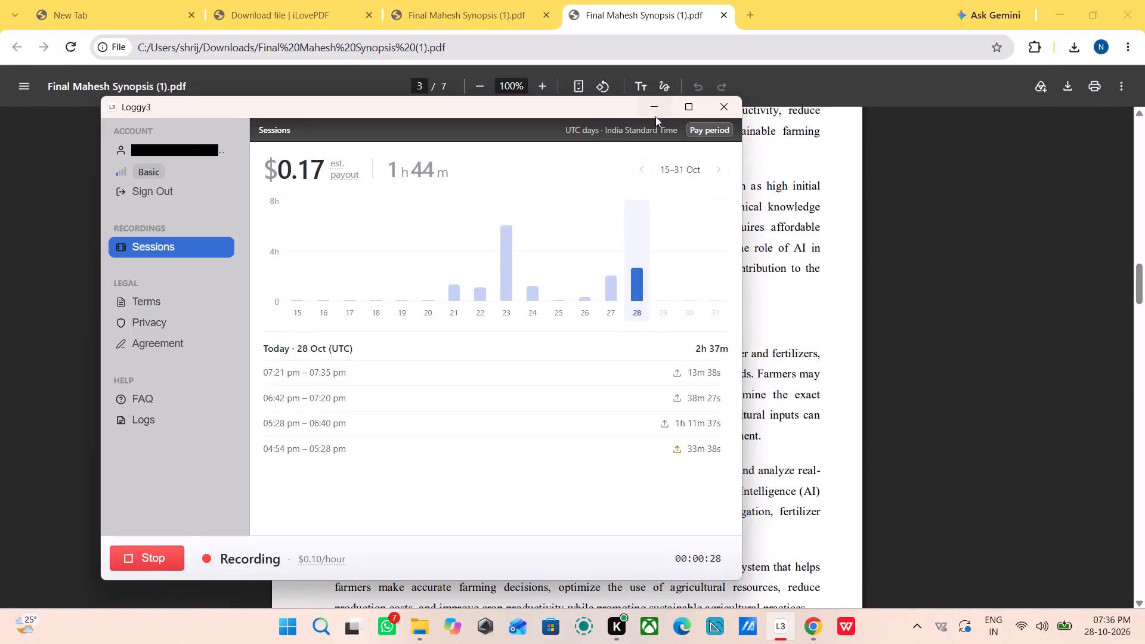
Minimise the recorder window and open the recent download history in Chrome alongside Final Mahesh Synopsis (1).pdf.
click(652, 115)
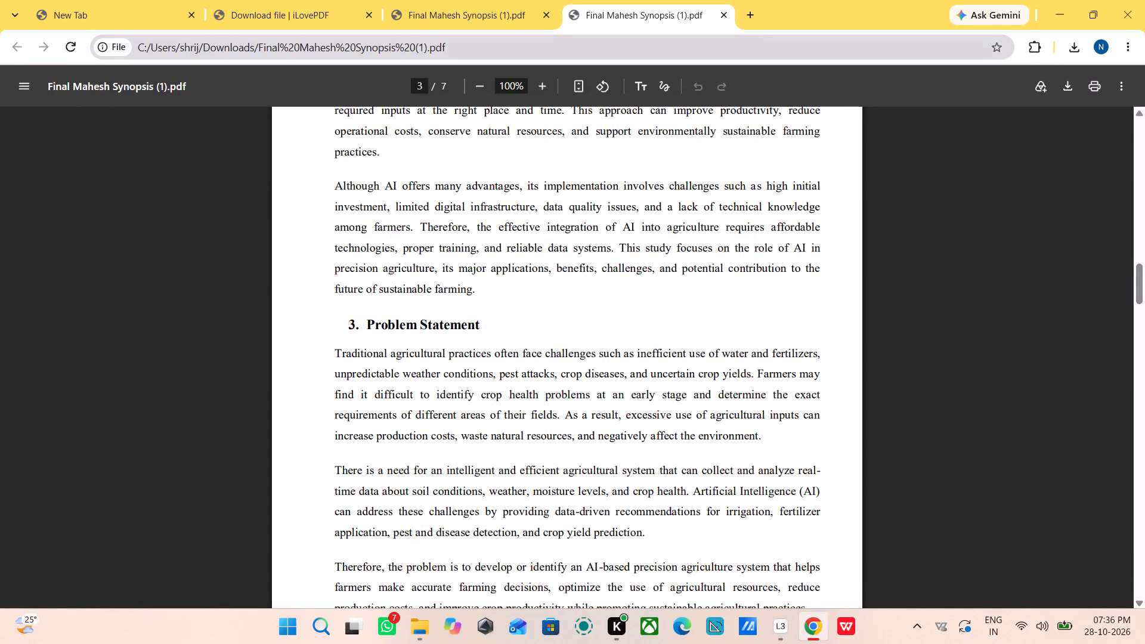
click(1069, 49)
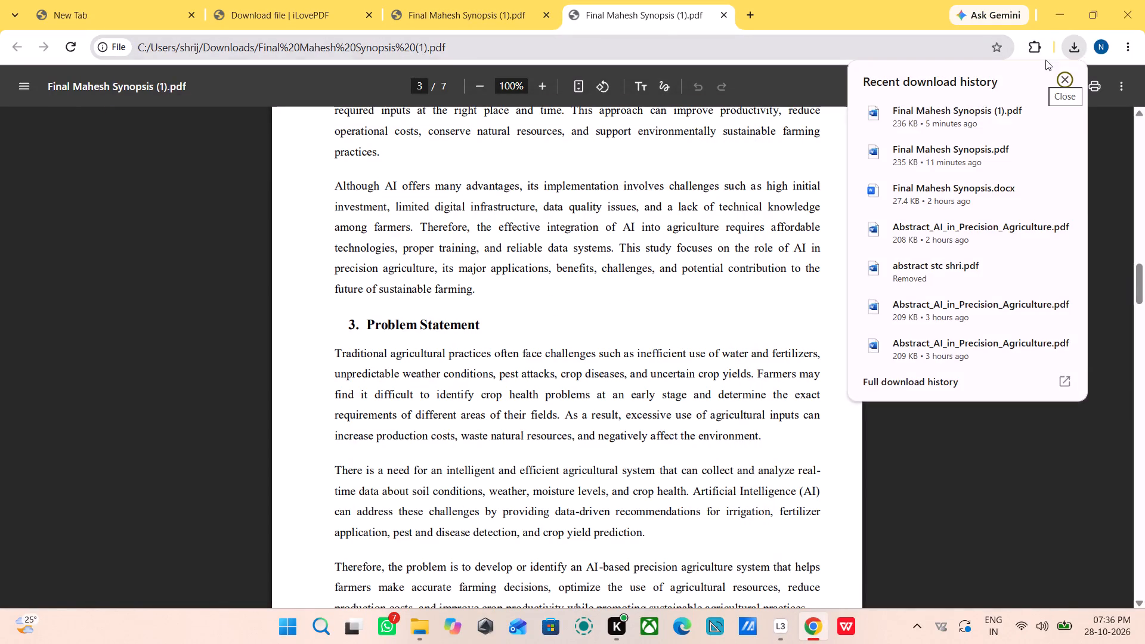
Open Final Mahesh Synopsis (1).pdf from the recent downloads and check its cover page, abstract and introduction.
click(973, 110)
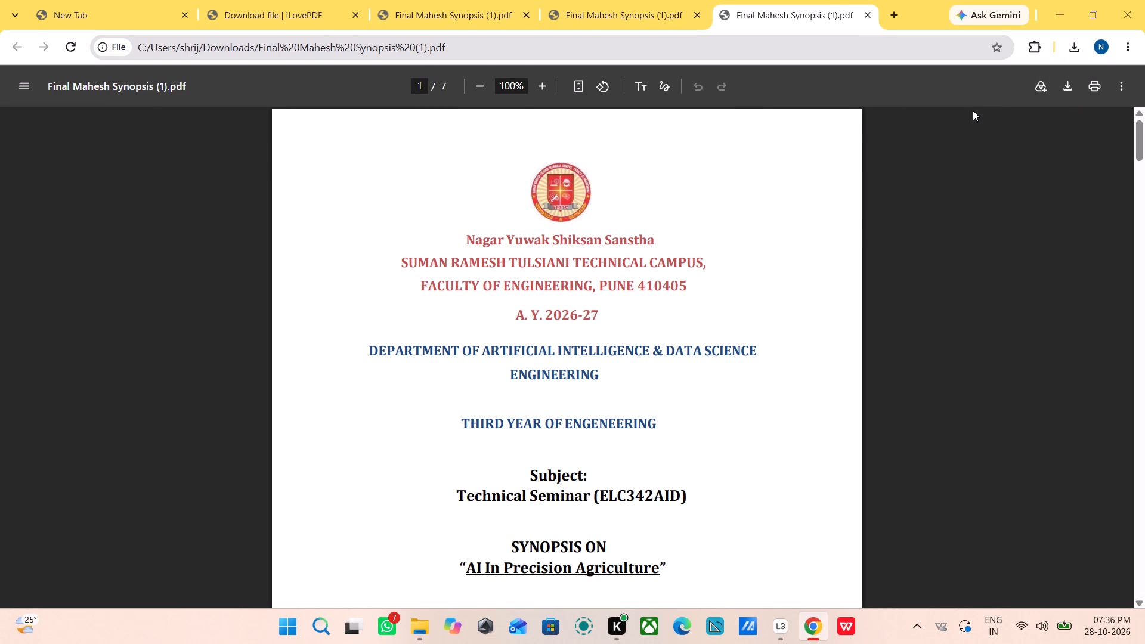
scroll(973, 110, down, 5)
scroll(719, 340, down, 6)
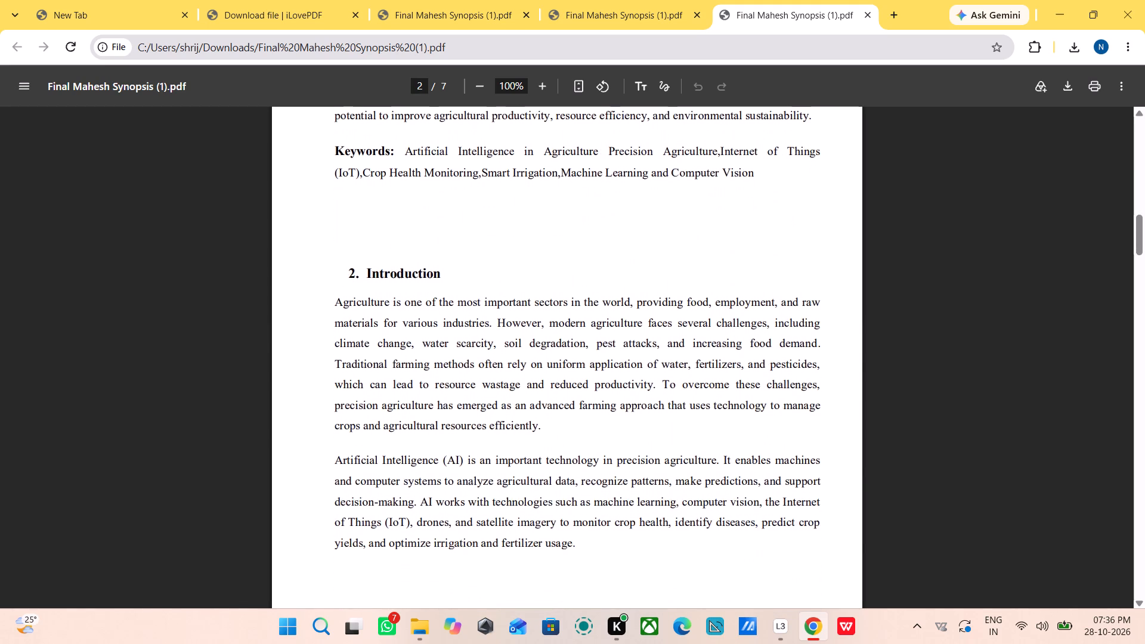
scroll(712, 468, up, 7)
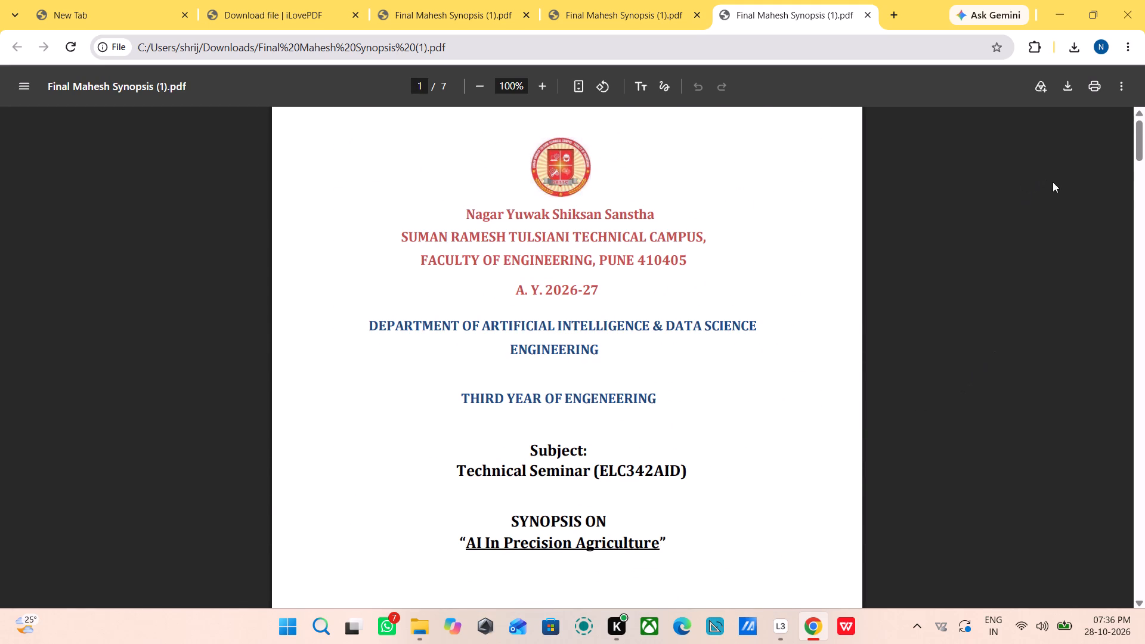
Download a copy of the open Final Mahesh Synopsis (1) PDF.
click(1073, 85)
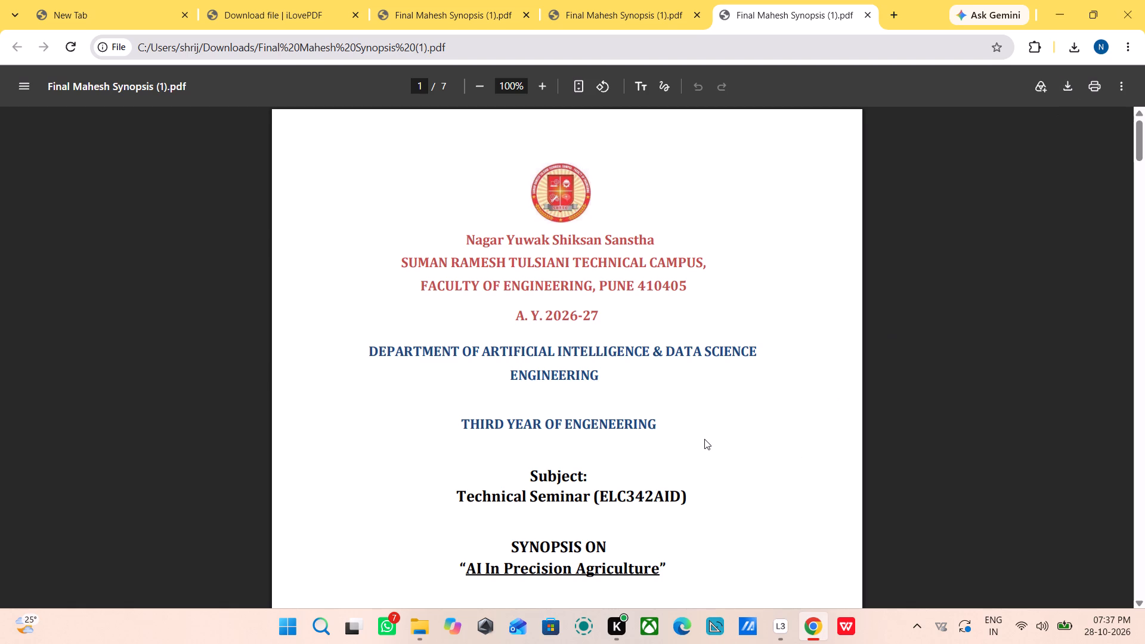
Review the synopsis PDF's page layout from the cover page through the references and back to the cover page.
scroll(704, 439, down, 9)
scroll(704, 439, up, 3)
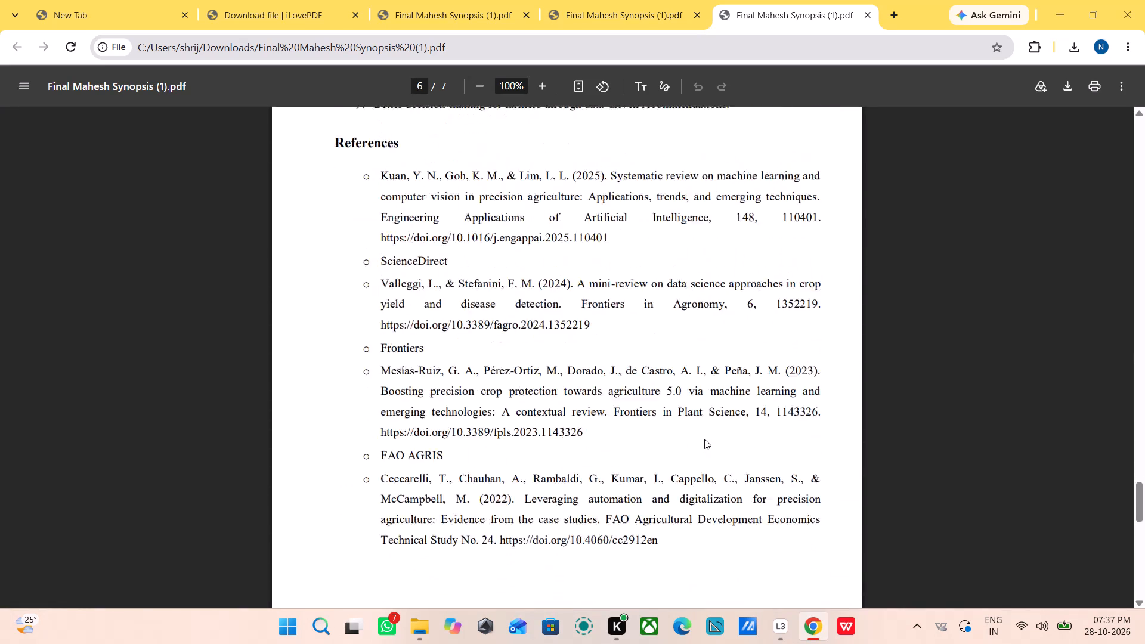
scroll(704, 439, up, 5)
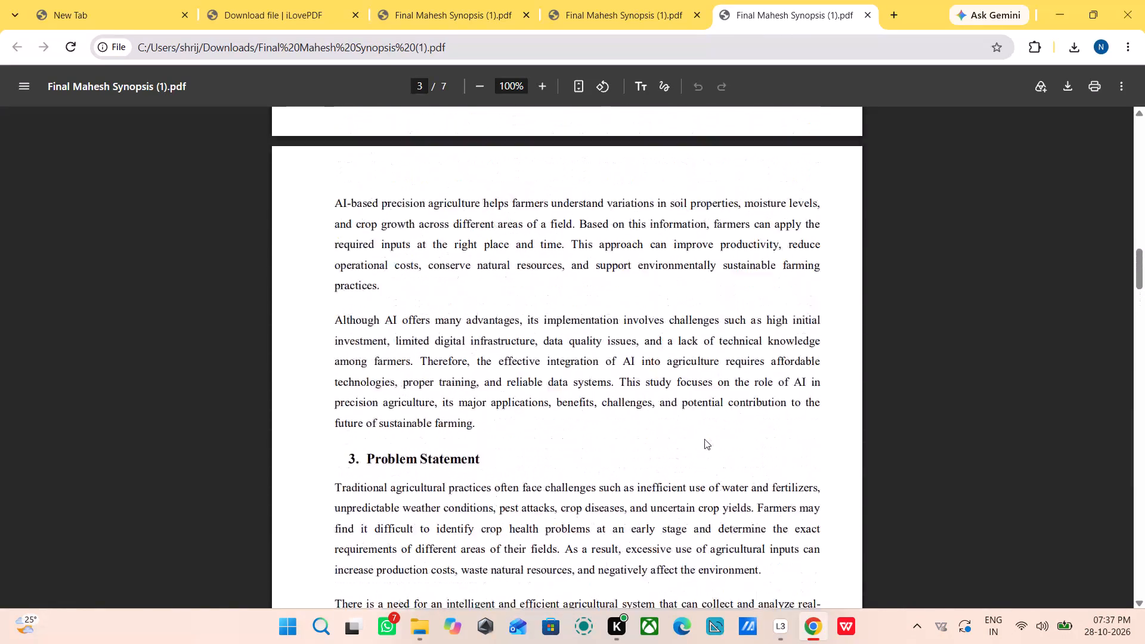
scroll(704, 439, up, 1)
scroll(669, 643, up, 3)
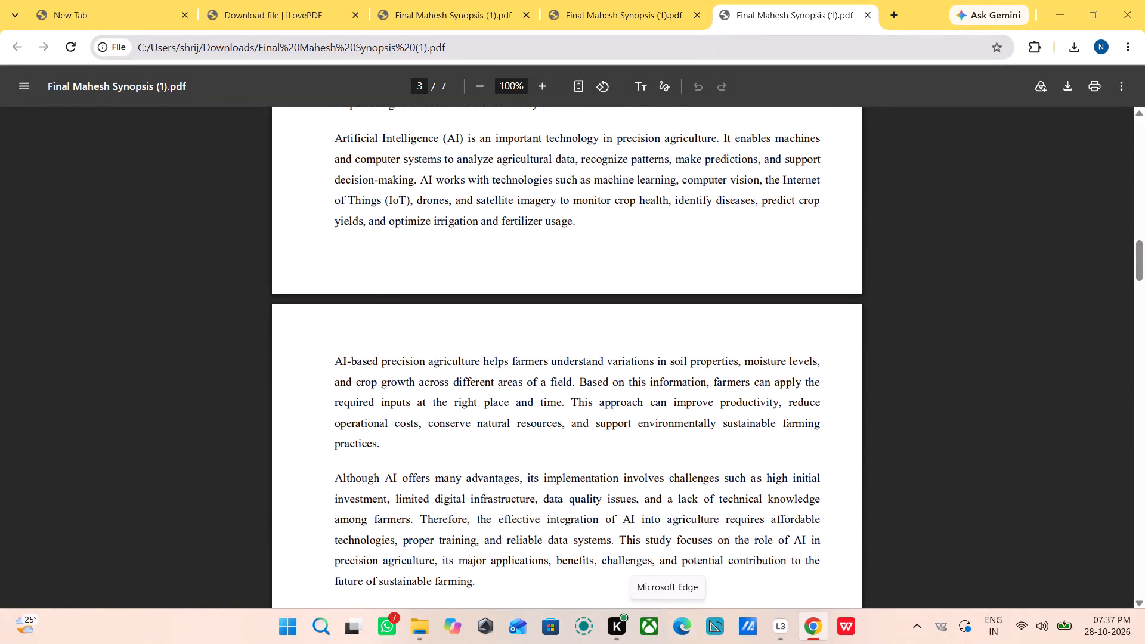
scroll(688, 362, up, 4)
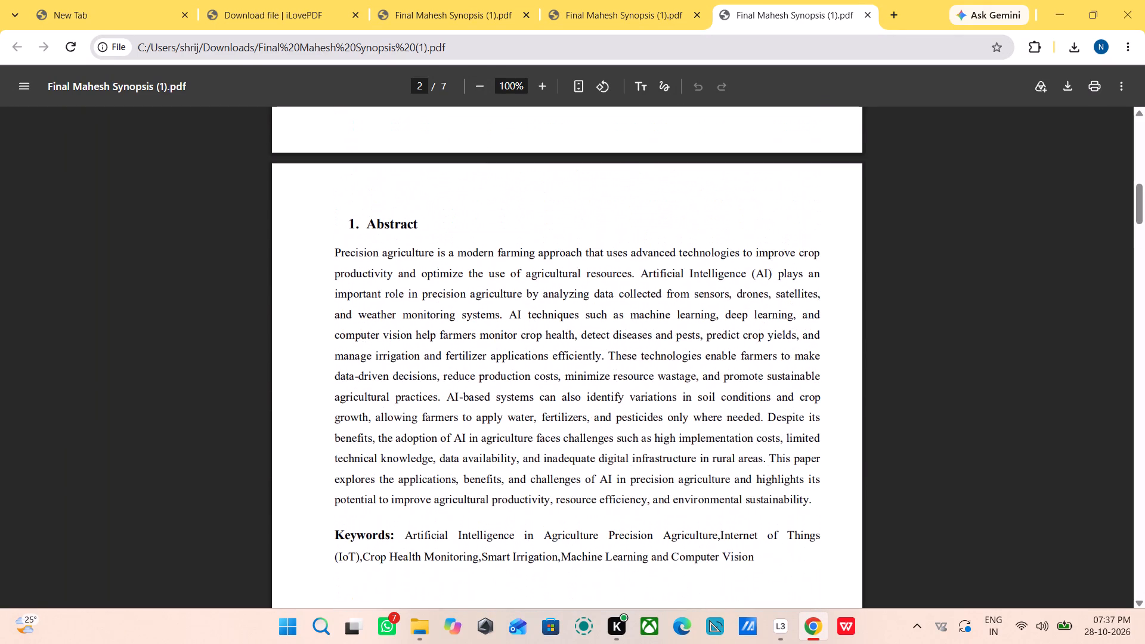
scroll(688, 362, up, 4)
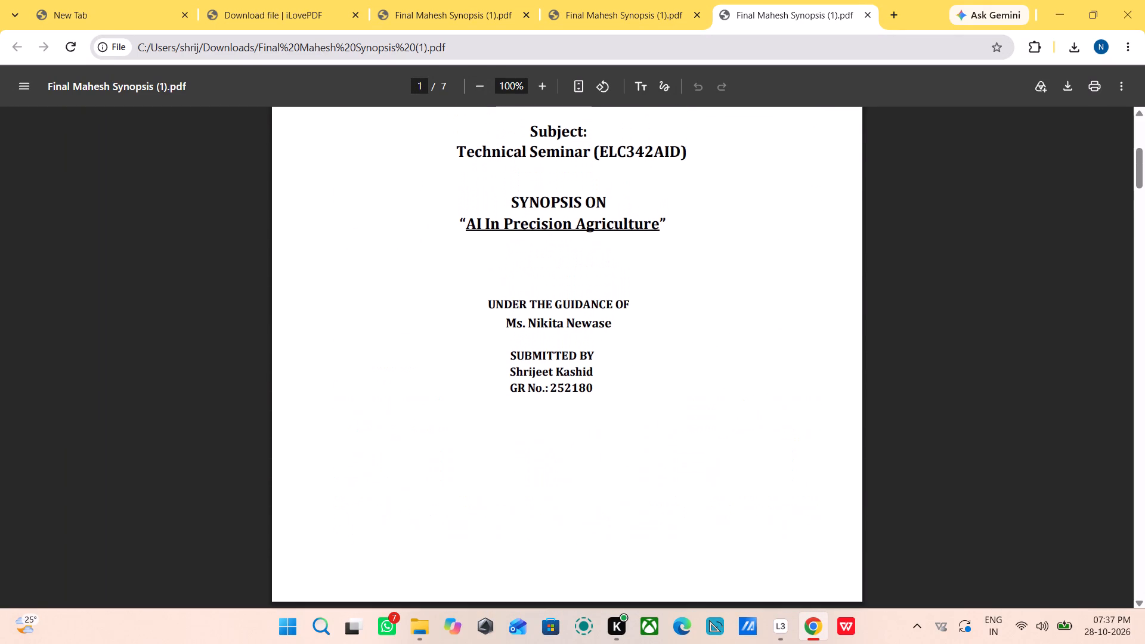
scroll(688, 362, up, 1)
scroll(688, 362, down, 1)
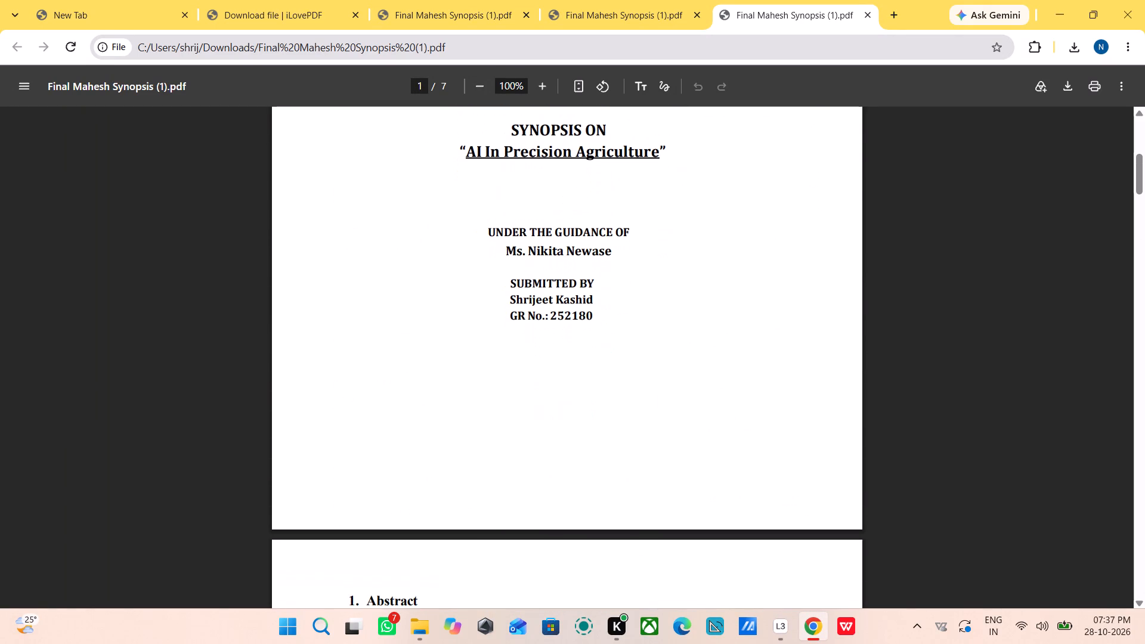
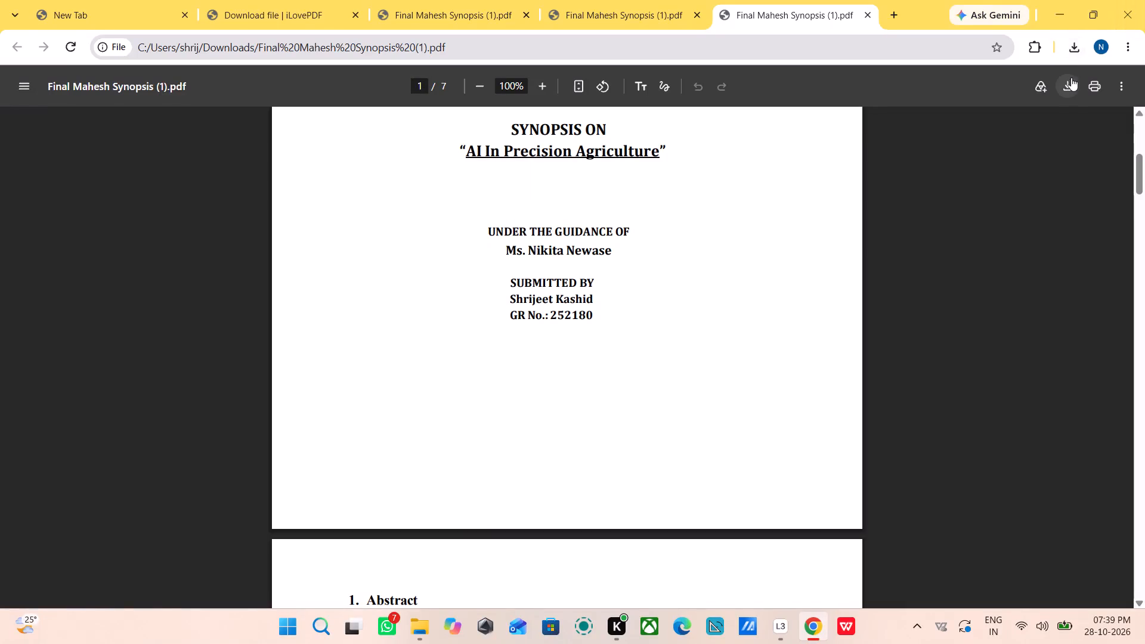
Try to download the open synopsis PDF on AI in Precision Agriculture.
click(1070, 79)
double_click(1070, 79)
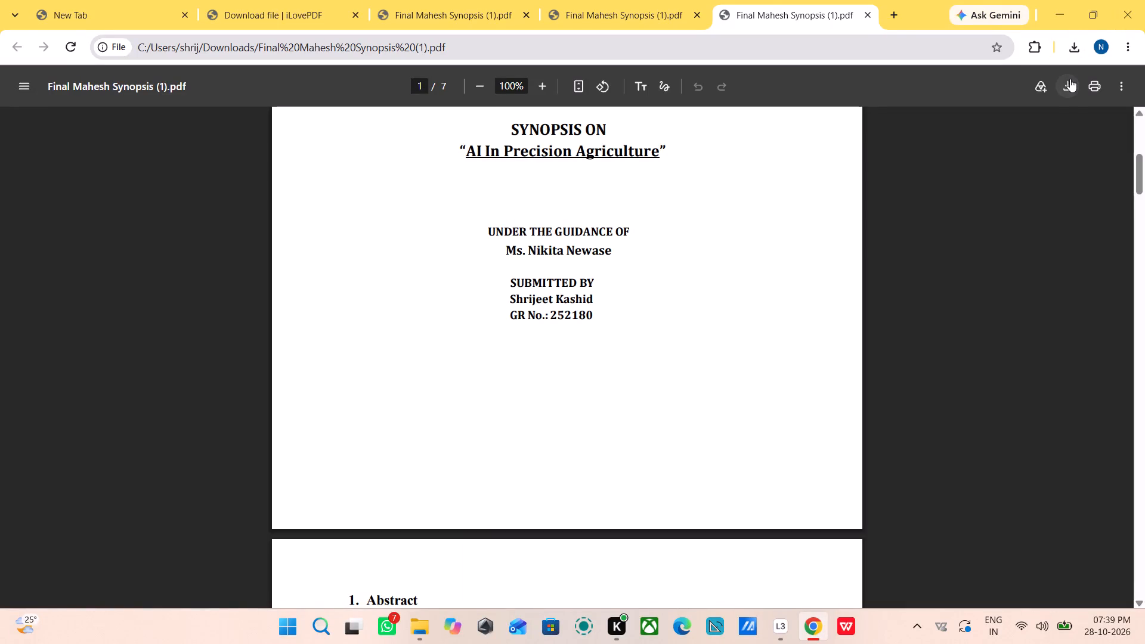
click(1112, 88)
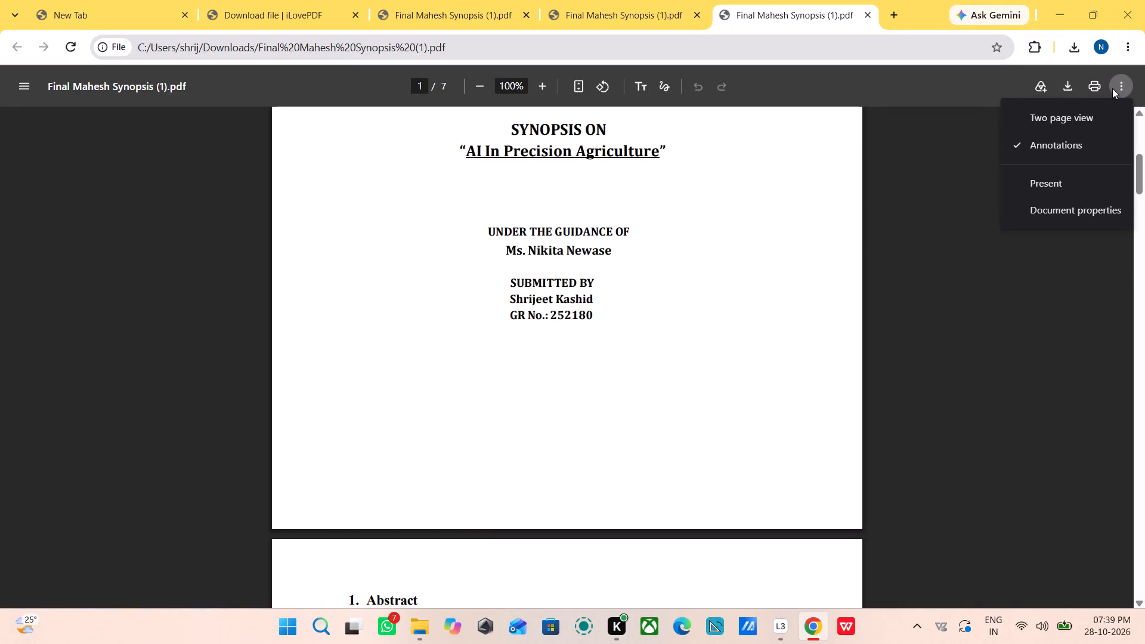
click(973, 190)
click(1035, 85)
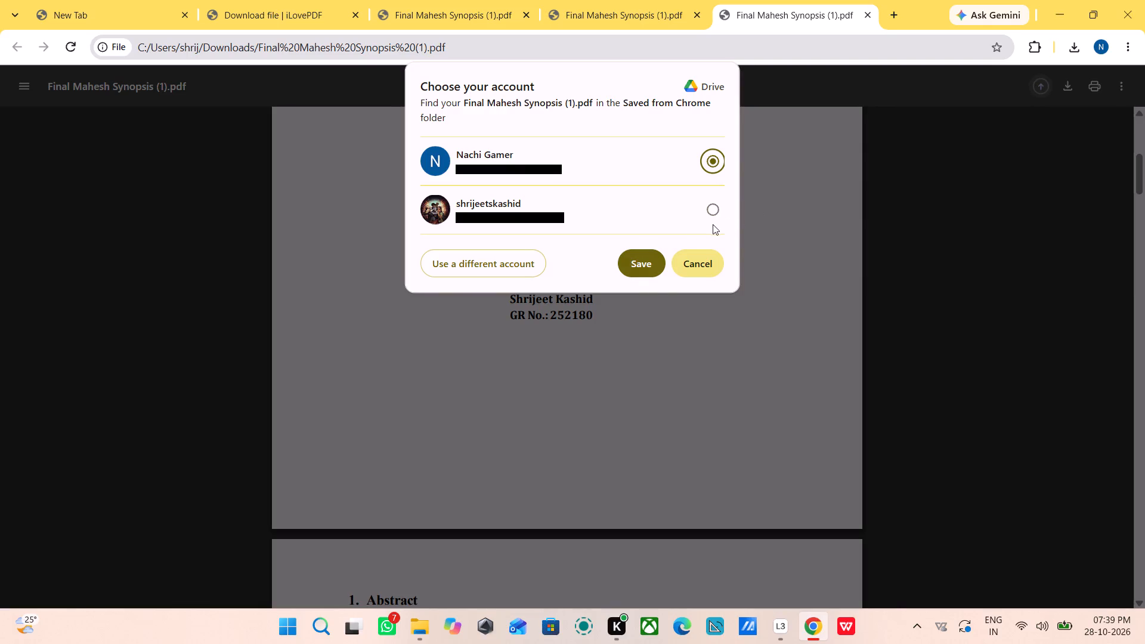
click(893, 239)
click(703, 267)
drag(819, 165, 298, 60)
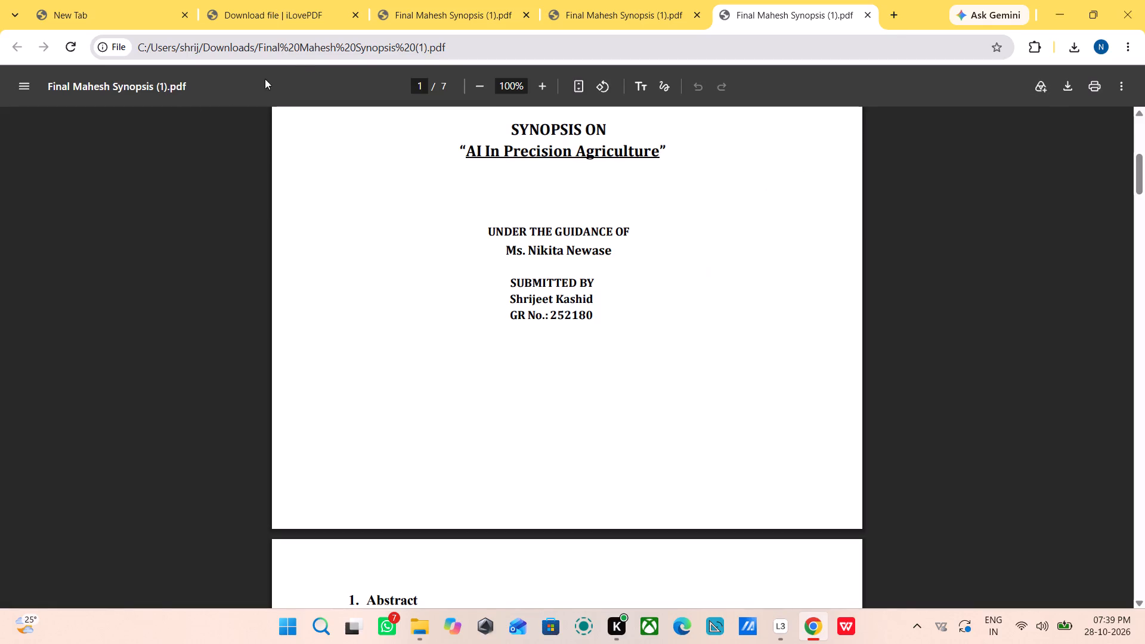
Show the page thumbnails of the synopsis PDF and look through them to the last page.
click(24, 89)
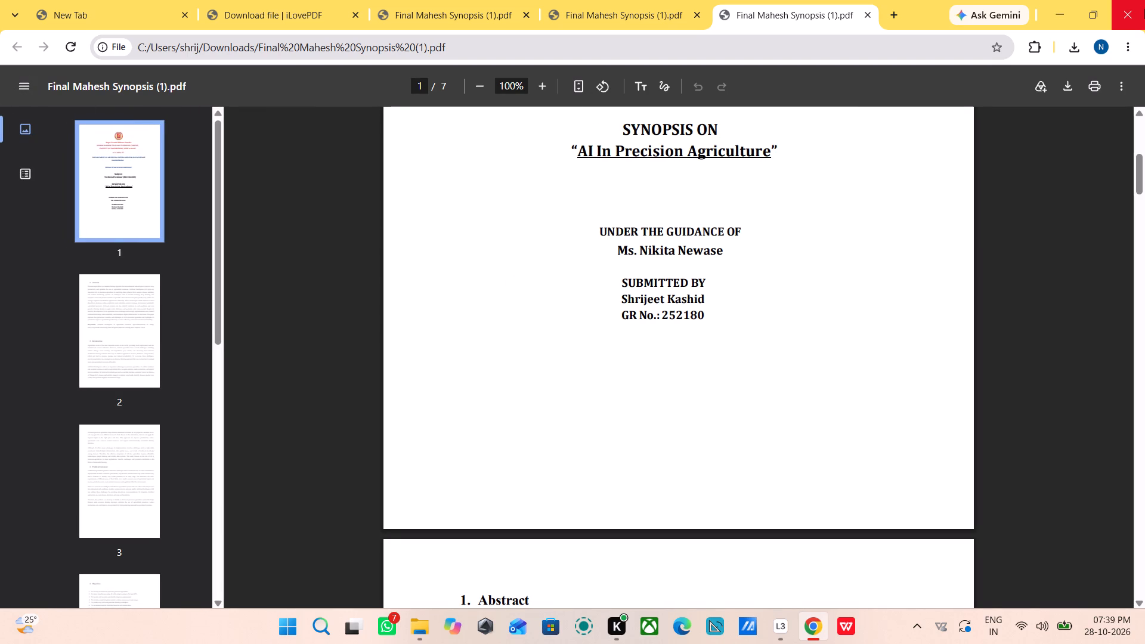
scroll(190, 394, down, 2)
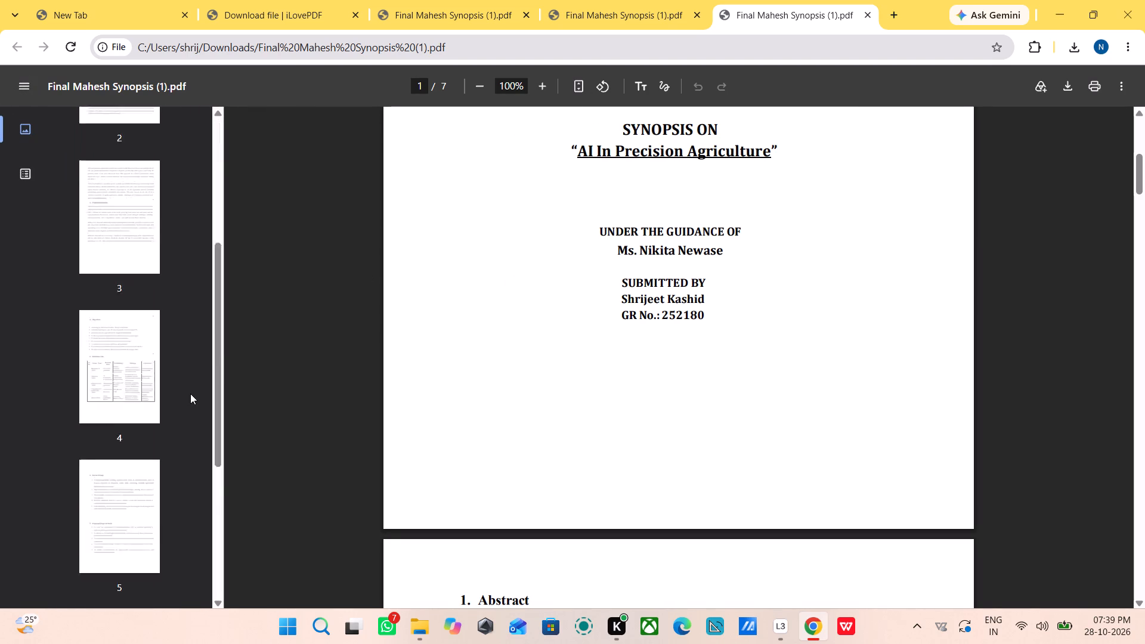
scroll(190, 394, down, 2)
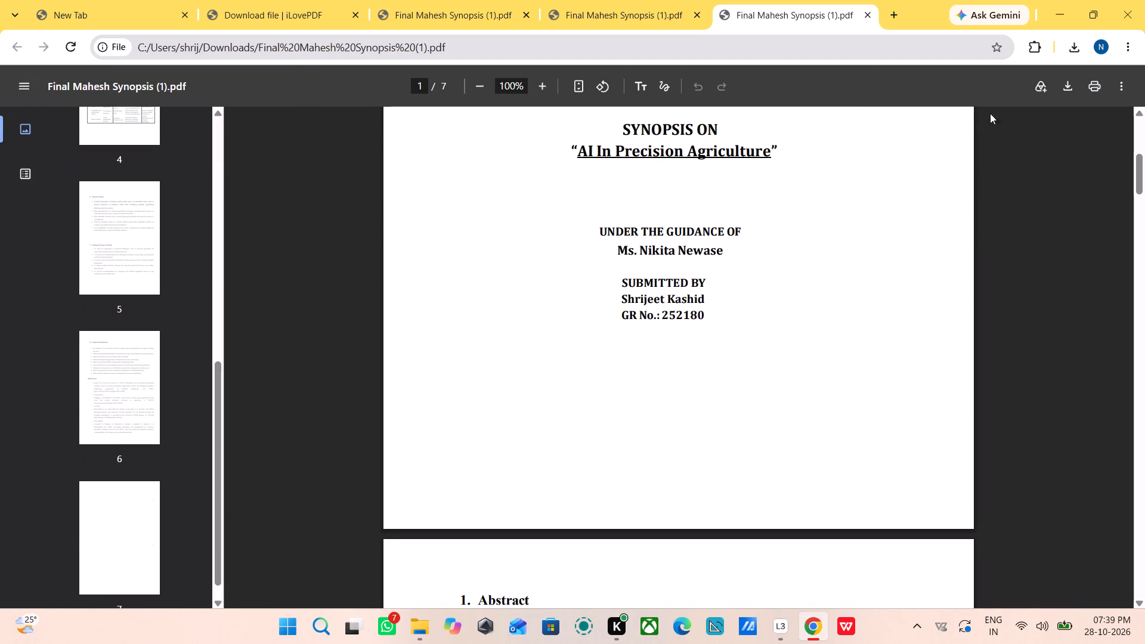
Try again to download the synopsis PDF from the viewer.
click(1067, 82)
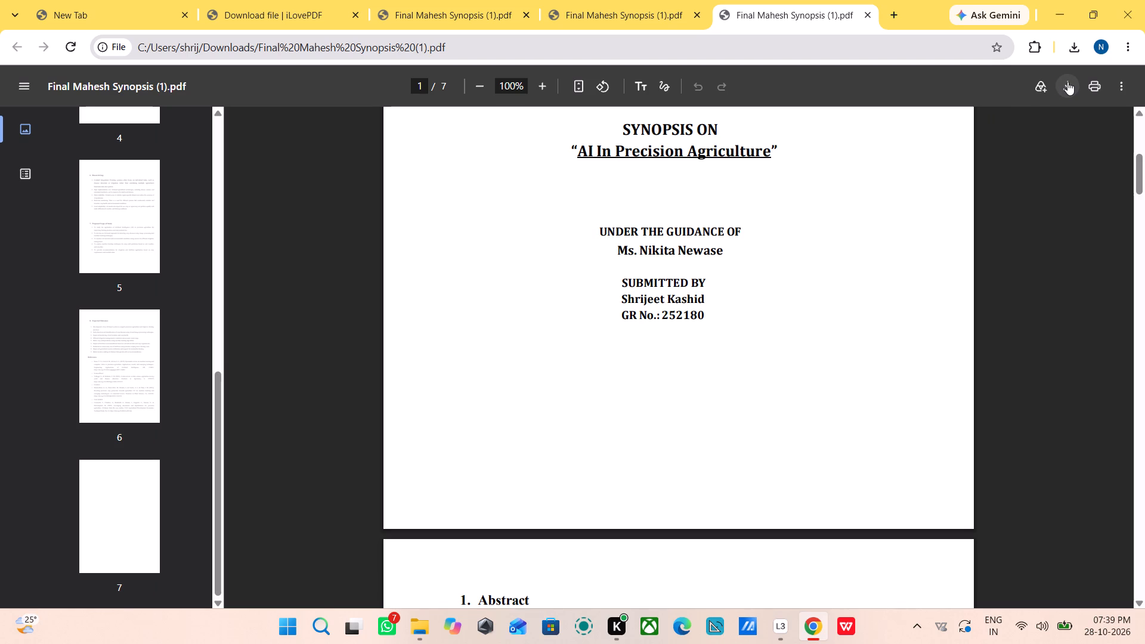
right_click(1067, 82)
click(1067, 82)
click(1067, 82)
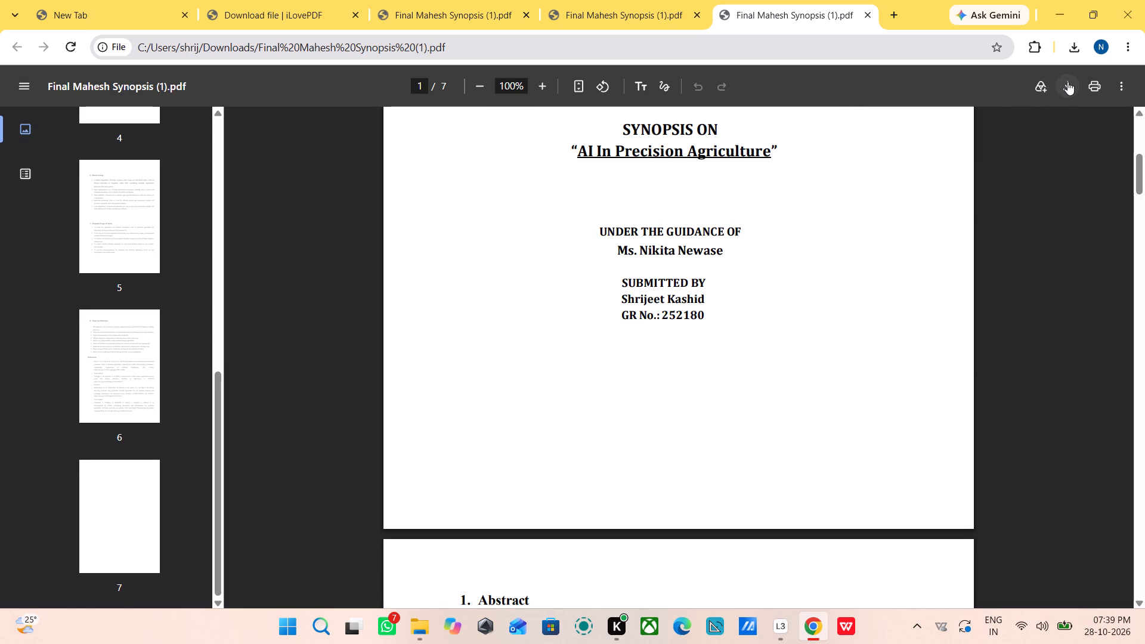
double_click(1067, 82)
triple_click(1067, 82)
Close the browser window and leave the PDF without saving its changes.
click(1144, 0)
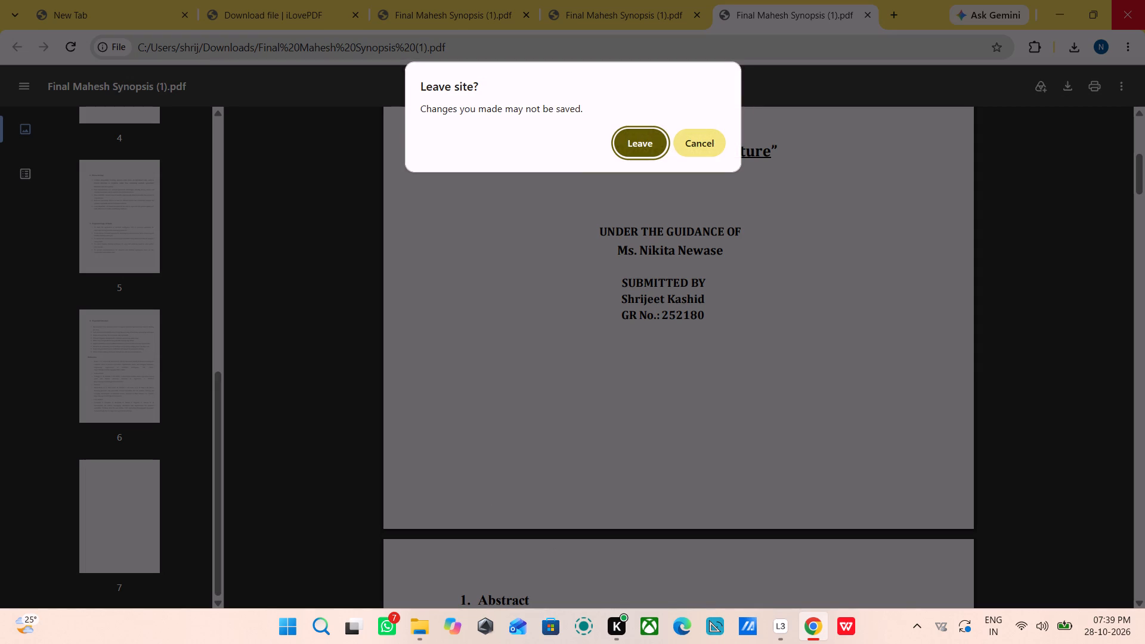
click(654, 128)
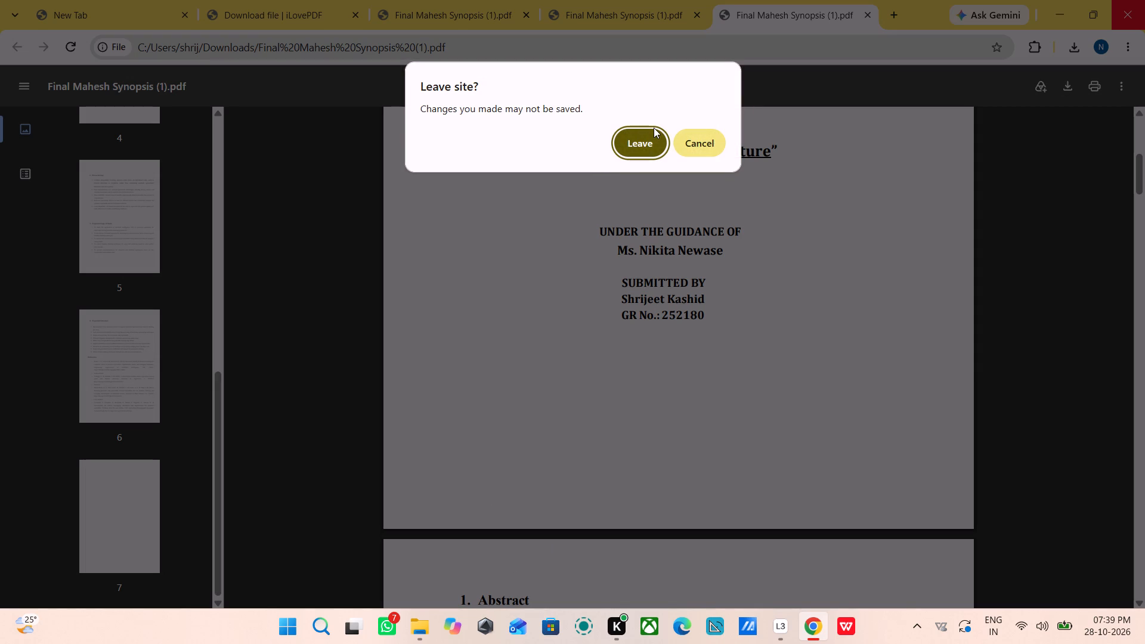
click(654, 128)
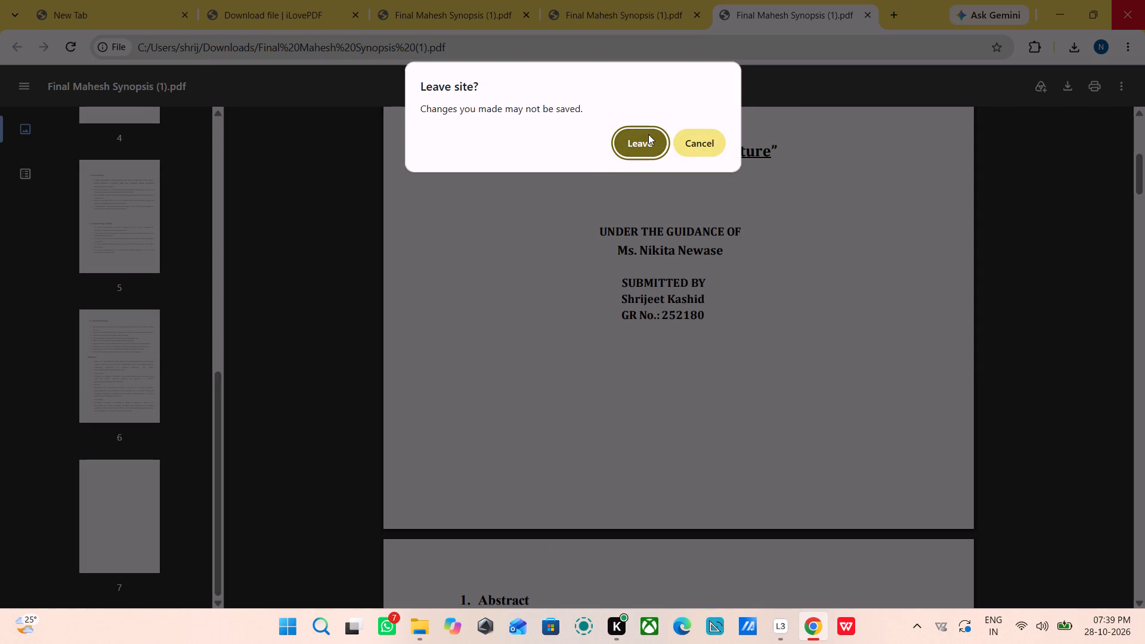
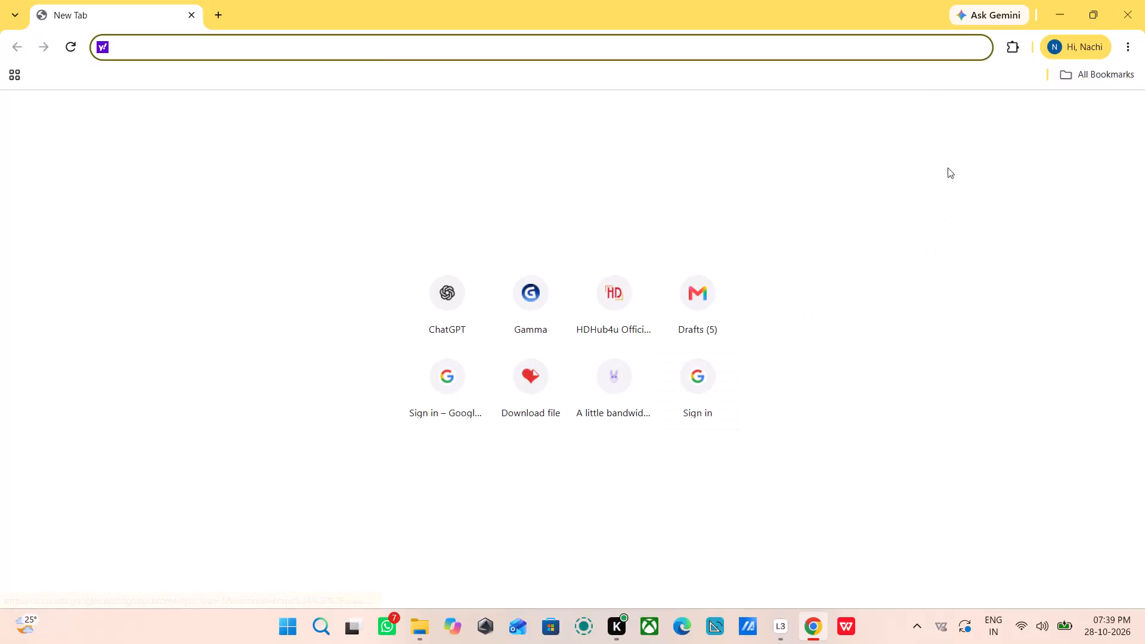
Open Final Mahesh Synopsis (1).pdf from the browser's download history and look through its pages to the end.
click(1123, 46)
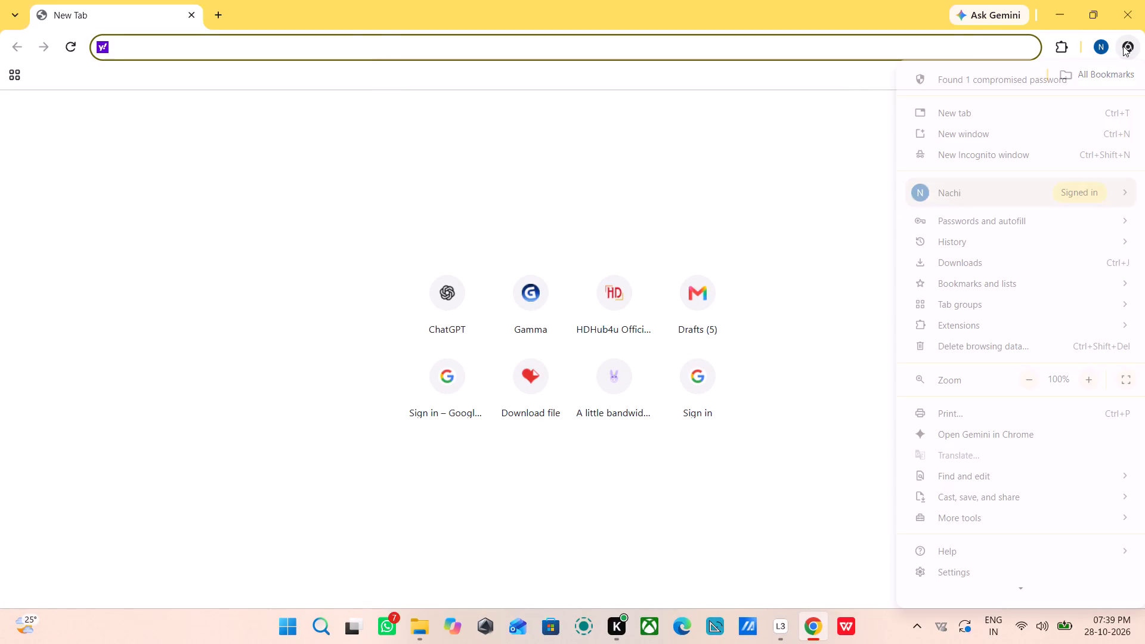
click(963, 258)
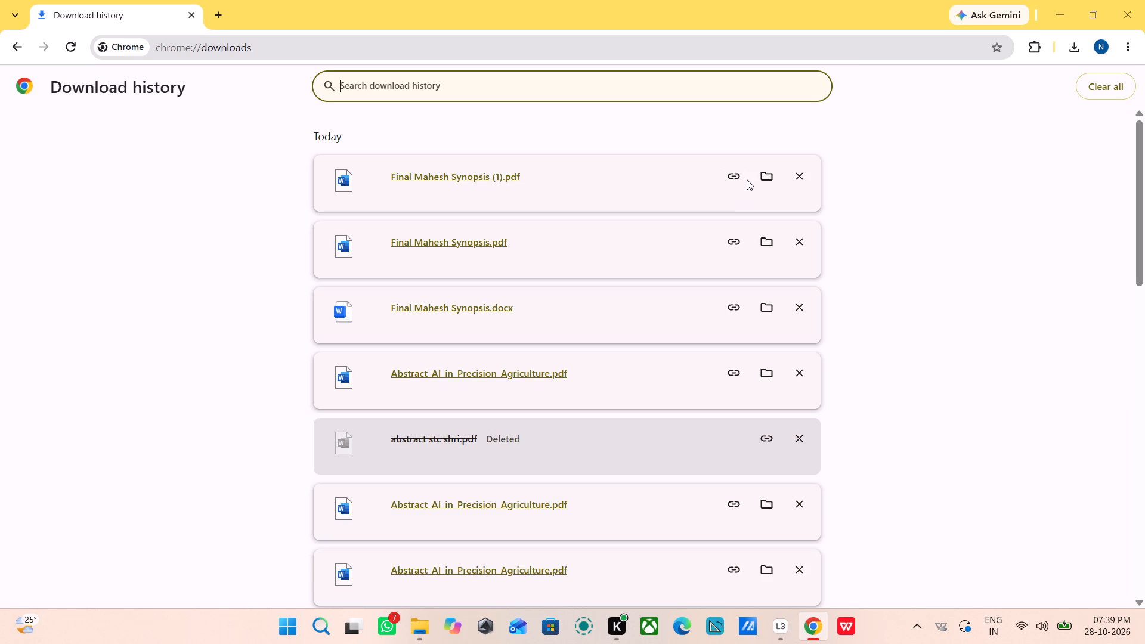
click(728, 179)
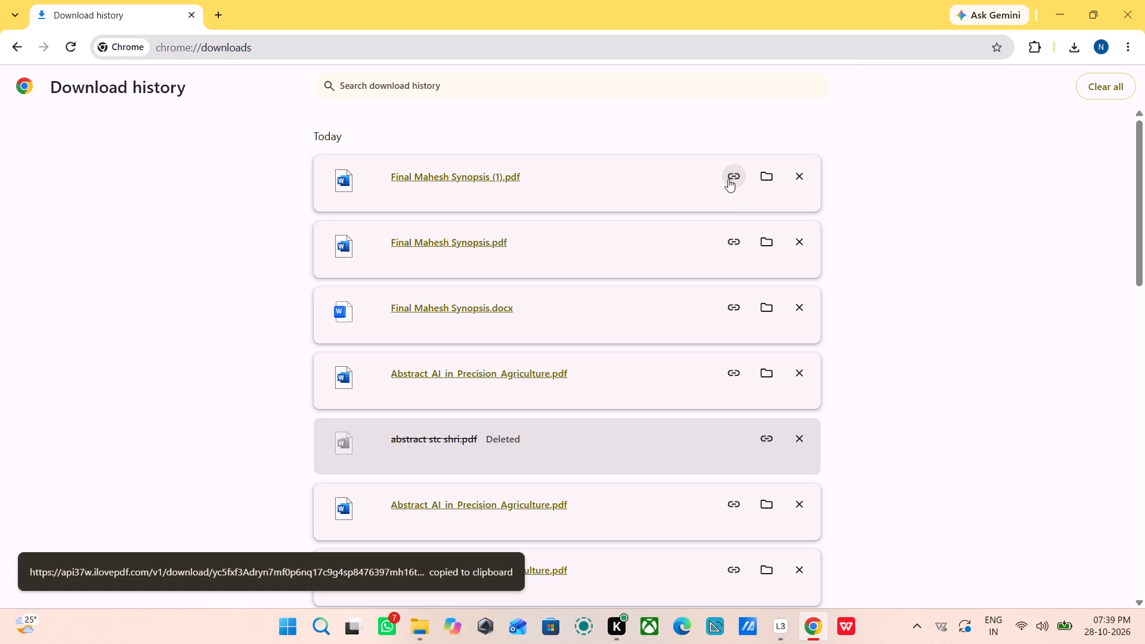
click(508, 176)
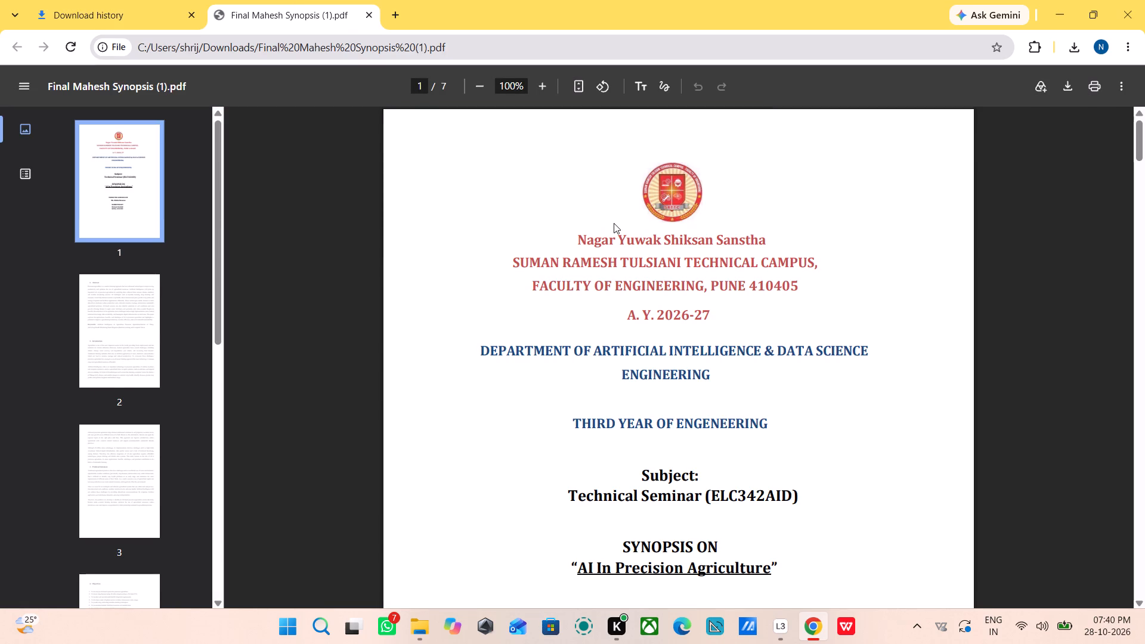
scroll(614, 223, down, 12)
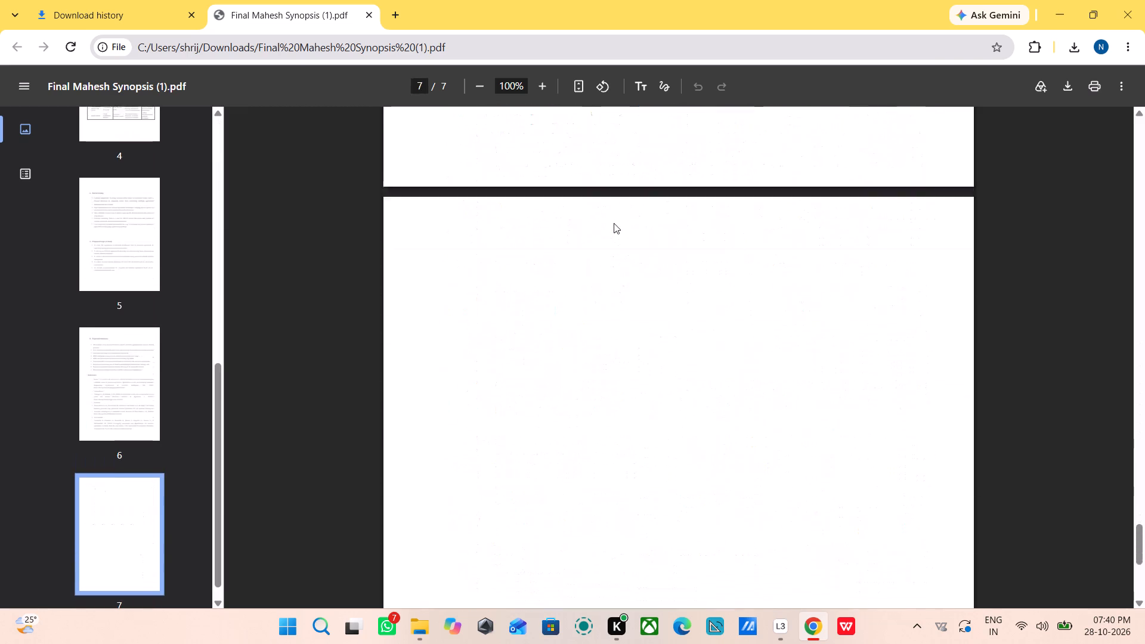
scroll(614, 223, down, 2)
scroll(614, 223, up, 2)
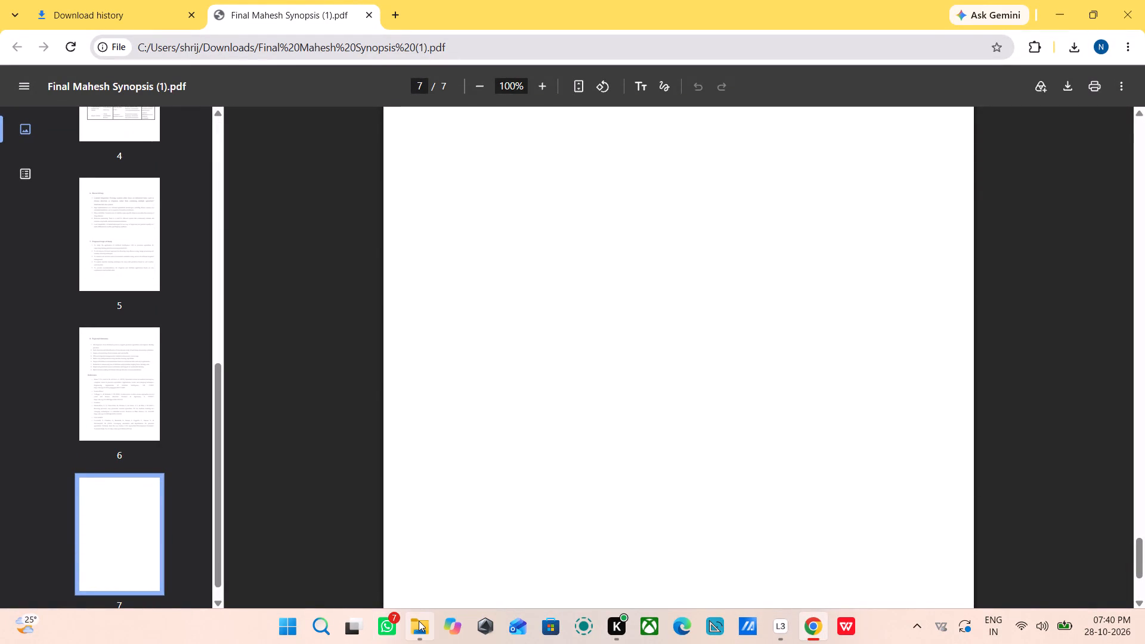
Switch to File Explorer, open the Final Mahesh Synopsis (1) PDF from Downloads in Word, check its page layout and close it.
click(419, 621)
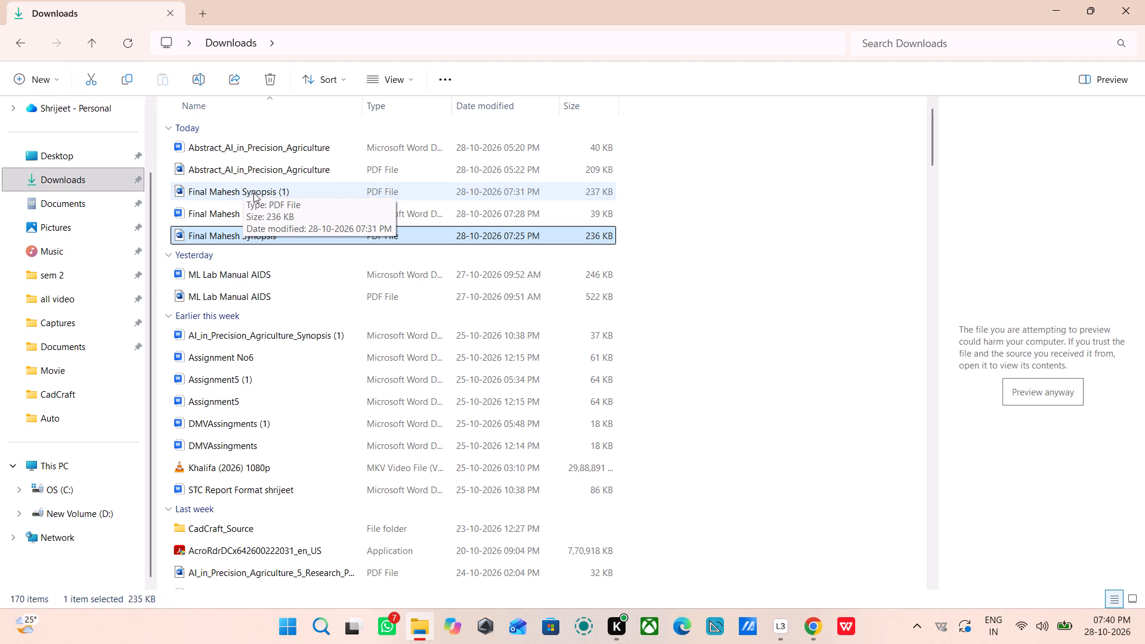
double_click(253, 193)
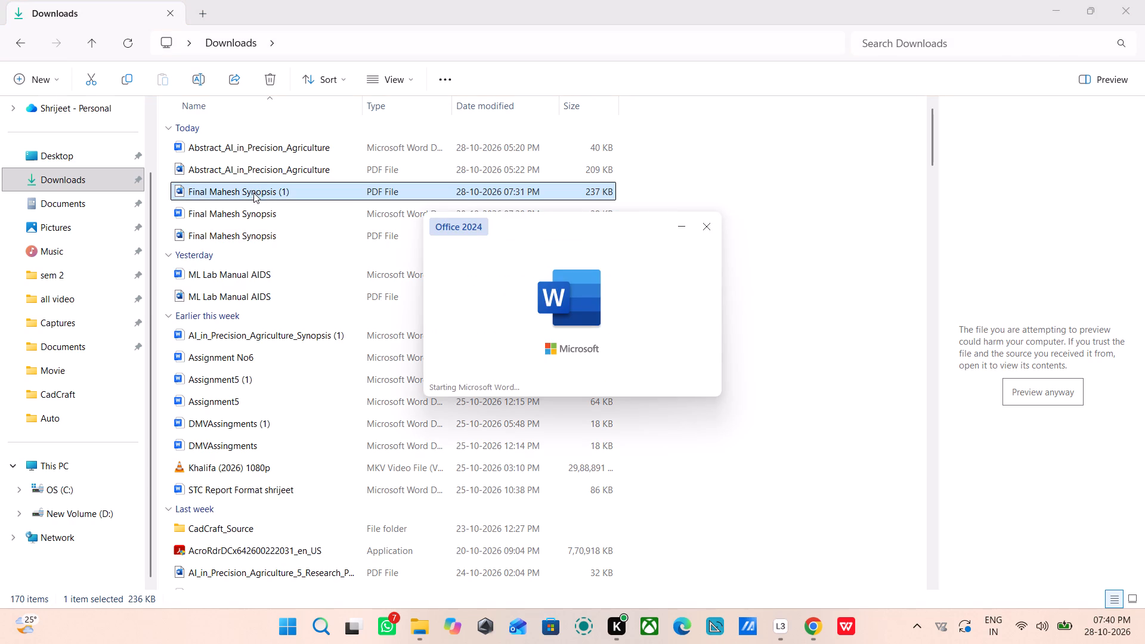
scroll(537, 192, down, 2)
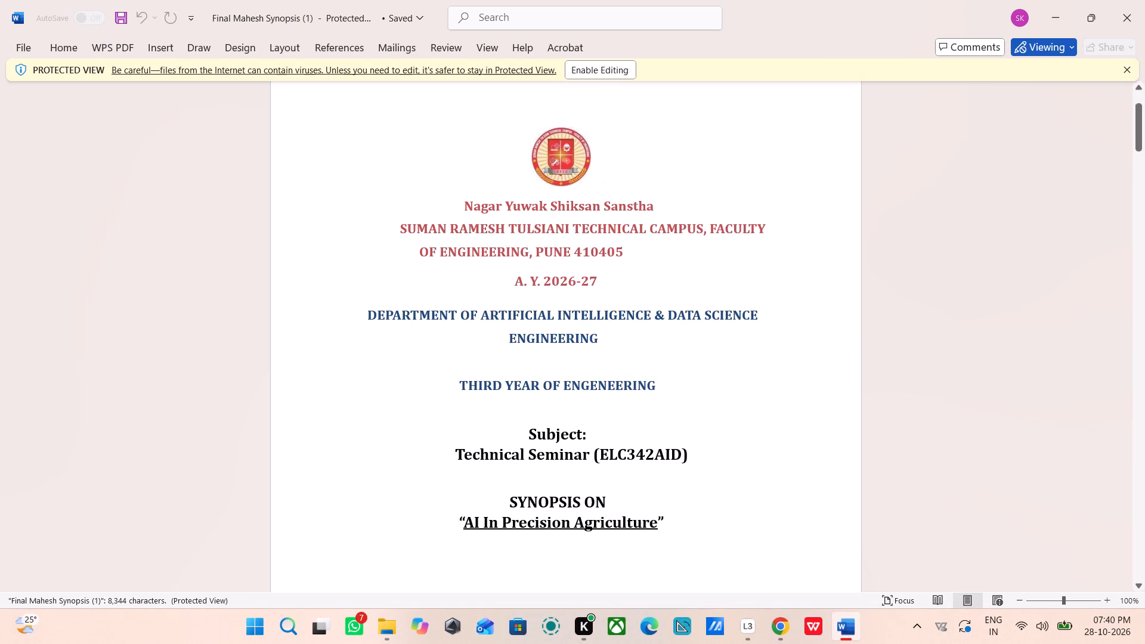
scroll(537, 192, down, 3)
scroll(537, 192, up, 2)
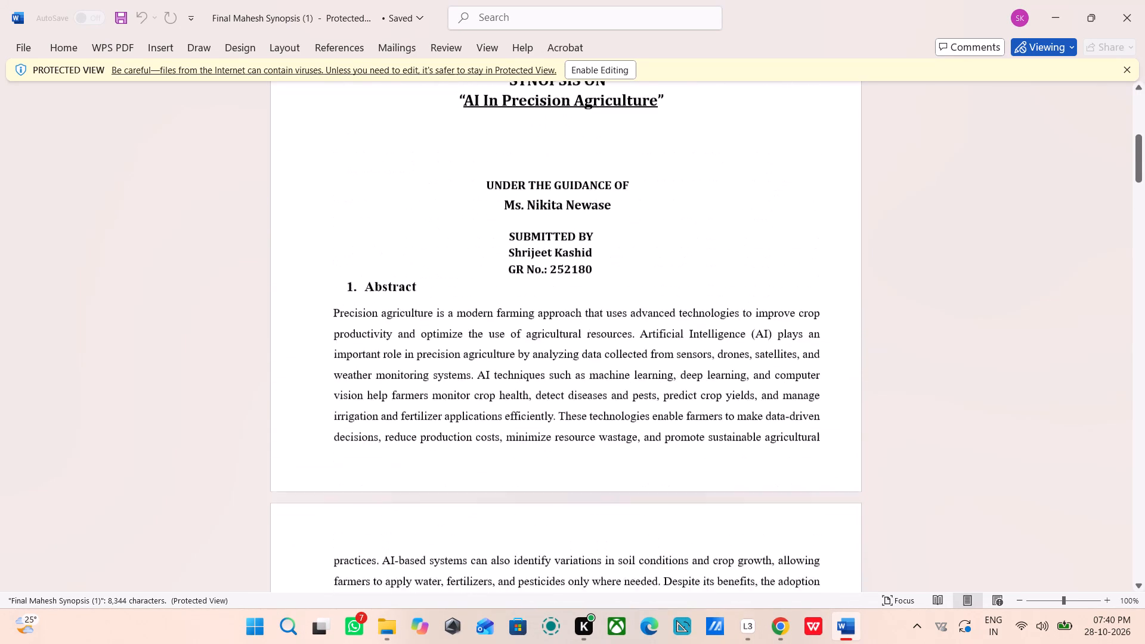
scroll(537, 192, up, 1)
scroll(537, 192, down, 3)
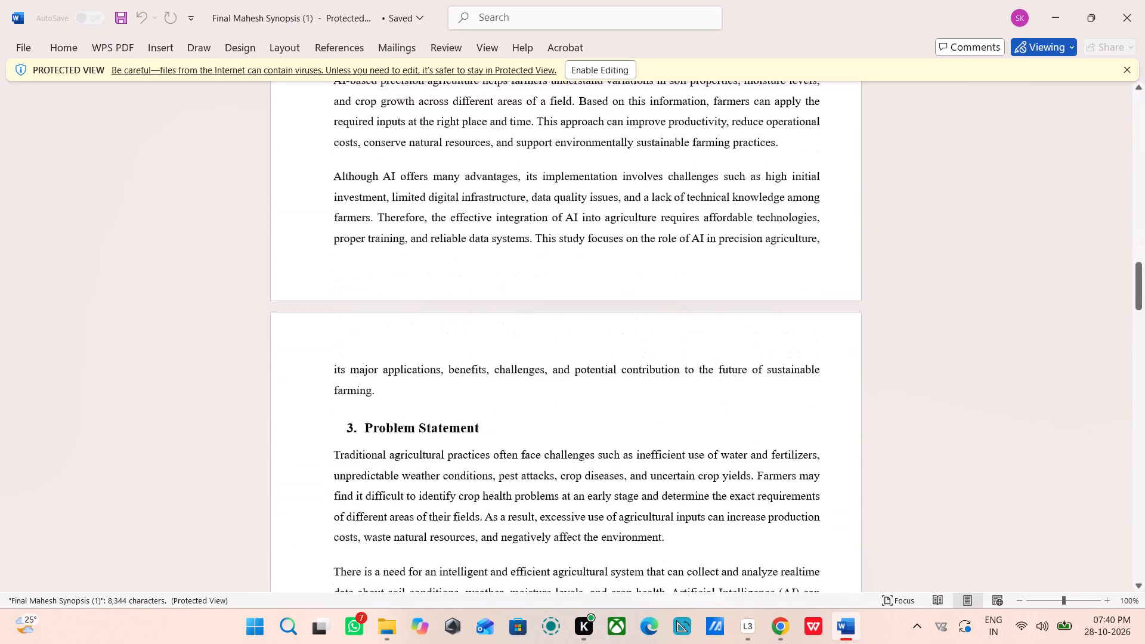
scroll(537, 192, down, 1)
click(1144, 0)
Delete the Final Mahesh Synopsis (1) PDF and the Final Mahesh Synopsis Word document from the Downloads folder.
click(647, 212)
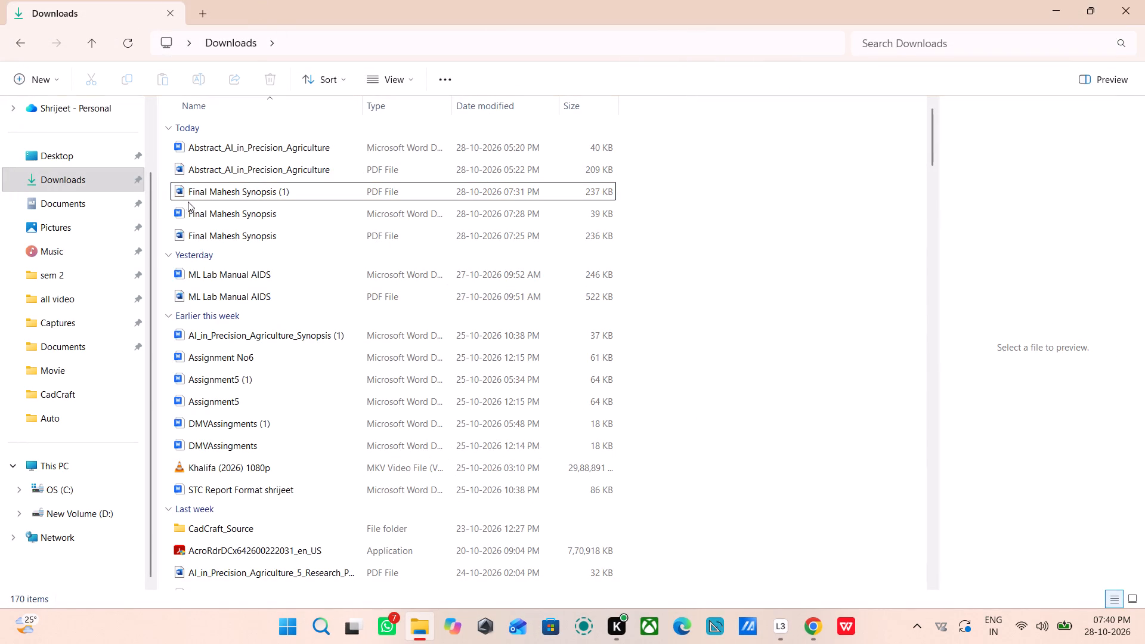
drag(169, 196, 192, 235)
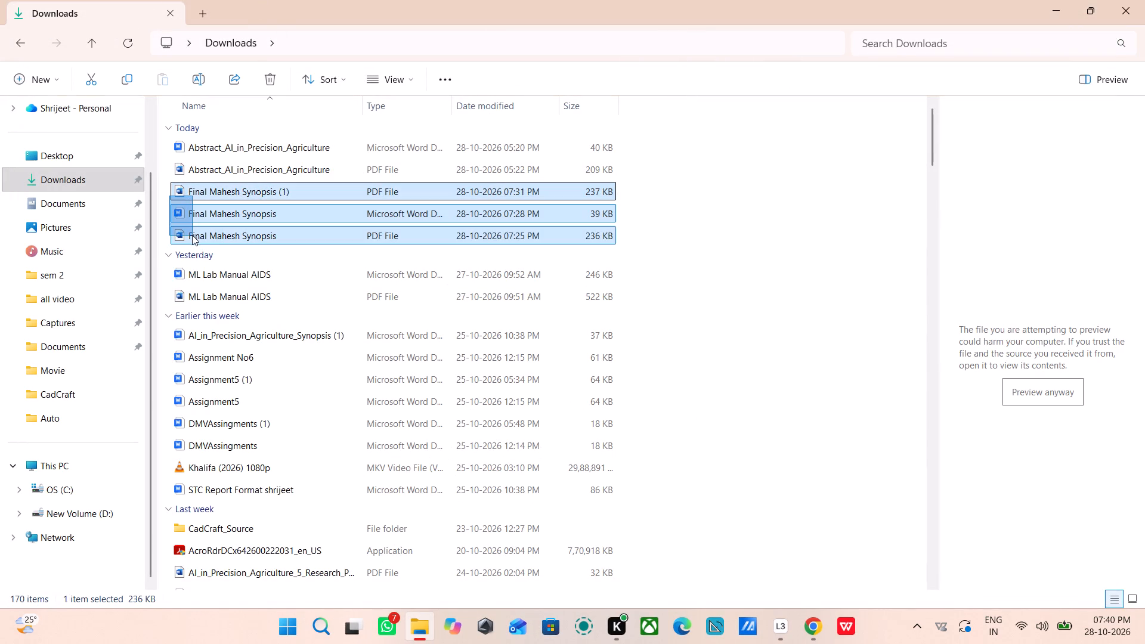
drag(192, 235, 188, 216)
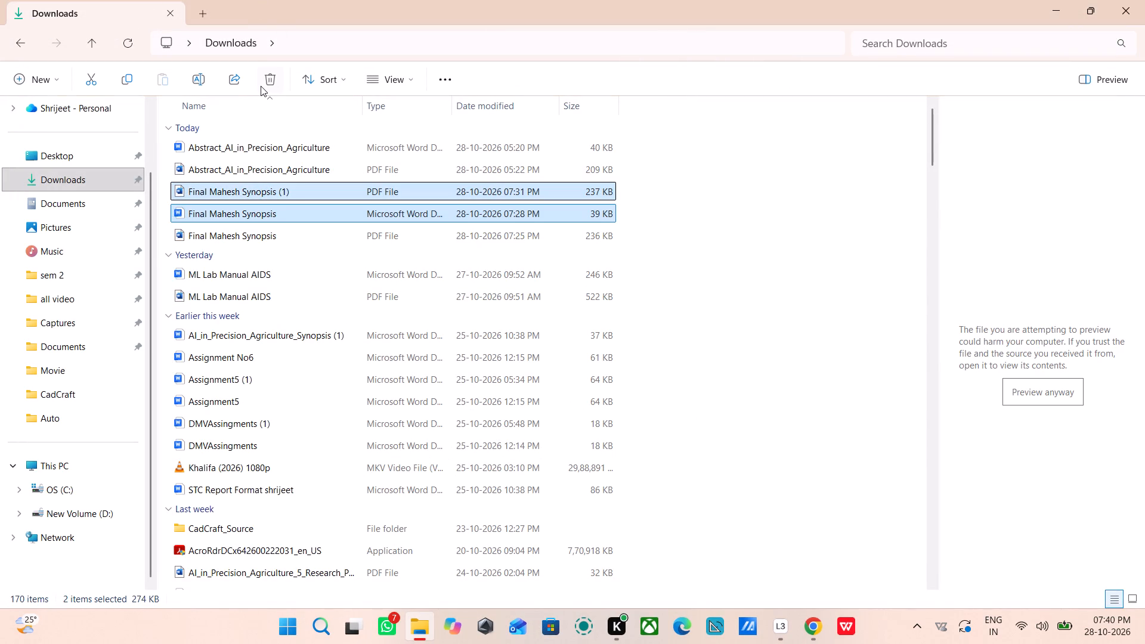
click(261, 86)
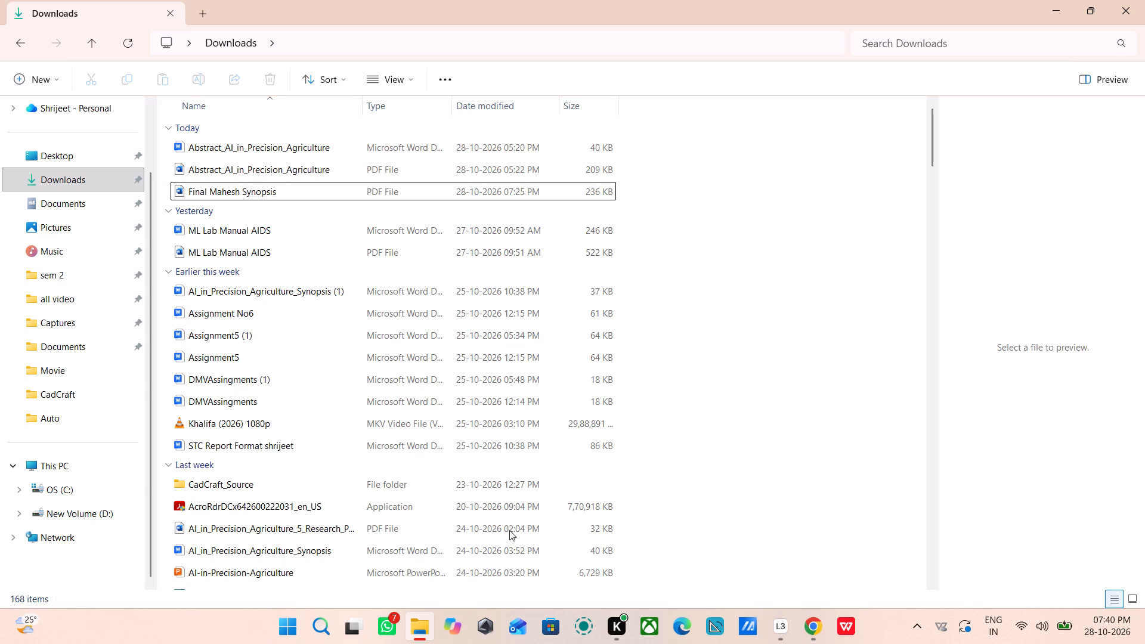
Switch back to Chrome and try to download the open Final Mahesh Synopsis (1).pdf from the viewer.
click(822, 641)
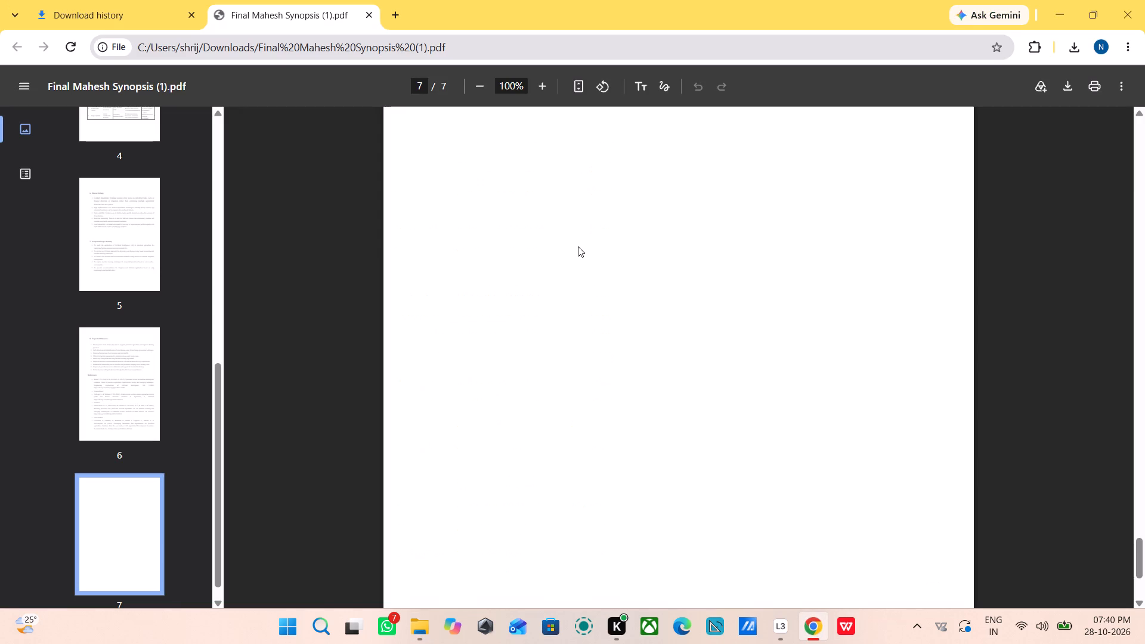
click(1063, 89)
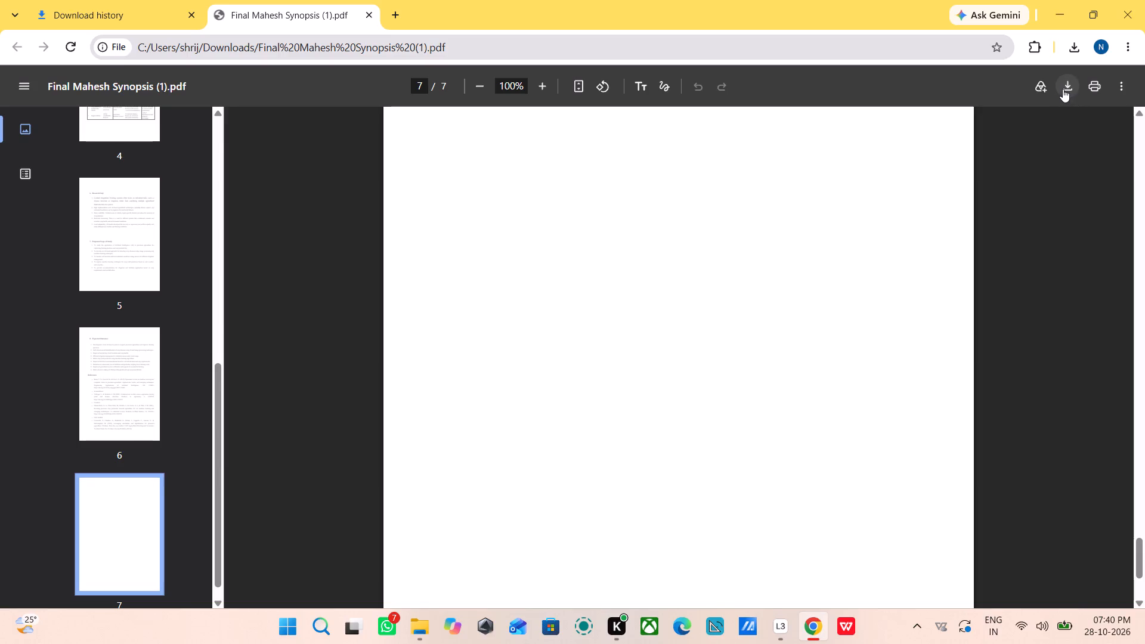
Start saving the open synopsis PDF to Google Drive.
click(1045, 93)
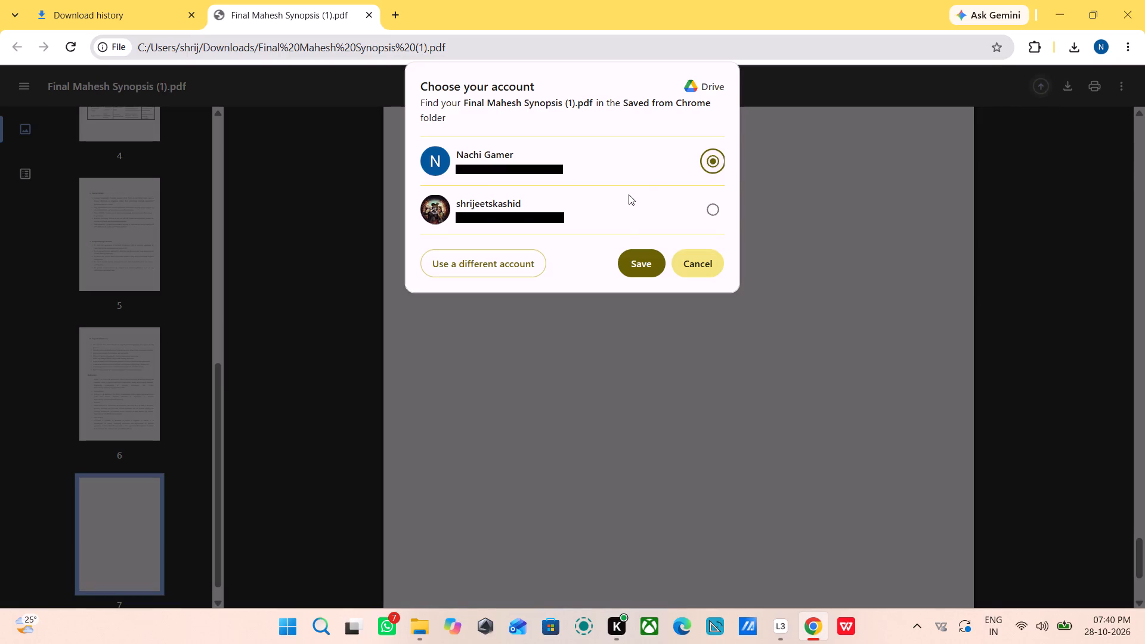
Save Final Mahesh Synopsis (1).pdf to Google Drive using the preselected account.
click(635, 261)
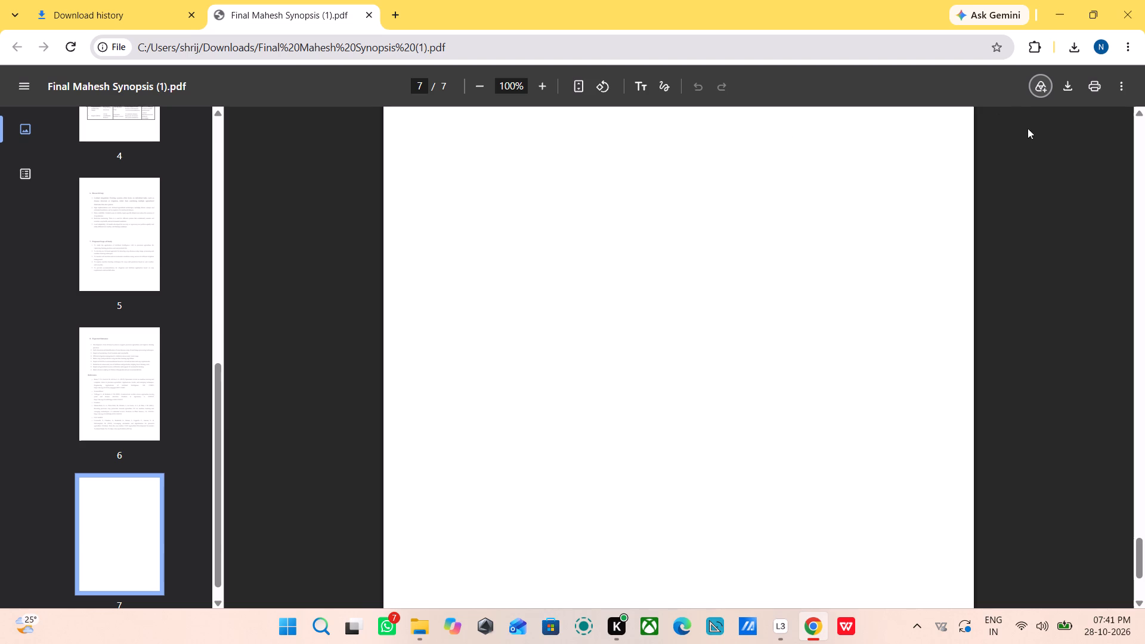
Check the current Wi-Fi connection and the list of available networks.
click(1029, 617)
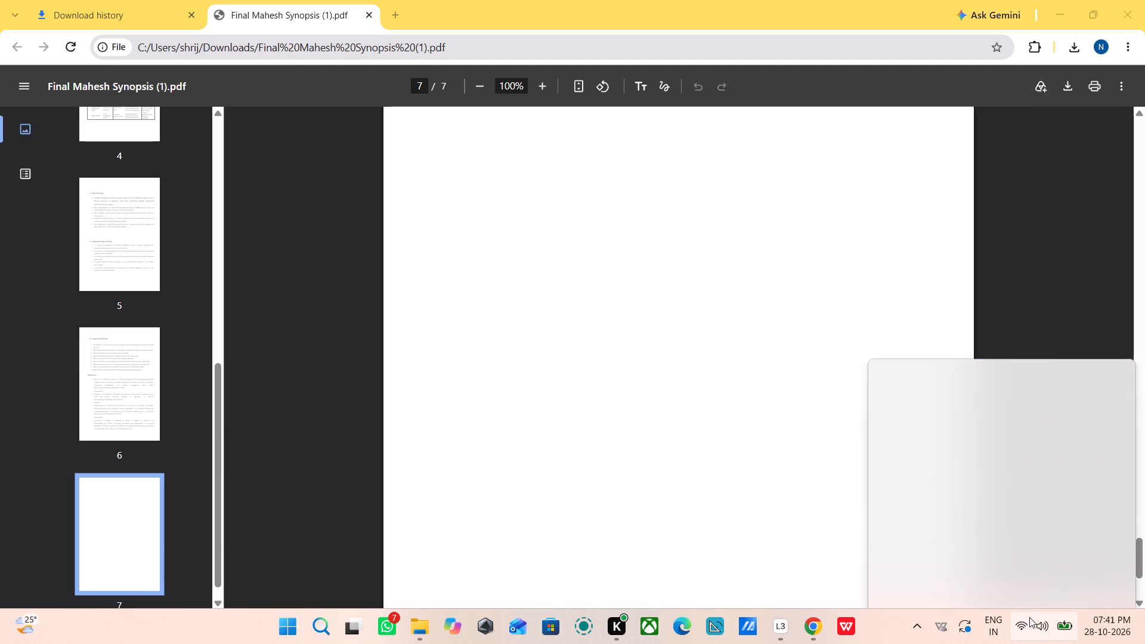
click(942, 352)
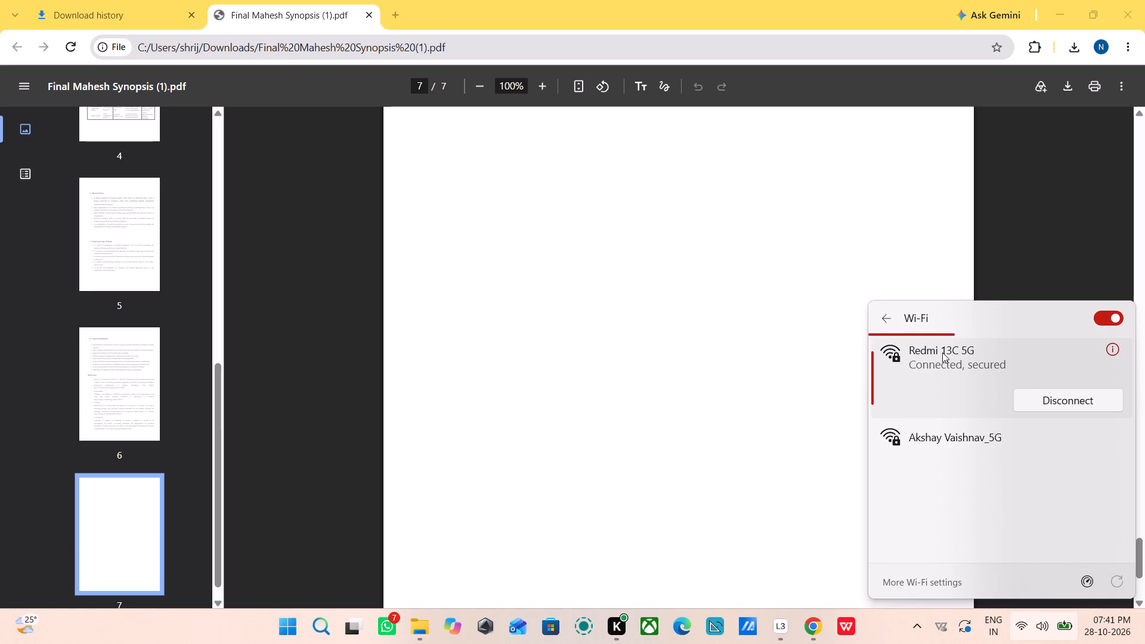
key(Down)
key(Clear)
key(Left)
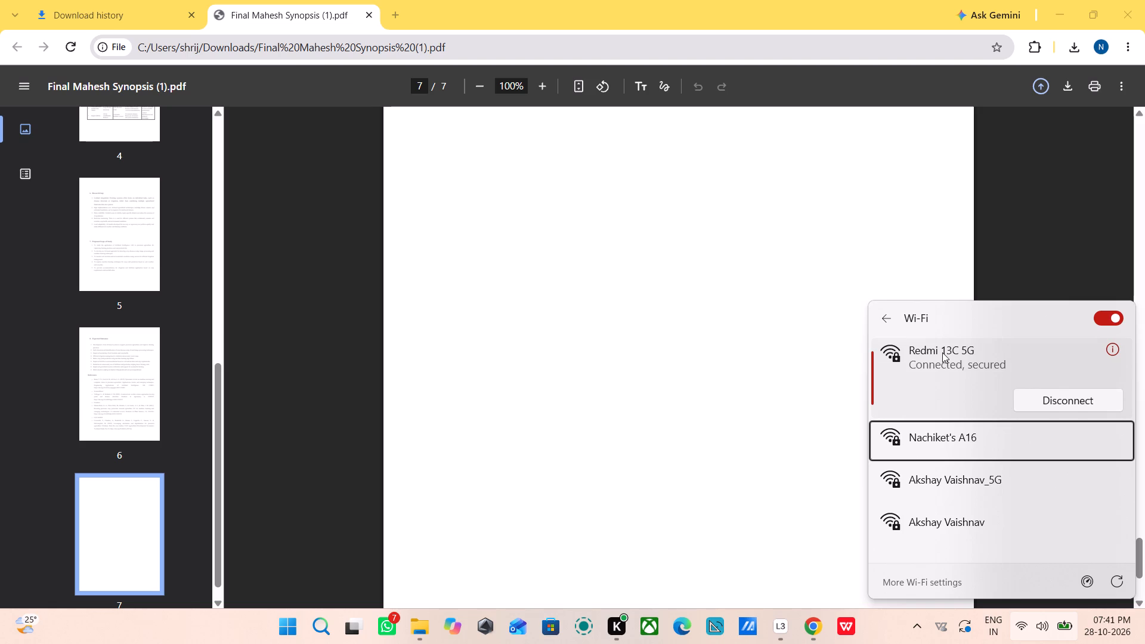
click(642, 321)
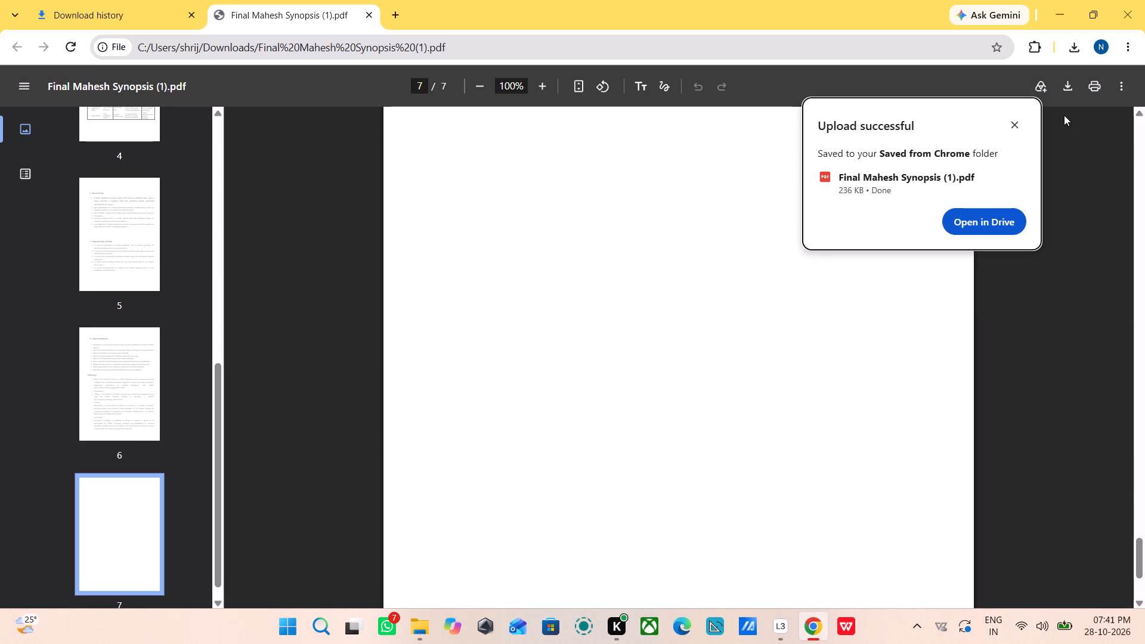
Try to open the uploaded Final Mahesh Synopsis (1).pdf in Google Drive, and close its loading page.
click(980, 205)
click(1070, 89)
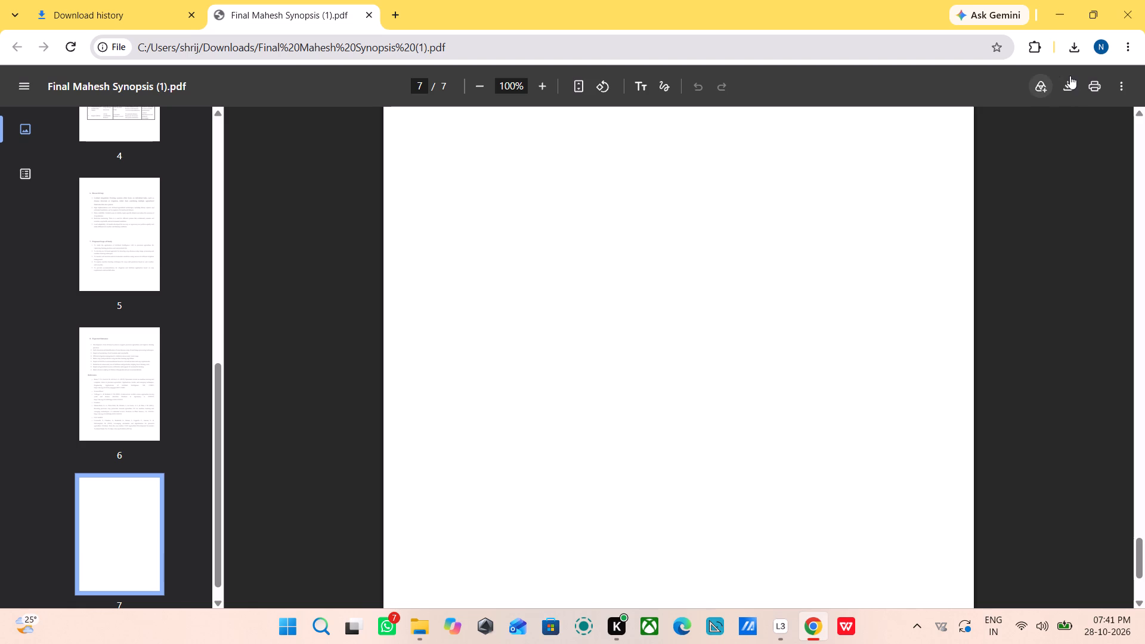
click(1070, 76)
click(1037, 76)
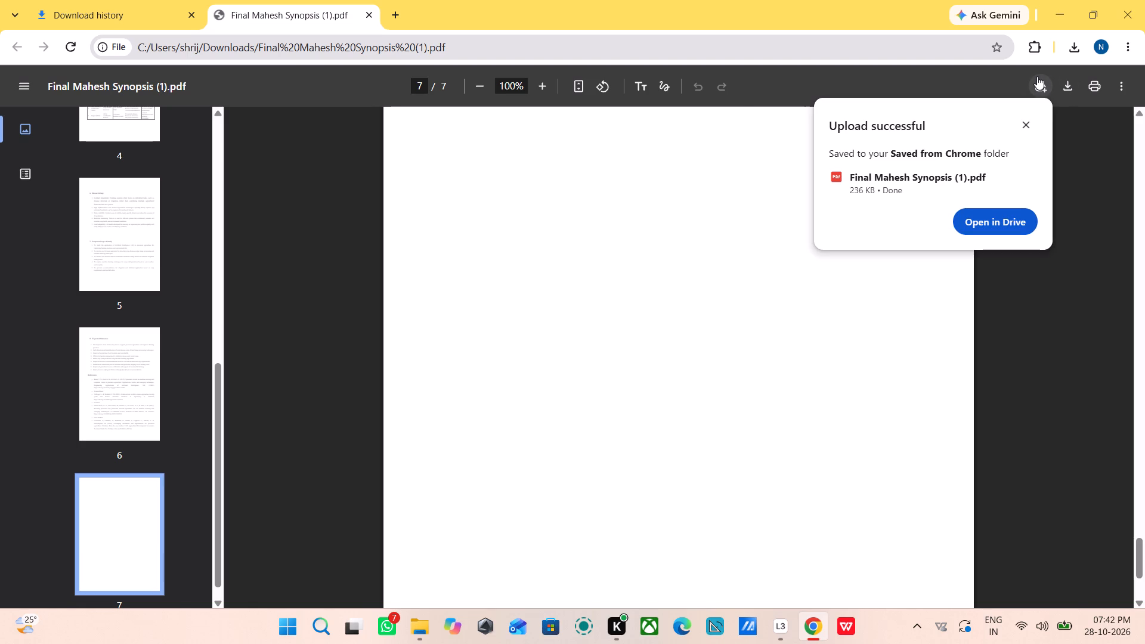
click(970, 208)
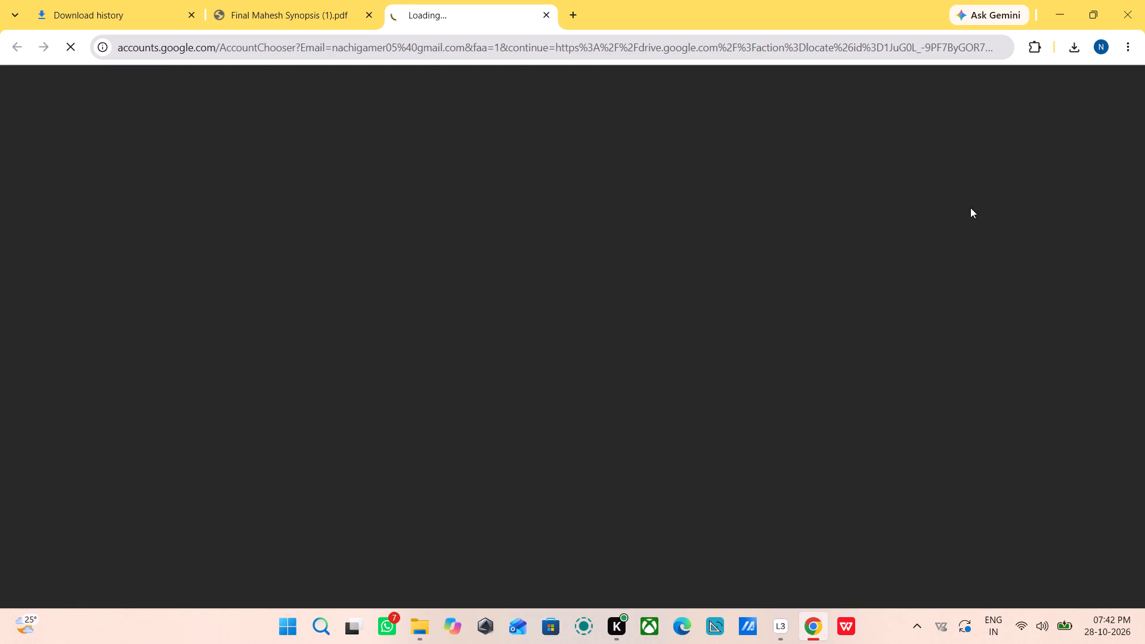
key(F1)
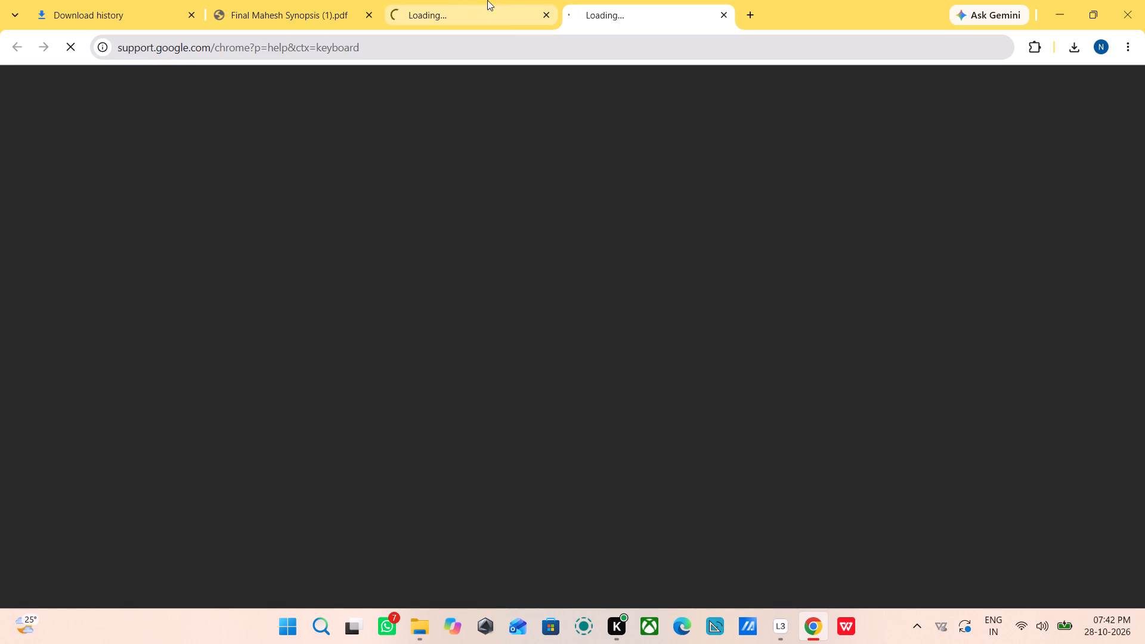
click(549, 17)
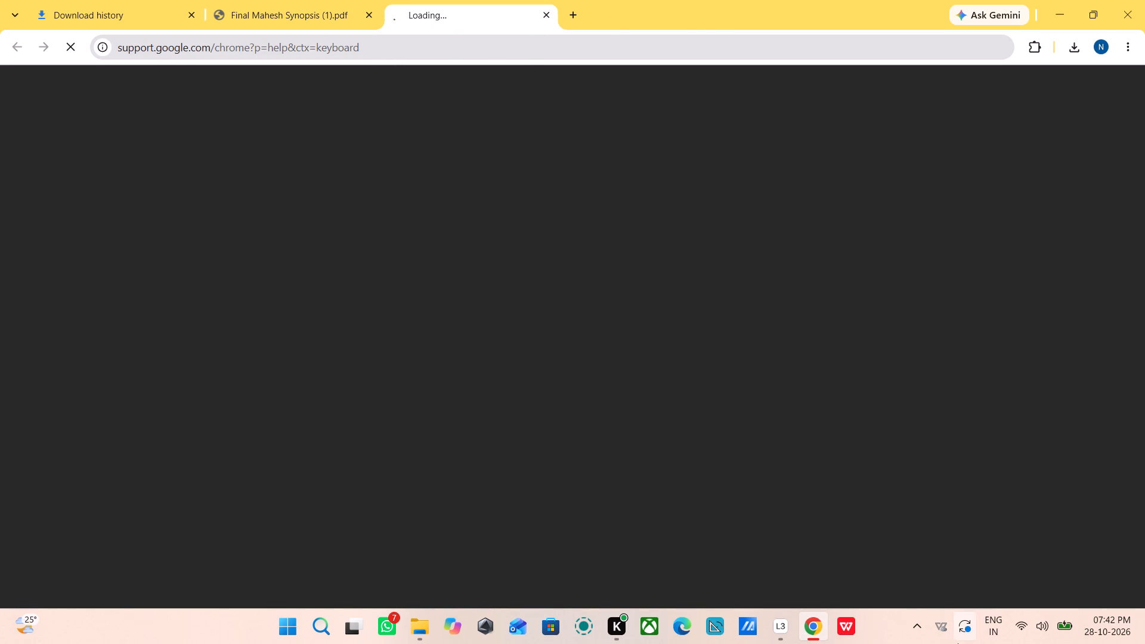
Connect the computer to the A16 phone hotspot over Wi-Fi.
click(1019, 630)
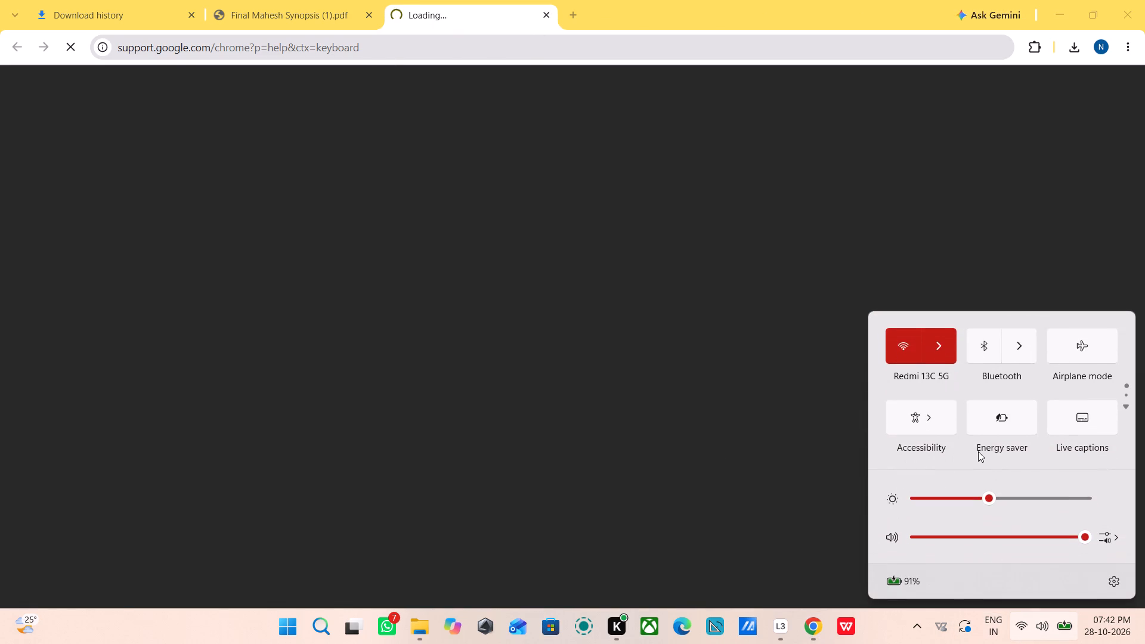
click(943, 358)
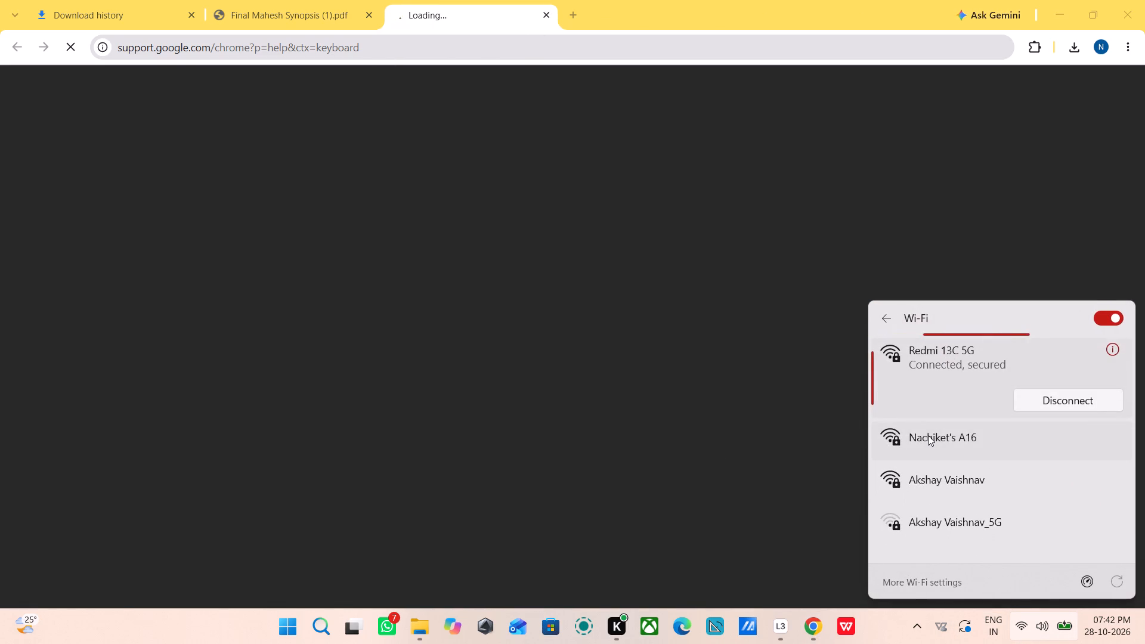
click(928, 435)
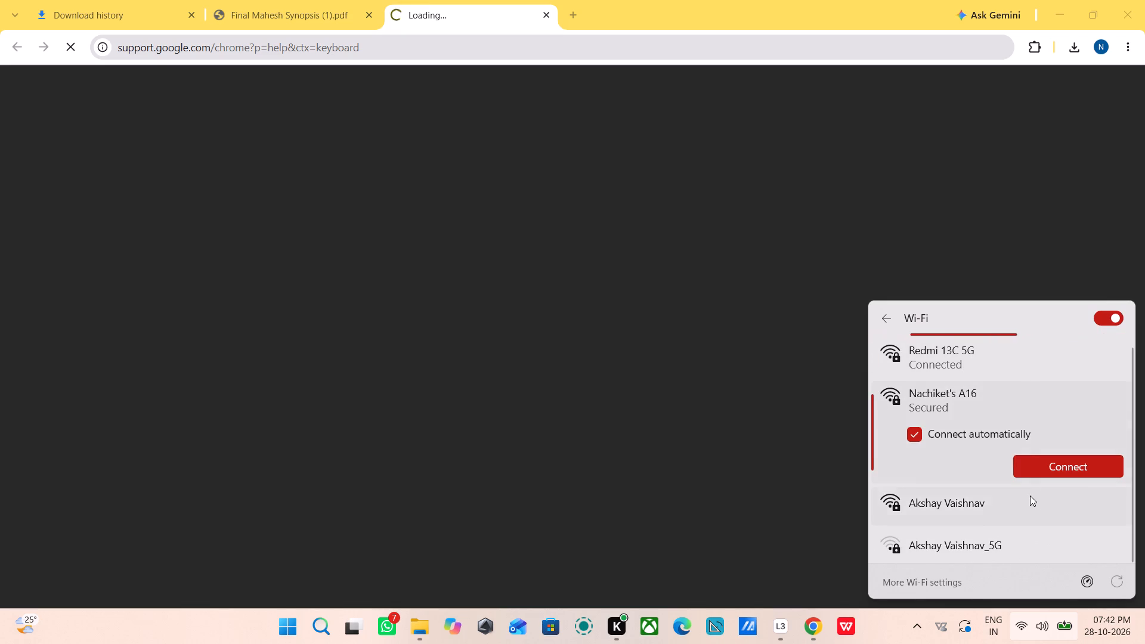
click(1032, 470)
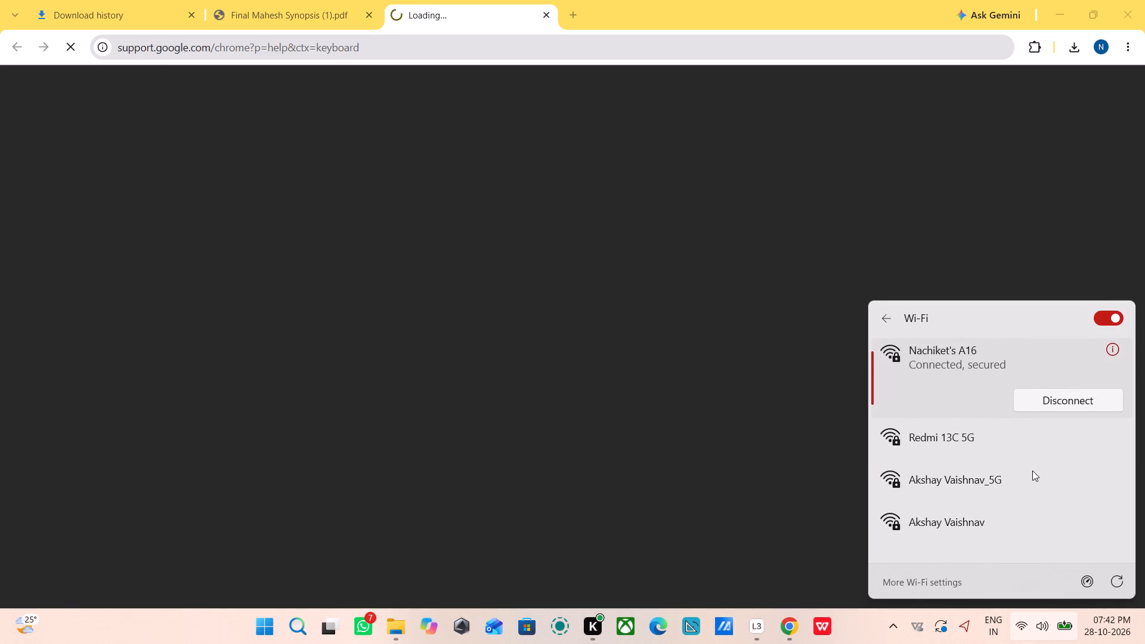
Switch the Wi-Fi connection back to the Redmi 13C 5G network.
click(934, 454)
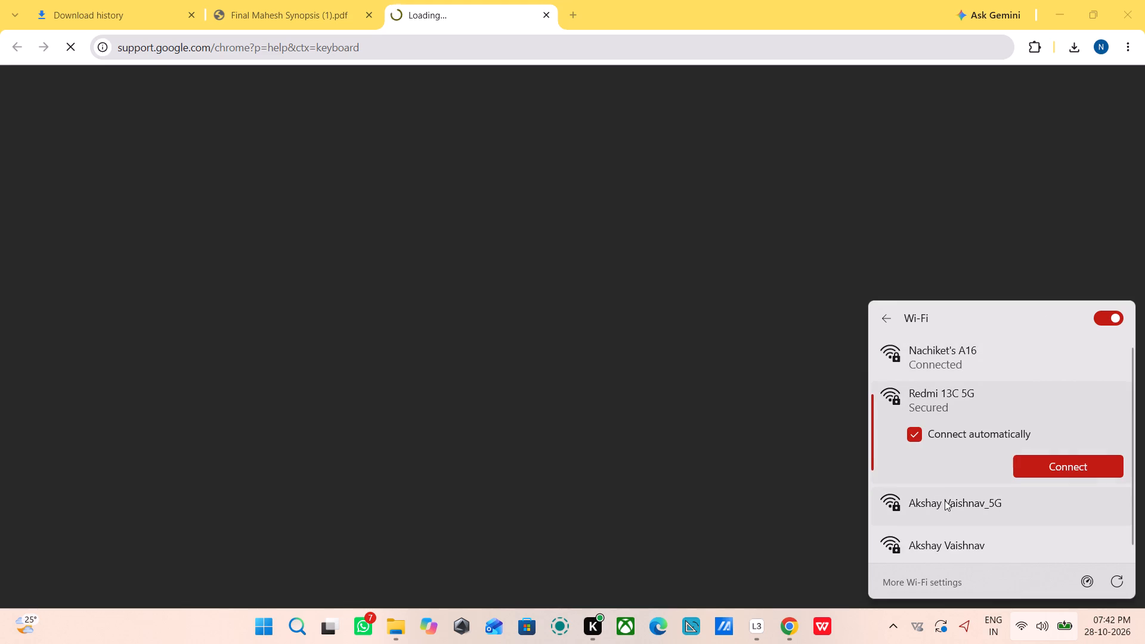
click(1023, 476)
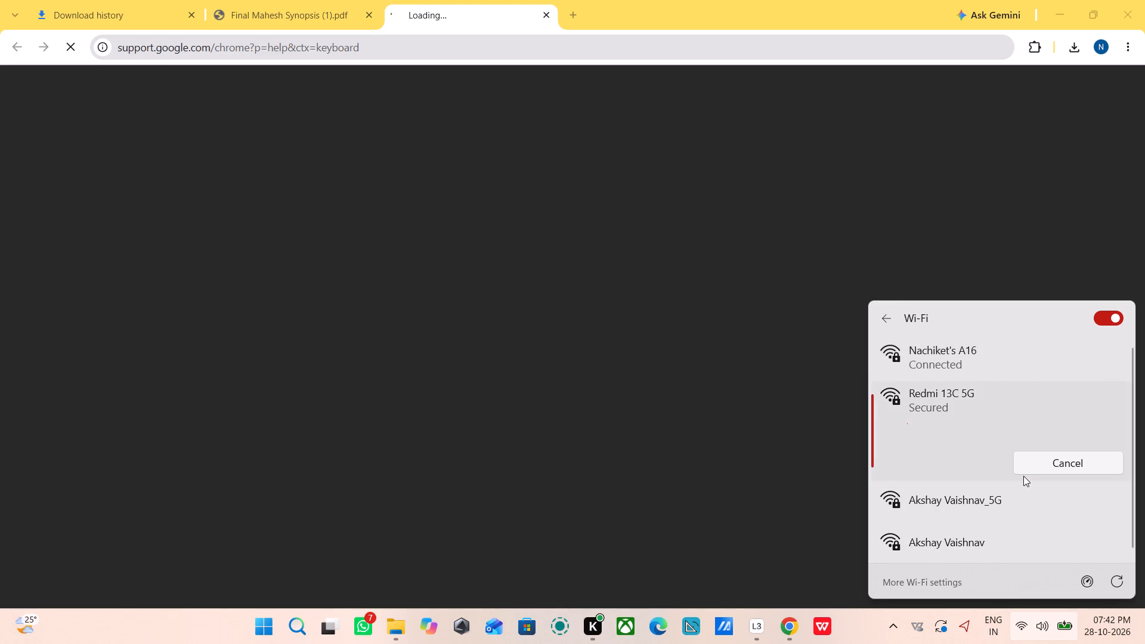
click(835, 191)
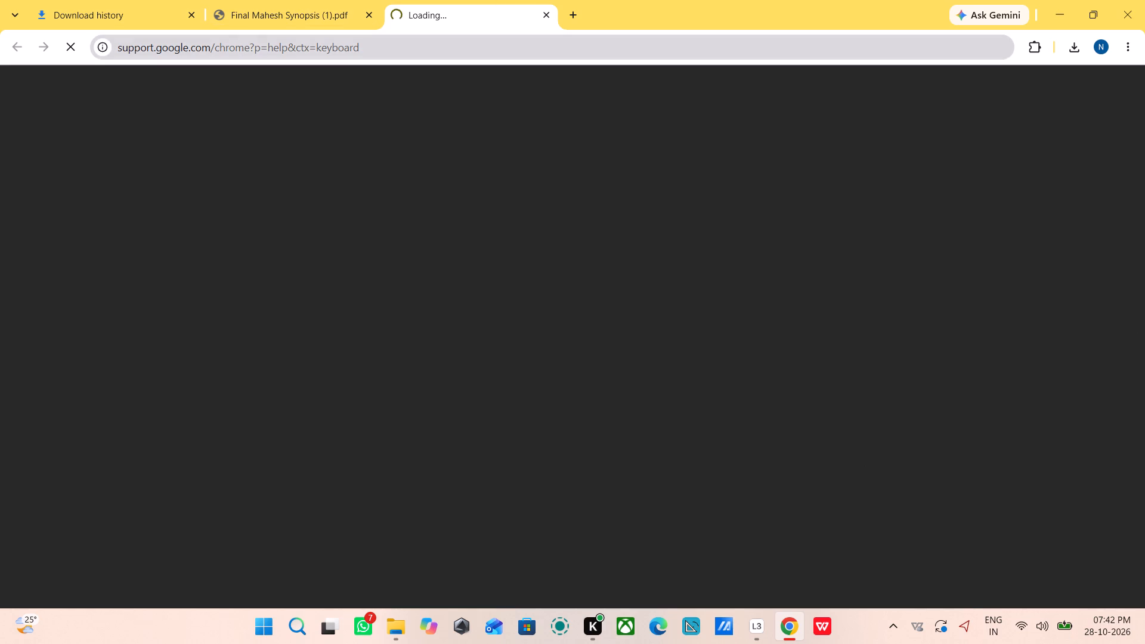
Return to the open Final Mahesh Synopsis (1).pdf, look over its last page and minimise the browser window.
click(305, 0)
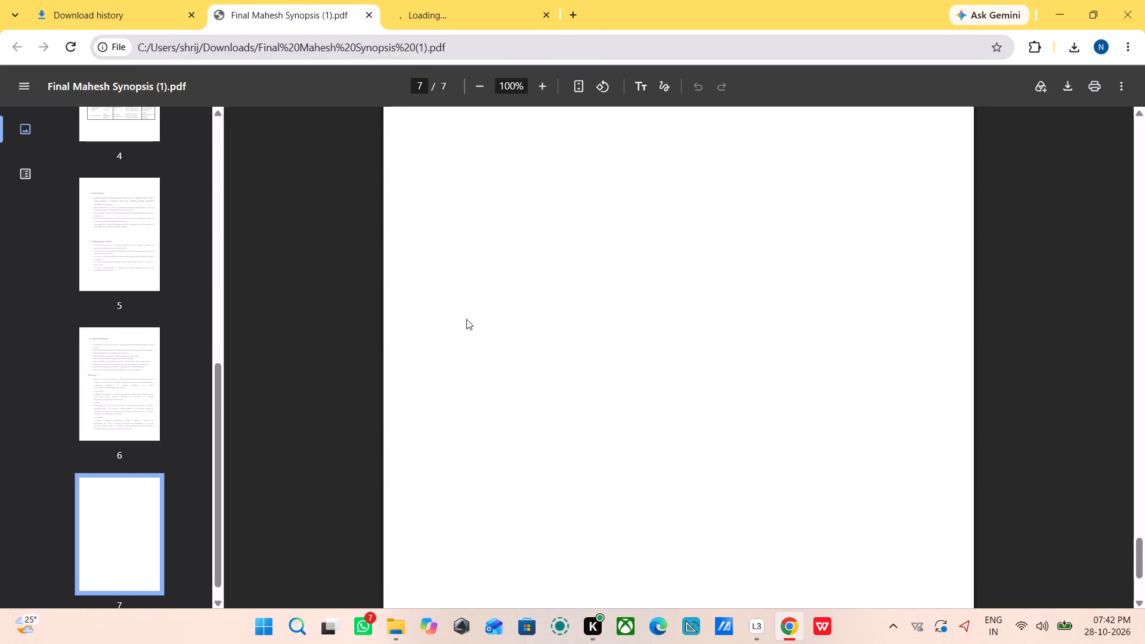
scroll(466, 319, down, 3)
scroll(466, 319, up, 3)
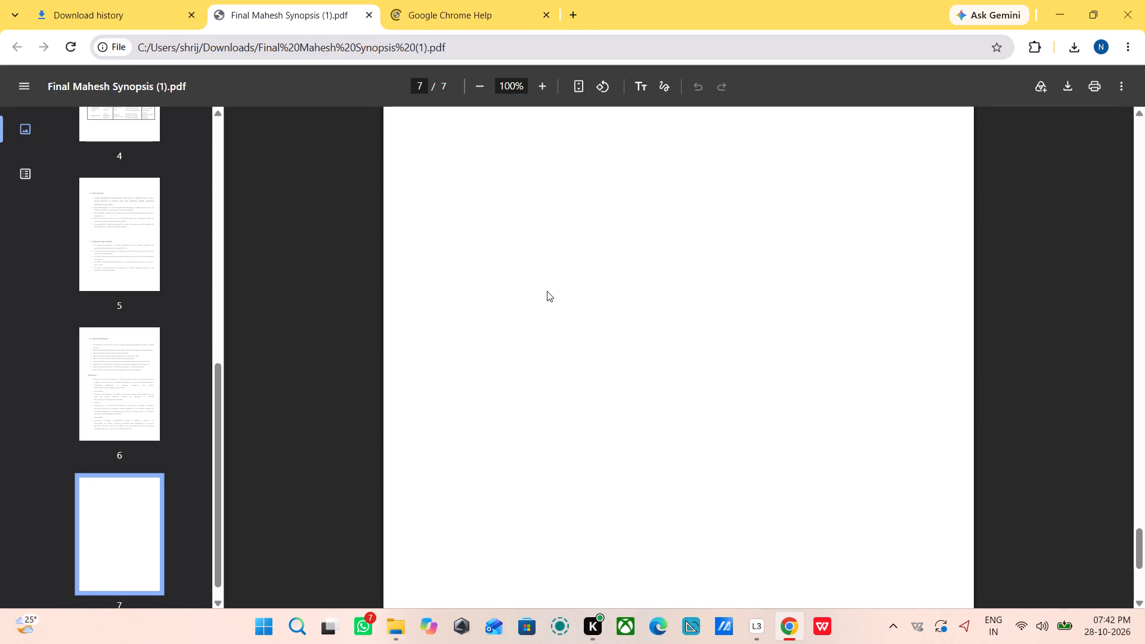
click(1057, 0)
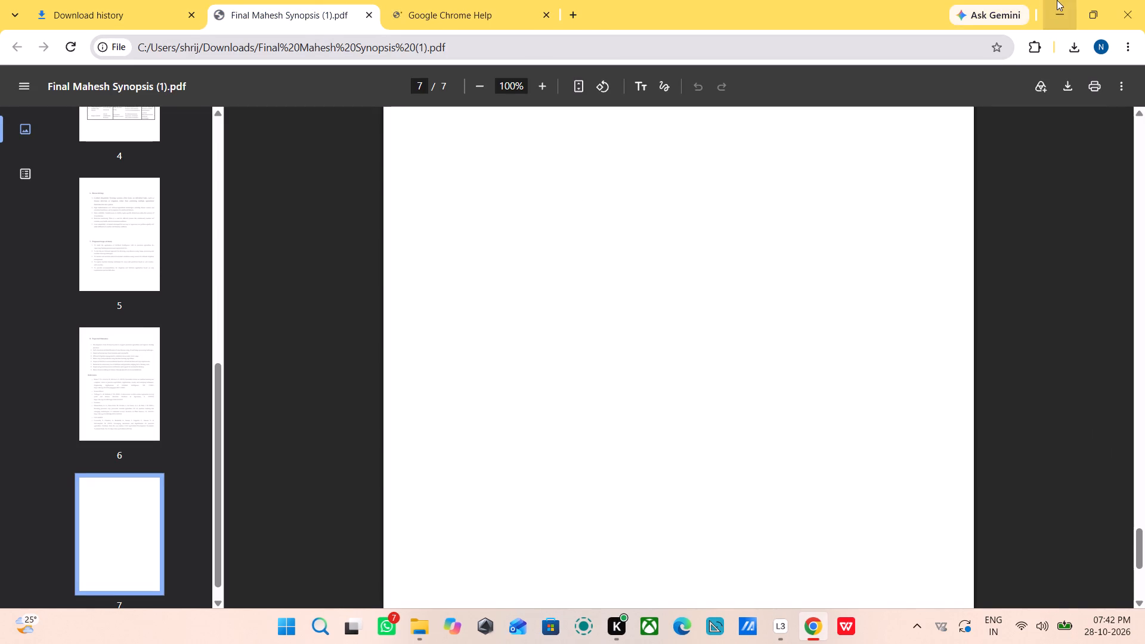